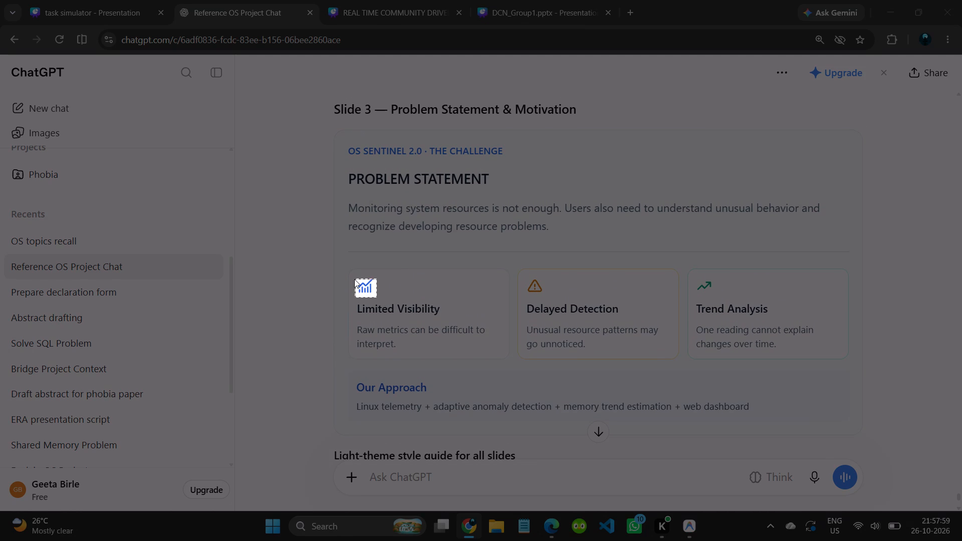
left_click_drag(354, 279, 352, 277)
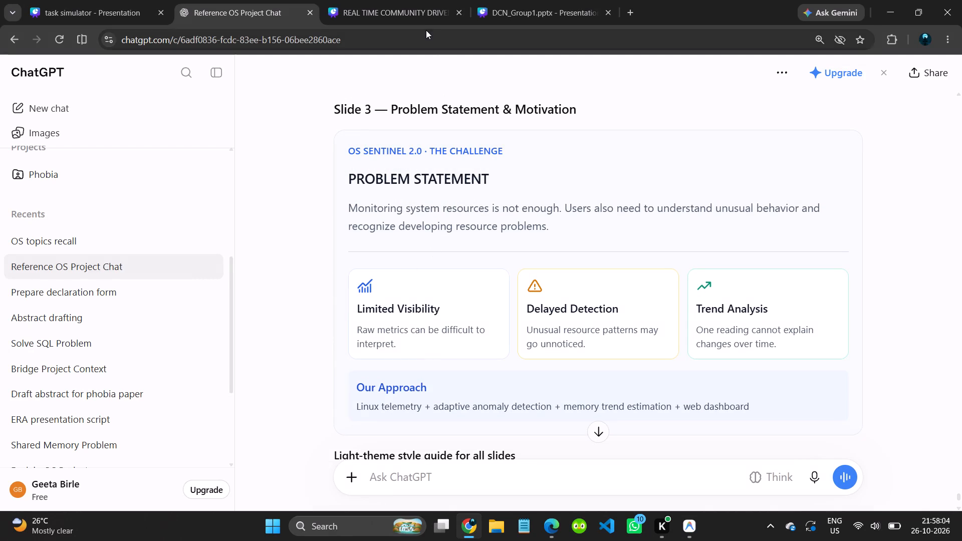
left_click(398, 0)
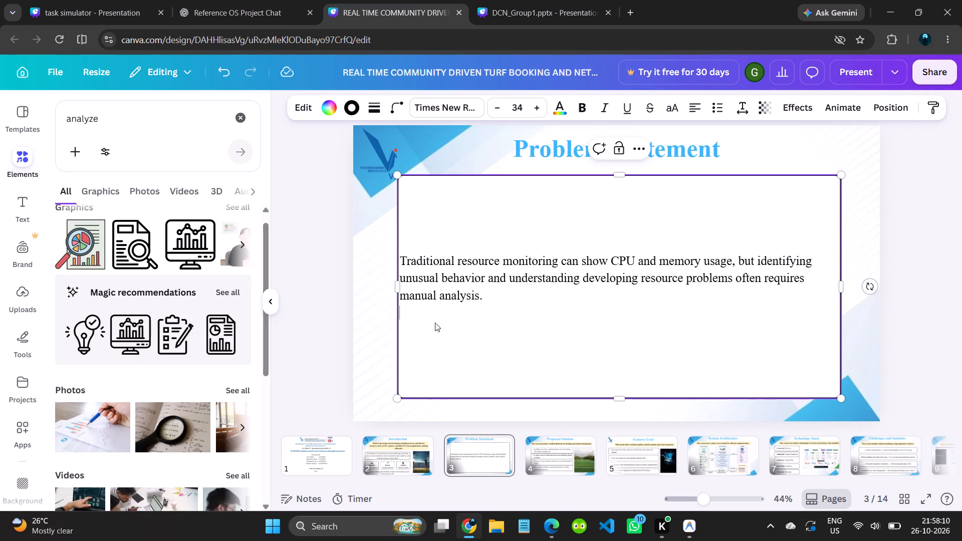
left_click(444, 326)
left_click(424, 315)
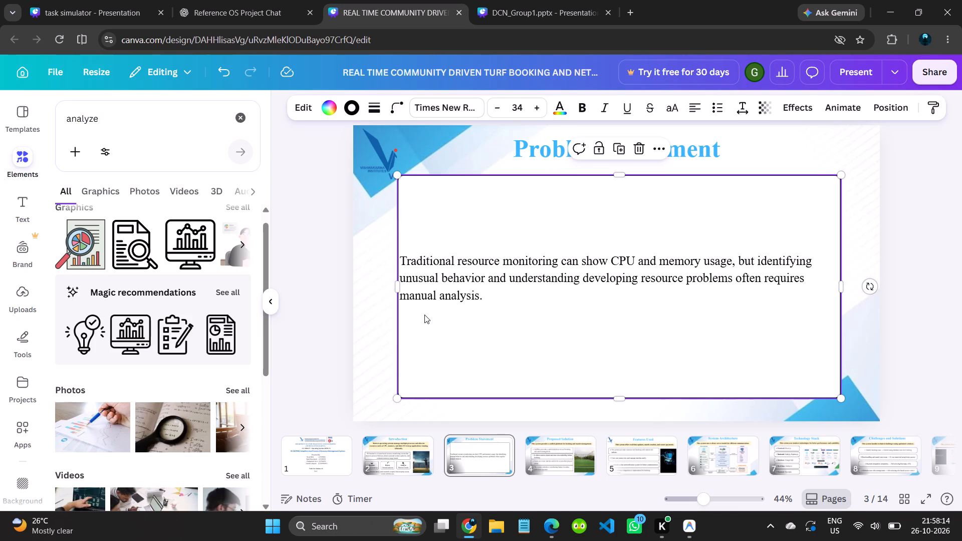
key("ctrl+v")
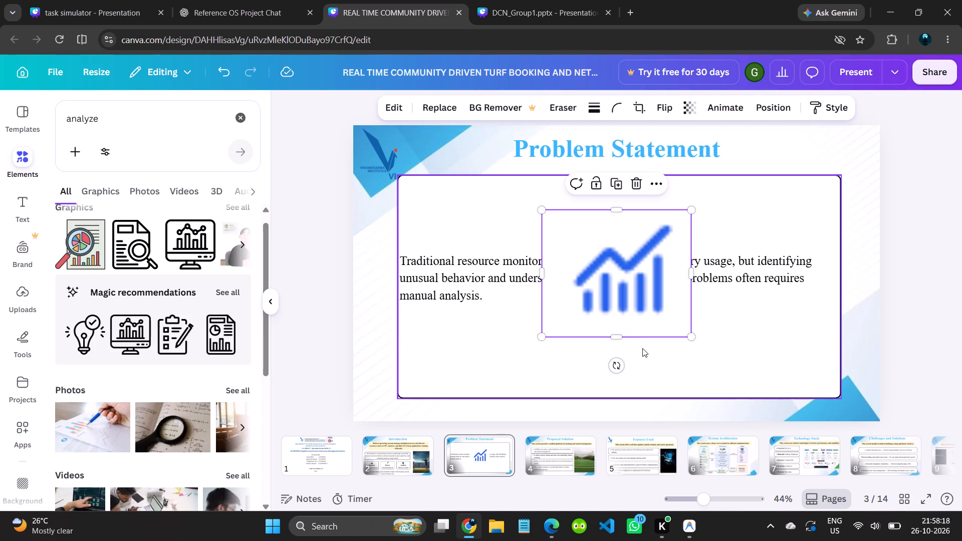
Shrink the blue chart picture to a small icon and place it just below the line "manual analysis.".
left_click_drag(688, 335, 560, 228)
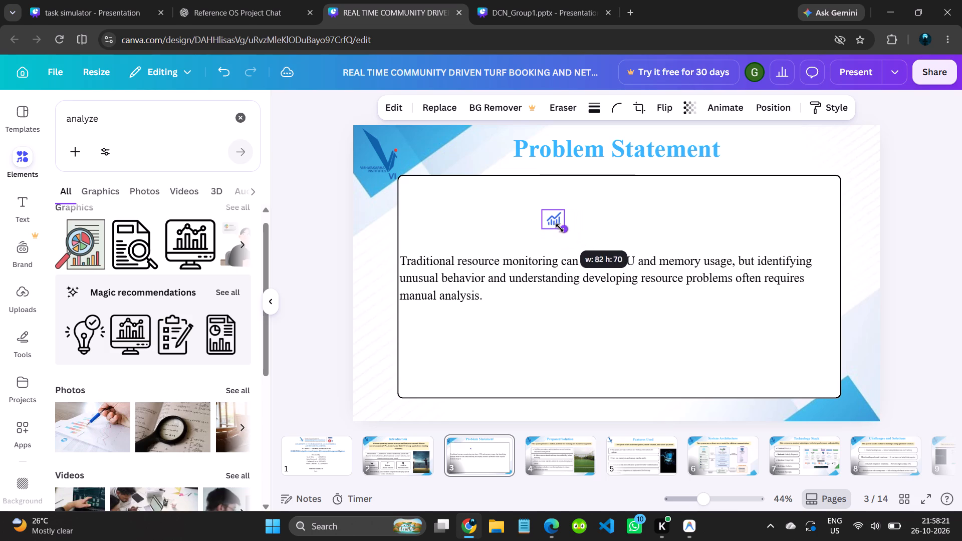
left_click_drag(560, 228, 557, 225)
left_click_drag(553, 220, 480, 306)
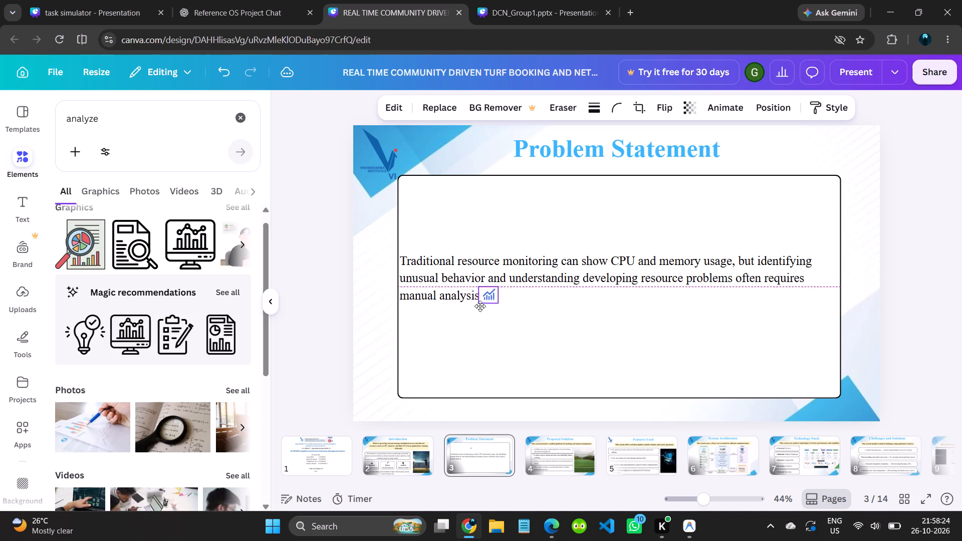
left_click_drag(480, 306, 432, 321)
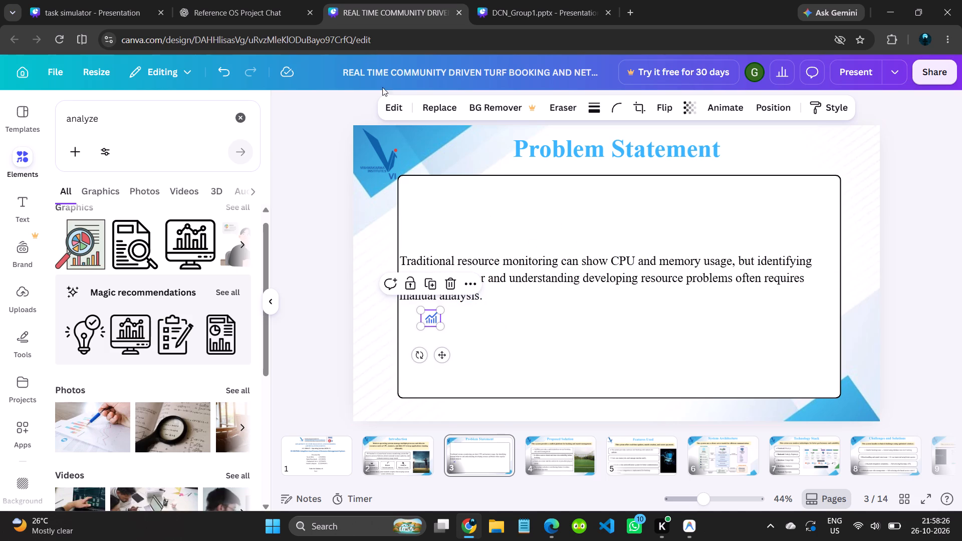
Snip the orange warning icon from ChatGPT's Delayed Detection card and add it to the Canva Problem Statement slide as a small icon.
left_click(237, 0)
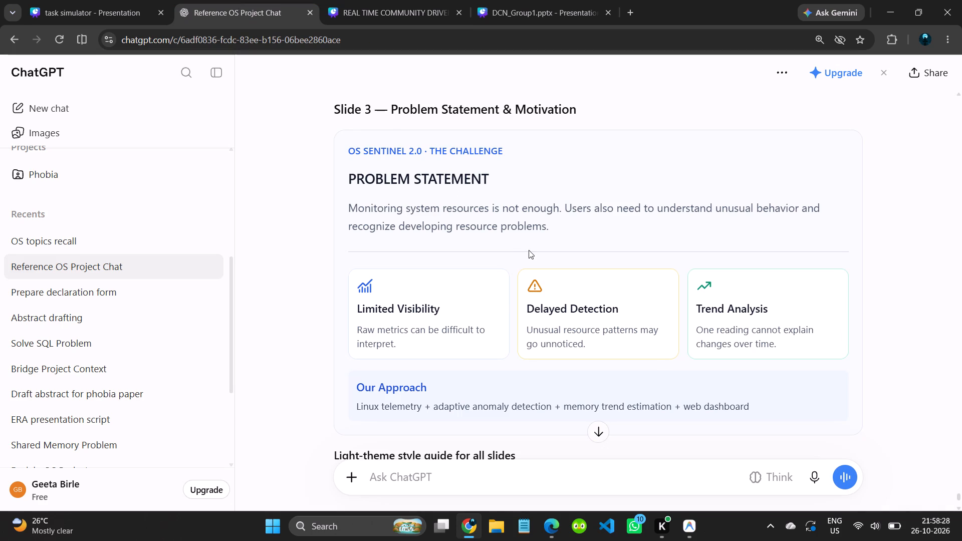
key("Print")
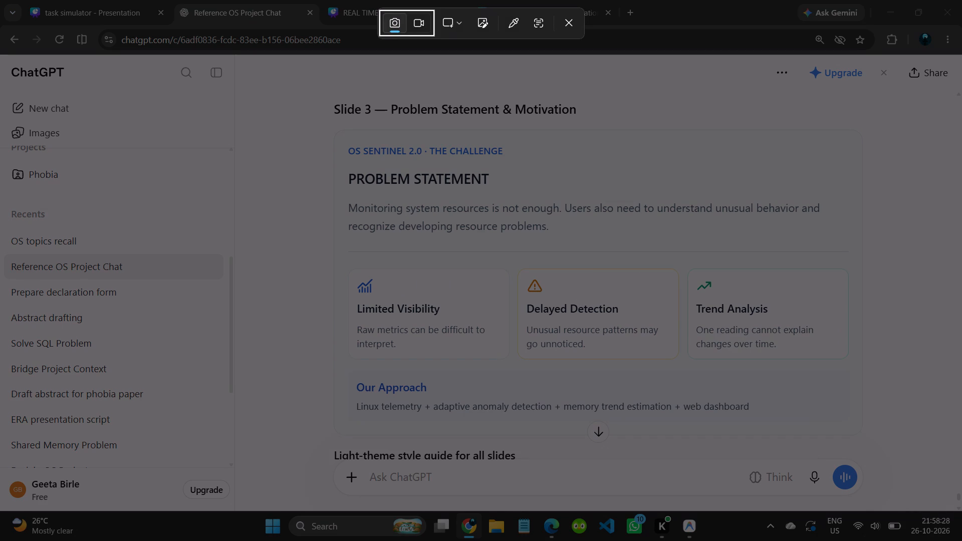
left_click_drag(546, 297, 522, 276)
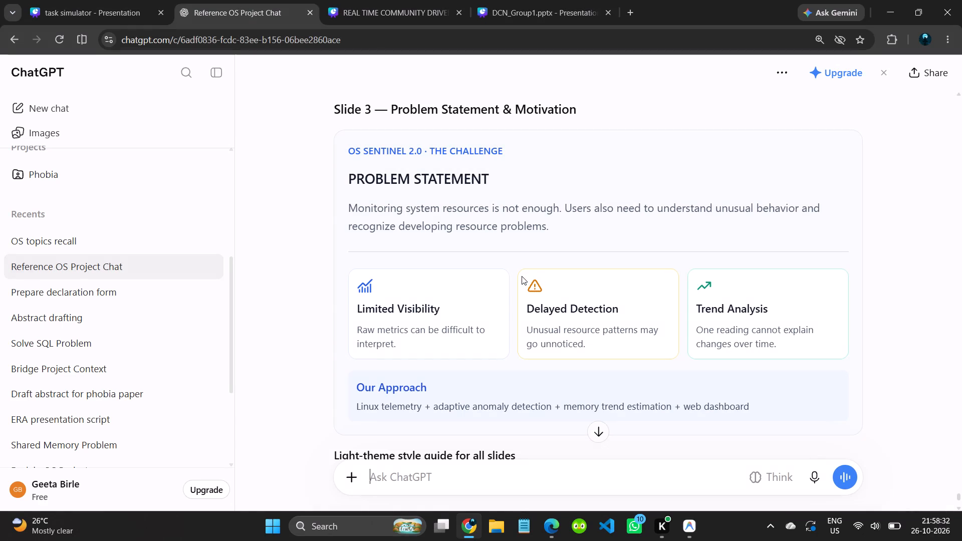
left_click(425, 0)
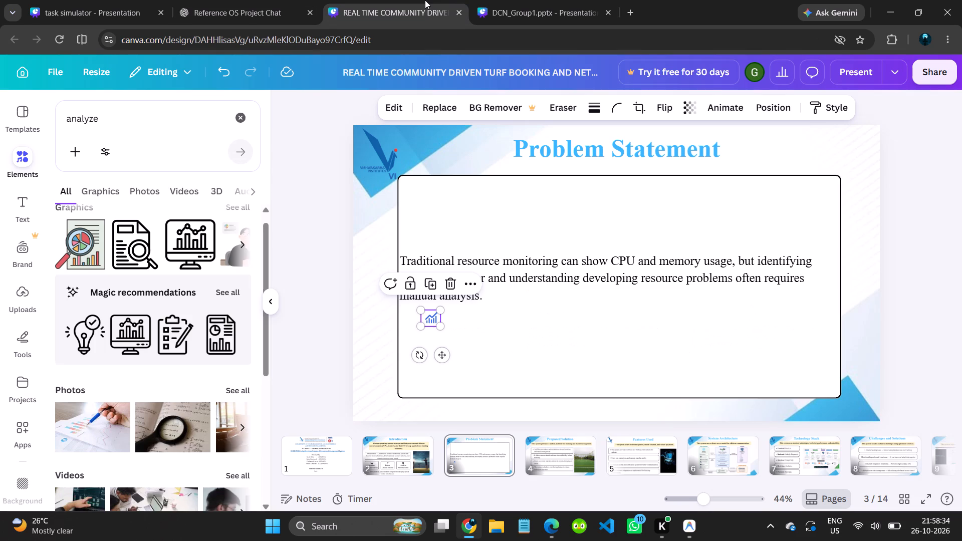
key("ctrl+v")
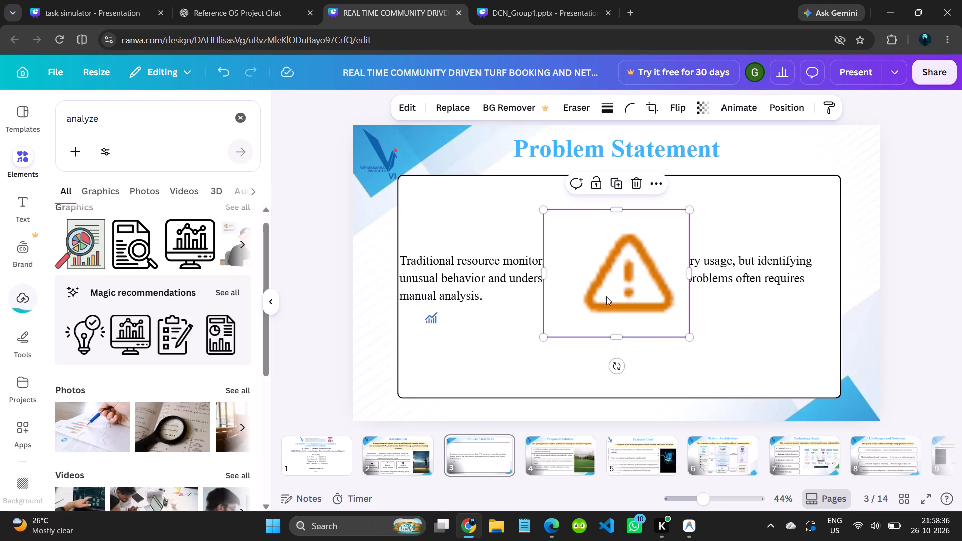
left_click_drag(689, 332, 573, 235)
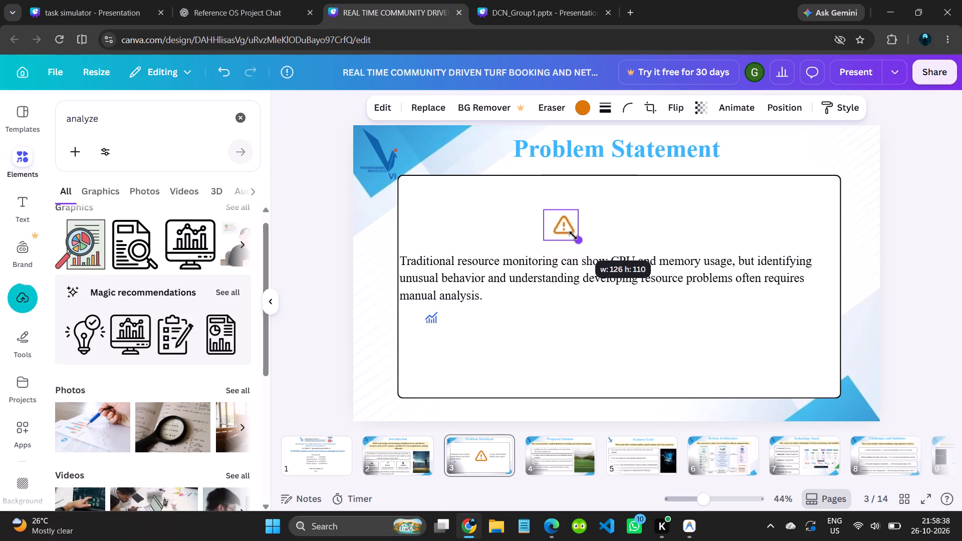
left_click_drag(573, 235, 562, 229)
Snip the green trend arrow icon from ChatGPT's Trend Analysis card and paste it onto the Canva Problem Statement slide.
left_click(264, 0)
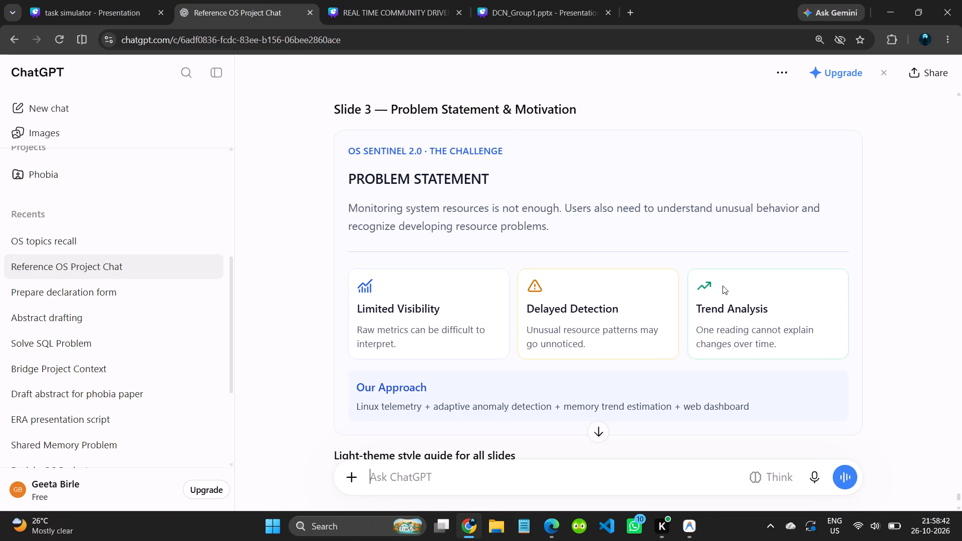
key("Print")
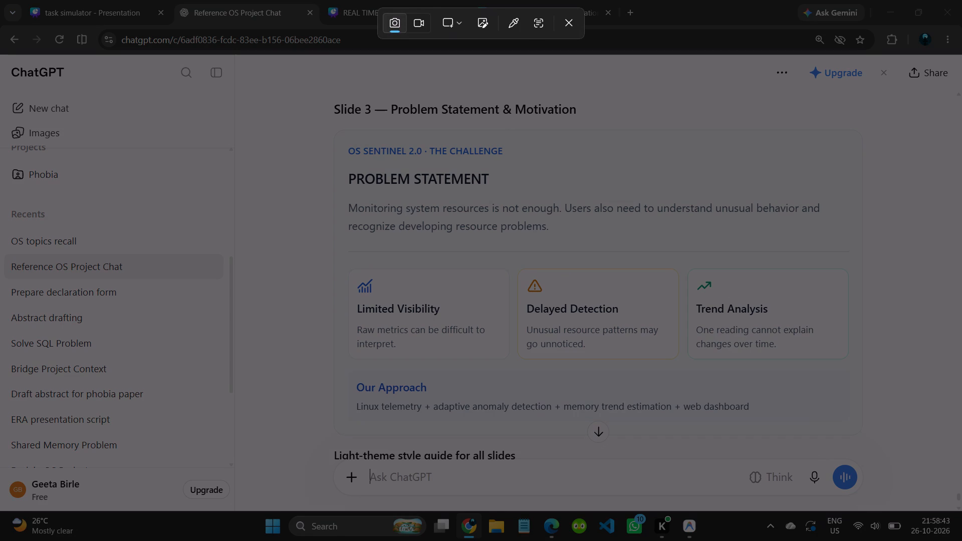
left_click_drag(715, 301, 693, 276)
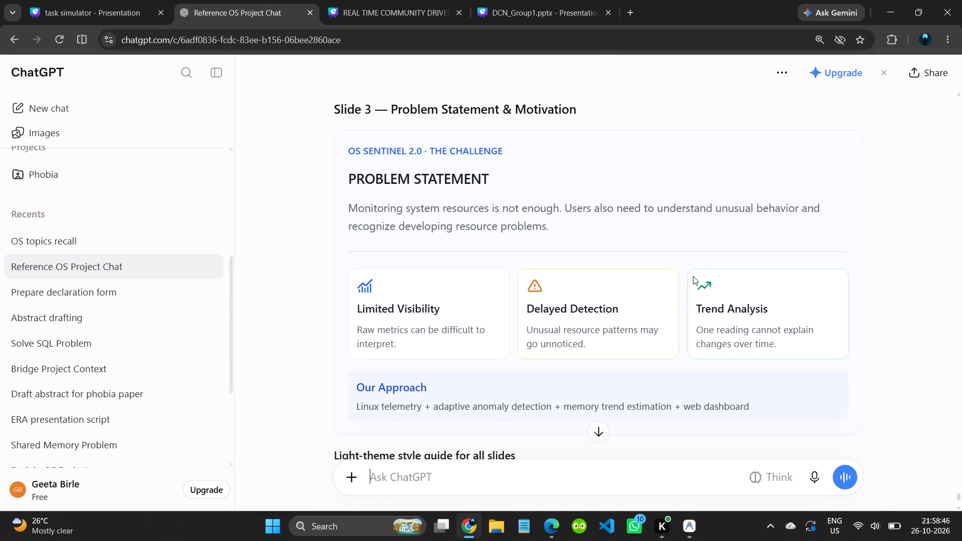
left_click(432, 0)
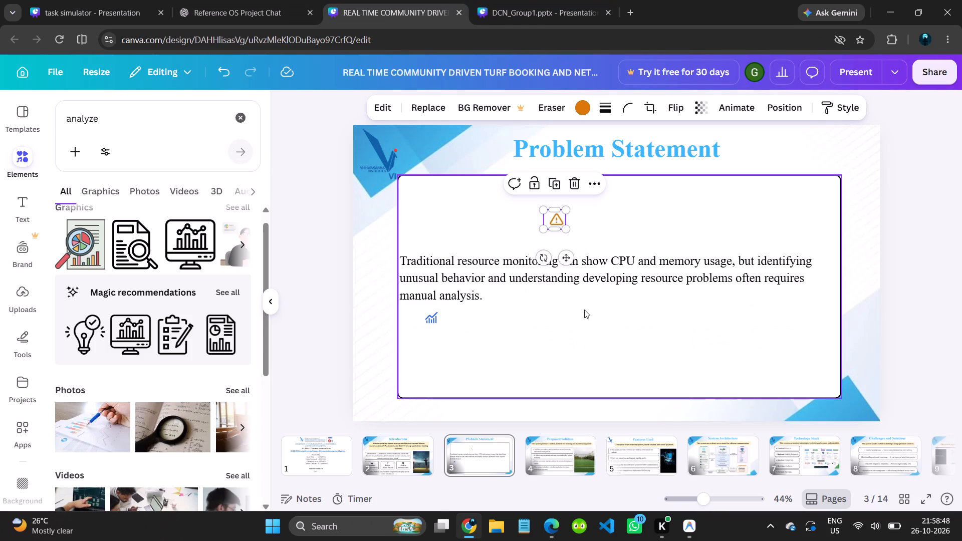
key("ctrl+v")
Close the DCN_Group1.pptx presentation in the browser.
left_click(485, 0)
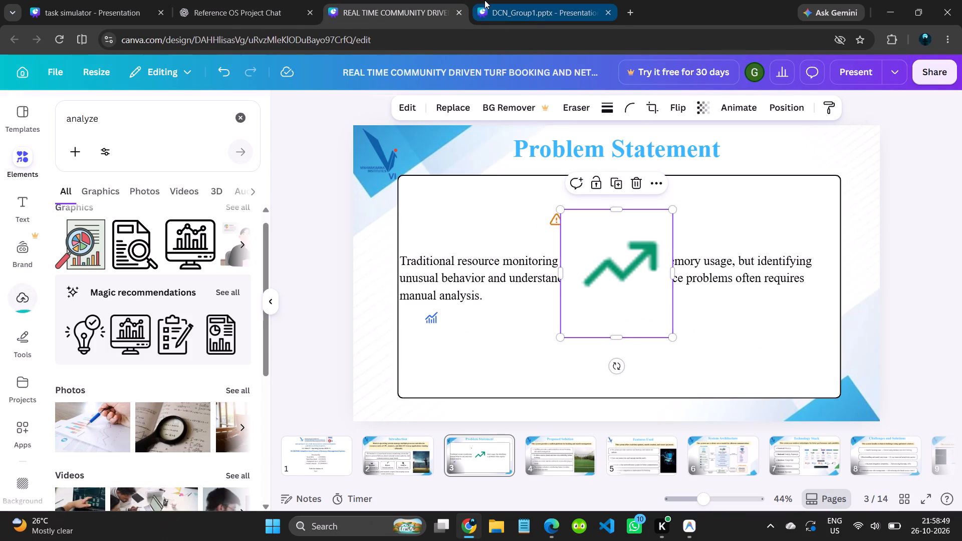
left_click(604, 13)
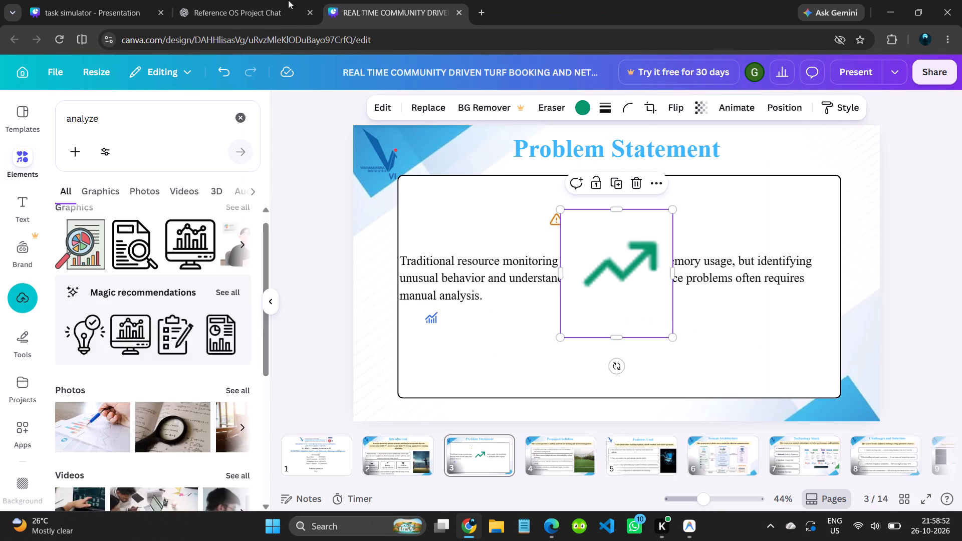
Copy the Limited Visibility heading and description from ChatGPT's card onto the Canva slide as separate text below the paragraph.
left_click(248, 0)
scroll(476, 293, "down", 1)
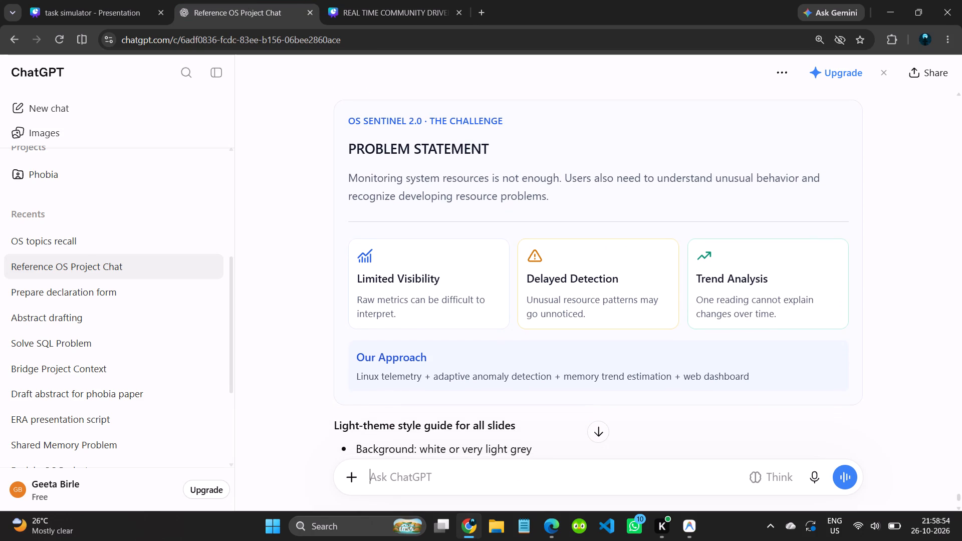
left_click_drag(411, 314, 348, 274)
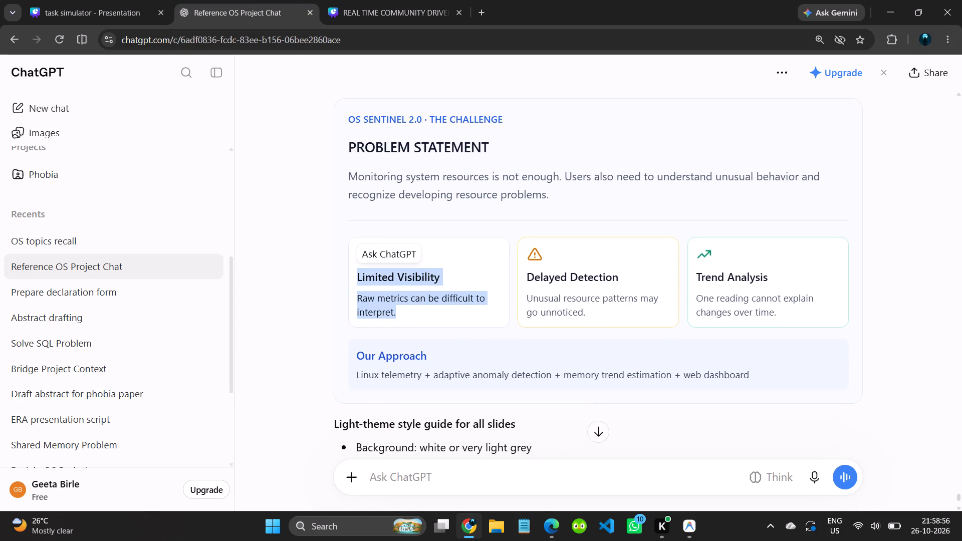
key("ctrl+c")
key("ctrl+c")
left_click(389, 0)
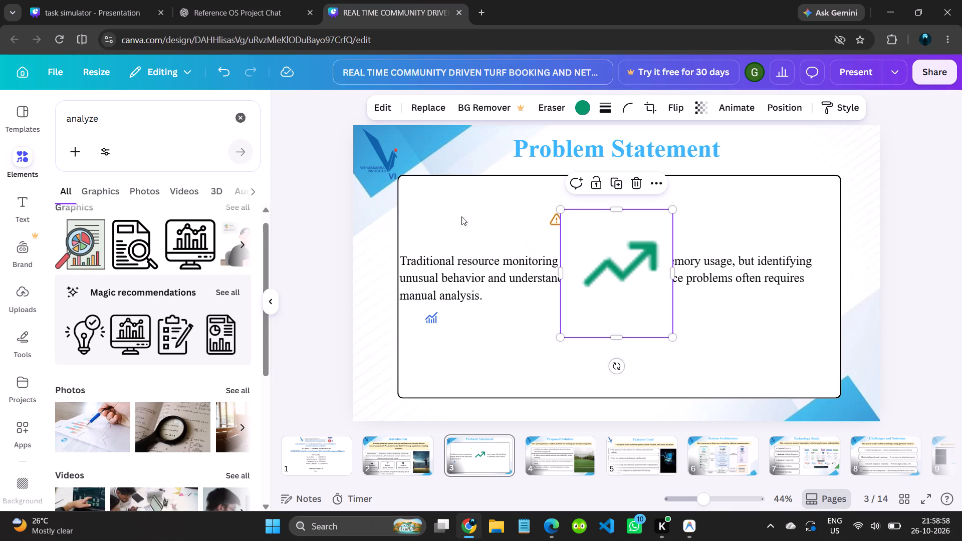
left_click(473, 338)
key("ctrl+v")
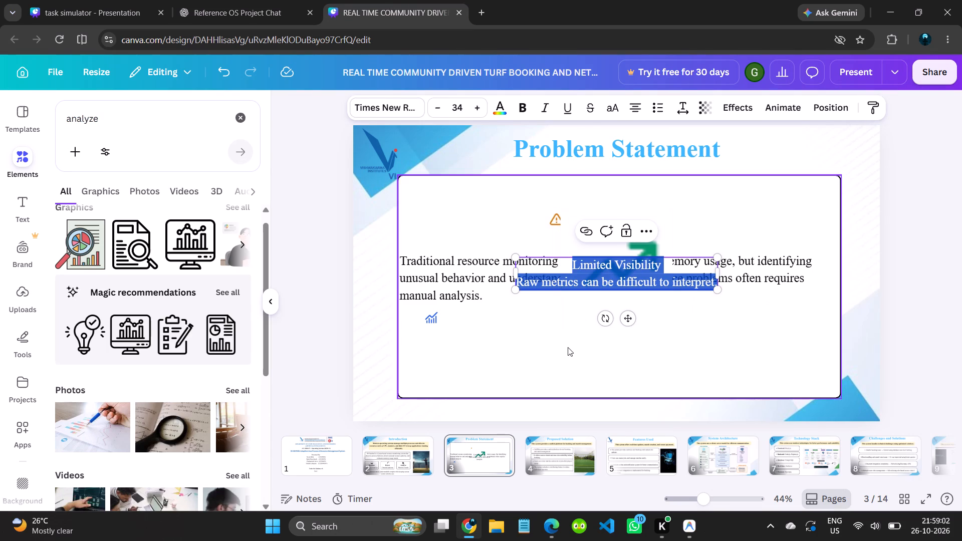
left_click(568, 347)
left_click_drag(589, 282, 579, 343)
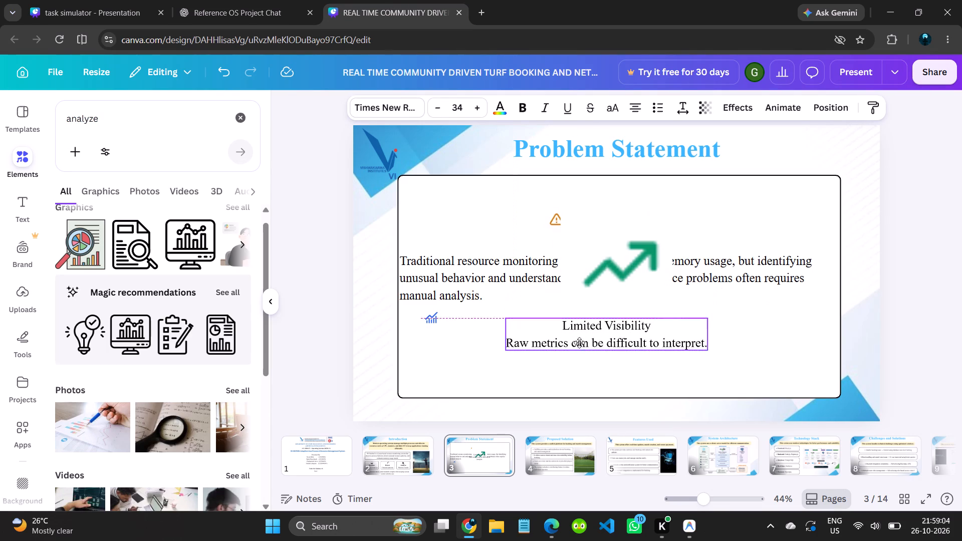
left_click_drag(579, 343, 579, 347)
Shrink the green trend arrow picture to a small icon and place it beside the orange warning icon.
left_click(637, 256)
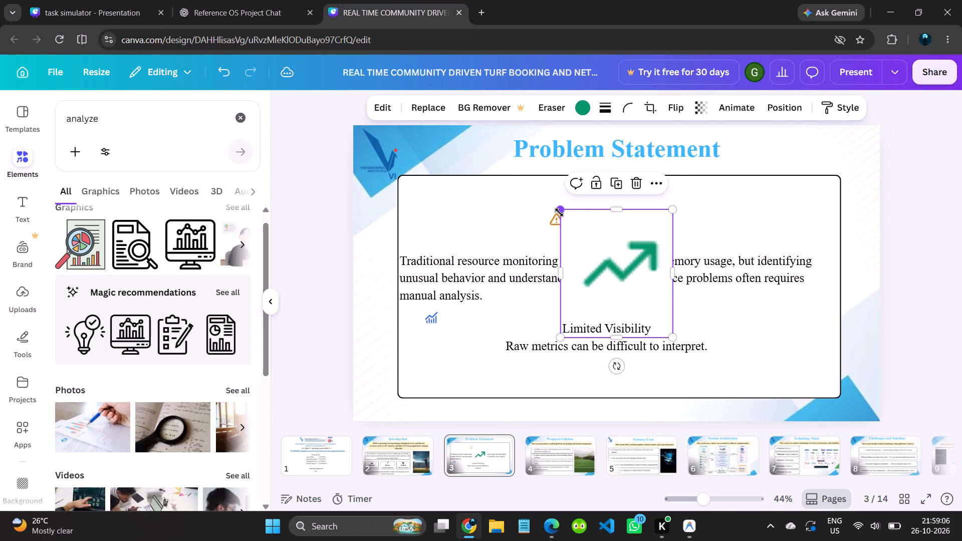
left_click_drag(559, 212, 554, 216)
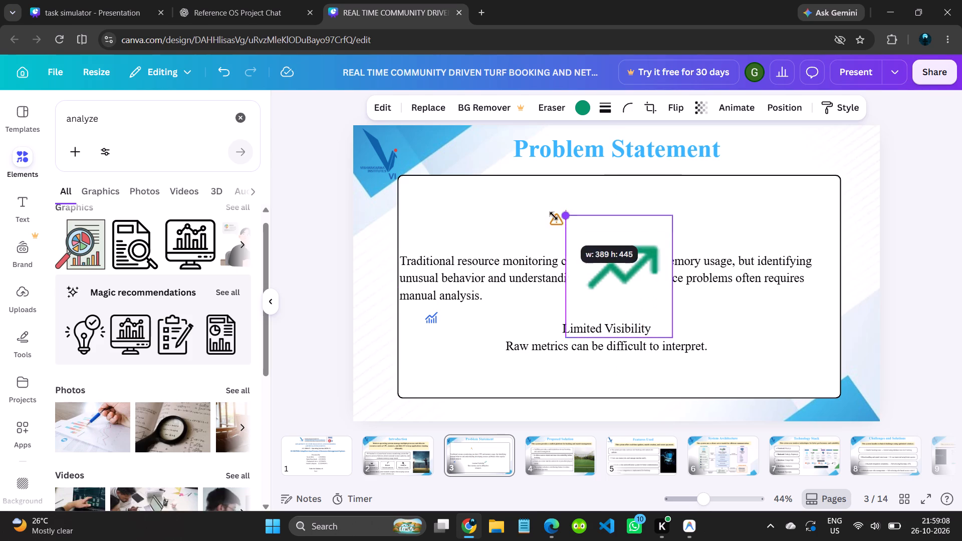
left_click_drag(554, 216, 550, 213)
left_click_drag(670, 339, 593, 244)
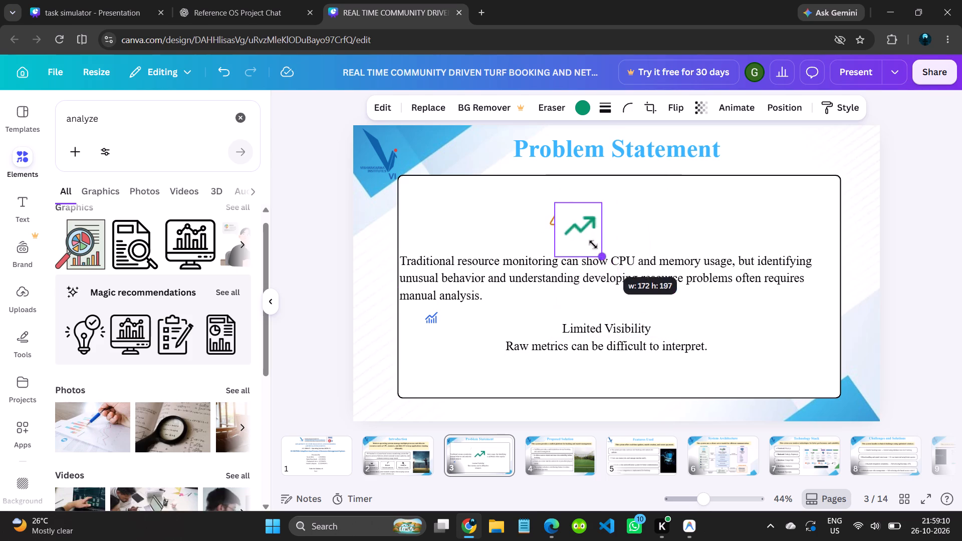
left_click_drag(593, 244, 570, 219)
left_click_drag(563, 212, 620, 220)
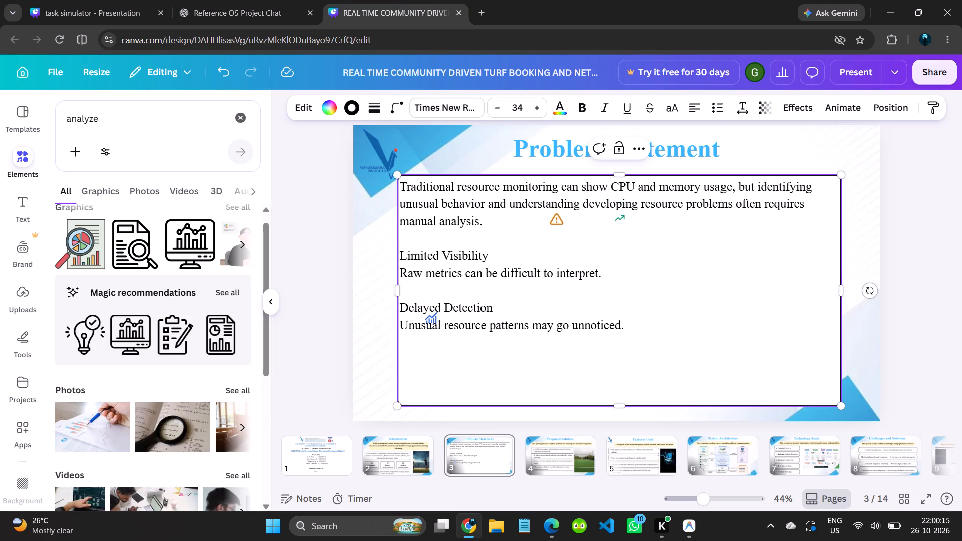
key("ctrl+v")
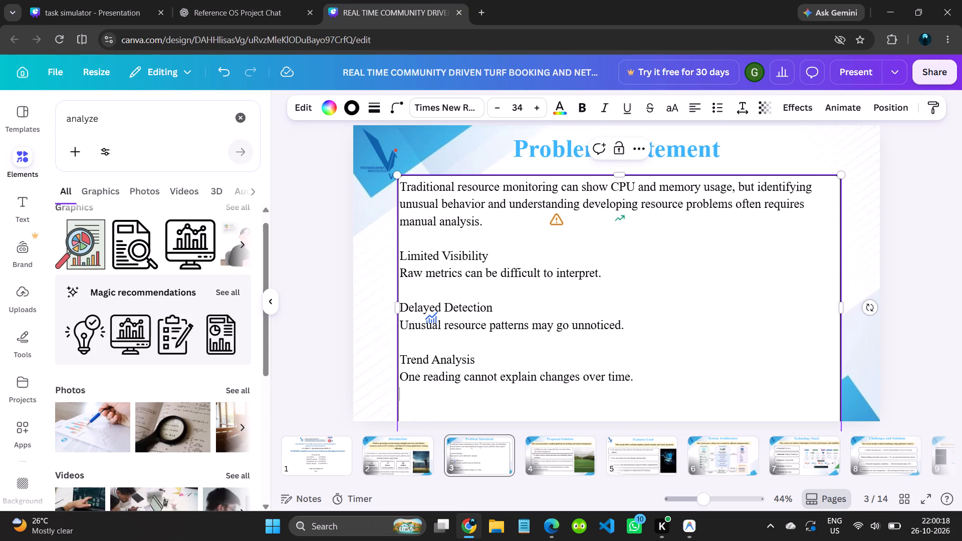
key("Down")
key("BackSpace")
key("BackSpace")
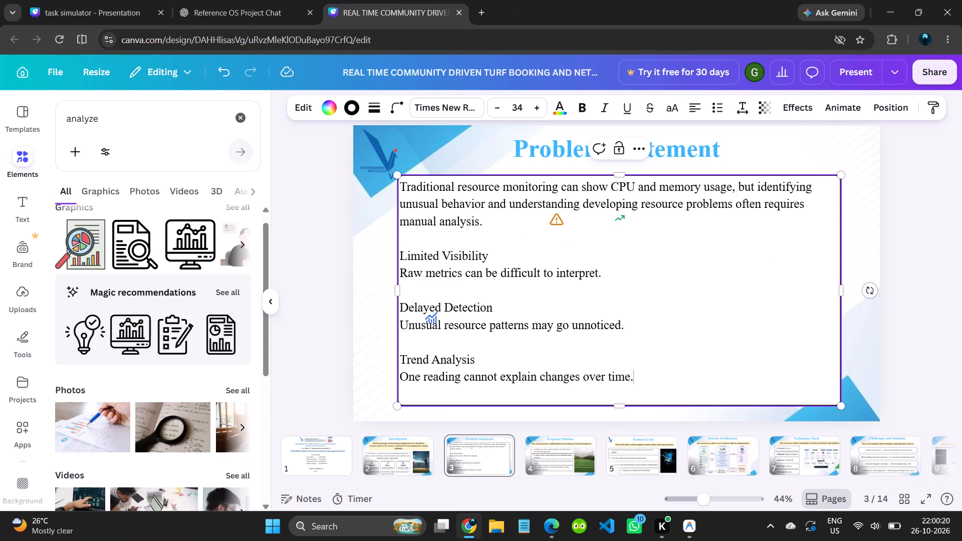
key("BackSpace")
key("Down")
key("BackSpace")
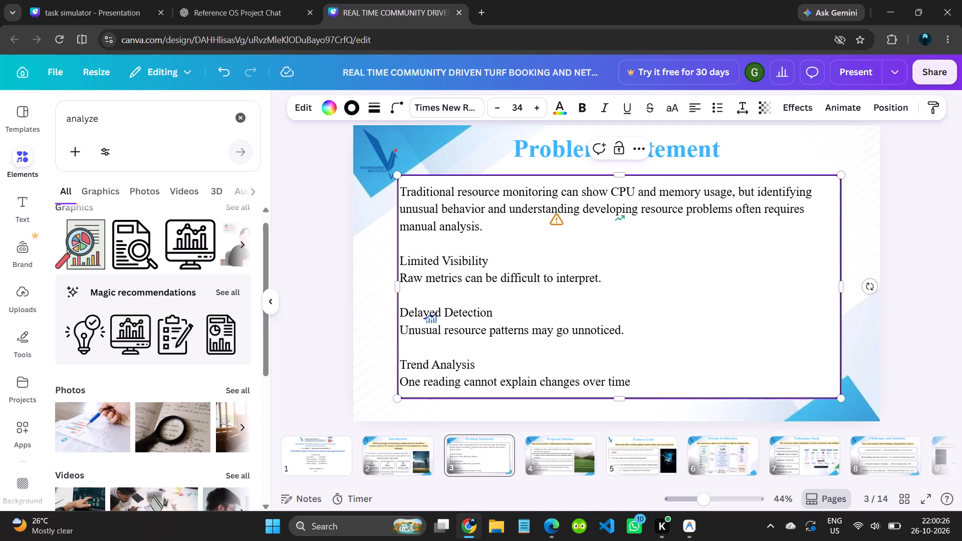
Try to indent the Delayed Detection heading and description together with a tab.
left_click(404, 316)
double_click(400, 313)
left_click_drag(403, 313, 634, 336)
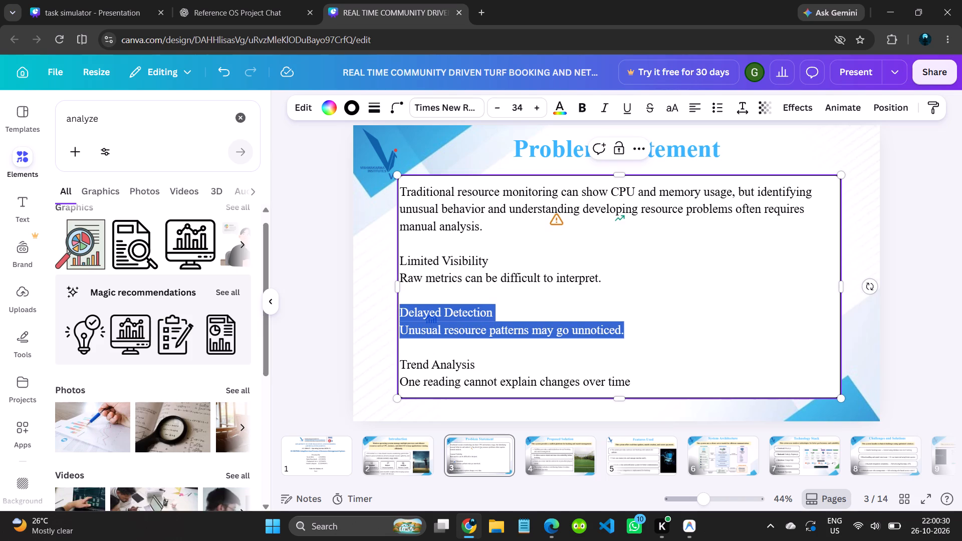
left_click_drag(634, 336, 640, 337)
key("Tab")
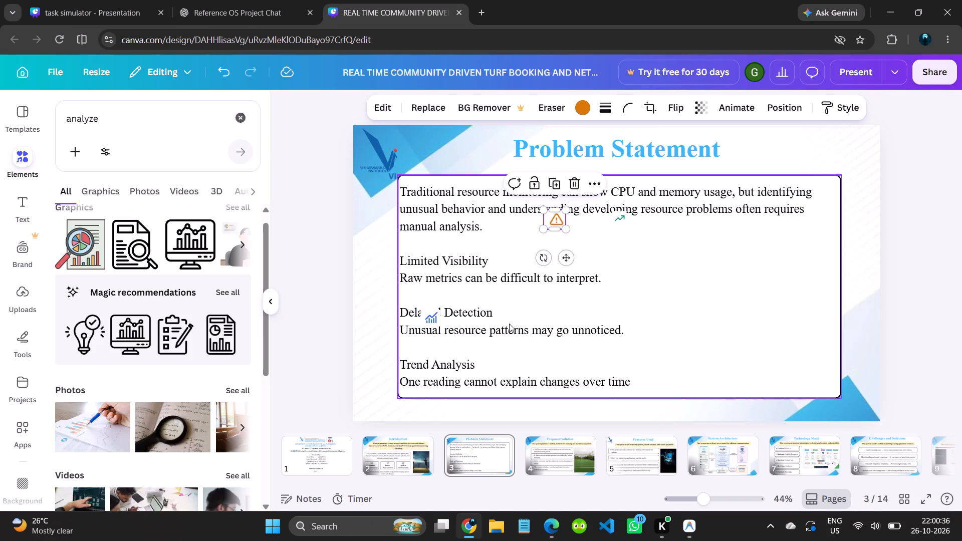
Indent the Delayed Detection heading with nine leading spaces.
left_click(399, 308)
left_click(406, 315)
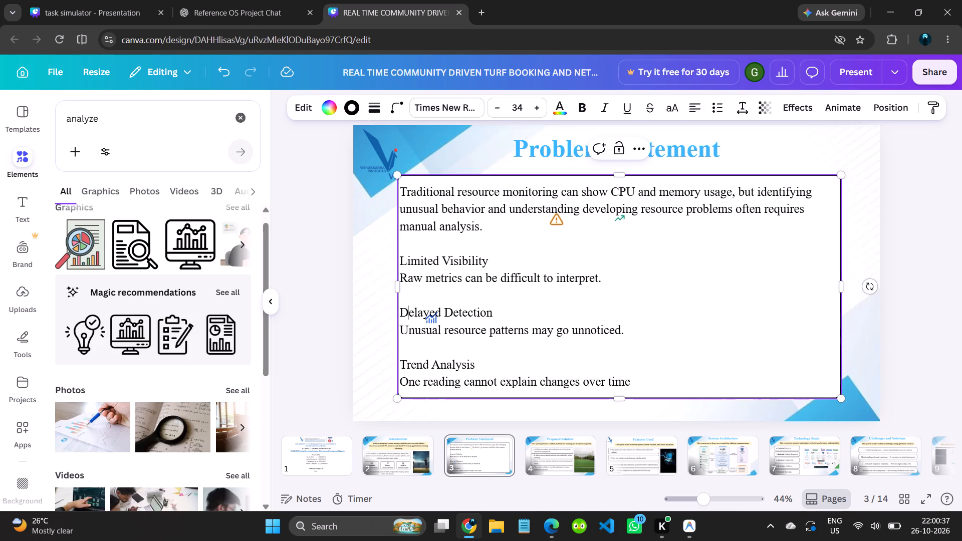
key("Left")
key("space")
key("space")
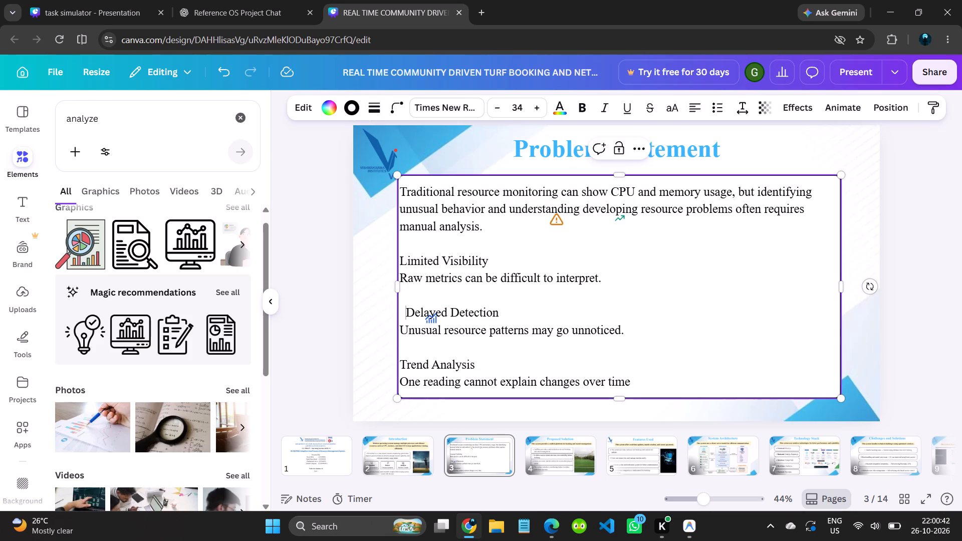
key("space")
key("space")
key("space")
key("space")
key("space")
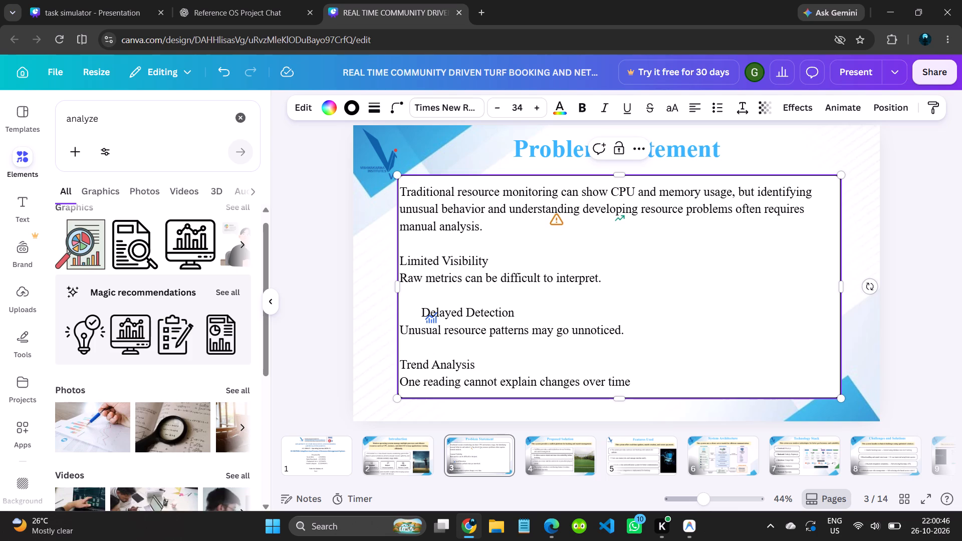
key("space")
key("space")
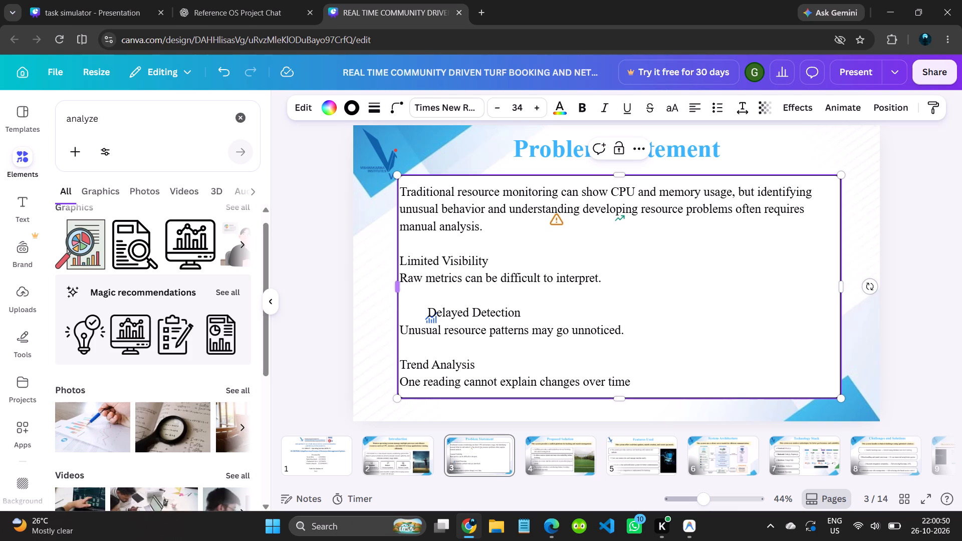
Copy the leading spaces of the Delayed Detection heading and paste them twice before "Unusual resource patterns may go unnoticed.".
double_click(409, 315)
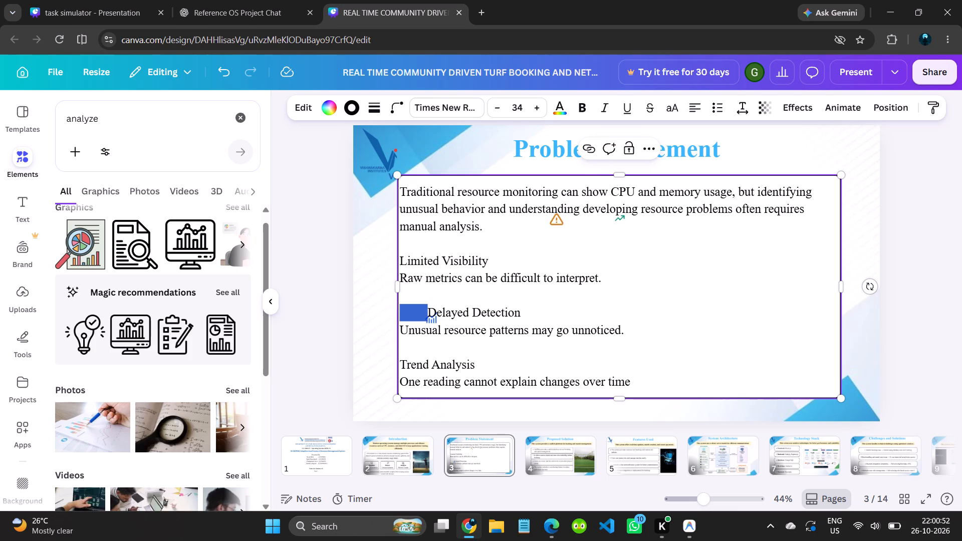
key("ctrl+c")
key("ctrl+c")
left_click(401, 327)
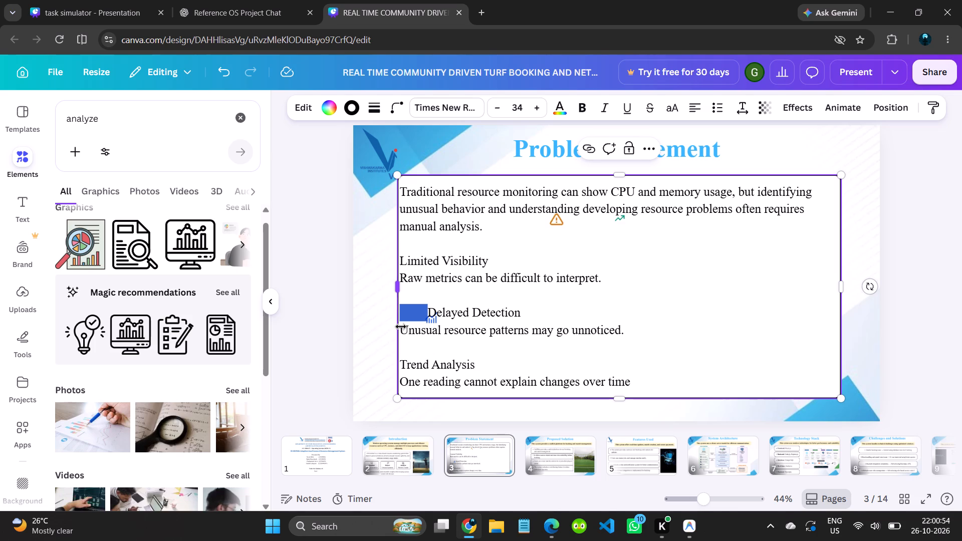
left_click(405, 331)
key("Left")
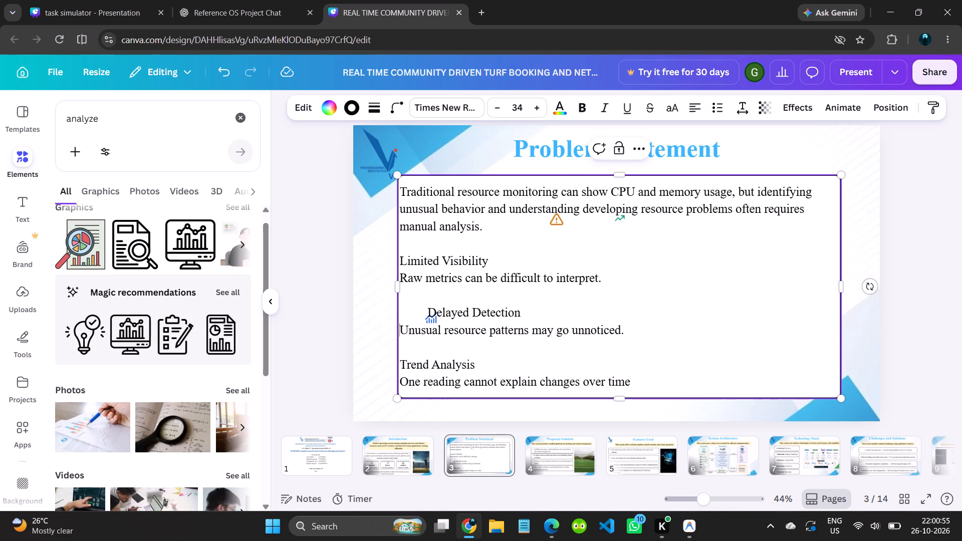
key("ctrl+v")
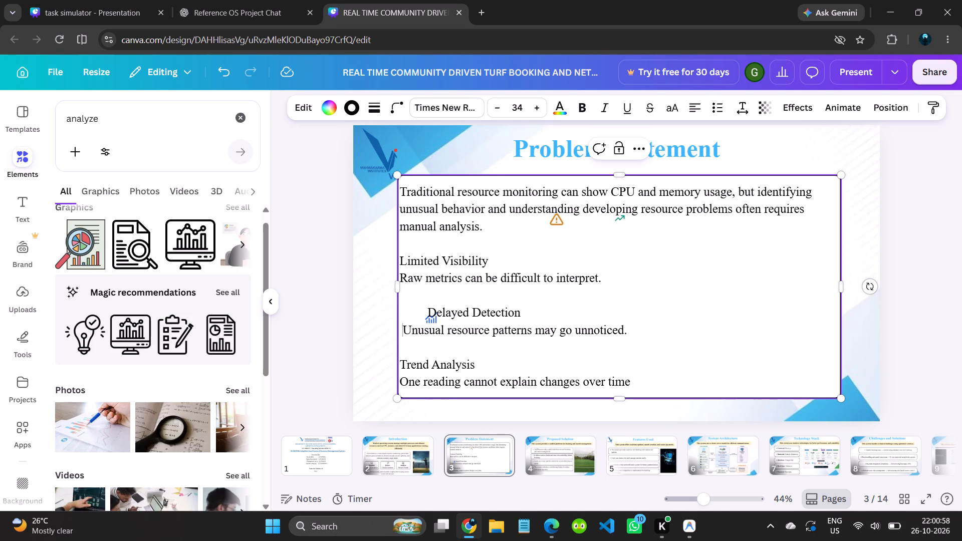
key("ctrl+v")
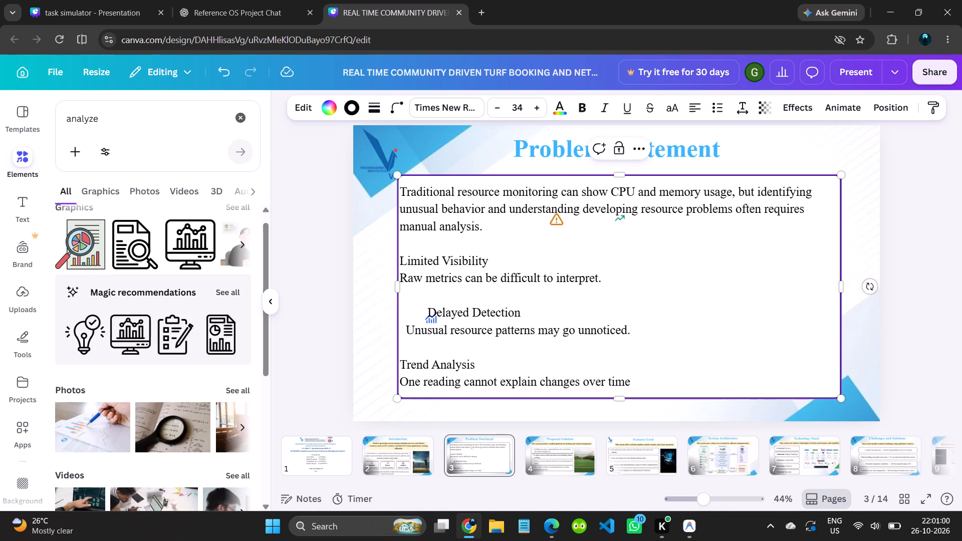
Copy the heading's leading spaces again and paste them repeatedly before "Unusual resource patterns" until the description aligns with the Delayed Detection heading.
left_click_drag(423, 314, 400, 310)
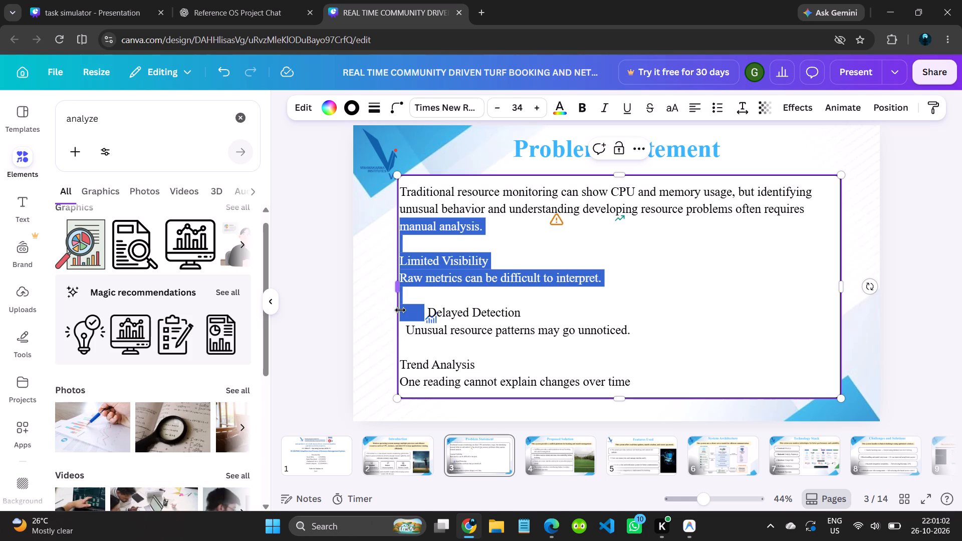
left_click_drag(400, 310, 404, 317)
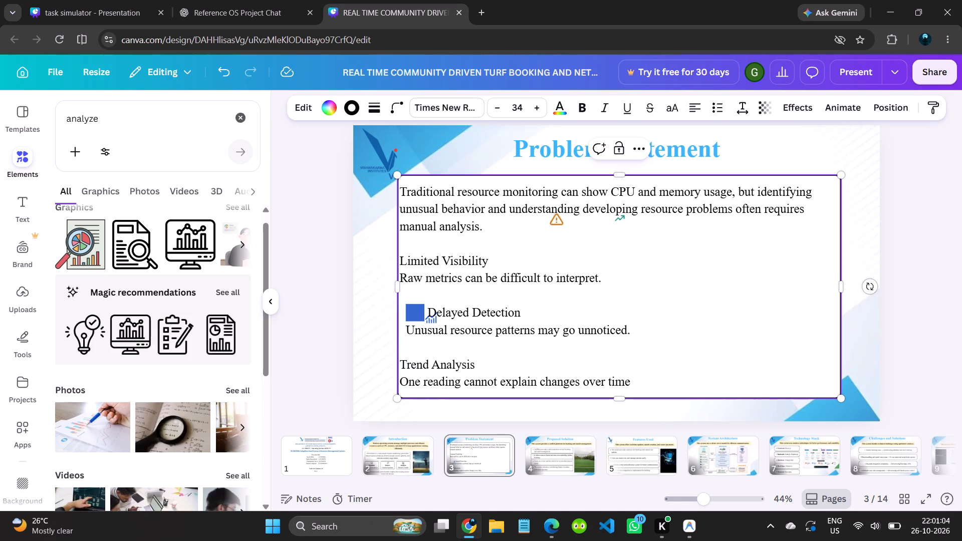
left_click_drag(404, 317, 403, 317)
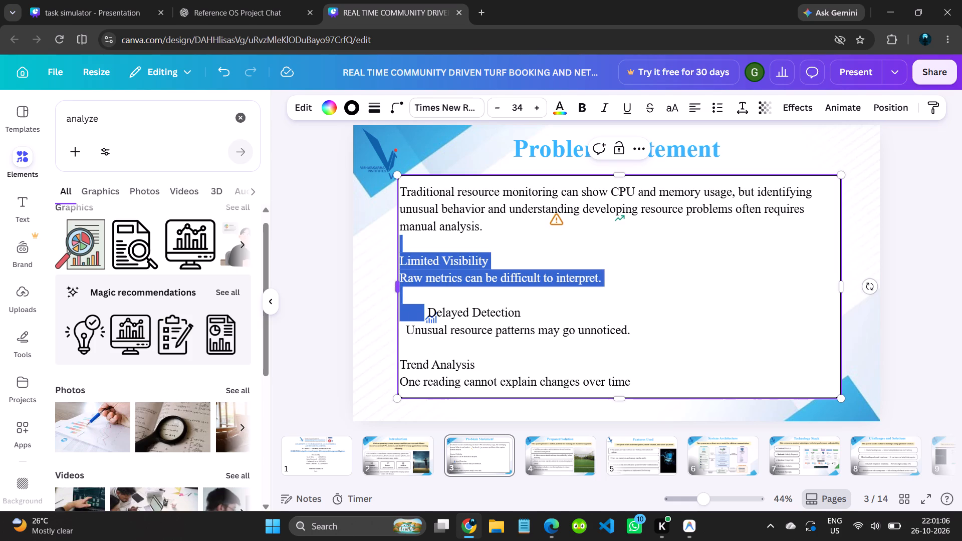
left_click_drag(403, 317, 403, 318)
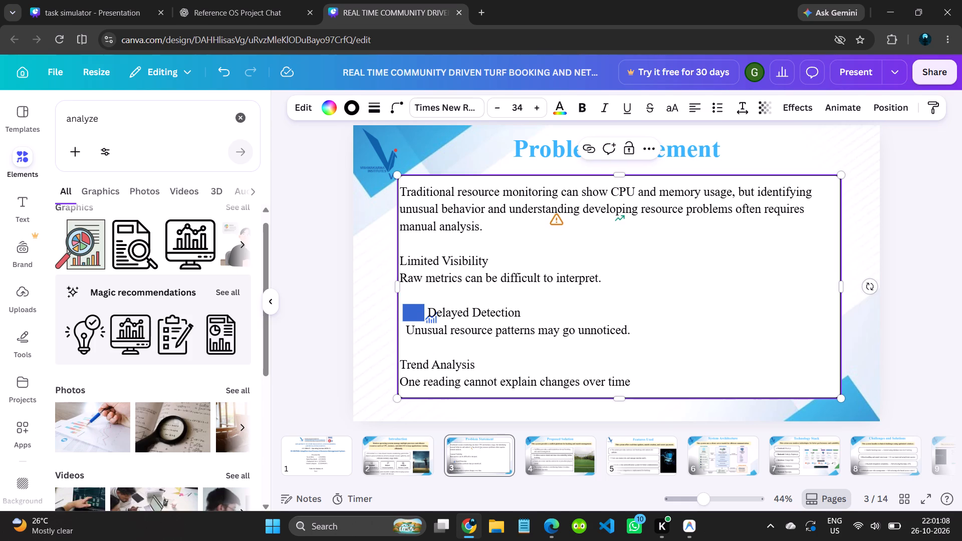
key("ctrl+c")
key("ctrl+c")
key("ctrl+c")
key("ctrl+c")
left_click(406, 329)
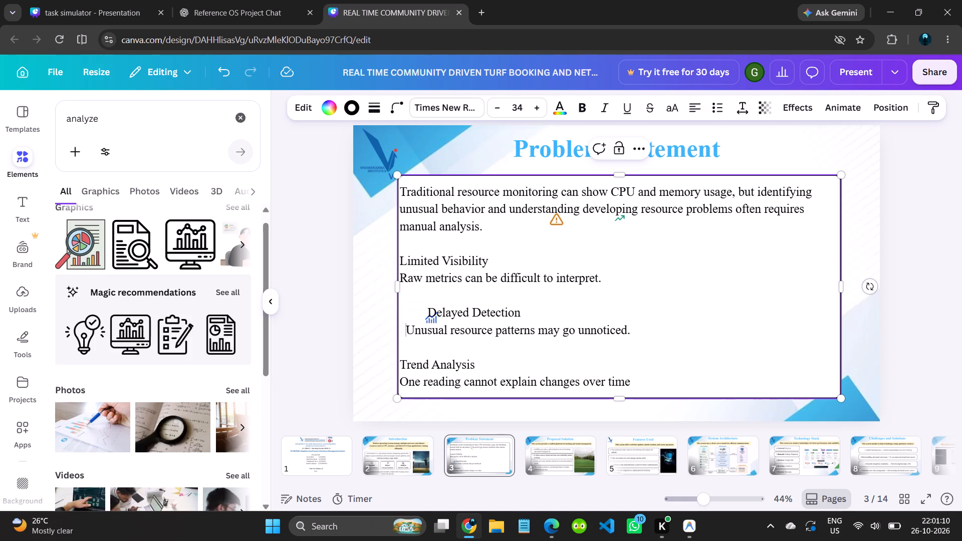
key("ctrl+v")
left_click(406, 329, "ctrl")
key("ctrl+v")
key("ctrl+v")
key("ctrl+v")
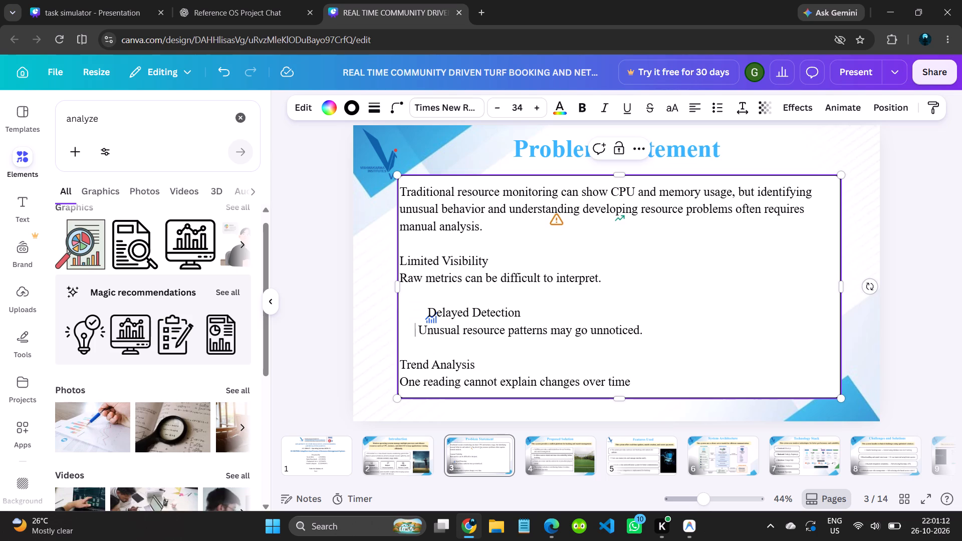
key("ctrl+v")
key("ctrl+v")
key("ctrl+v")
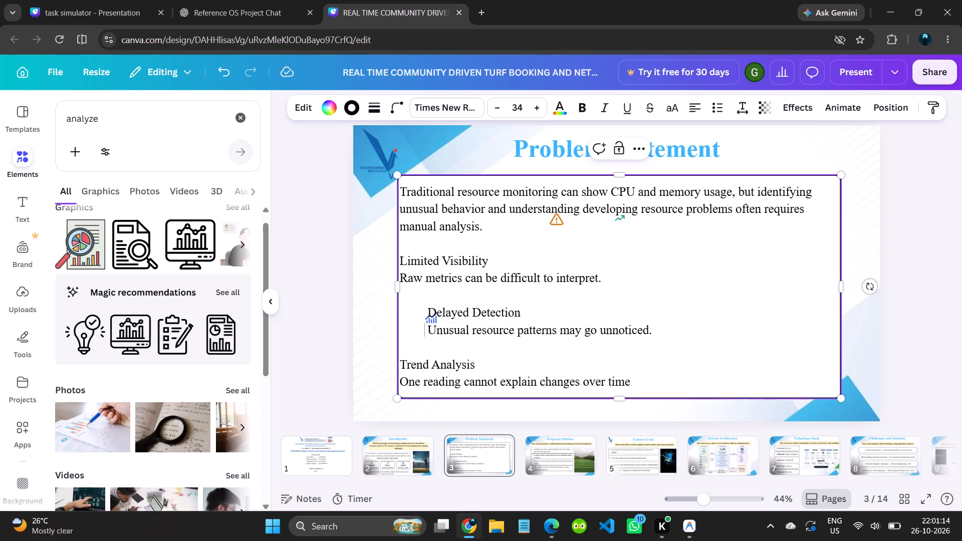
Move the blue chart icon into the indent just before the Delayed Detection heading.
left_click(427, 321)
left_click(581, 280)
left_click(382, 293)
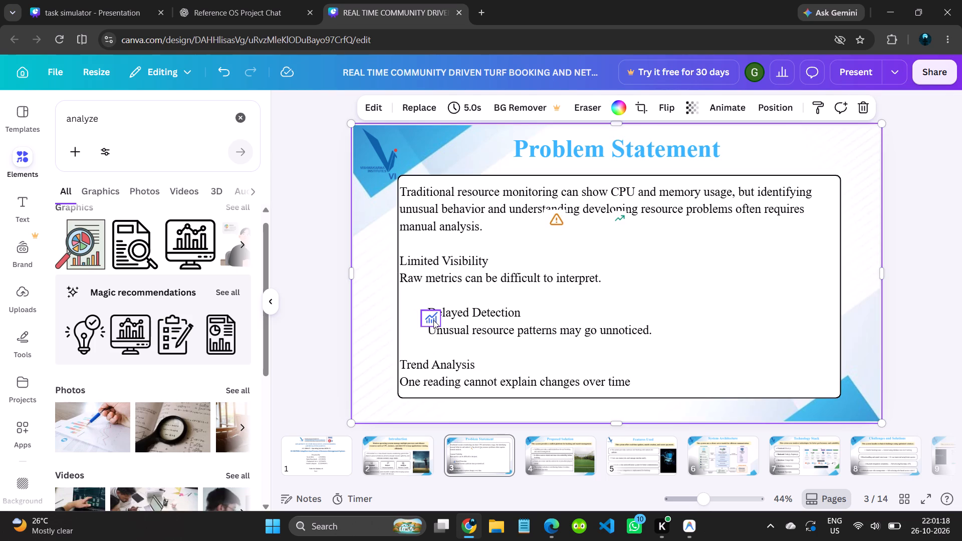
left_click_drag(433, 320, 418, 316)
left_click(474, 246)
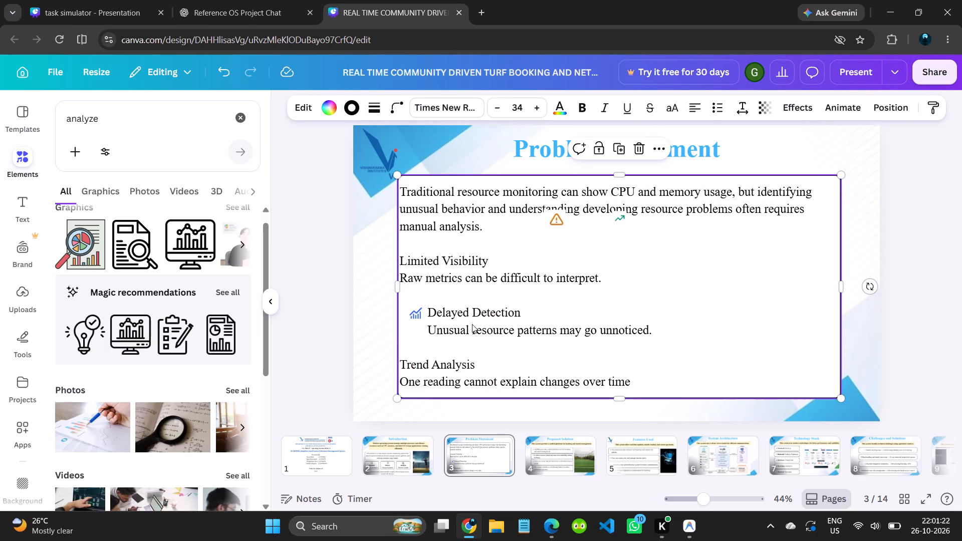
Indent the Limited Visibility heading with the copied spaces until it aligns with the Delayed Detection heading.
left_click(408, 264)
left_click(408, 264)
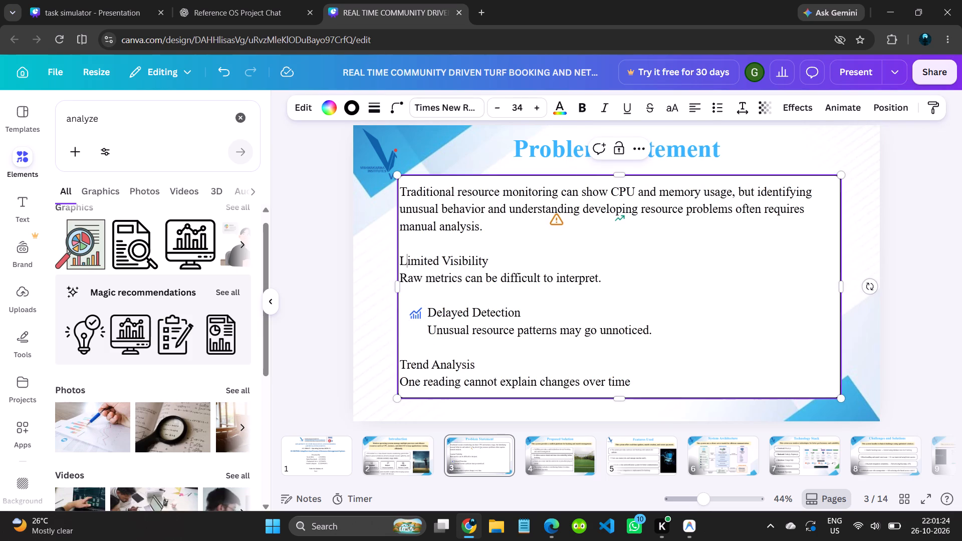
key("Left")
key("ctrl+v")
key("ctrl+v")
key("ctrl+v")
key("ctrl+v")
key("ctrl+v")
key("ctrl+v")
key("ctrl+v")
key("ctrl+v")
key("ctrl+v")
key("ctrl+v")
key("ctrl+v")
key("BackSpace")
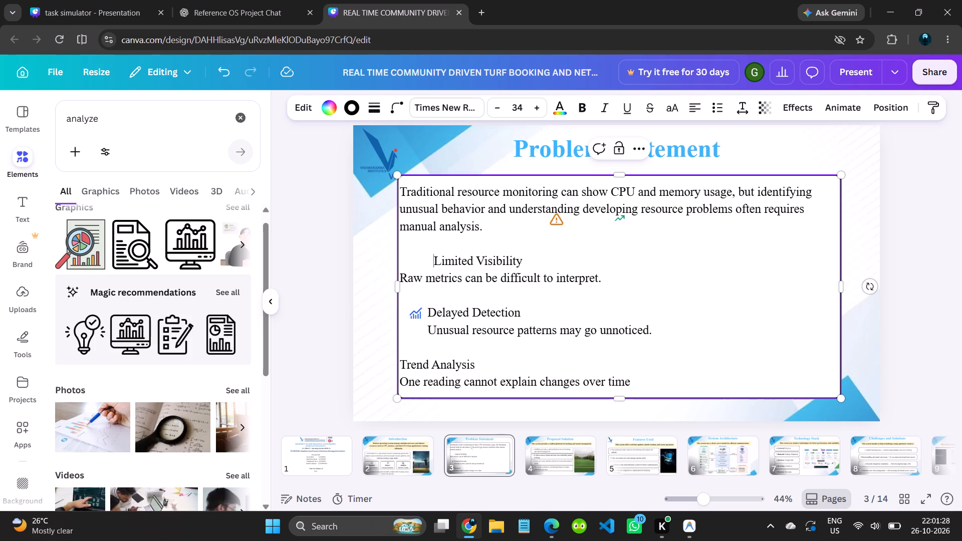
key("BackSpace")
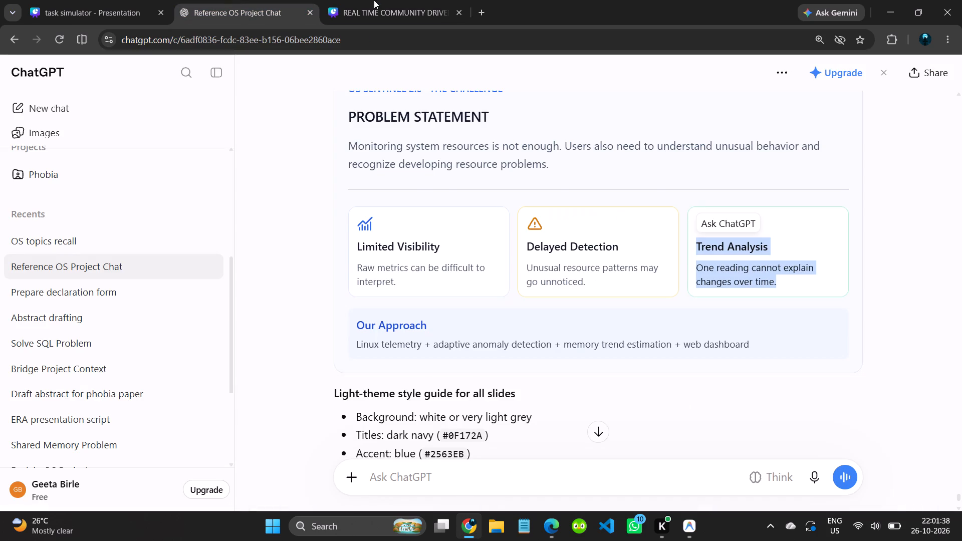
left_click(388, 0)
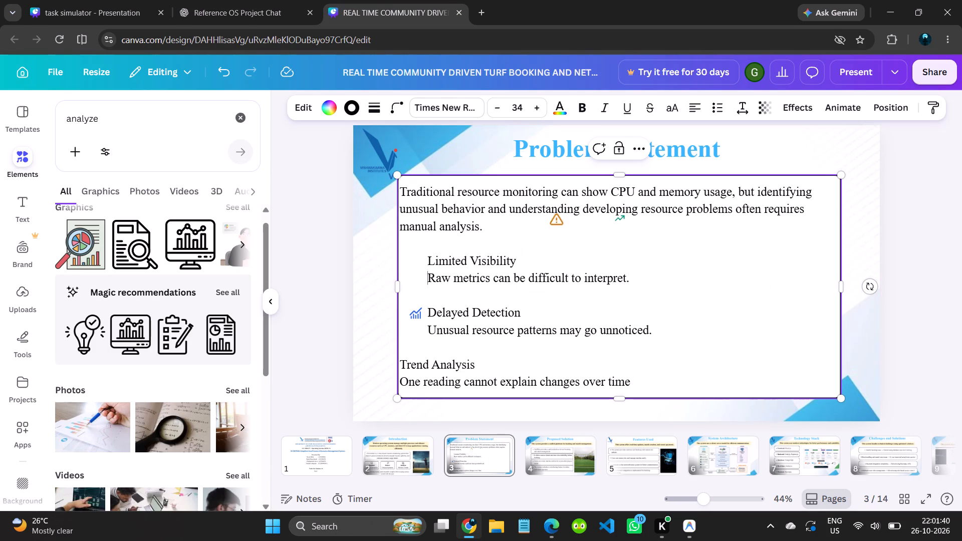
left_click(412, 318)
left_click(387, 321)
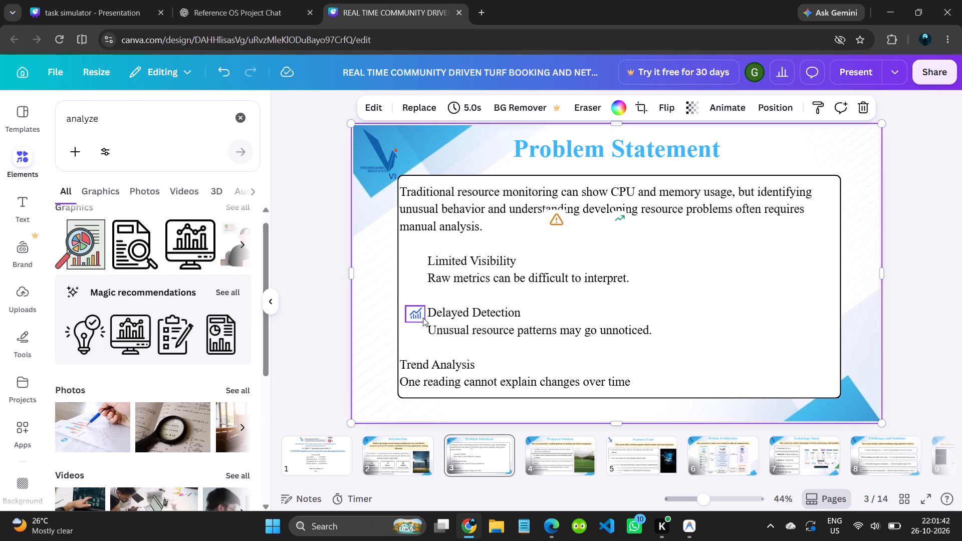
left_click_drag(422, 316, 422, 265)
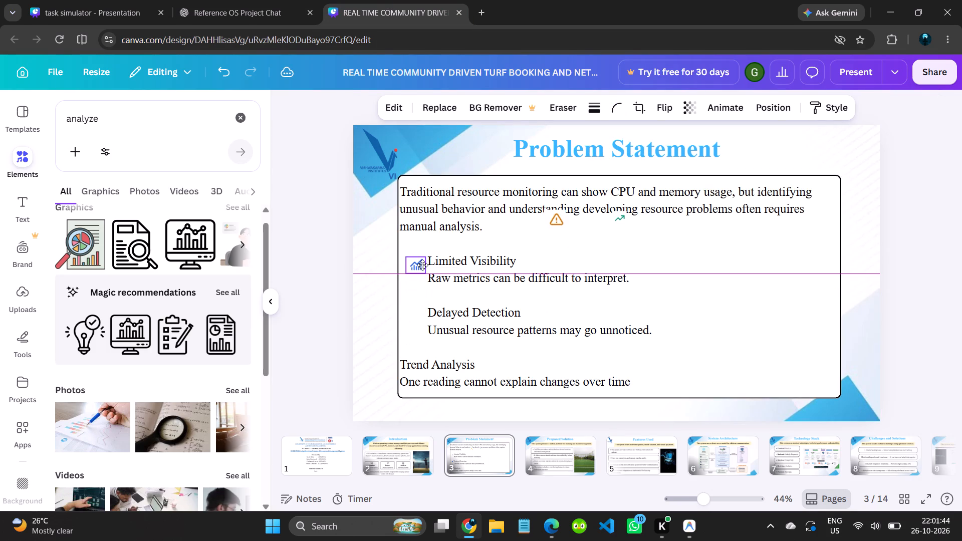
left_click_drag(422, 265, 421, 261)
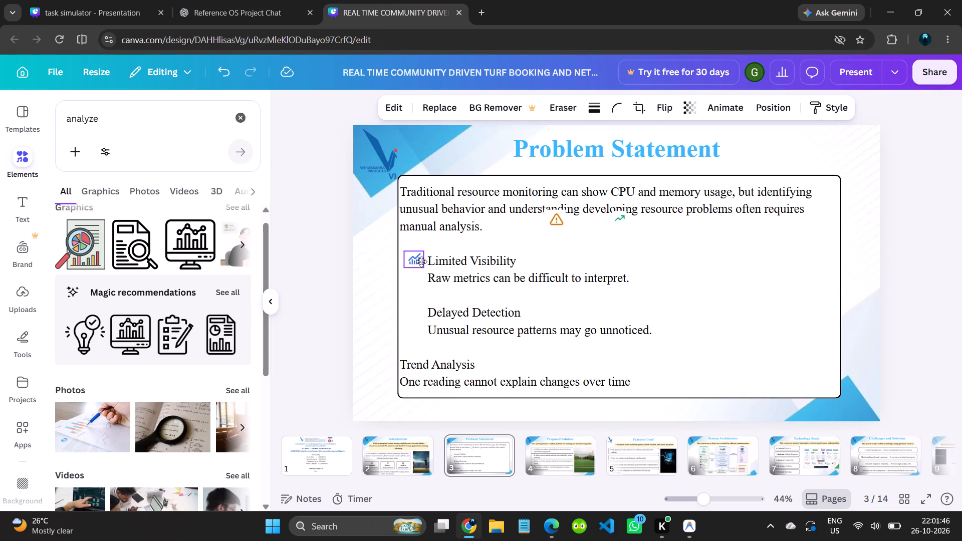
left_click_drag(421, 261, 421, 262)
left_click(356, 296)
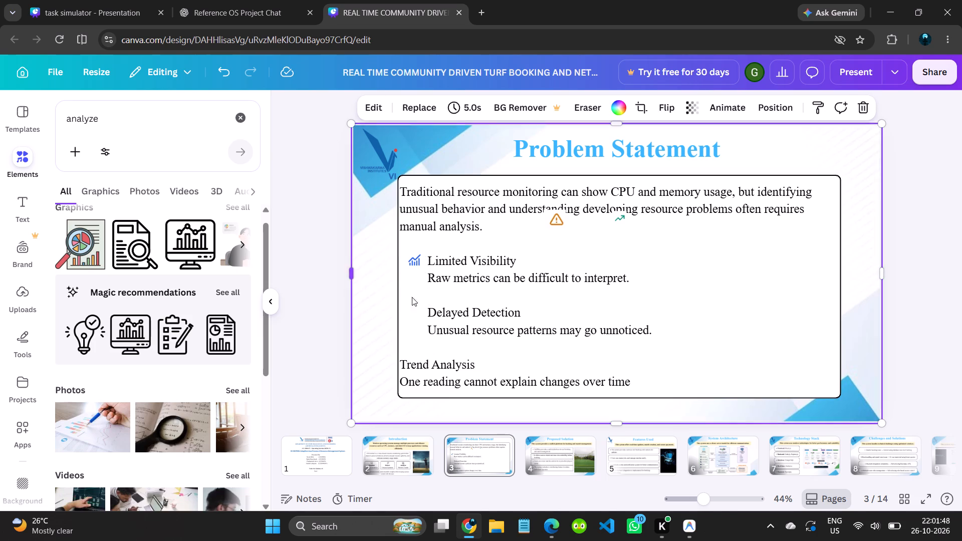
Move the orange warning icon into the indent before the Delayed Detection heading, shrinking it slightly and lining it up beneath the blue chart icon.
left_click_drag(555, 221, 415, 307)
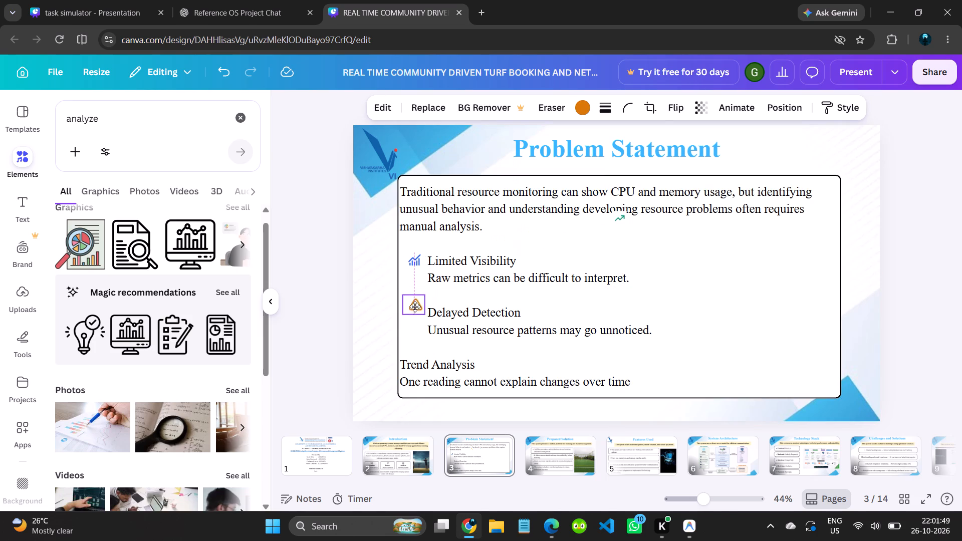
left_click_drag(415, 307, 413, 313)
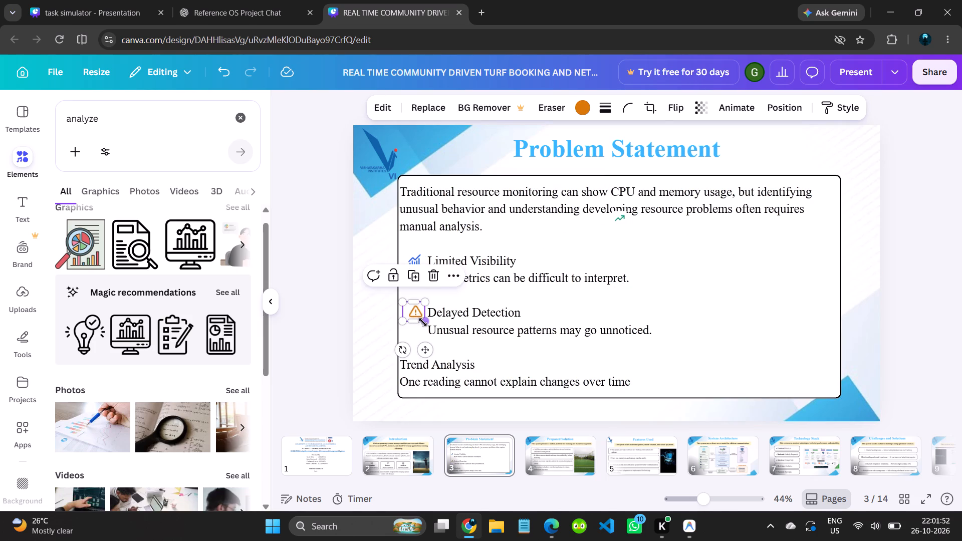
left_click(423, 323)
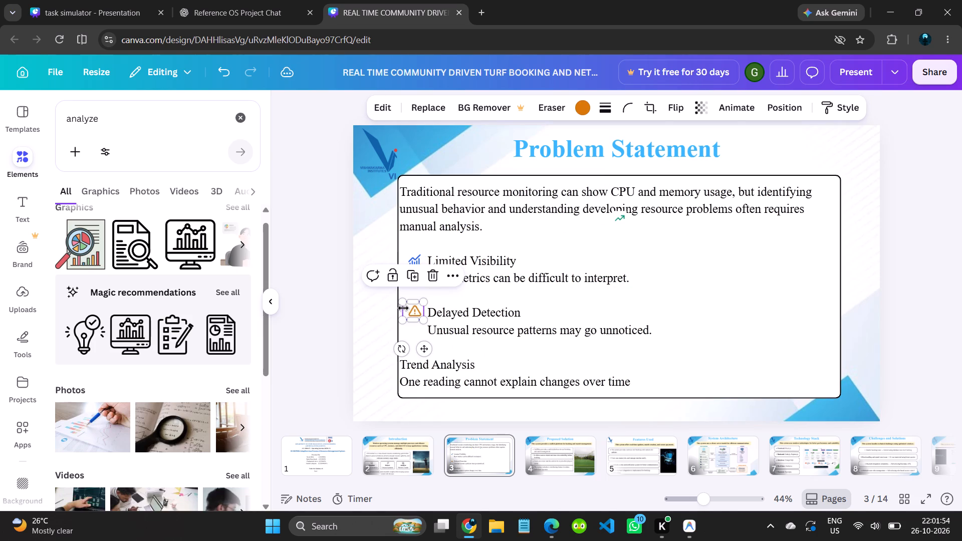
left_click(402, 306)
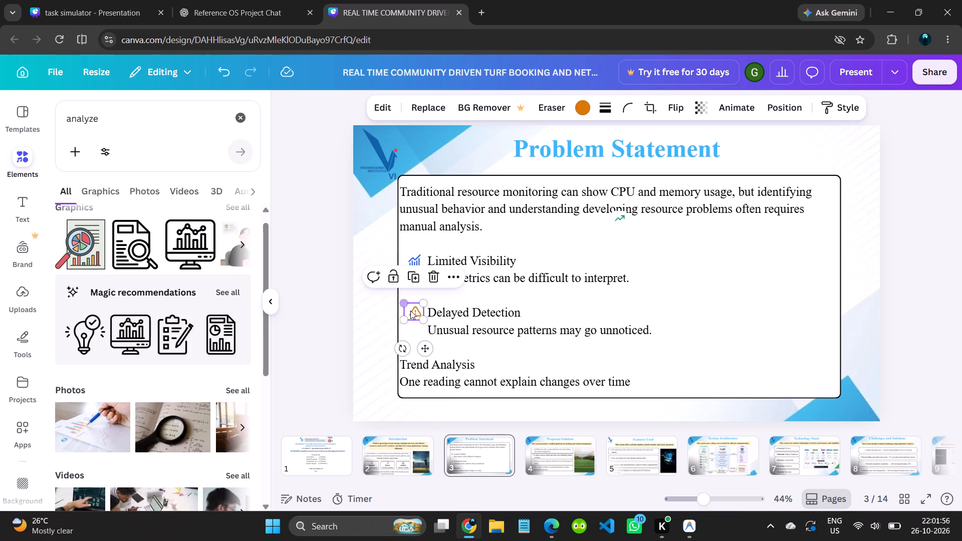
left_click(377, 324)
left_click(417, 311)
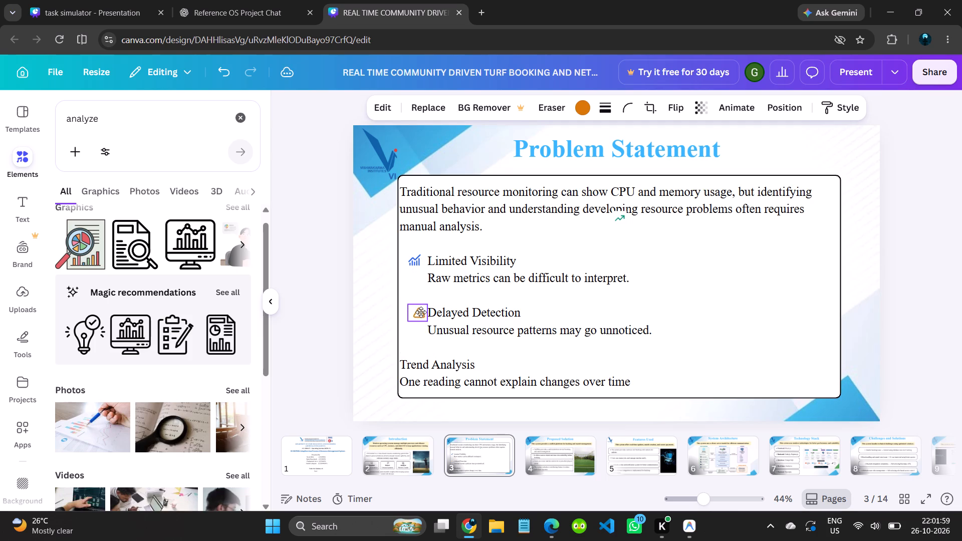
left_click(376, 330)
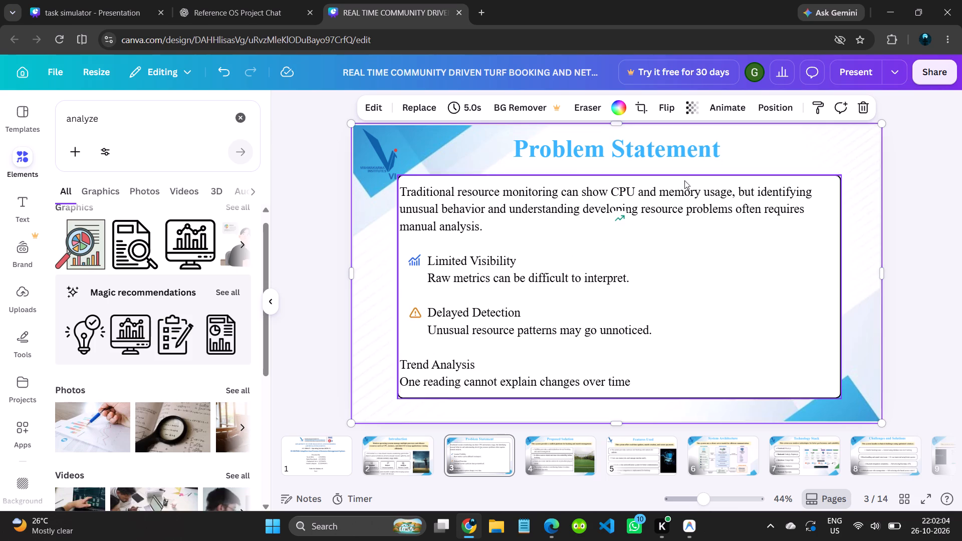
Move the green trend icon to the start of the Trend Analysis heading, lined up beneath the orange warning icon.
left_click_drag(622, 216, 442, 331)
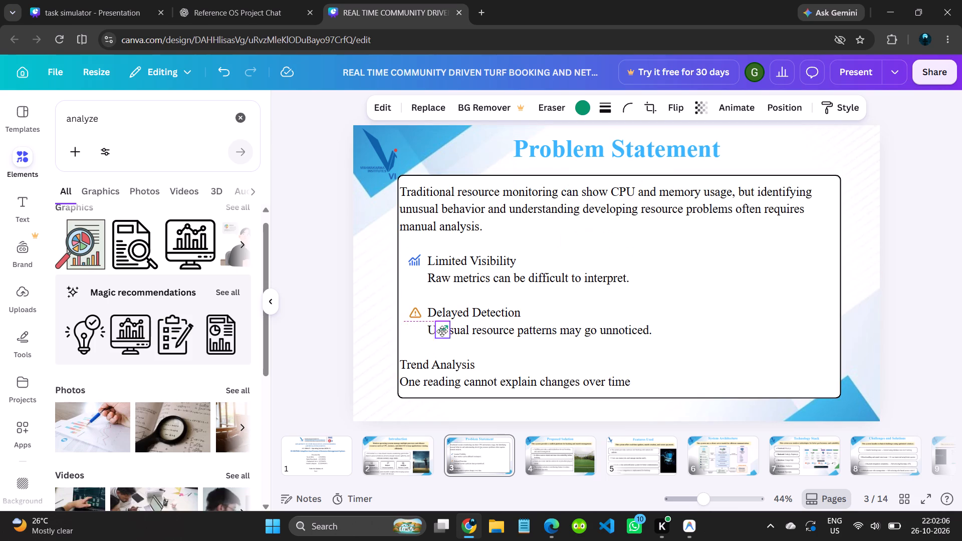
left_click_drag(442, 331, 414, 357)
left_click_drag(414, 357, 416, 357)
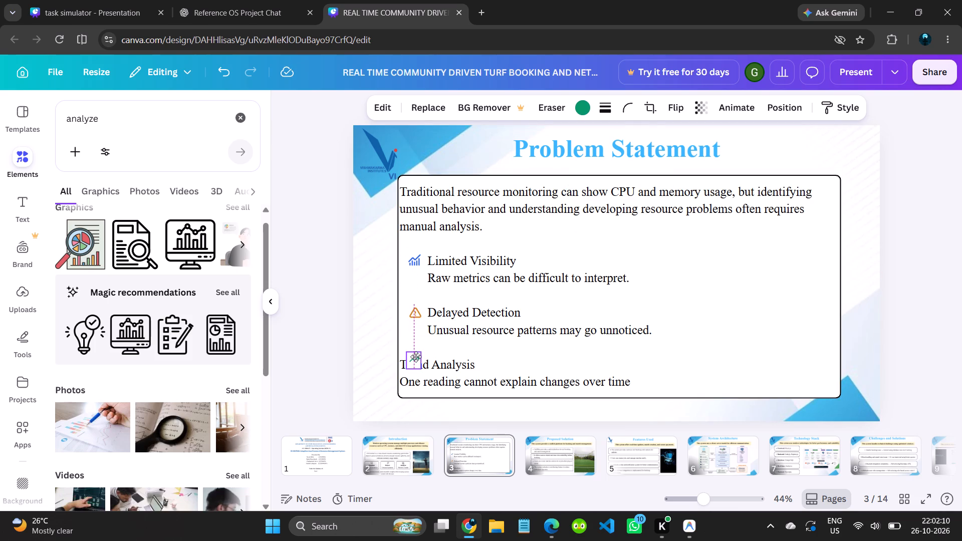
left_click_drag(416, 357, 415, 357)
left_click(446, 362)
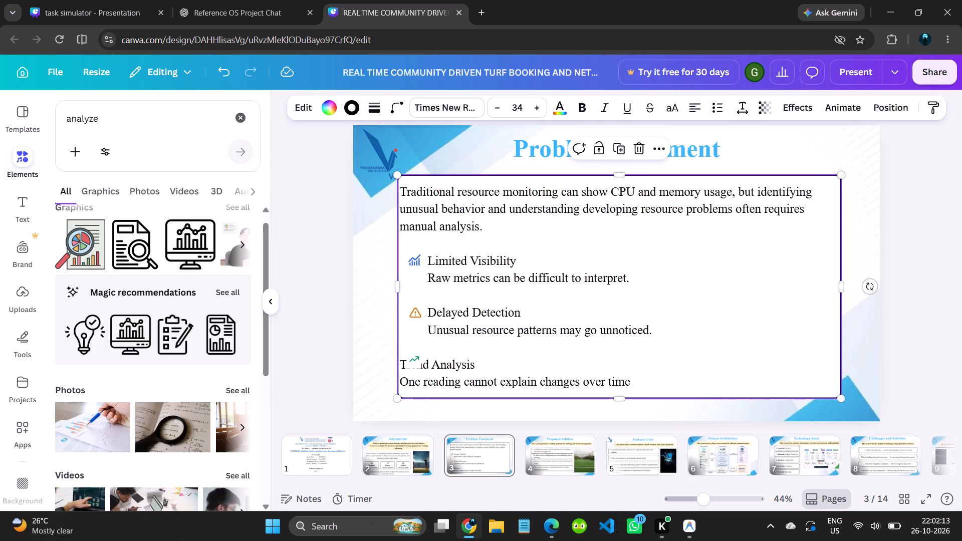
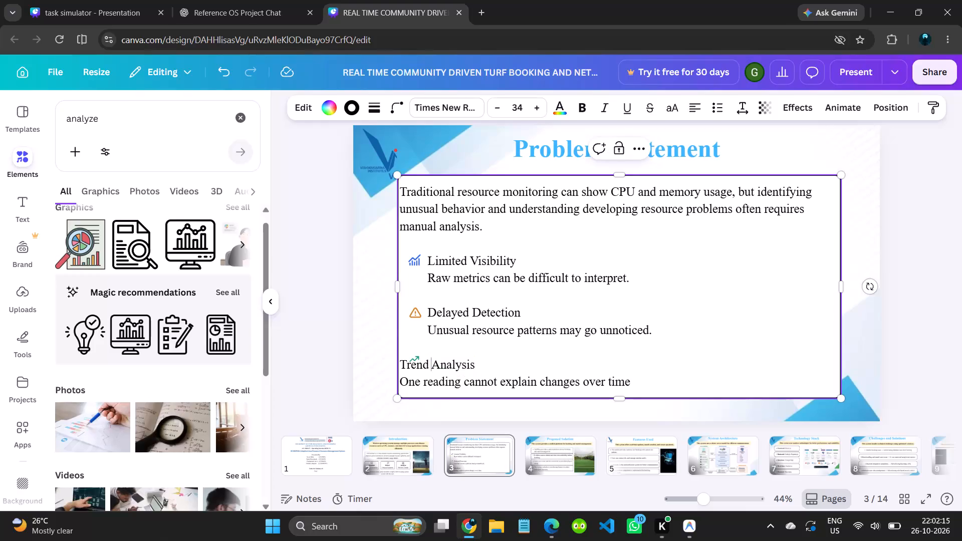
Indent the Trend Analysis heading with spaces until it aligns with the Delayed Detection heading.
key("Down")
key("Down")
key("space")
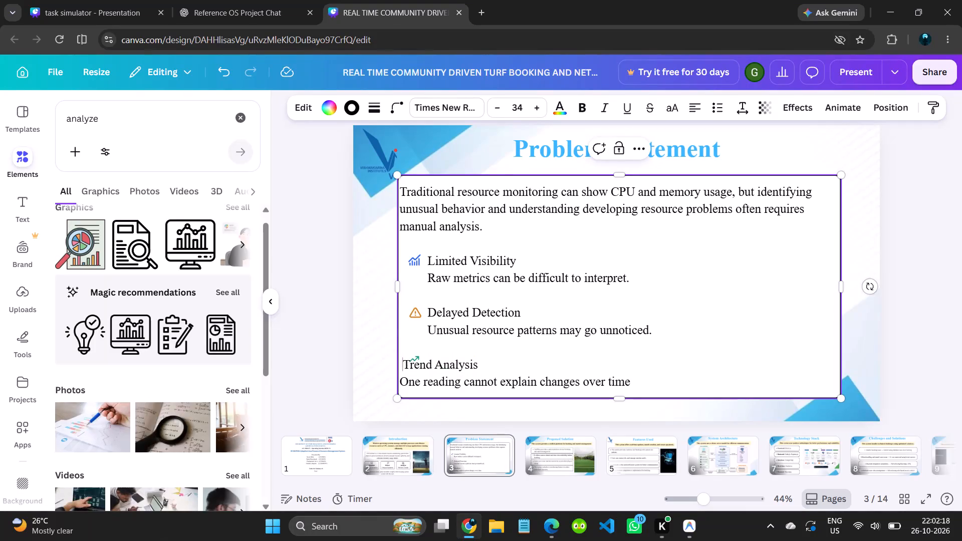
key("space")
key("space")
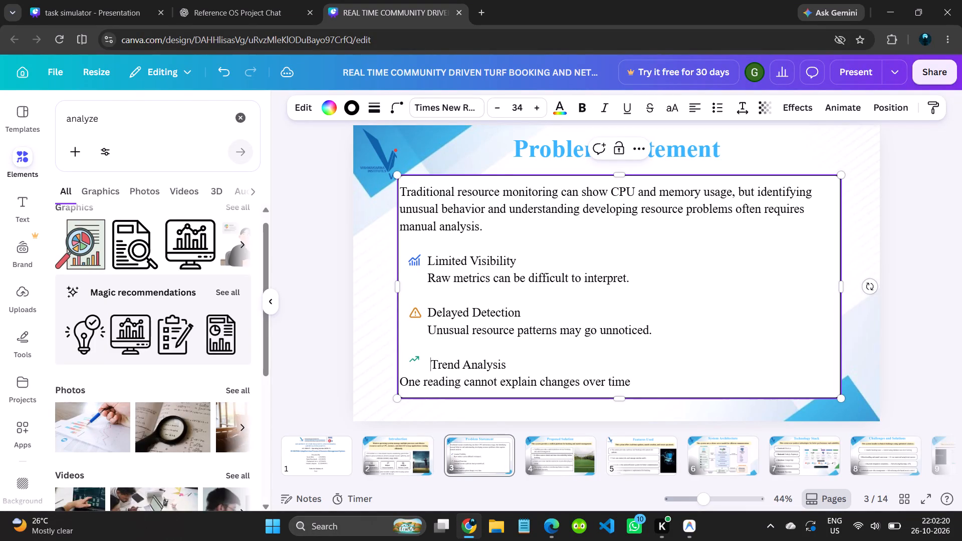
key("BackSpace")
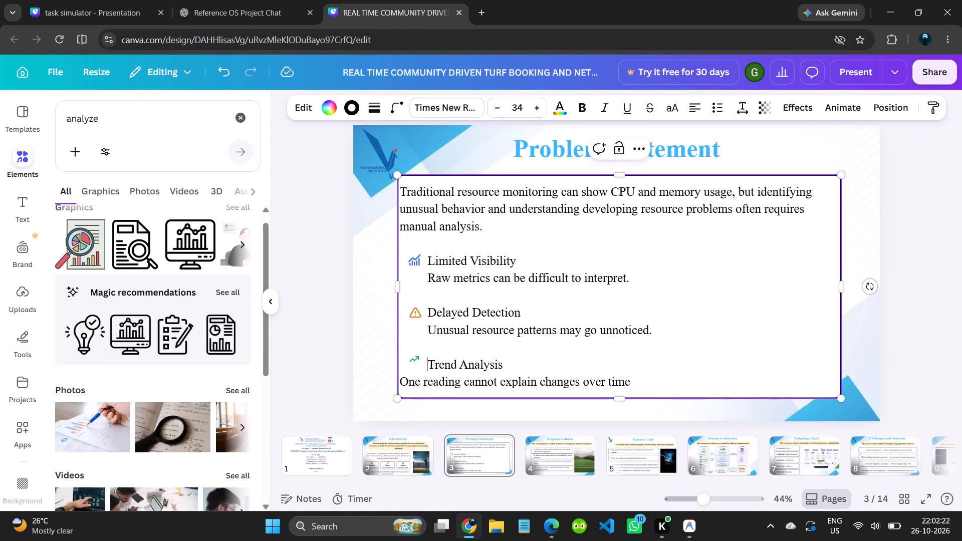
Move the green trend icon slightly down into the indent, level with the Trend Analysis heading.
left_click(386, 356)
left_click(412, 360)
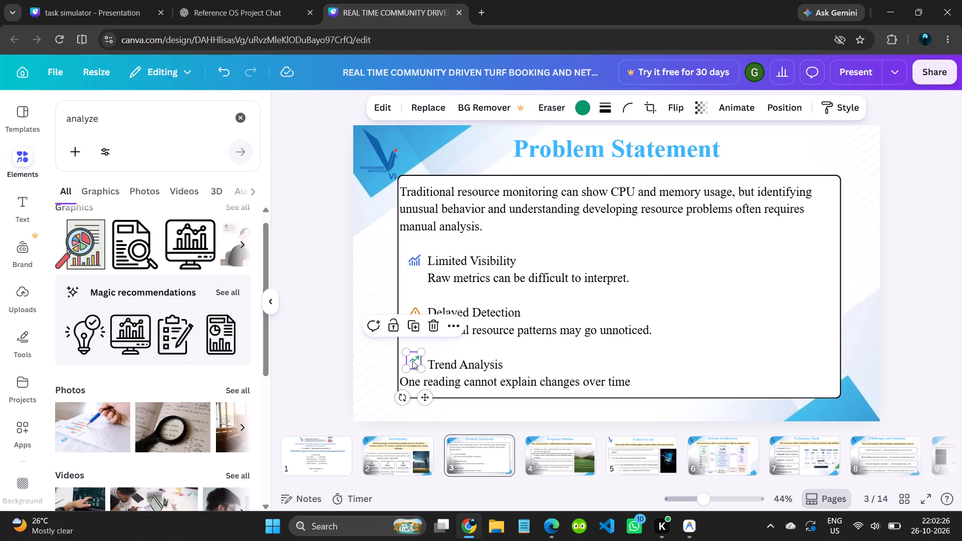
Indent "One reading cannot explain changes over time" with spaces until it aligns with the Trend Analysis heading.
left_click(441, 381)
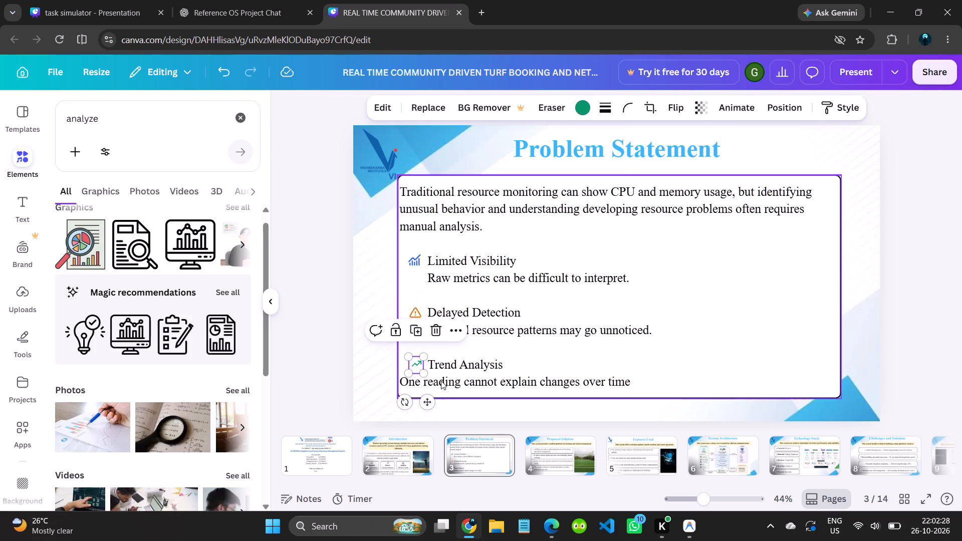
double_click(441, 381)
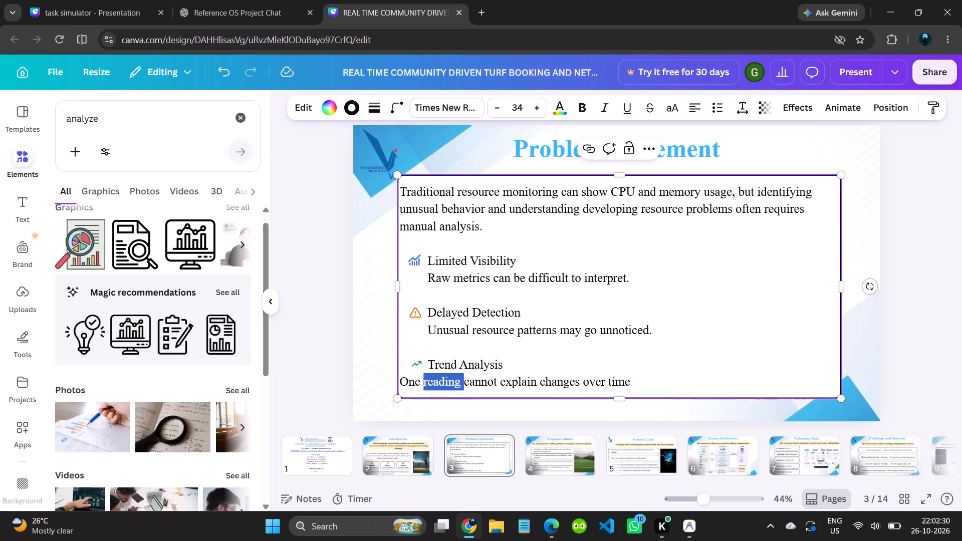
key("Left")
key("Left")
key("Left")
key("Left")
key("Left")
key("Left")
key("Left")
key("Left")
key("Left")
key("Left")
key("Left")
key("Right")
key("Right")
key("Right")
key("Right")
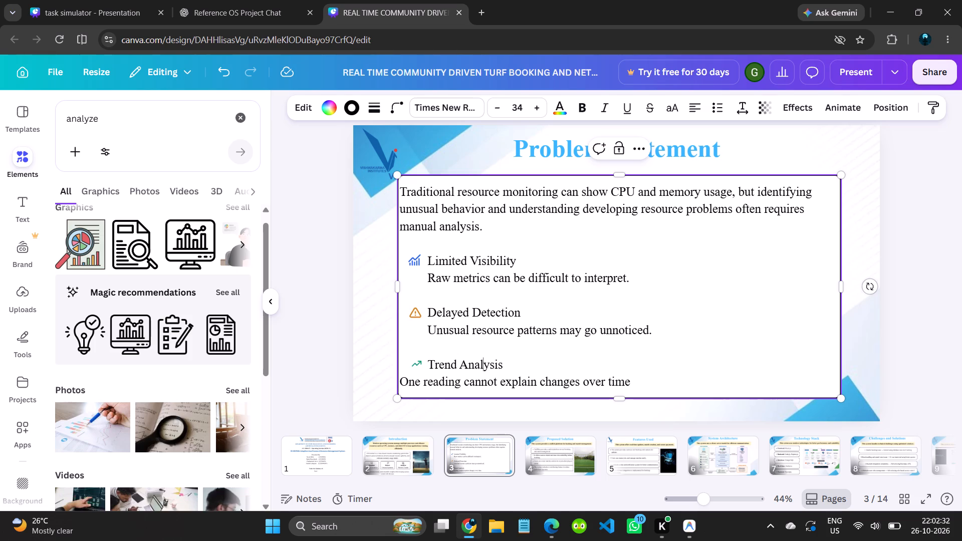
key("Right")
key("Right")
key("space")
key("space")
key("space")
key("space")
key("space")
key("space")
key("space")
key("space")
key("space")
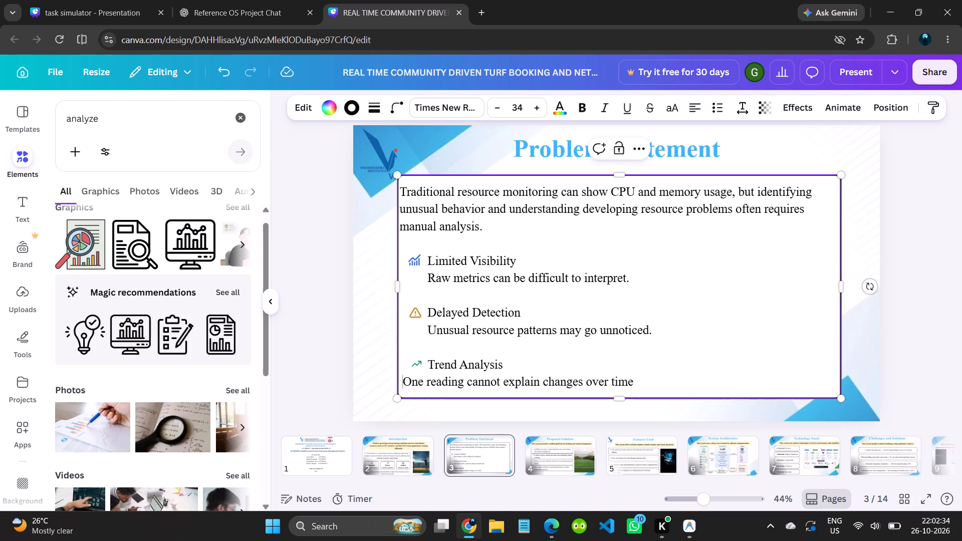
key("space")
key("BackSpace")
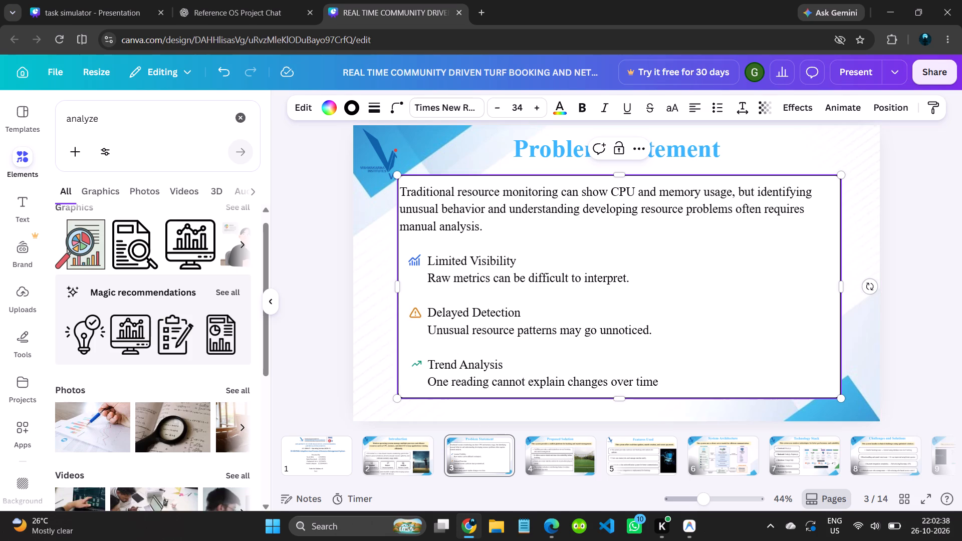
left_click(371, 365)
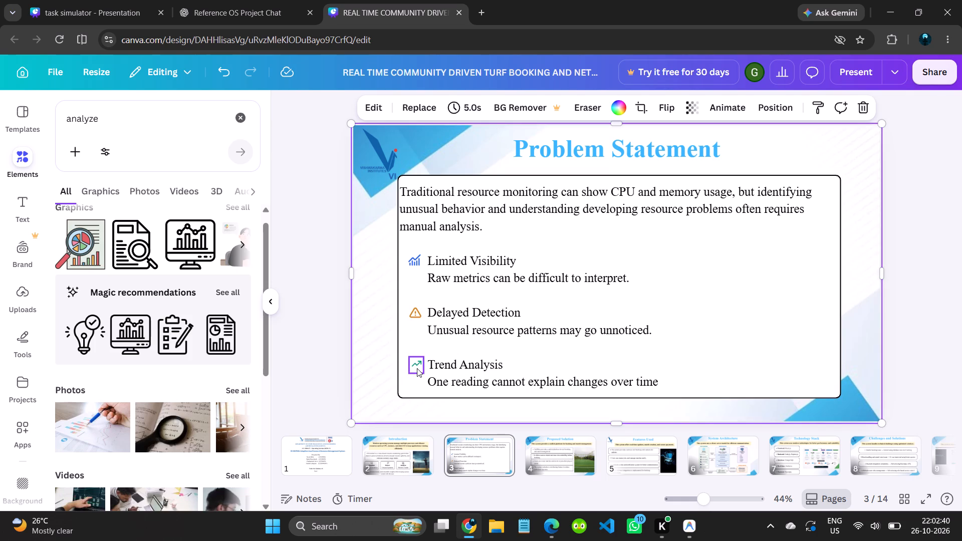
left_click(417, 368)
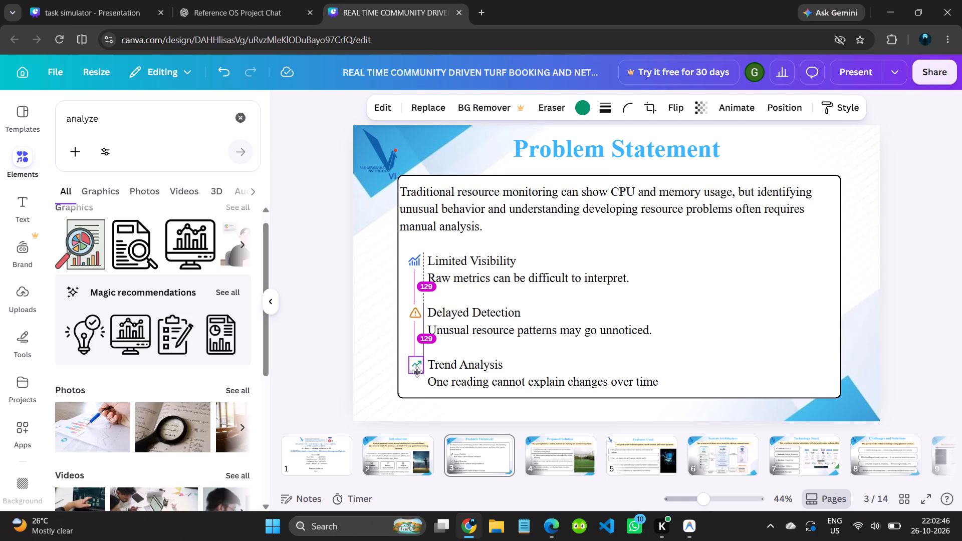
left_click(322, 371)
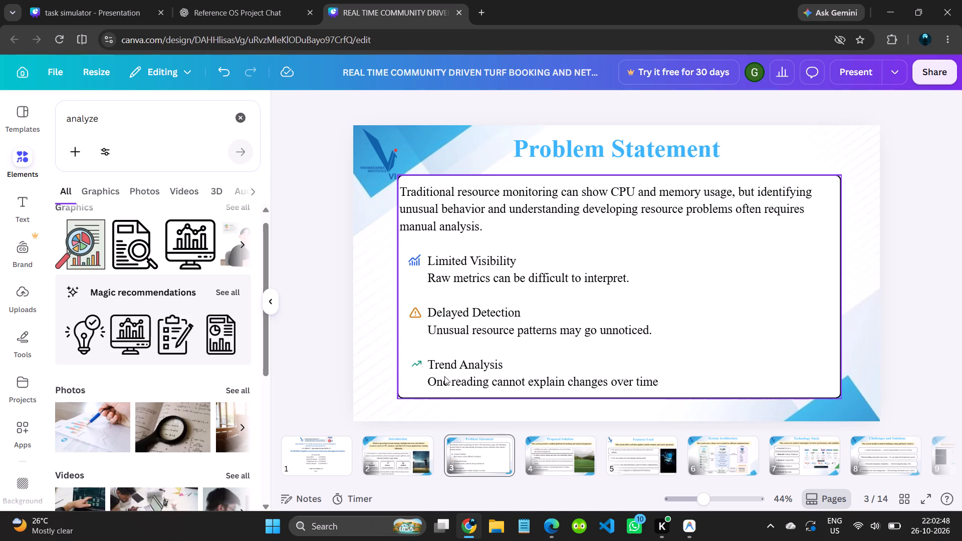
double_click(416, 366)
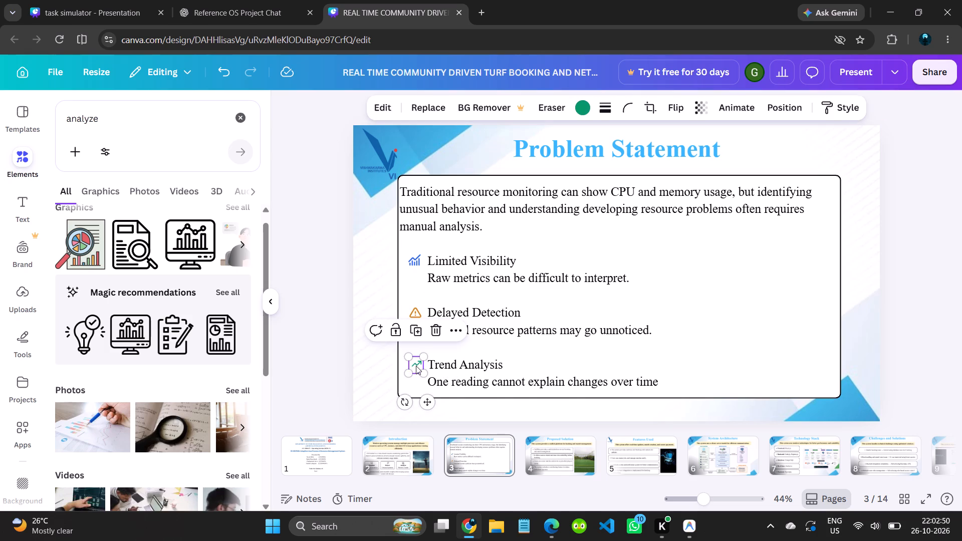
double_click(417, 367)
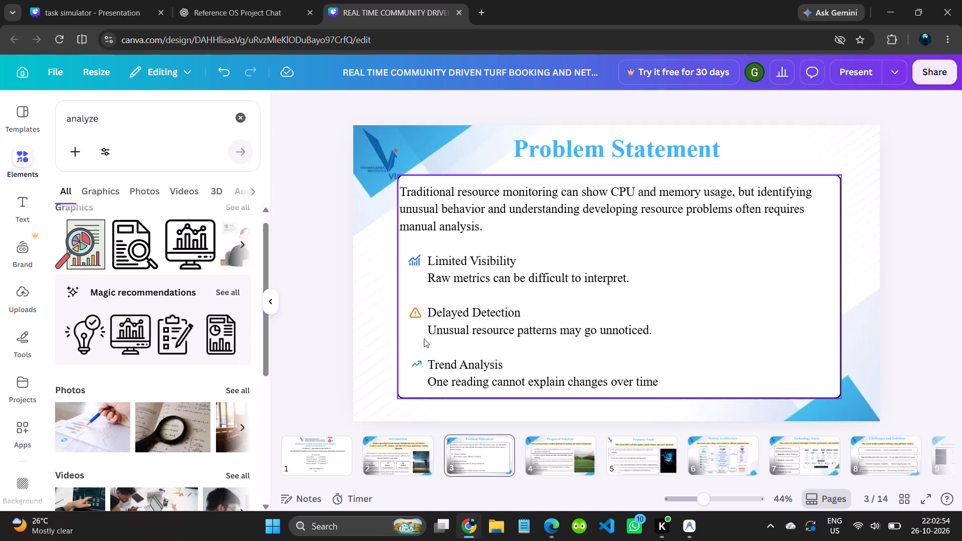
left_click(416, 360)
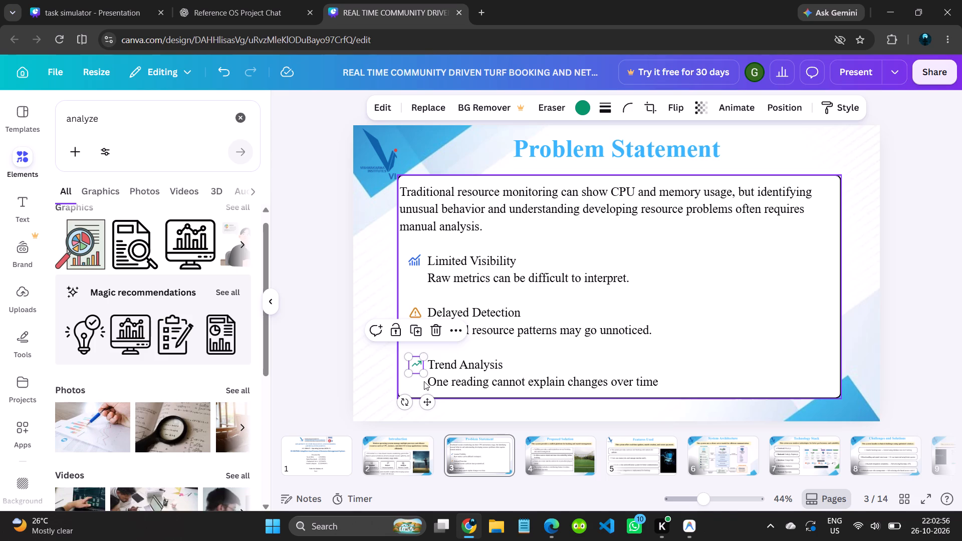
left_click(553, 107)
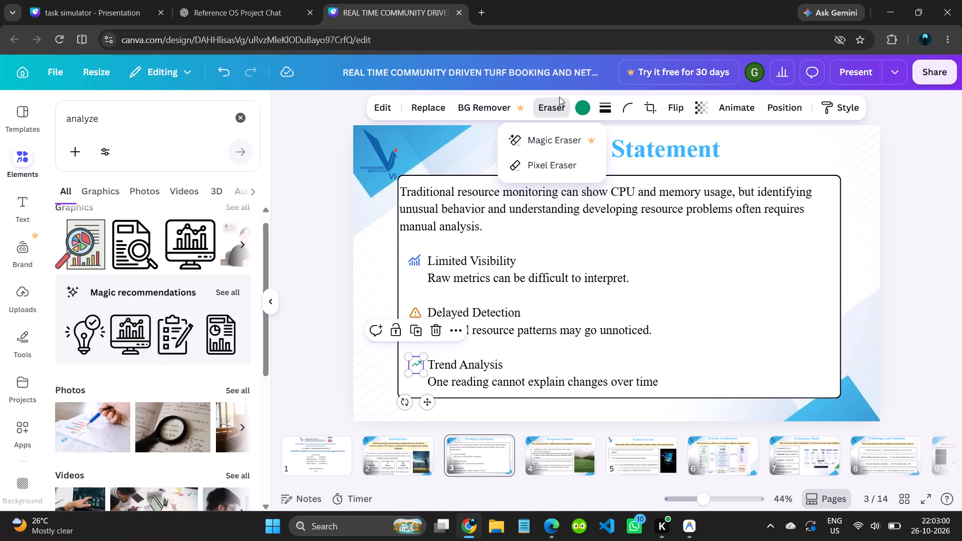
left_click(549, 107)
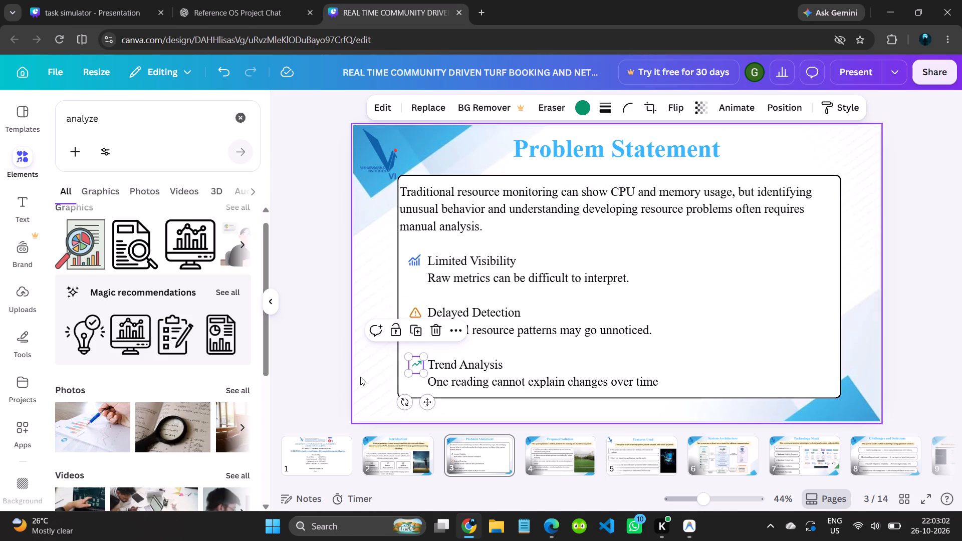
Enlarge the green trend icon, crop the empty space below its arrow and shrink it back to about heading-text size.
left_click(361, 380)
left_click(422, 358)
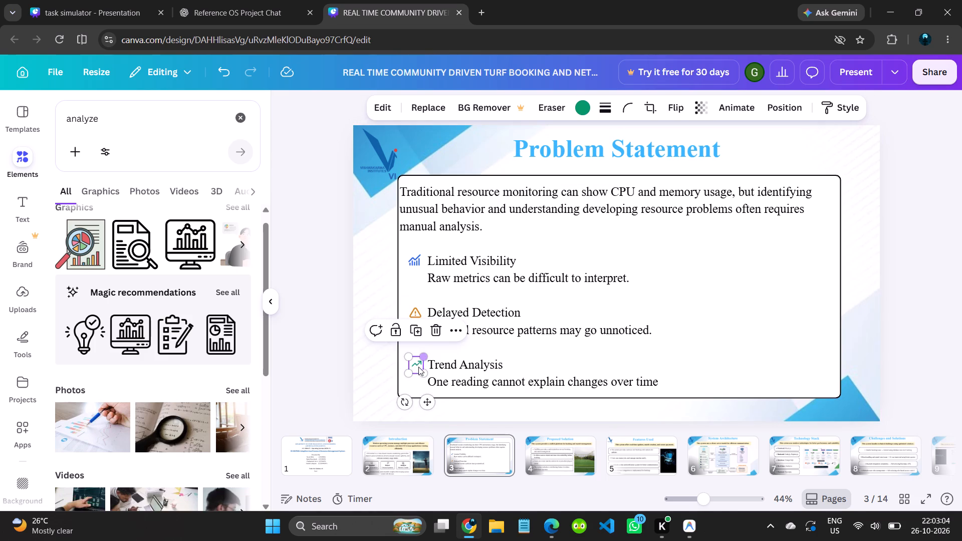
left_click_drag(426, 358, 538, 259)
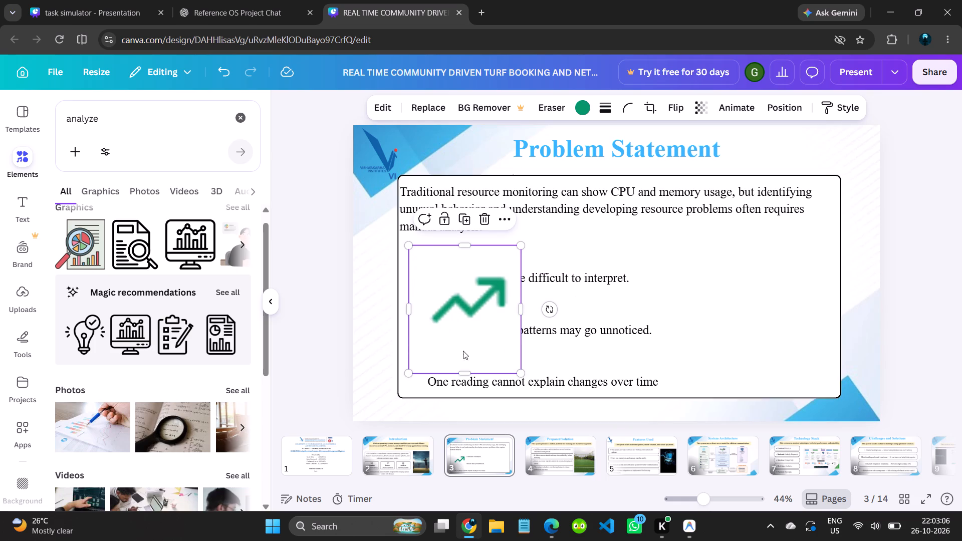
left_click_drag(463, 375, 466, 363)
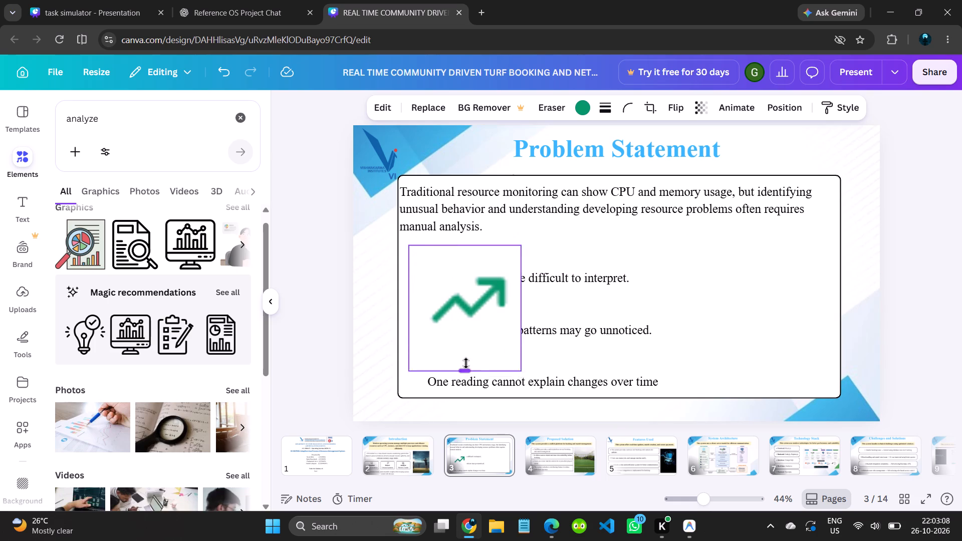
left_click_drag(466, 363, 468, 351)
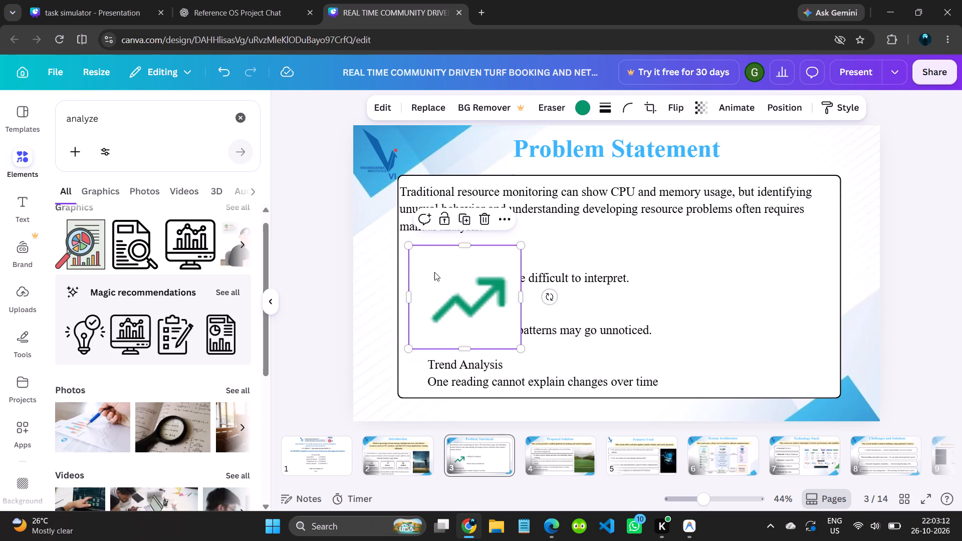
left_click_drag(410, 246, 460, 295)
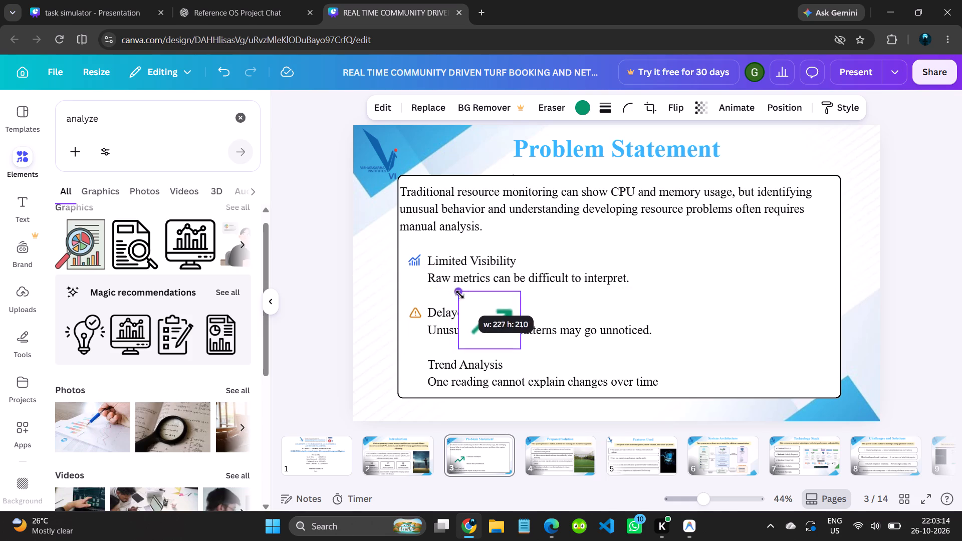
left_click_drag(460, 295, 503, 339)
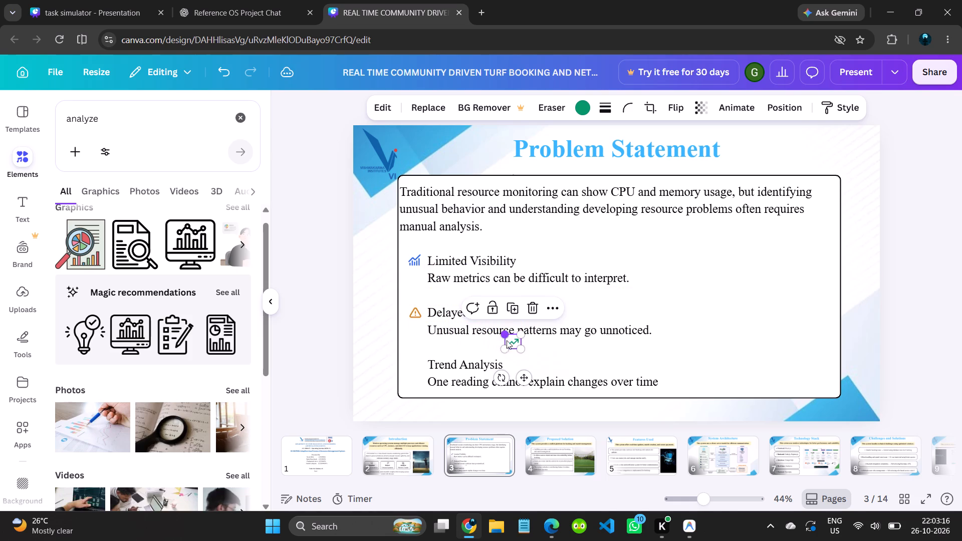
Enlarge the cropped green trend icon slightly and place it in the indent before Trend Analysis, beneath the orange warning icon.
left_click(512, 344)
left_click(551, 360)
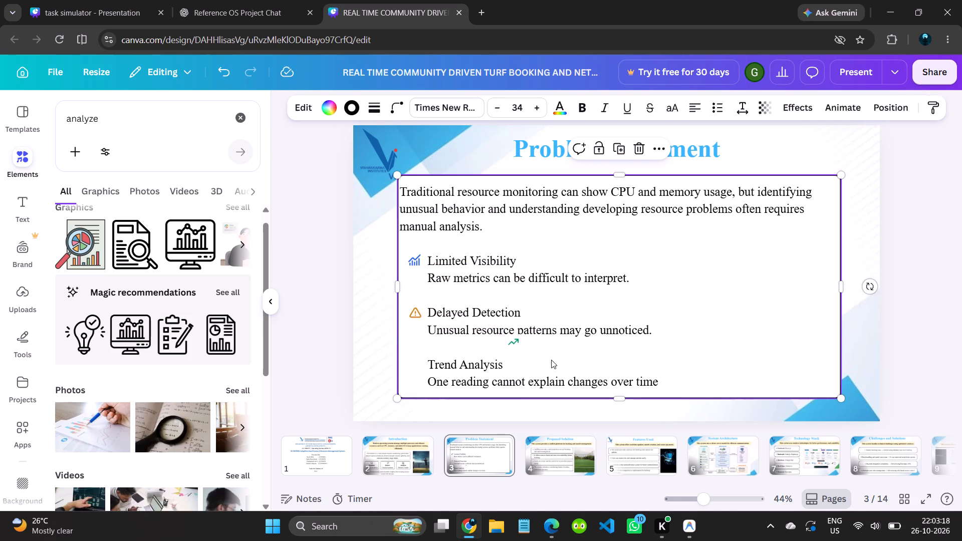
left_click(515, 345)
left_click(523, 350)
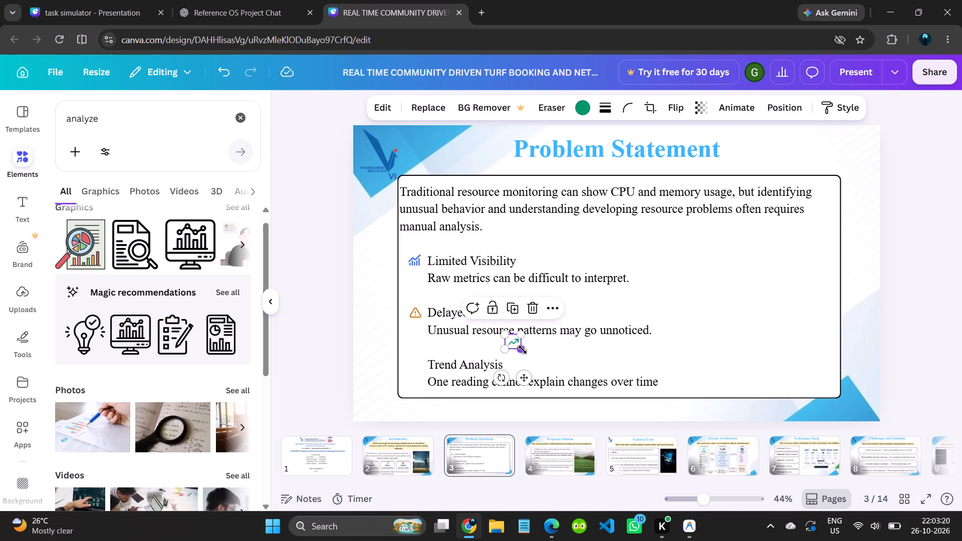
left_click(569, 339)
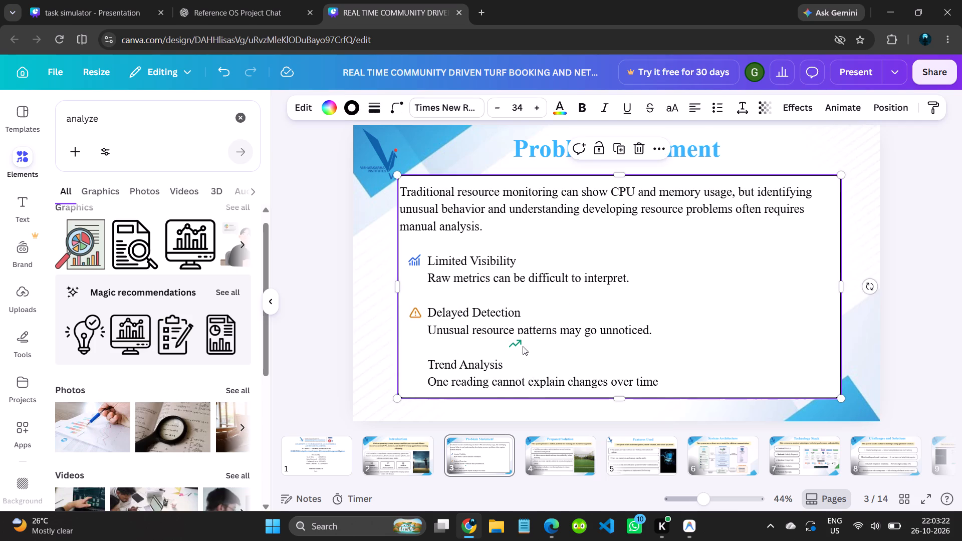
left_click_drag(517, 346, 422, 367)
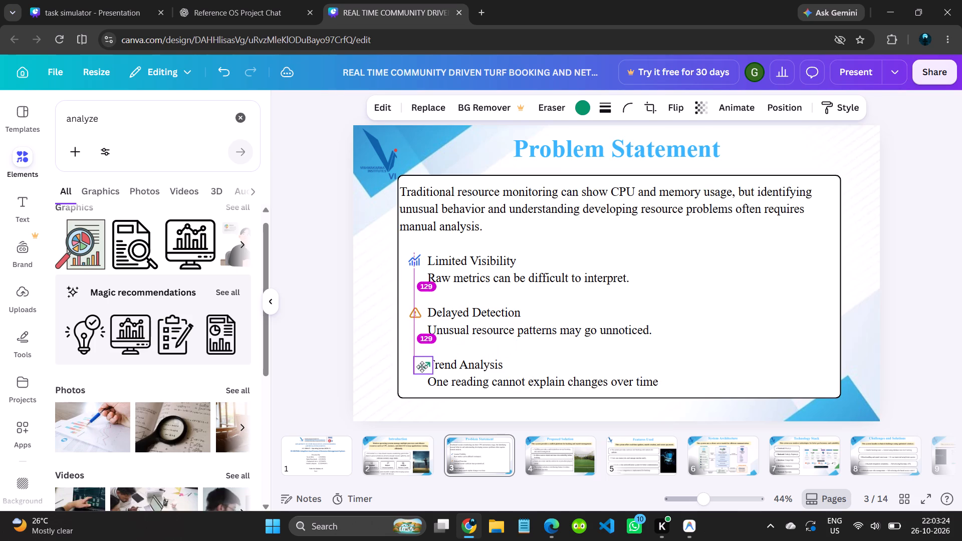
left_click_drag(422, 367, 421, 370)
left_click_drag(421, 370, 420, 373)
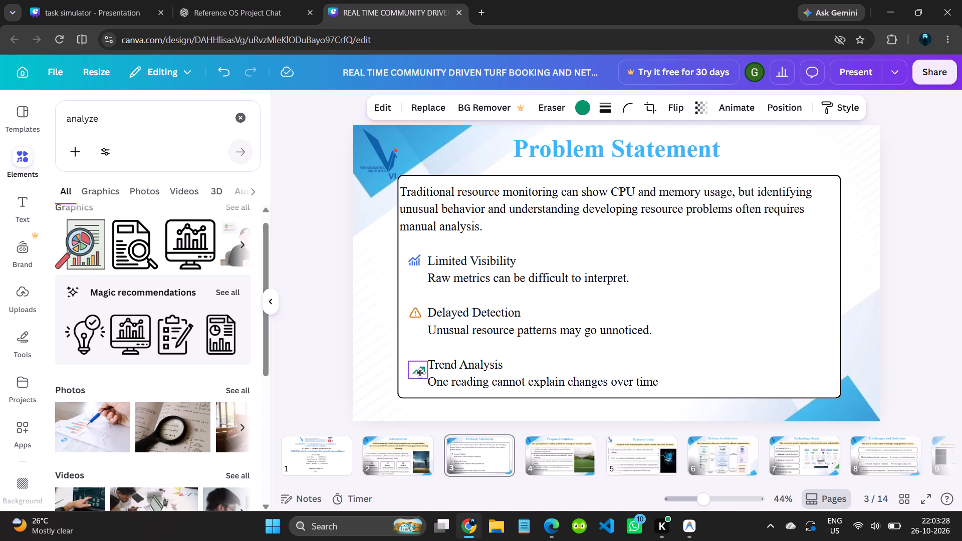
left_click_drag(420, 373, 421, 371)
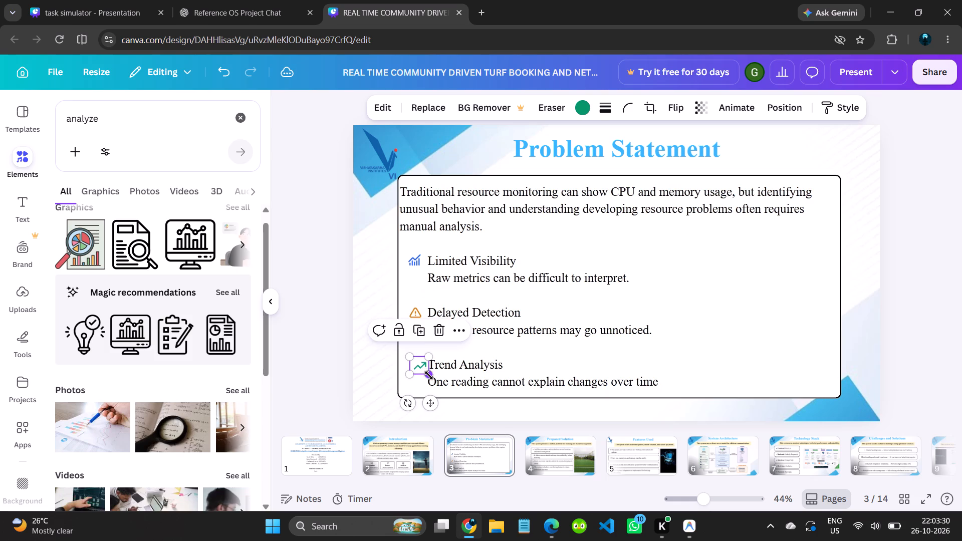
Shrink the green trend icon to fit clear of the Trend Analysis heading and fine-tune its position beneath the orange warning icon.
left_click_drag(429, 375, 424, 374)
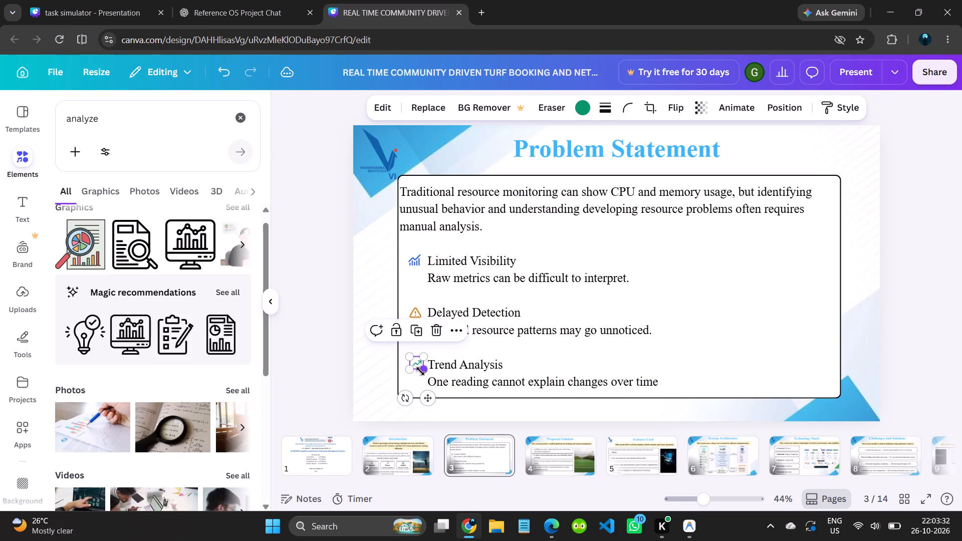
left_click(544, 348)
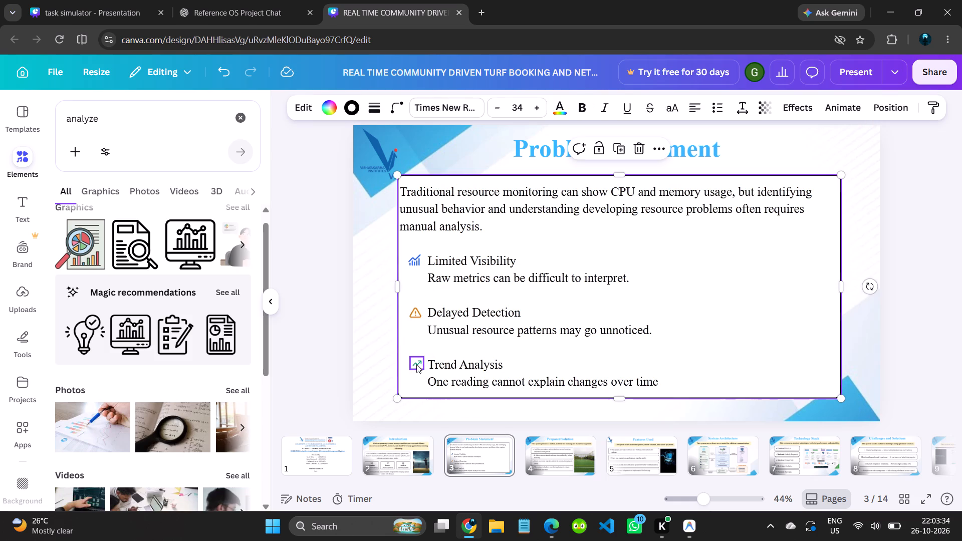
left_click(416, 364)
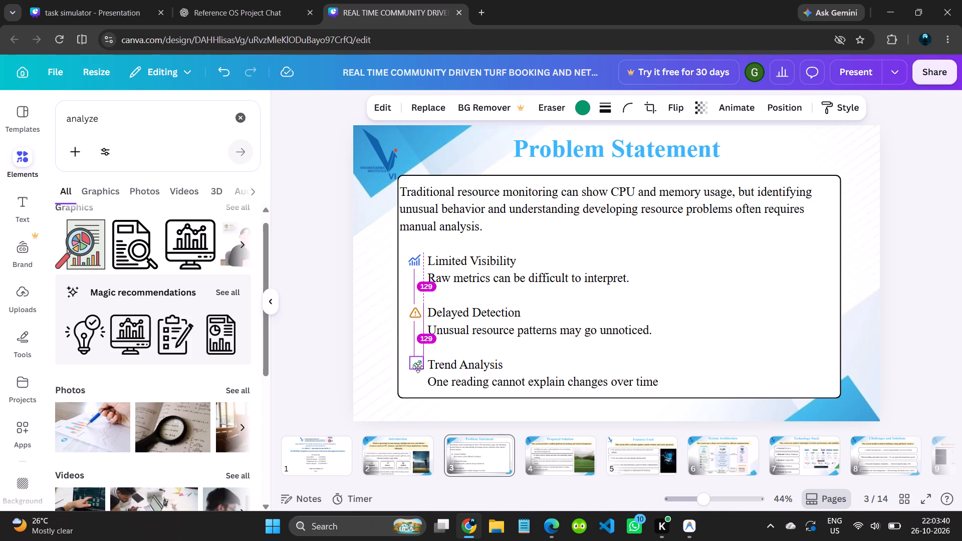
left_click(667, 342)
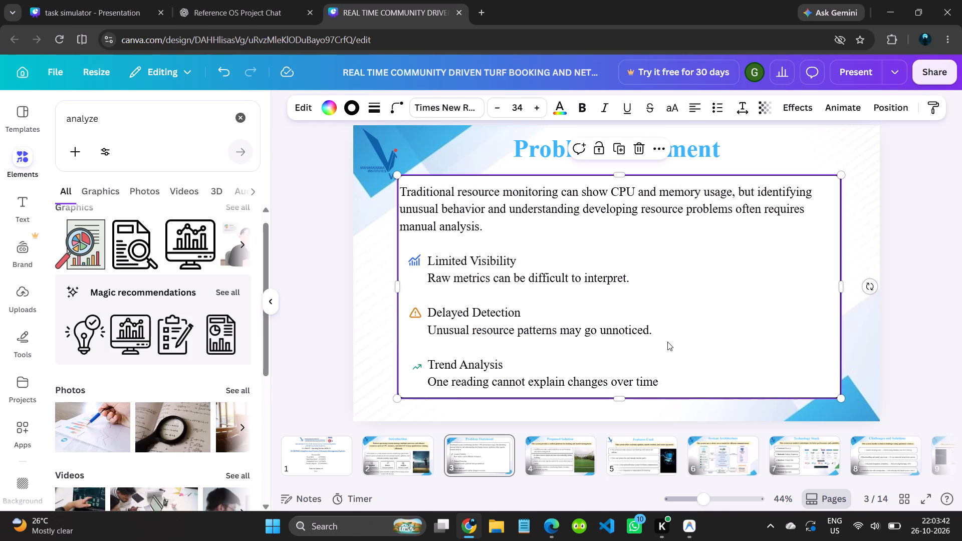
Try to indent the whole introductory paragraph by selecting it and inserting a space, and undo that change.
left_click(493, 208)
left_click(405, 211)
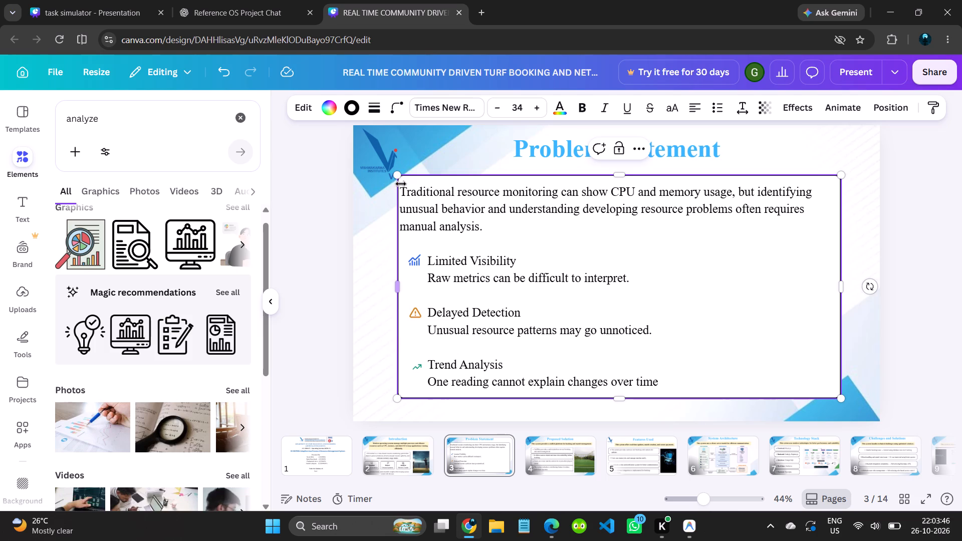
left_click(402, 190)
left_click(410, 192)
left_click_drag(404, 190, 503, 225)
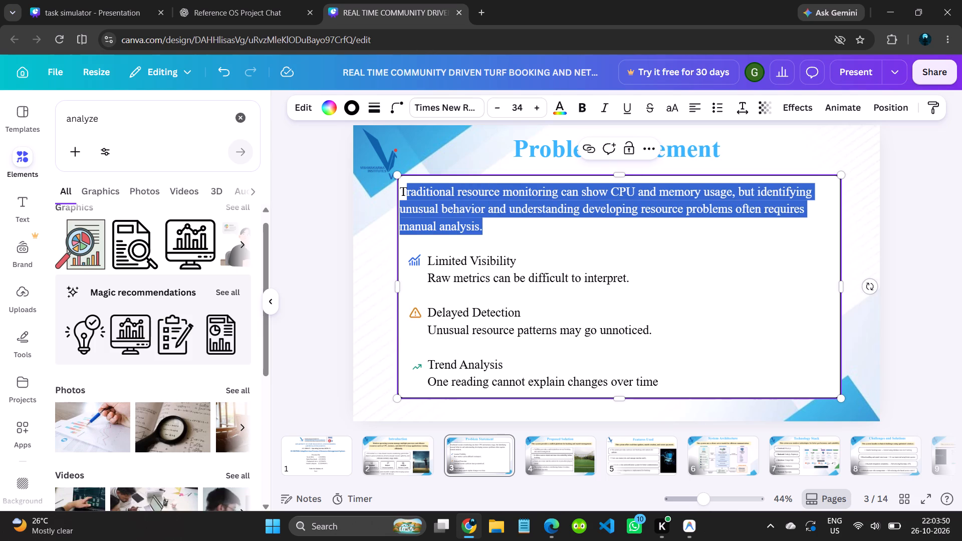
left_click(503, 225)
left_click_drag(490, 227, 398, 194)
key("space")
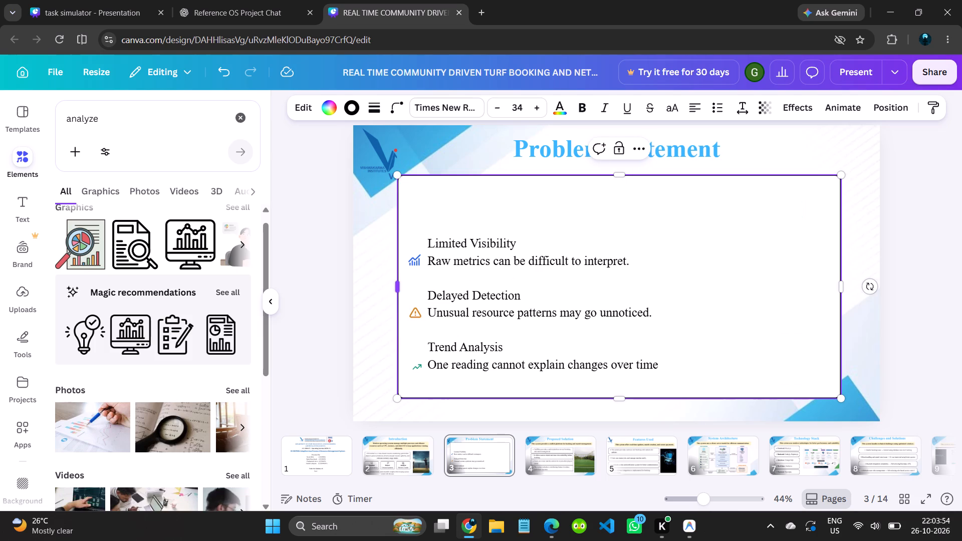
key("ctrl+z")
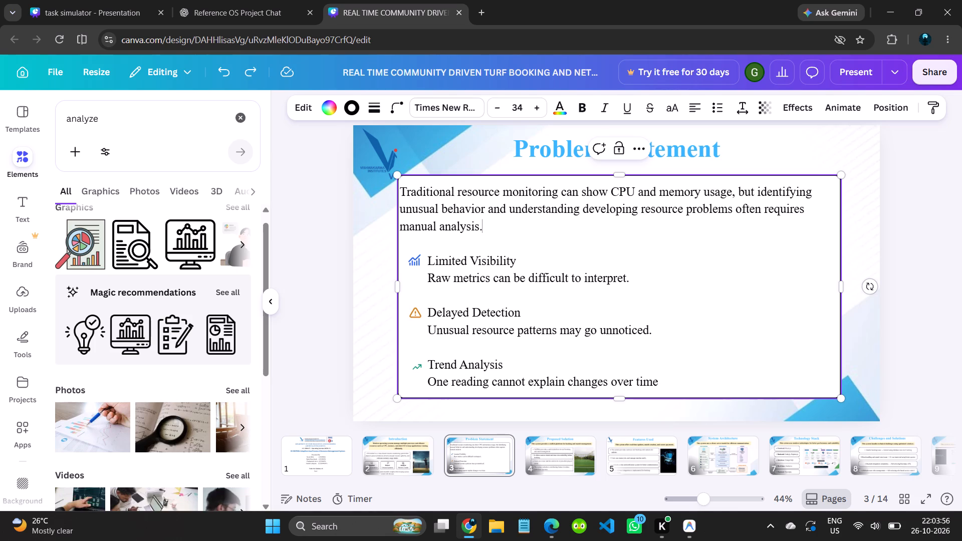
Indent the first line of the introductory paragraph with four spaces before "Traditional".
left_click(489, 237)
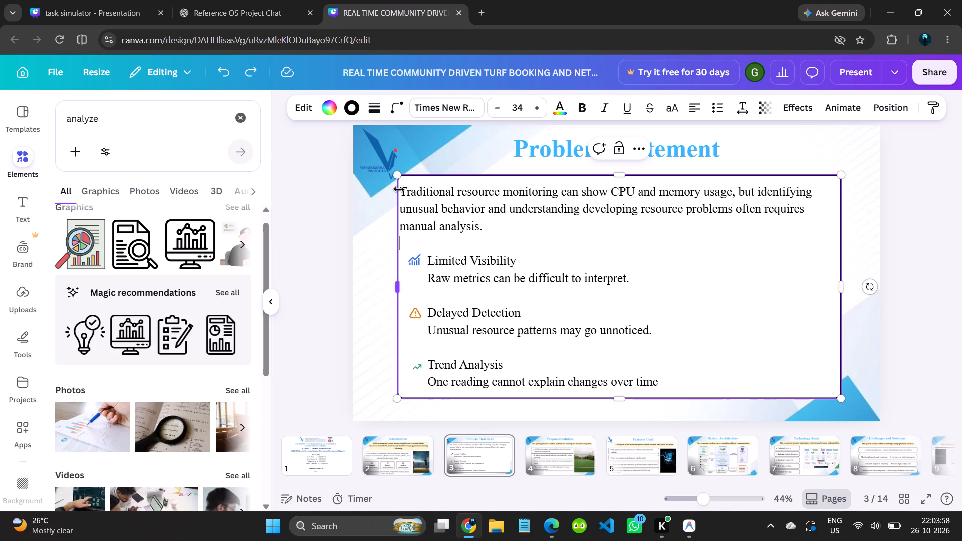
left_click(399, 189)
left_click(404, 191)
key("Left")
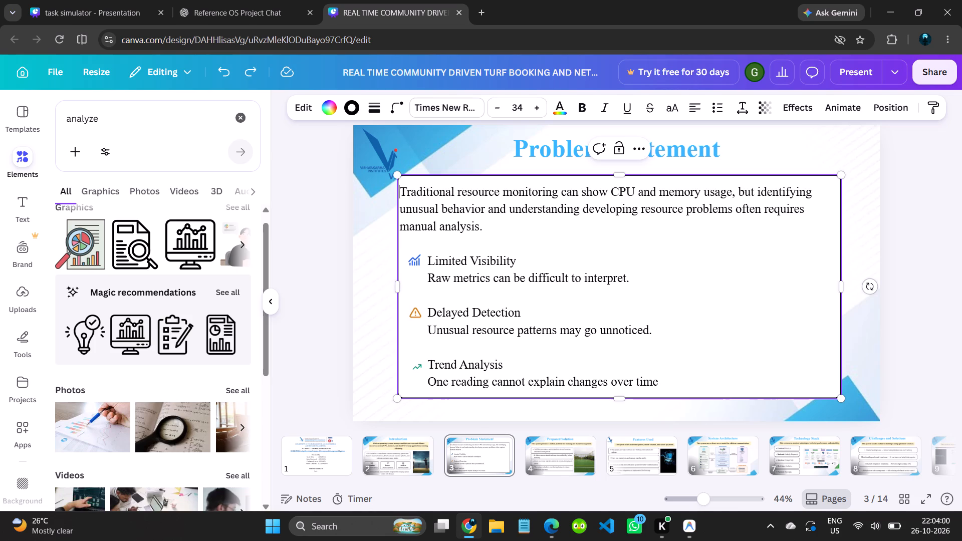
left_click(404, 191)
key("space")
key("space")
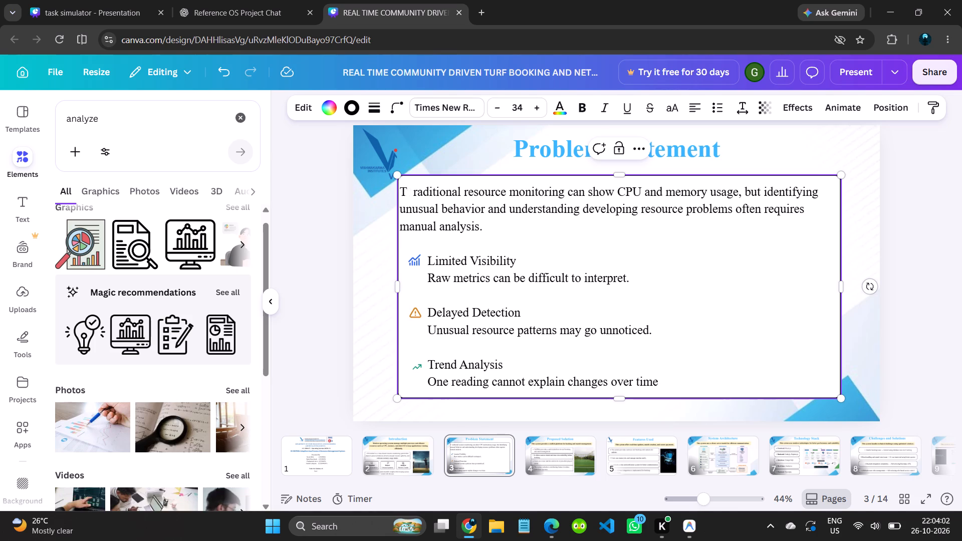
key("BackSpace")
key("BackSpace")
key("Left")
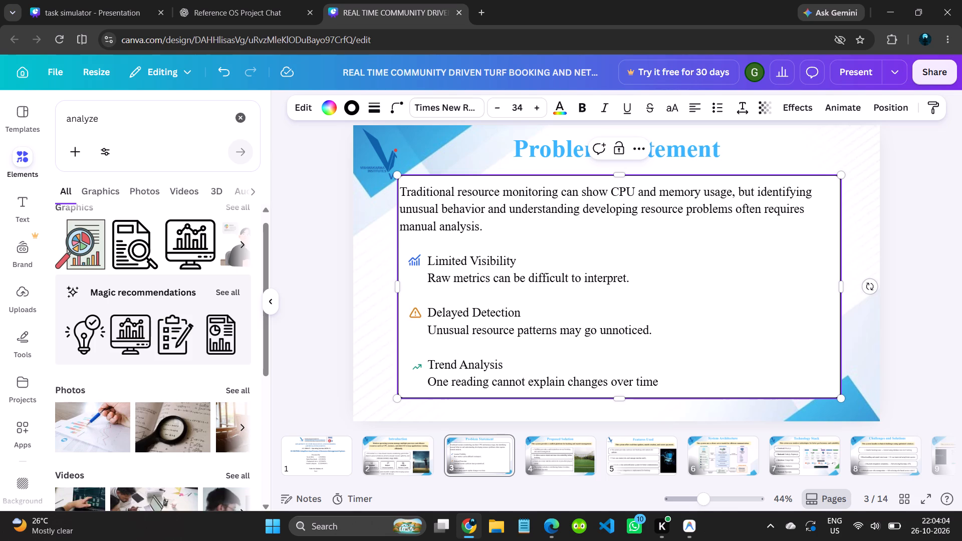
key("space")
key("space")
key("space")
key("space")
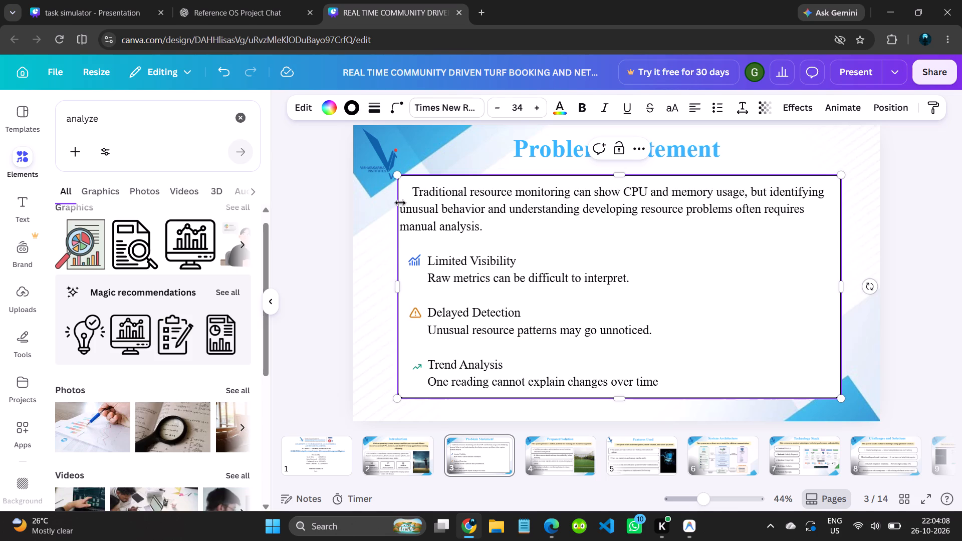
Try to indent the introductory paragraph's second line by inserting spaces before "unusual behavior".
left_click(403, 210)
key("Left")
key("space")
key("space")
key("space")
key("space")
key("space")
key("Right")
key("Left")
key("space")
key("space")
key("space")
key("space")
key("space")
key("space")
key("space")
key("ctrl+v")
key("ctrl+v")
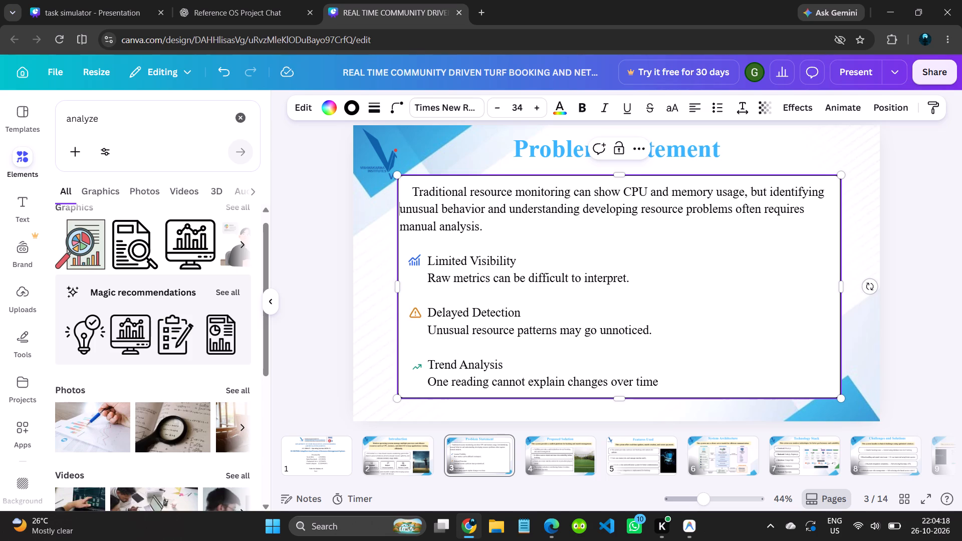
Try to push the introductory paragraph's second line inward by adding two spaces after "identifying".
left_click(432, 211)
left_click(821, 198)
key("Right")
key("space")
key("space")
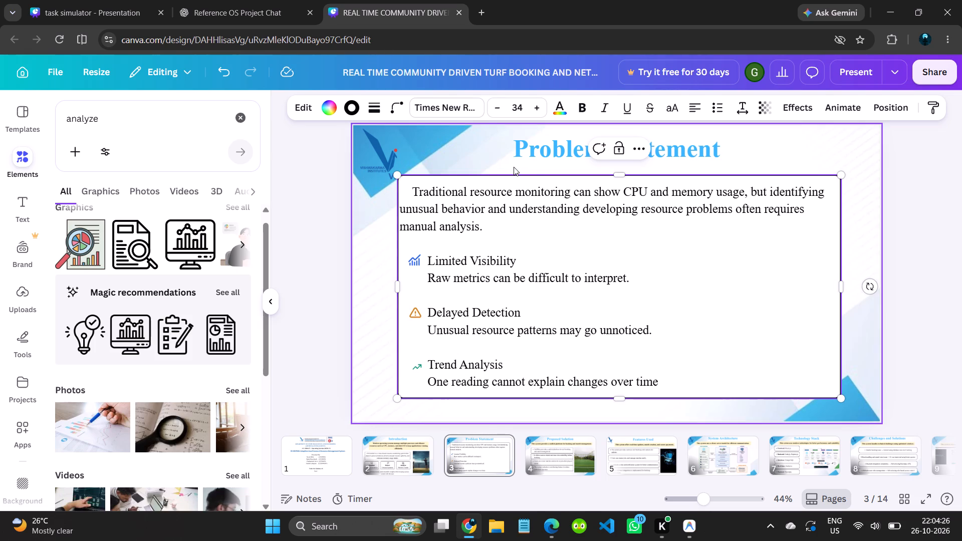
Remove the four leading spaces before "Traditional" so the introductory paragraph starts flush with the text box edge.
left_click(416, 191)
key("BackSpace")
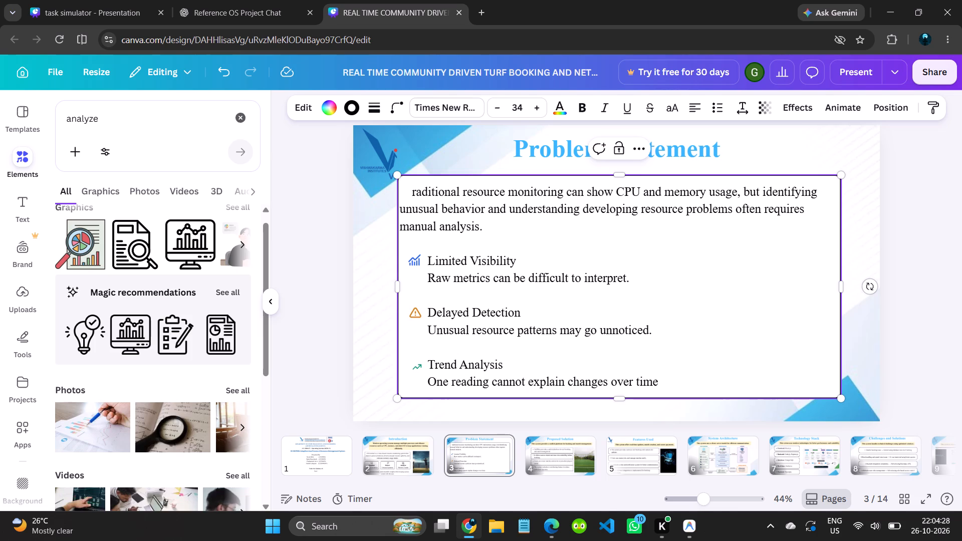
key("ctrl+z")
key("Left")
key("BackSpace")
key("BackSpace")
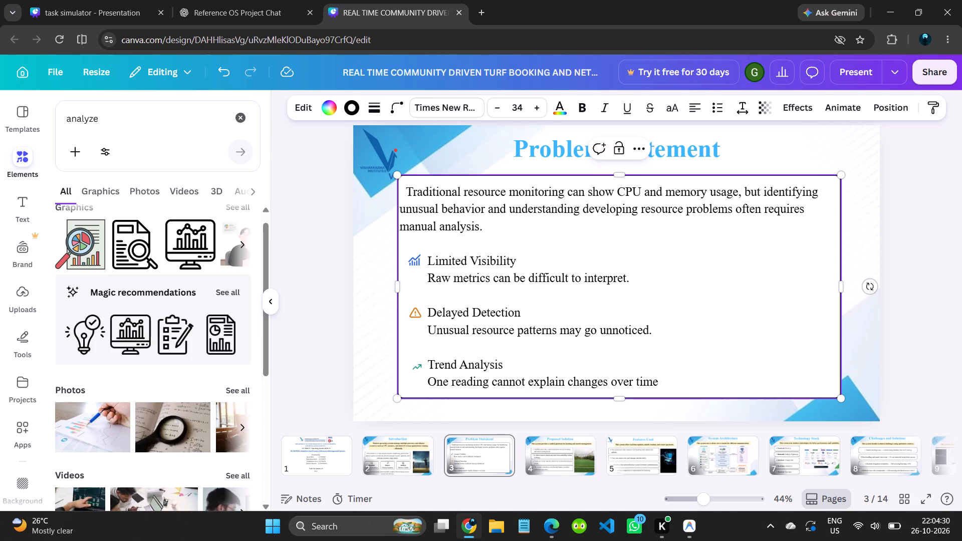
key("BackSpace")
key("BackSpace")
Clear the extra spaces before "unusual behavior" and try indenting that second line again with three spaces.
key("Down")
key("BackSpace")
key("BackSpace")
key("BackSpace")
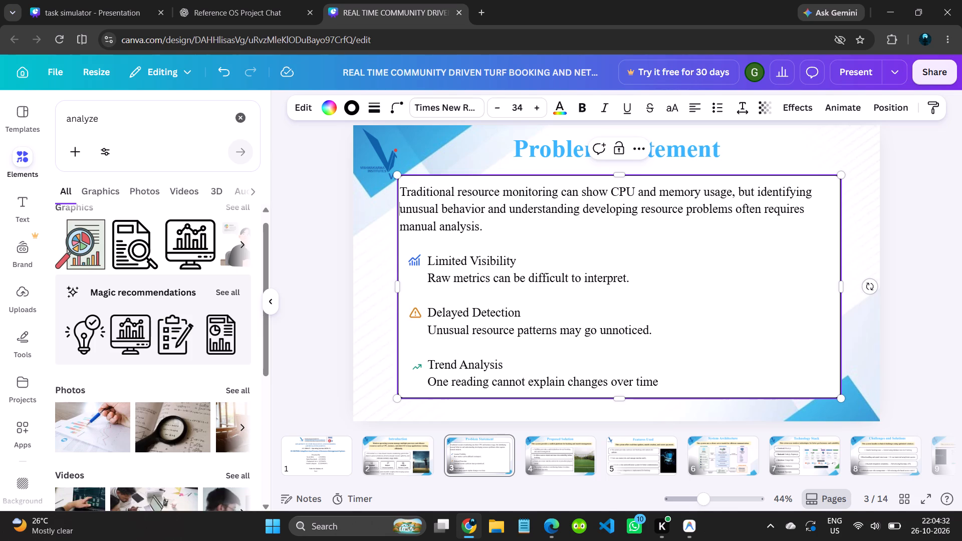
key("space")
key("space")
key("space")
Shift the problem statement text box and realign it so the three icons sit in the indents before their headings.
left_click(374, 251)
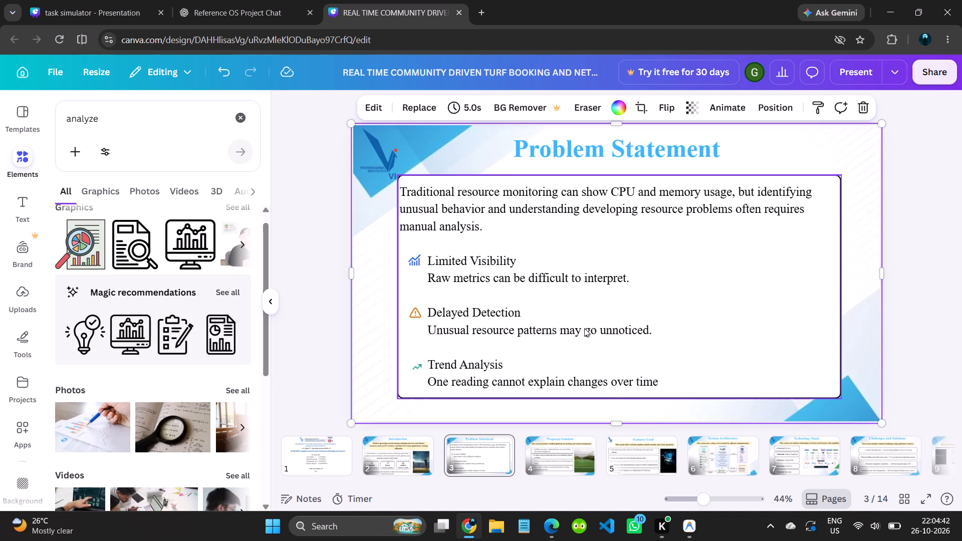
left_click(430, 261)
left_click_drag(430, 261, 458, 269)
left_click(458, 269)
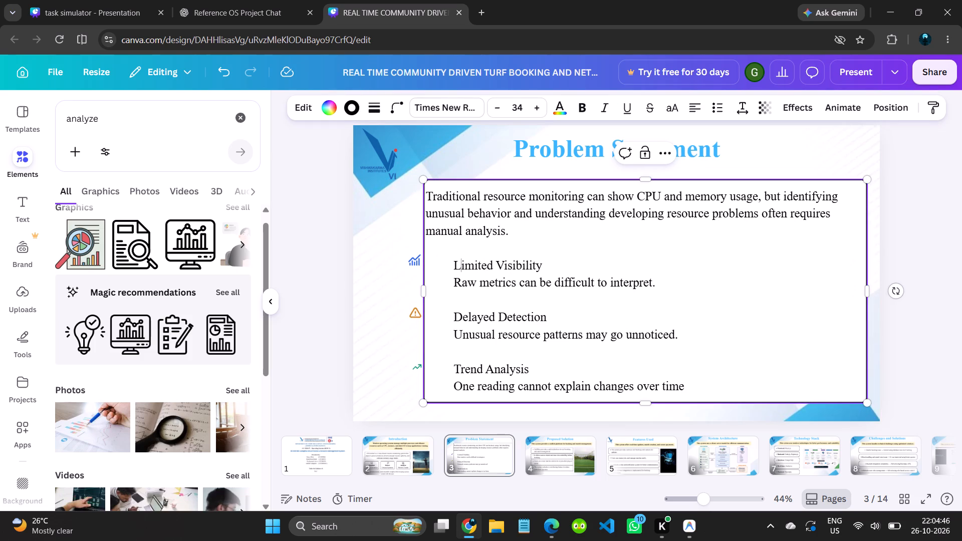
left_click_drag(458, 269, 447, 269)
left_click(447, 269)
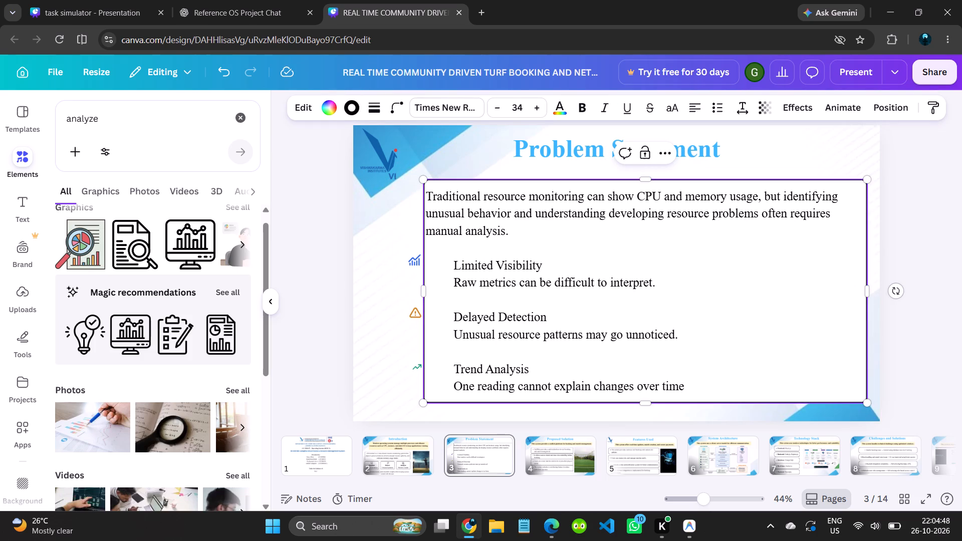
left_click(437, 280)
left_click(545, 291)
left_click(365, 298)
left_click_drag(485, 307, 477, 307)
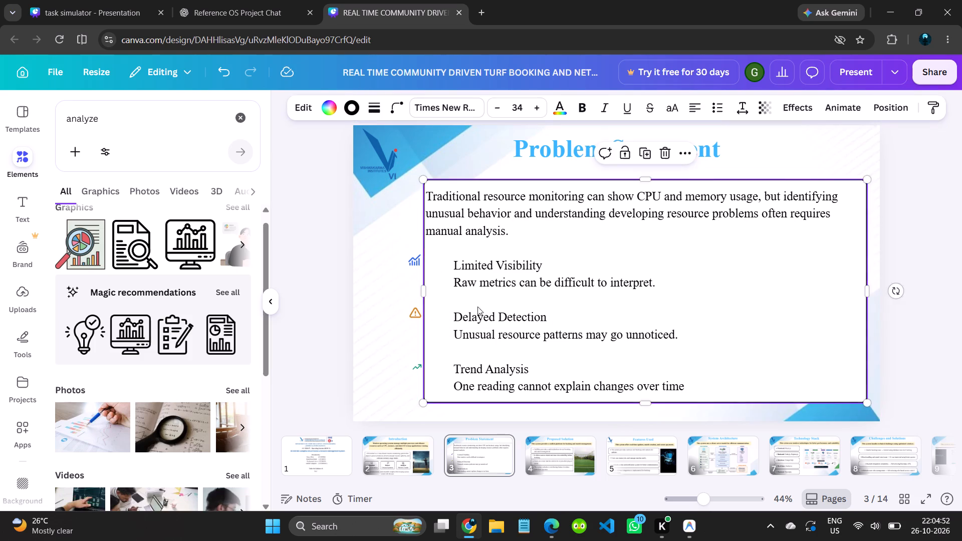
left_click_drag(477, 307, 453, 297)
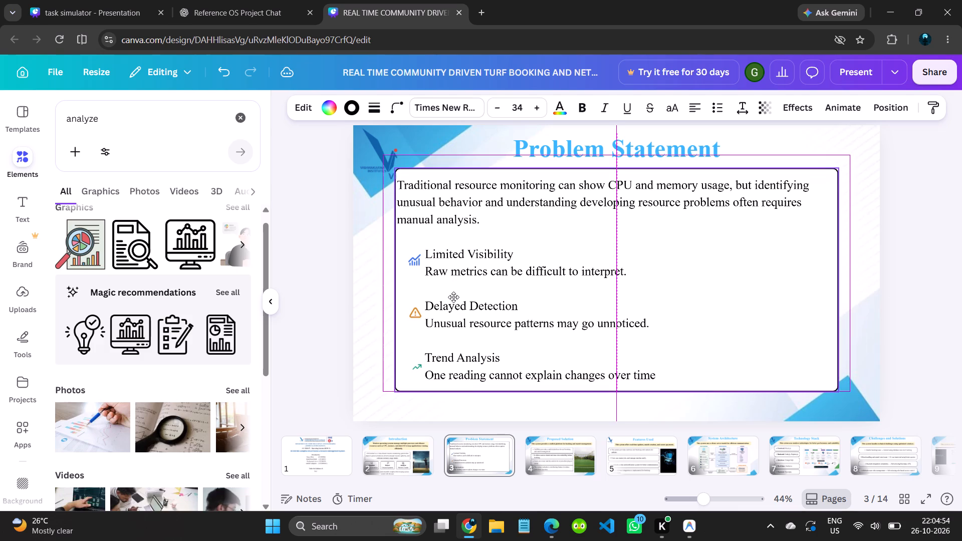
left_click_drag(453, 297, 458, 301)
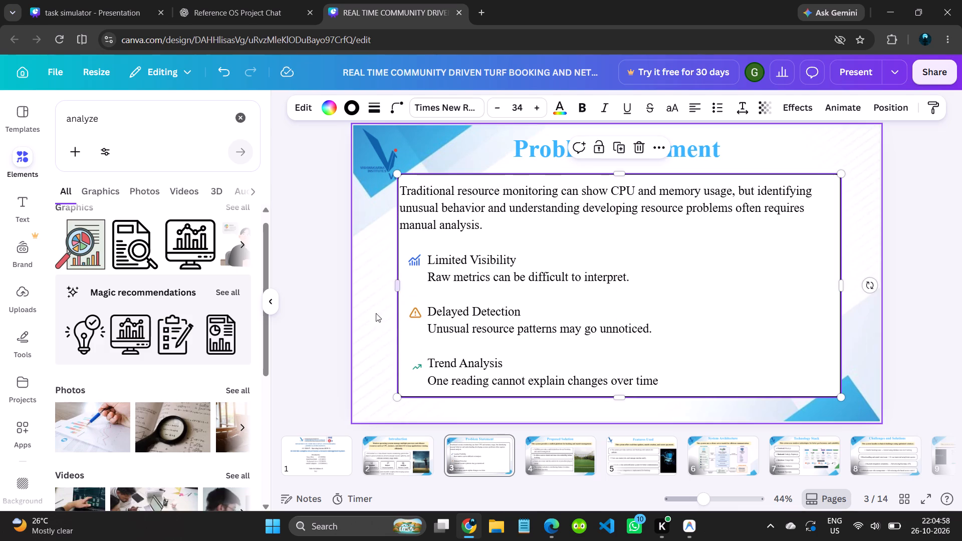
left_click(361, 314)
Set the font size of the Delayed Detection heading and its description to 33.
left_click(460, 304)
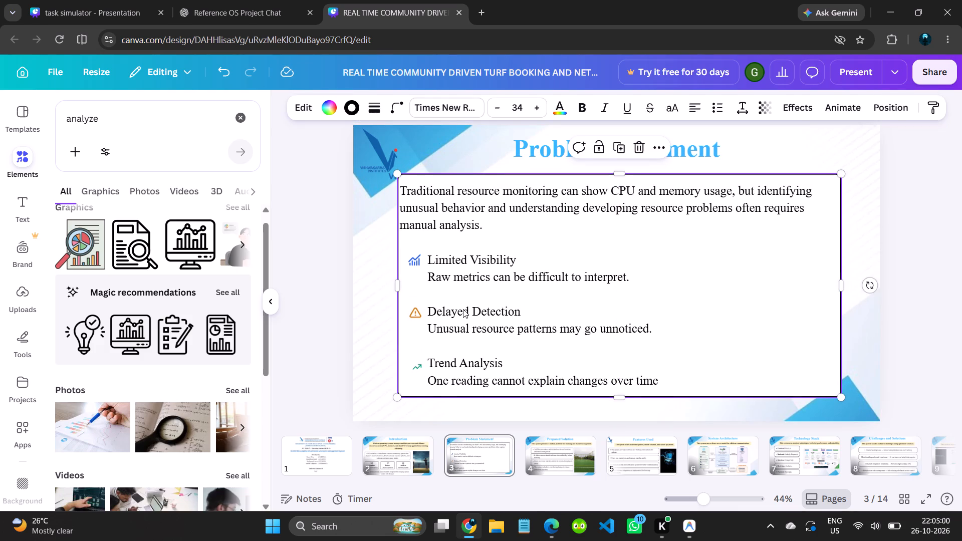
triple_click(463, 309)
left_click(484, 322)
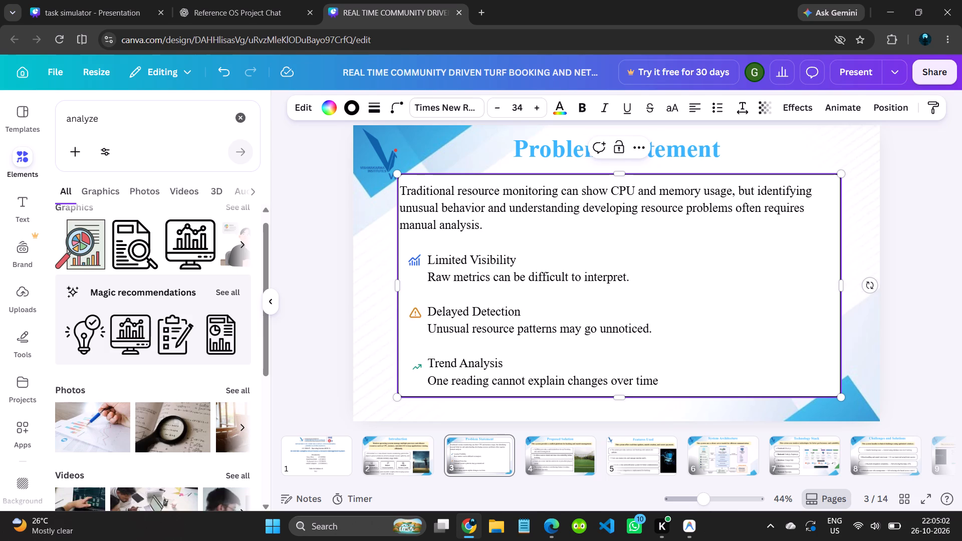
left_click_drag(658, 339, 427, 316)
left_click(492, 114)
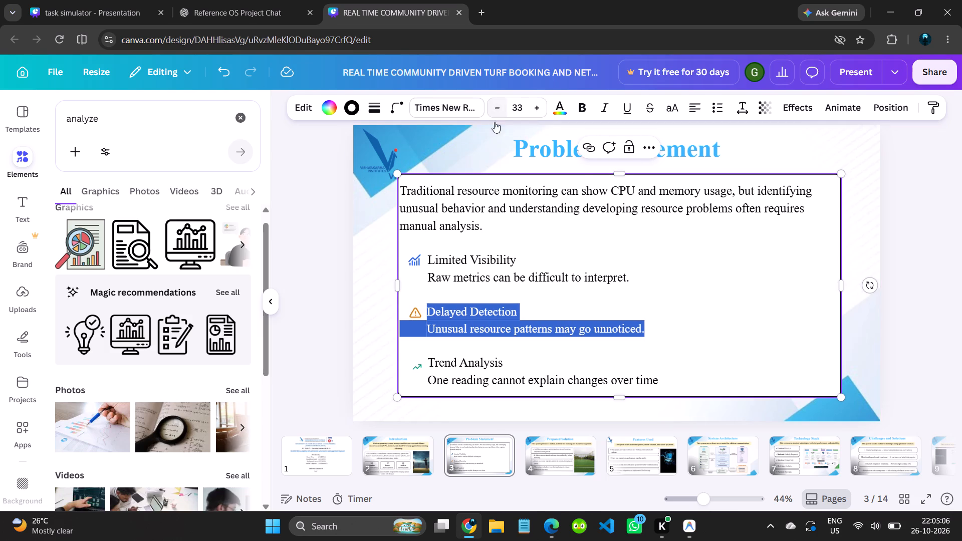
Reduce the font size of the Trend Analysis heading and its description by one, matching the Delayed Detection text.
left_click(666, 383)
left_click_drag(666, 383, 423, 361)
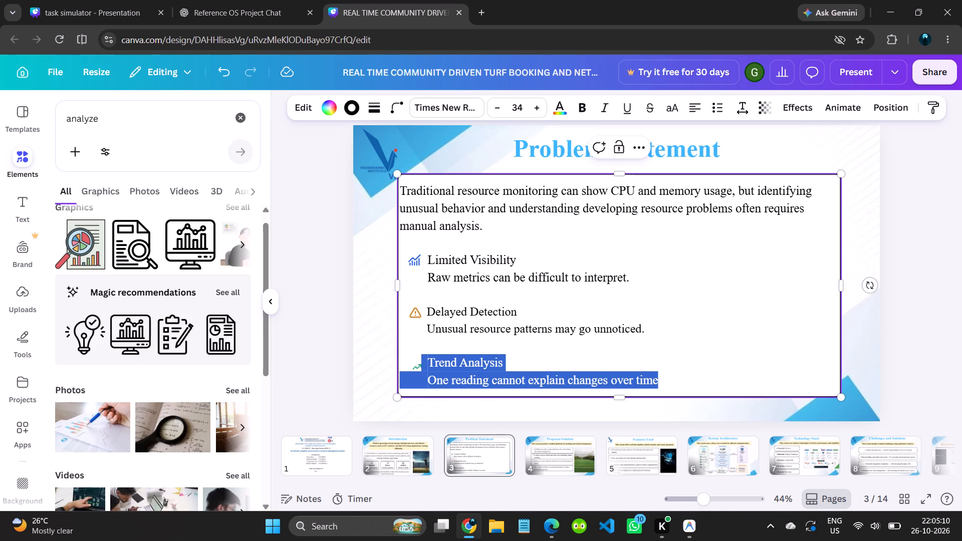
left_click_drag(423, 361, 423, 361)
left_click(496, 115)
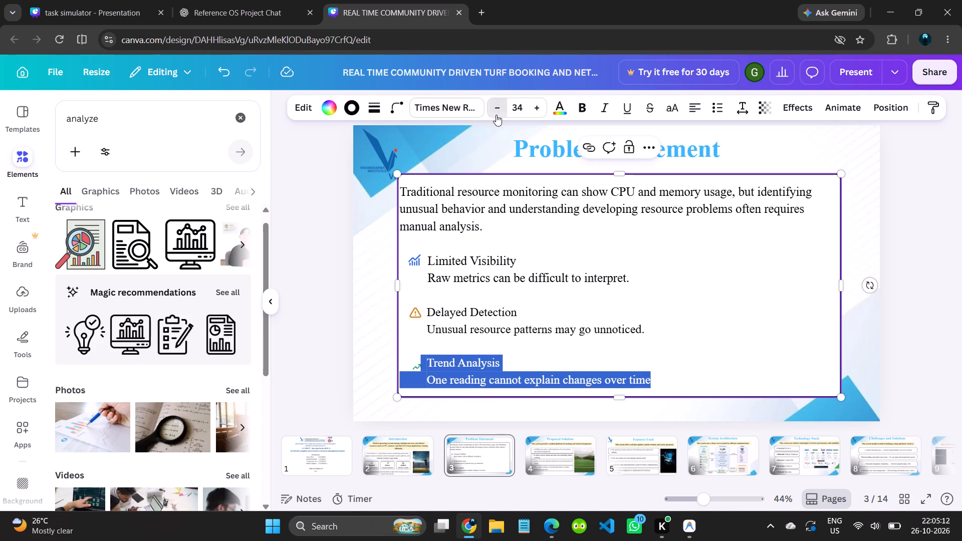
left_click(596, 288)
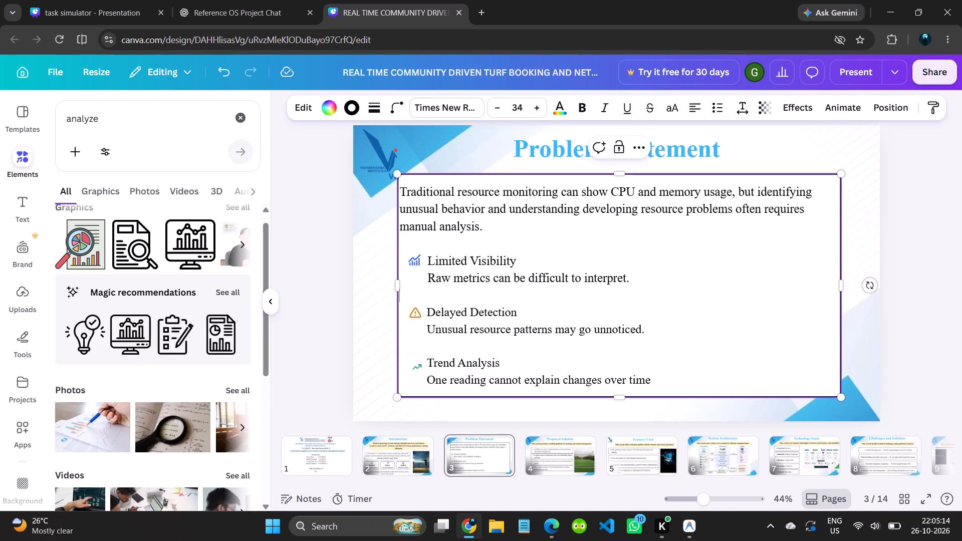
Set the font size of the Limited Visibility heading and its description to 33.
left_click_drag(631, 279, 421, 260)
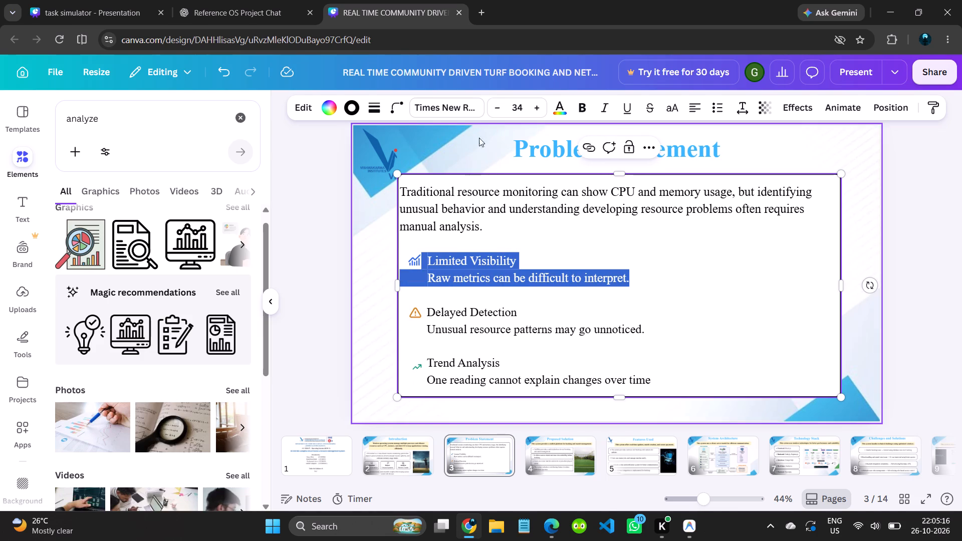
left_click(493, 109)
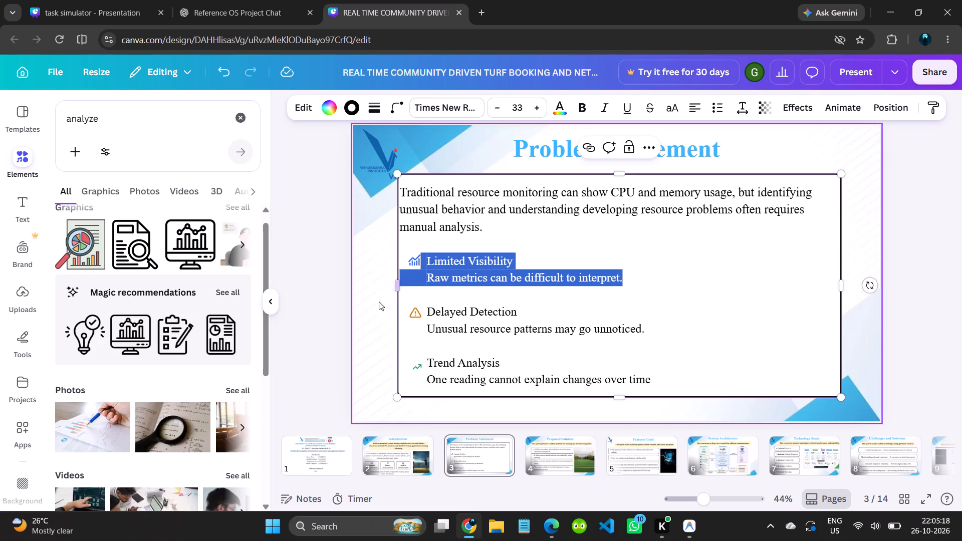
left_click(375, 300)
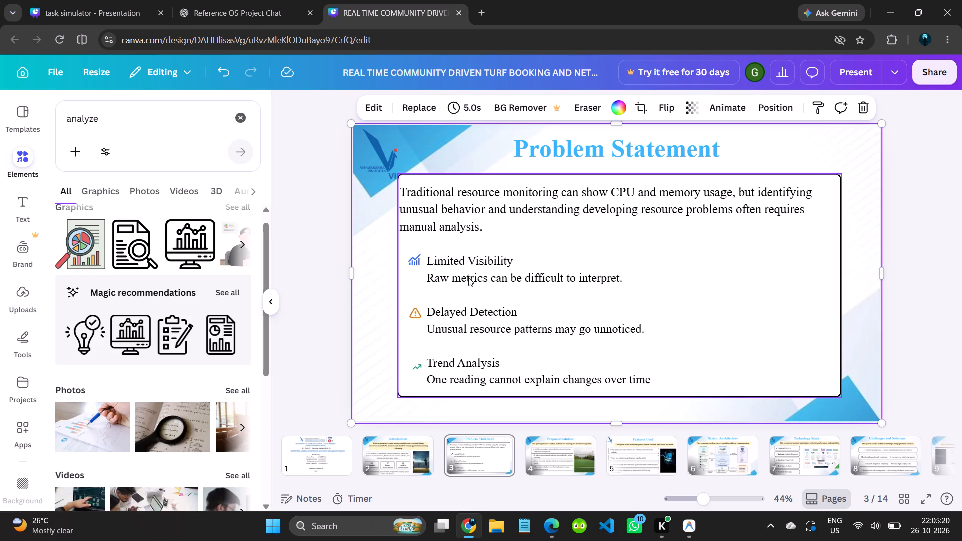
left_click(410, 260)
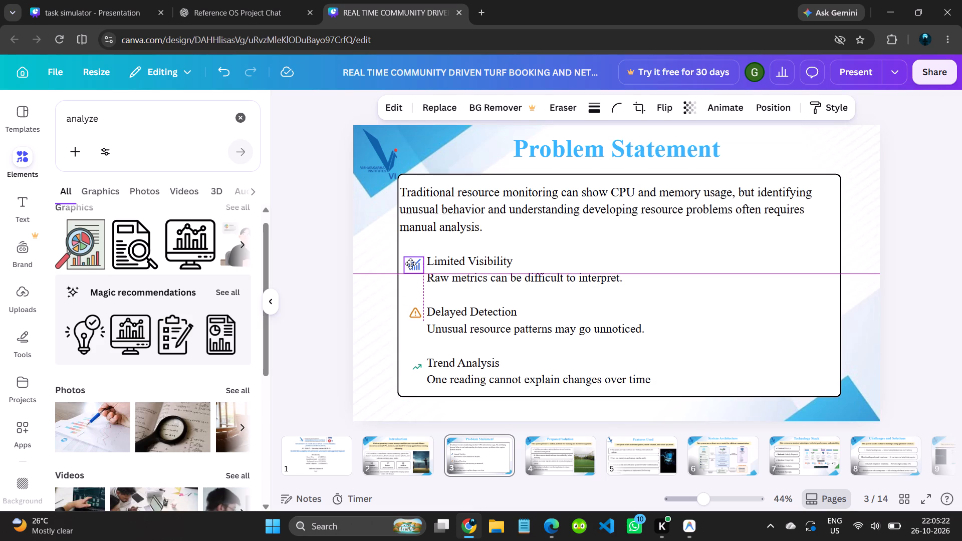
left_click(414, 314)
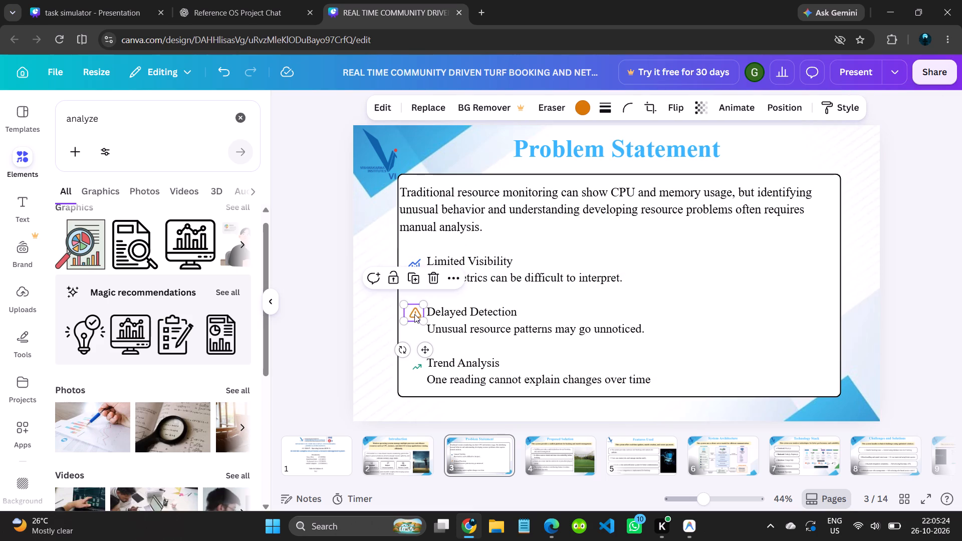
left_click(418, 364)
left_click(377, 363)
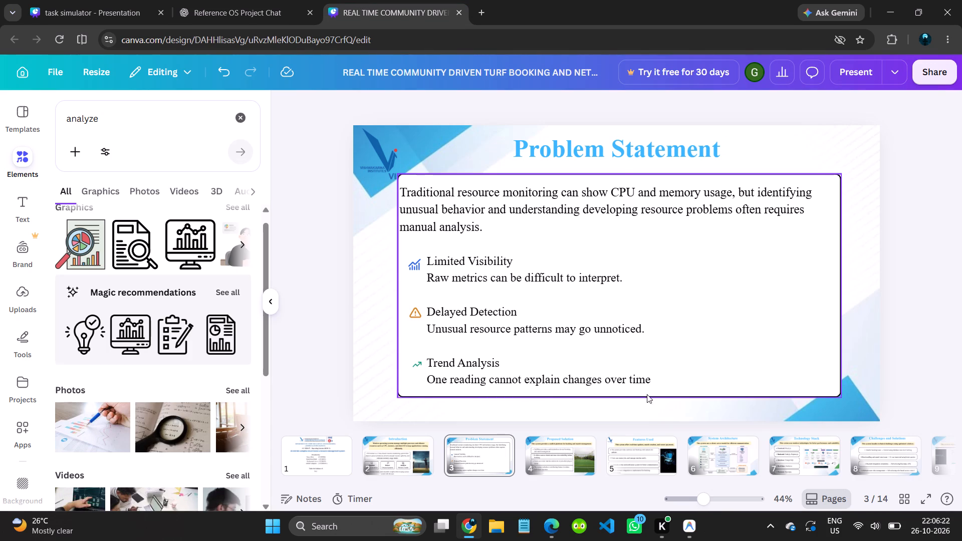
left_click(656, 394)
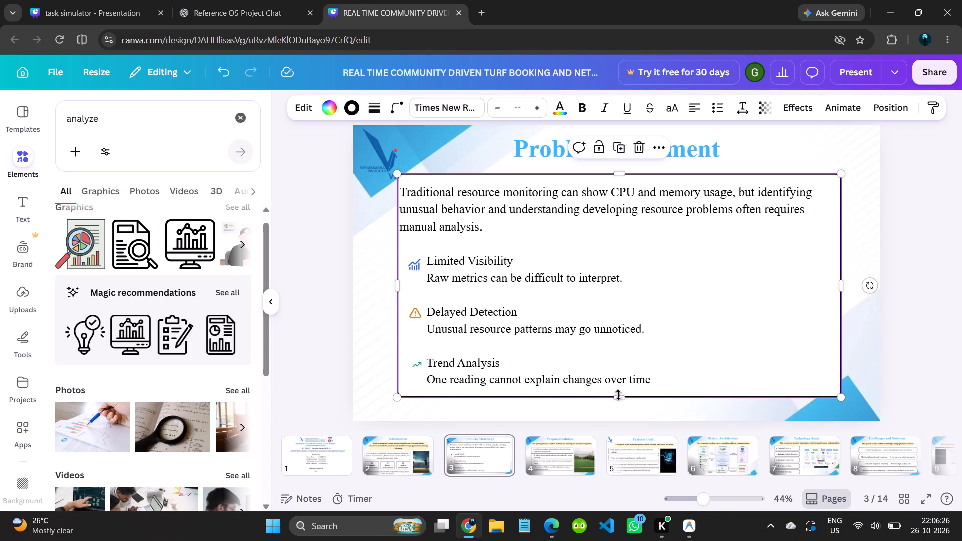
left_click_drag(619, 394, 619, 383)
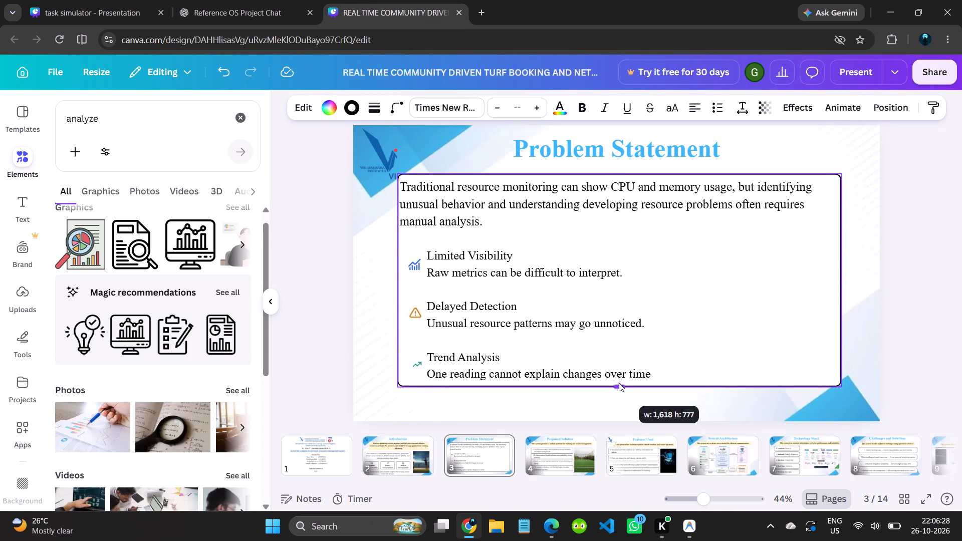
left_click_drag(619, 383, 617, 377)
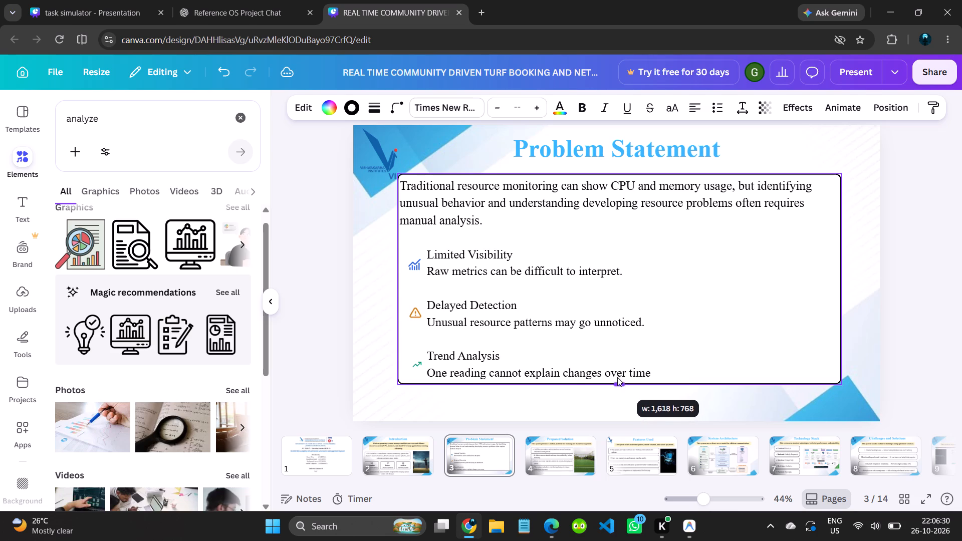
left_click_drag(617, 377, 618, 370)
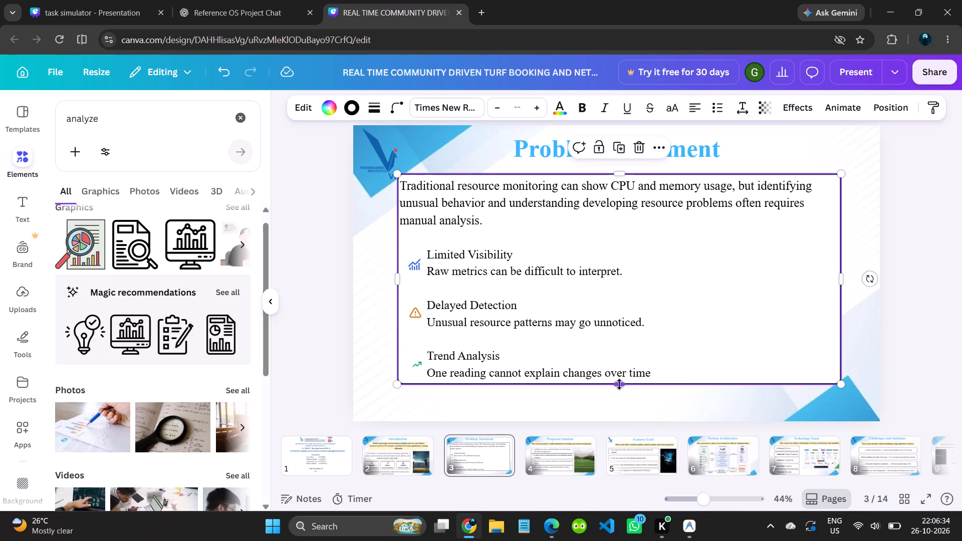
left_click_drag(619, 384, 621, 366)
left_click_drag(841, 383, 837, 376)
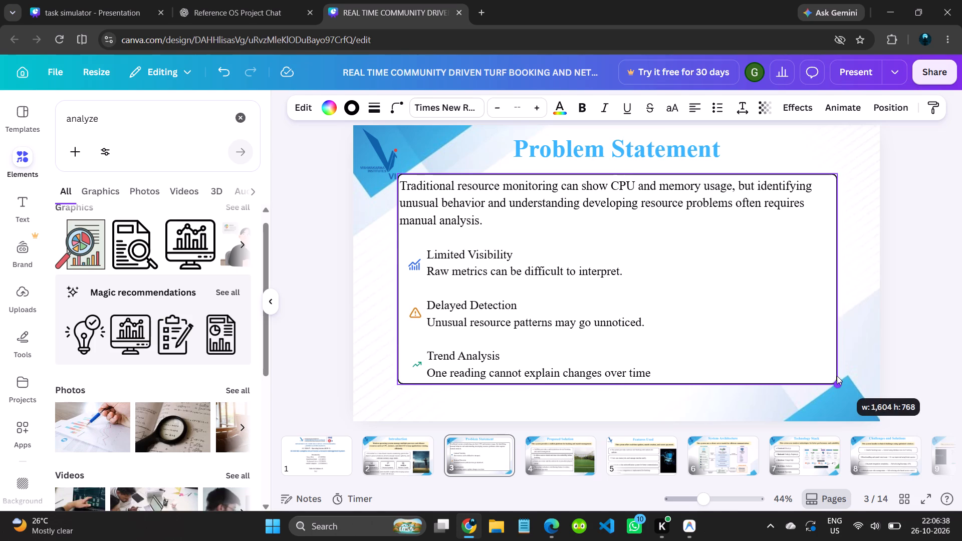
left_click_drag(837, 376, 829, 371)
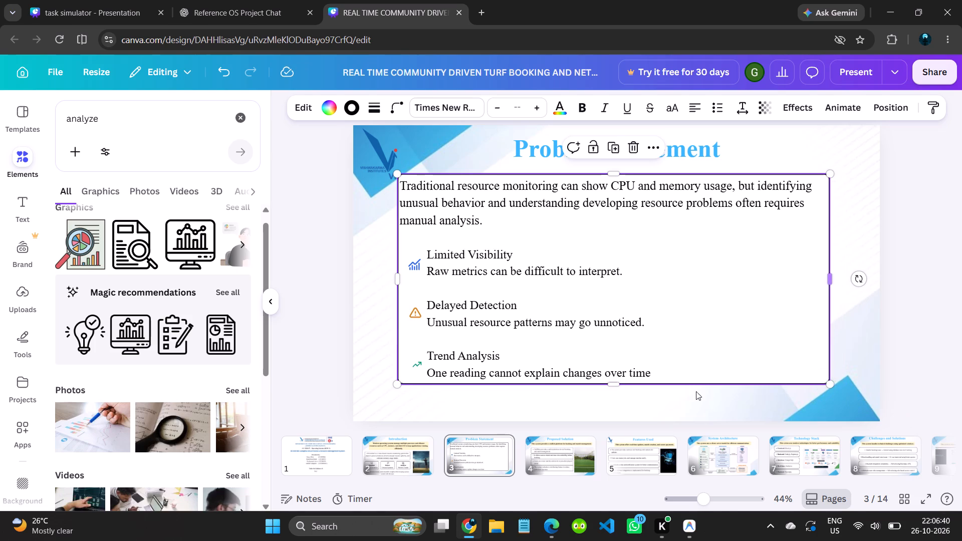
Move the Trend Analysis, Delayed Detection and Limited Visibility icons up slightly to line up with their card headings.
left_click_drag(414, 364, 414, 357)
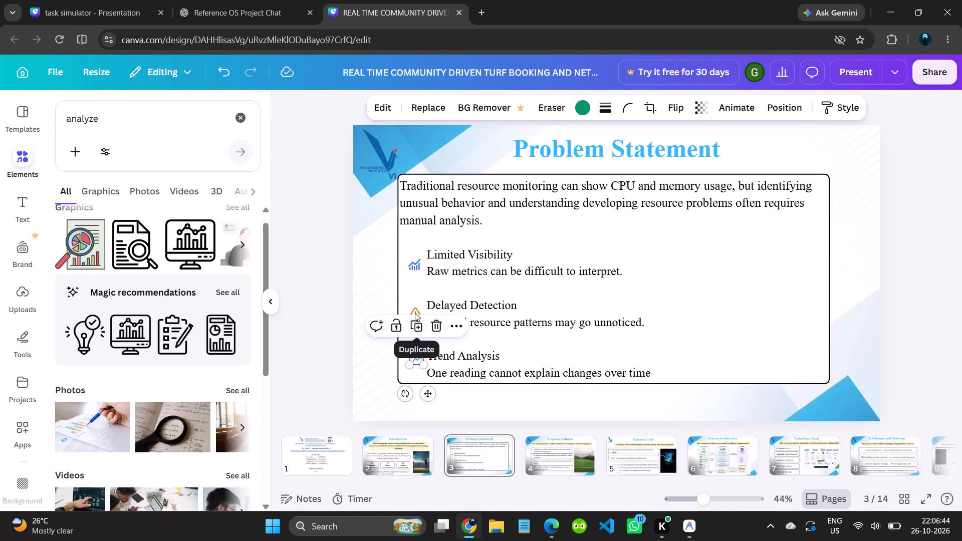
left_click_drag(415, 310, 414, 305)
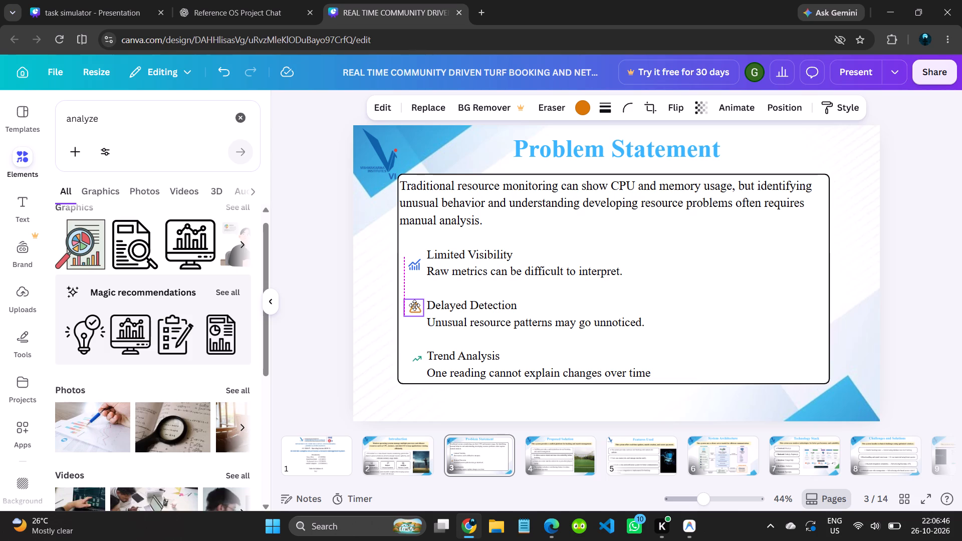
left_click_drag(414, 305, 414, 304)
left_click(356, 345)
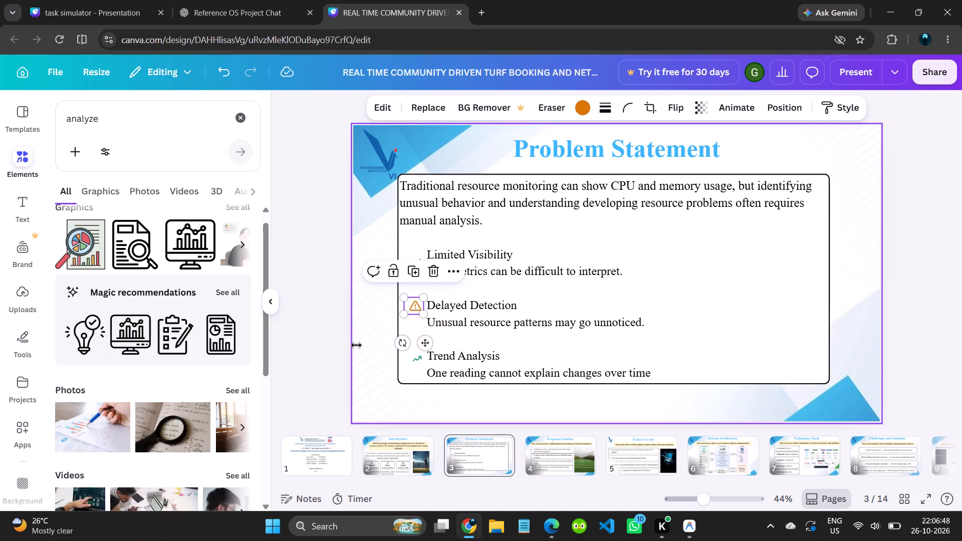
left_click_drag(413, 269, 413, 263)
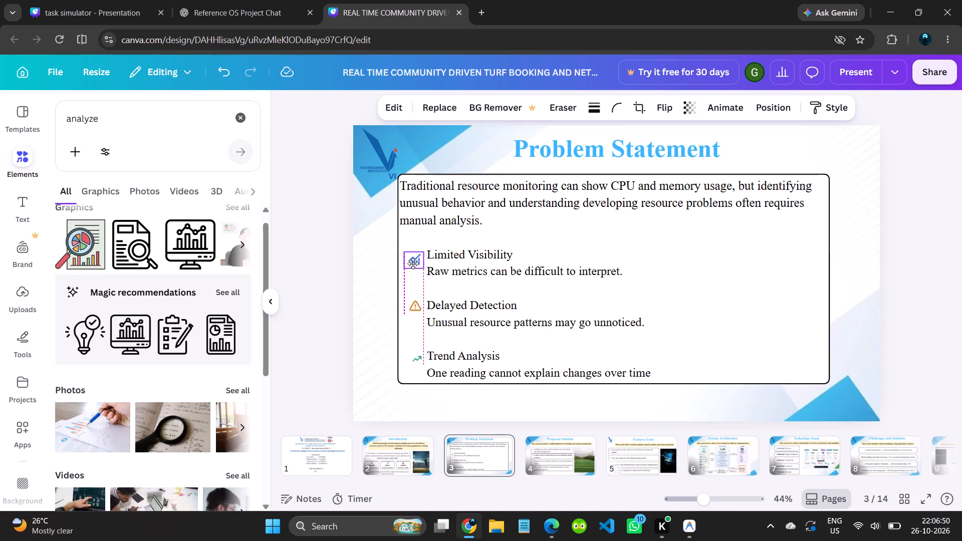
left_click_drag(413, 263, 413, 260)
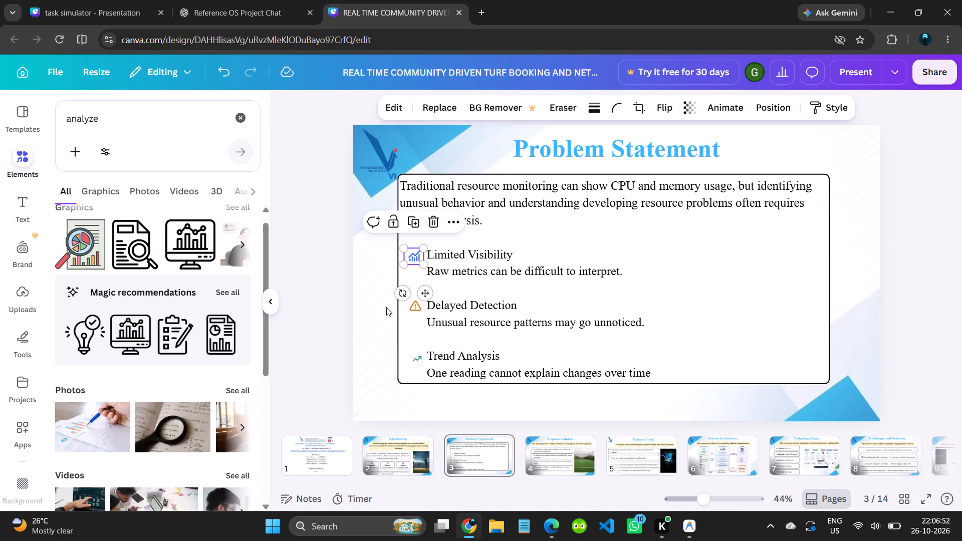
left_click(359, 313)
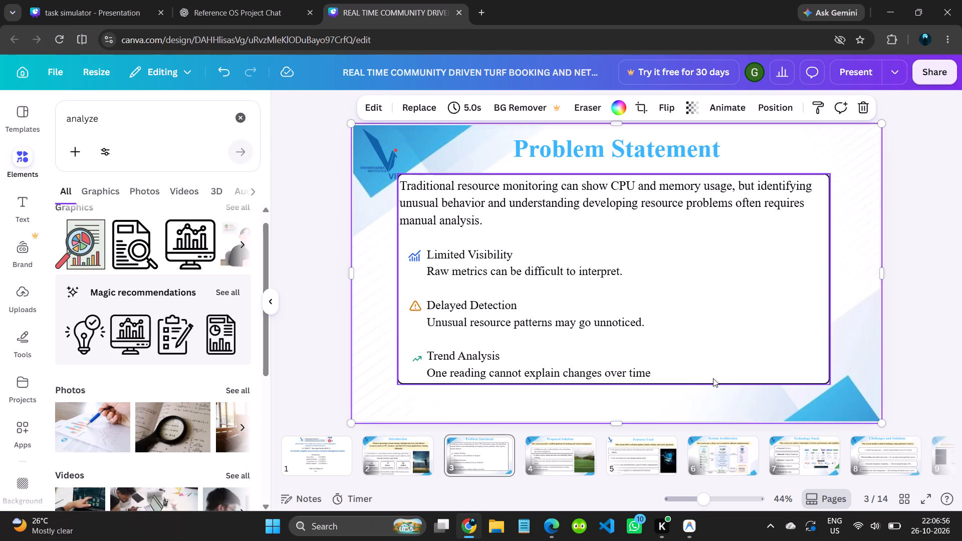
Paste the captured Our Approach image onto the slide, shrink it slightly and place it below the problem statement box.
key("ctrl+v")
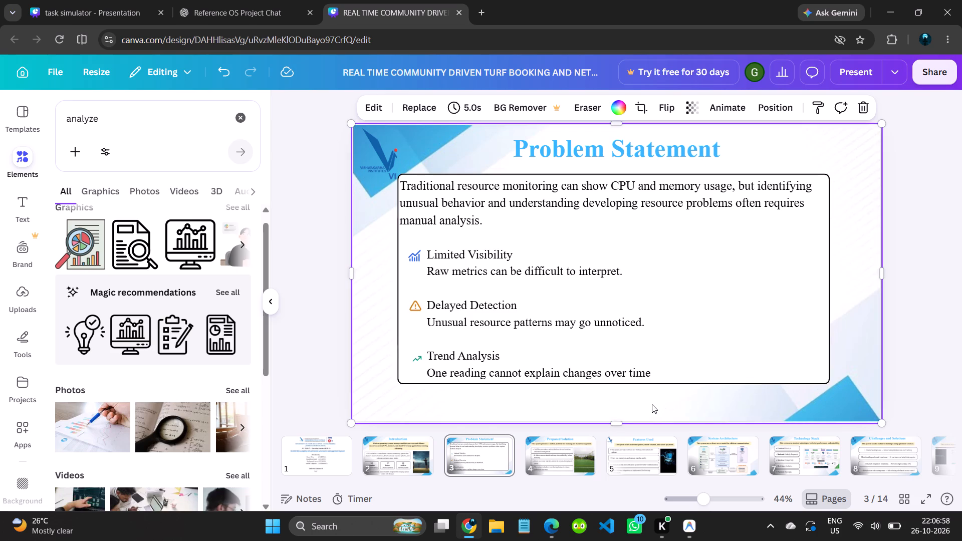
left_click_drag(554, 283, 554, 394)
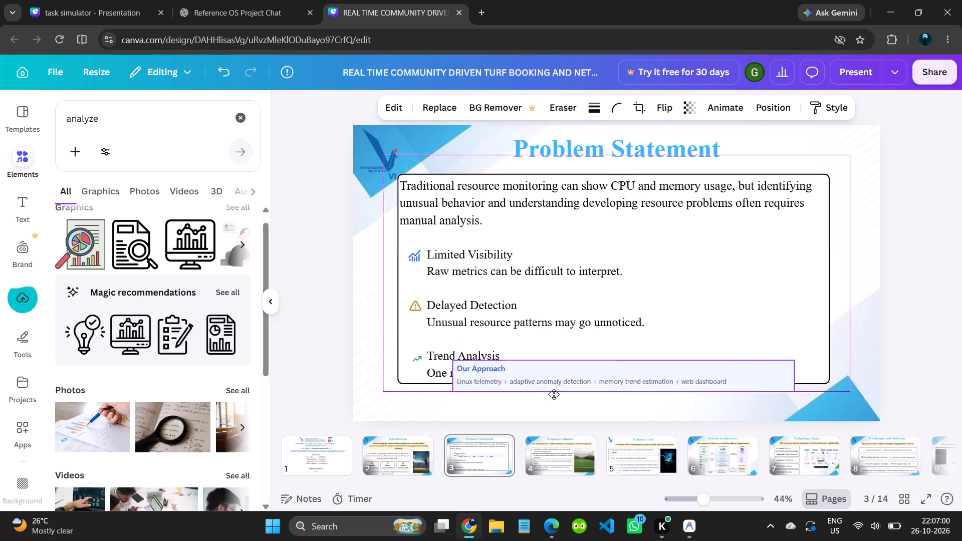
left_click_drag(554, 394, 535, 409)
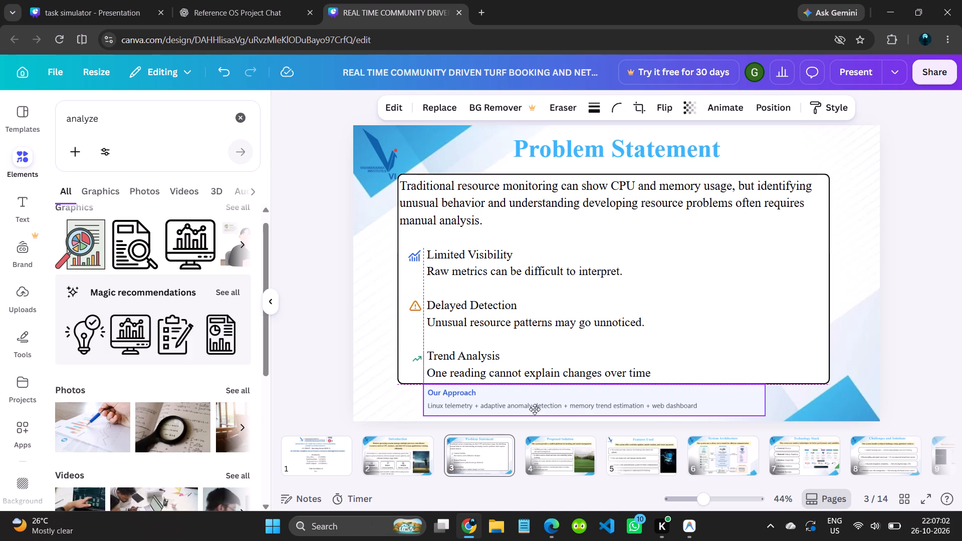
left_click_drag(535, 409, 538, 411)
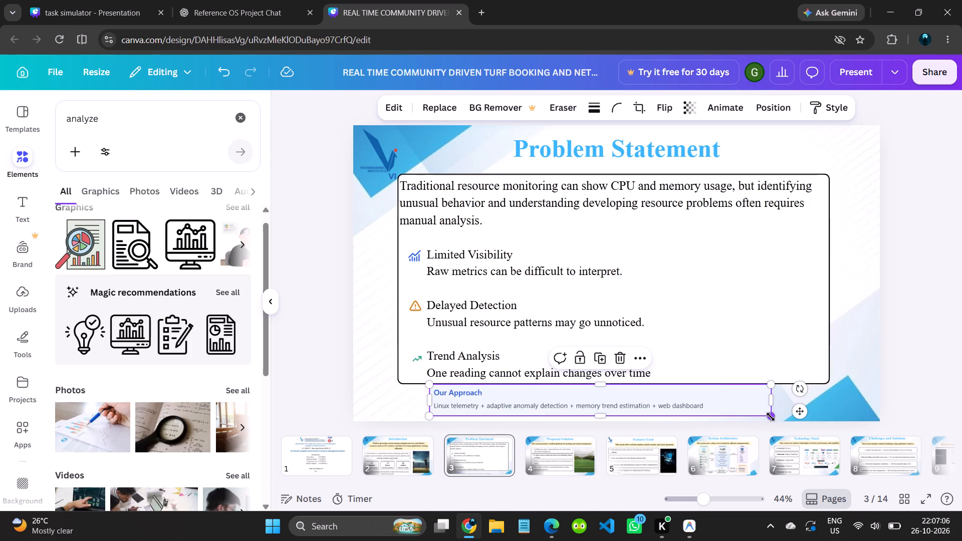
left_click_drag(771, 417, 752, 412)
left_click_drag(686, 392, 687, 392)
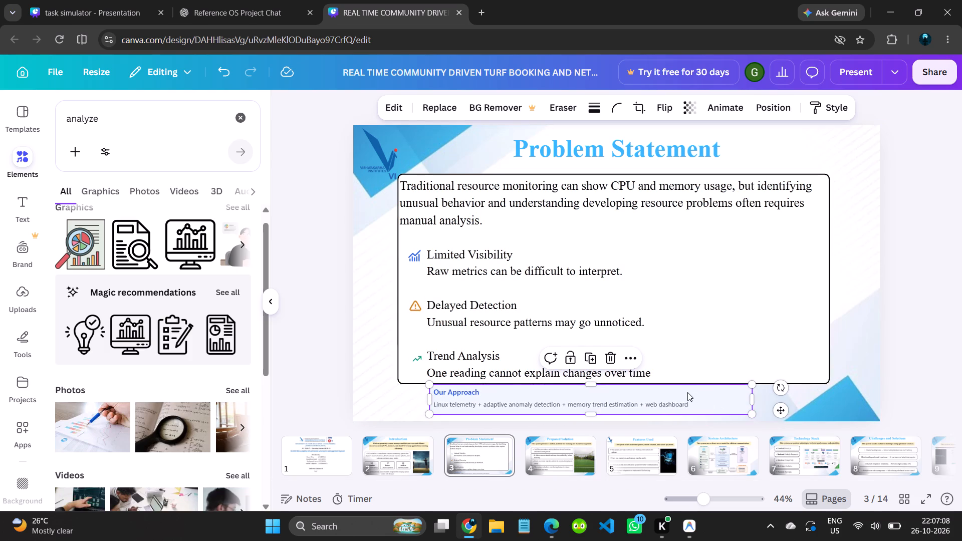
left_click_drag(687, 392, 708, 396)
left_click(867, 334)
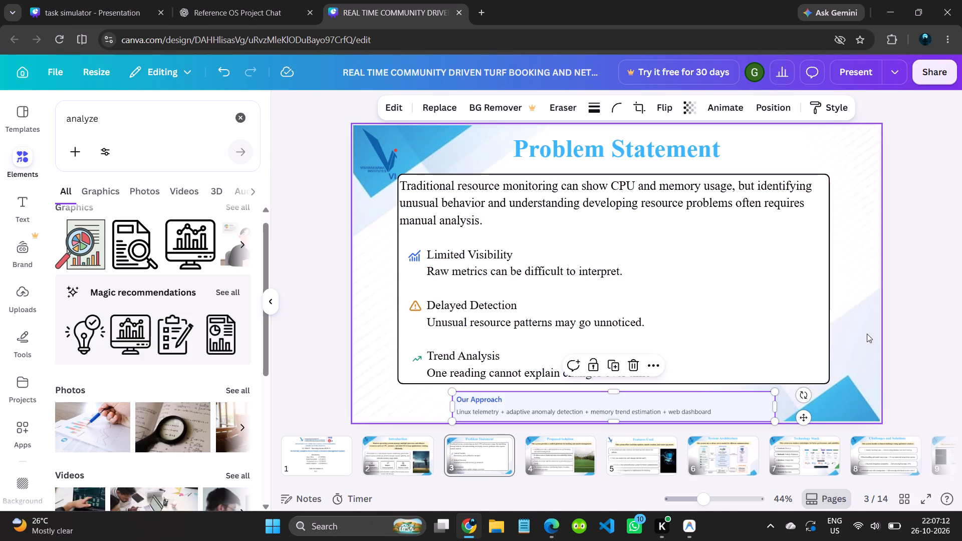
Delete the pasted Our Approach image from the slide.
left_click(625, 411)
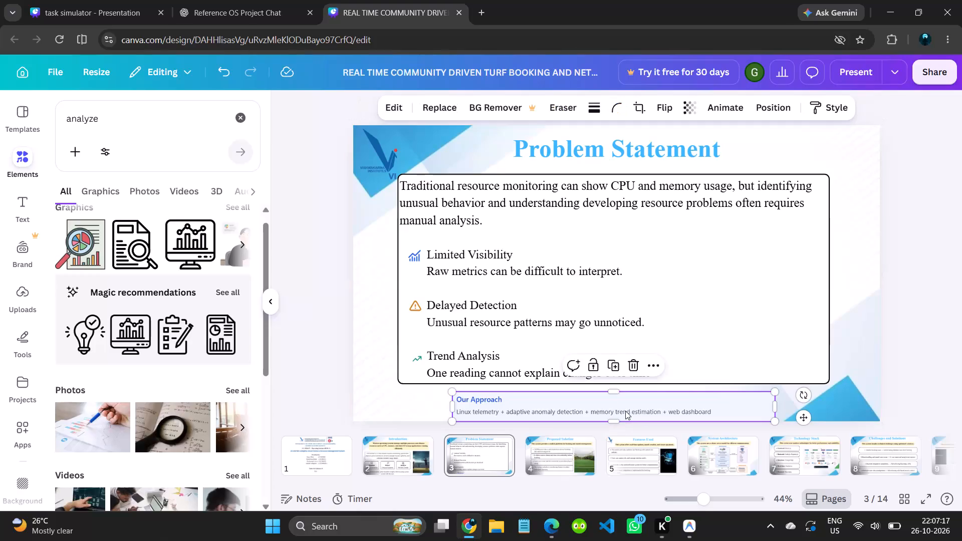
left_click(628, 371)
Switch to the ChatGPT project chat and copy the Our Approach heading with its description line from the mockup.
left_click(212, 0)
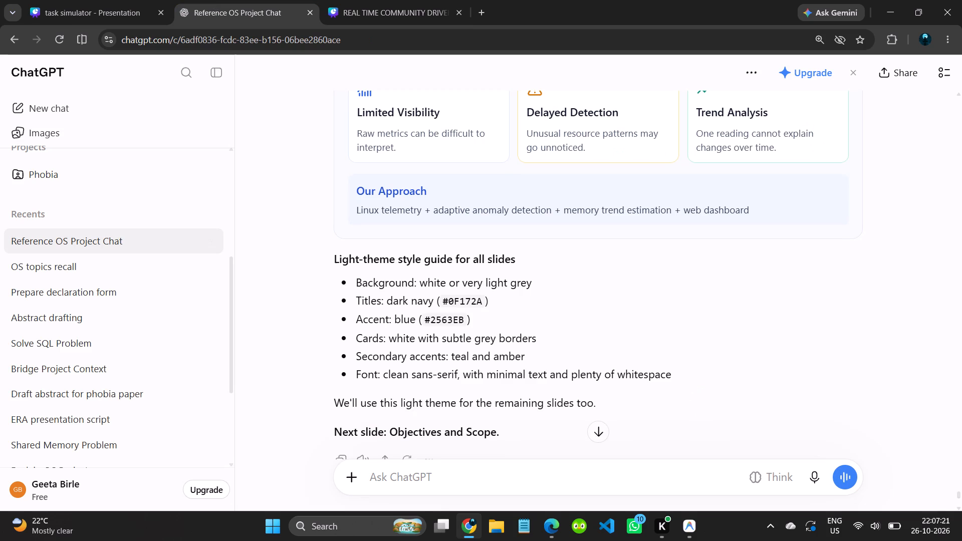
left_click_drag(357, 191, 404, 197)
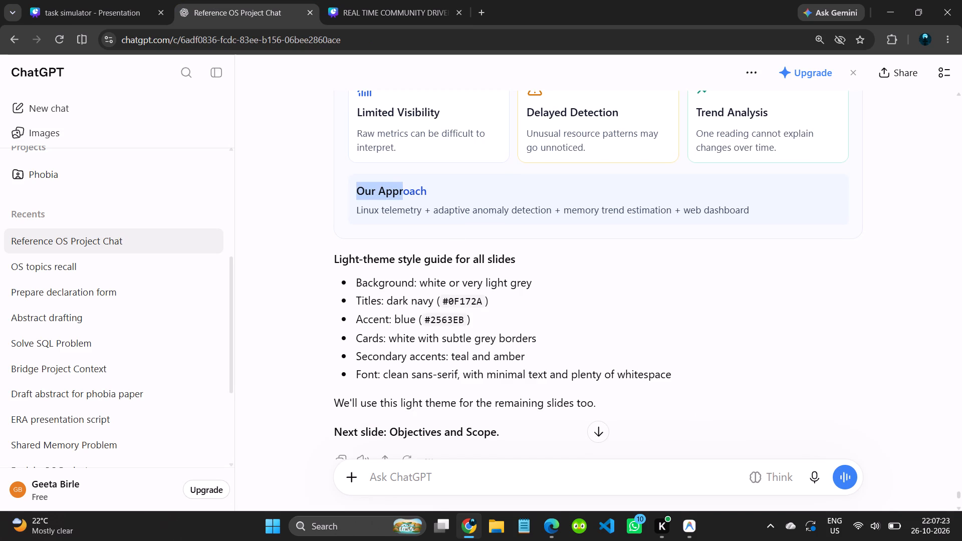
left_click_drag(404, 197, 740, 225)
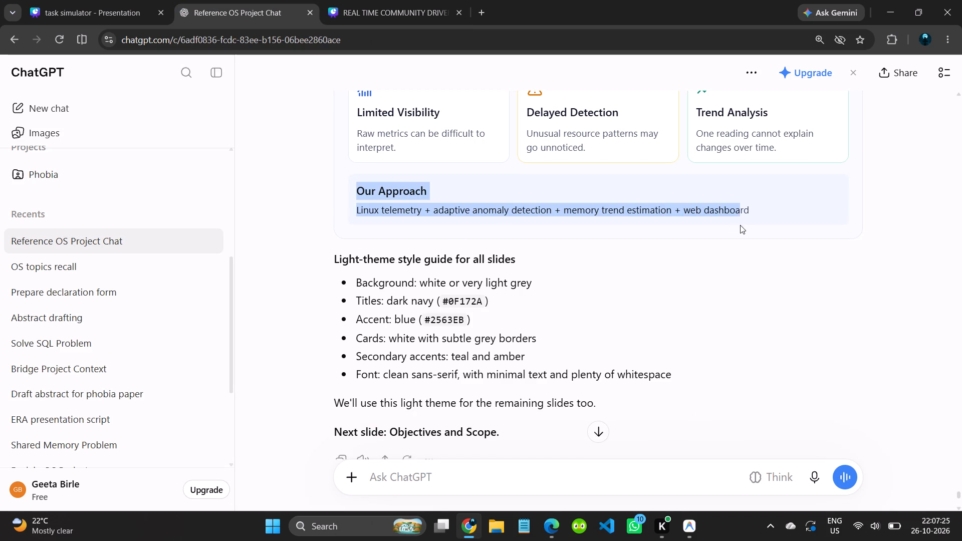
left_click_drag(740, 225, 753, 224)
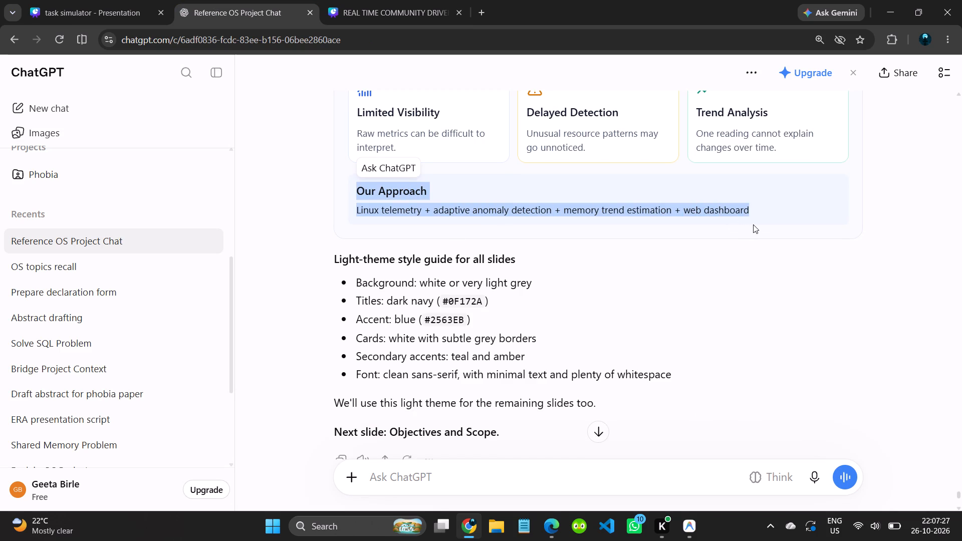
key("ctrl+c")
key("ctrl+c")
key("ctrl+c")
Back in Canva, paste the Our Approach text, scale it to font size 26.8 and place it just below the problem statement box.
left_click(385, 0)
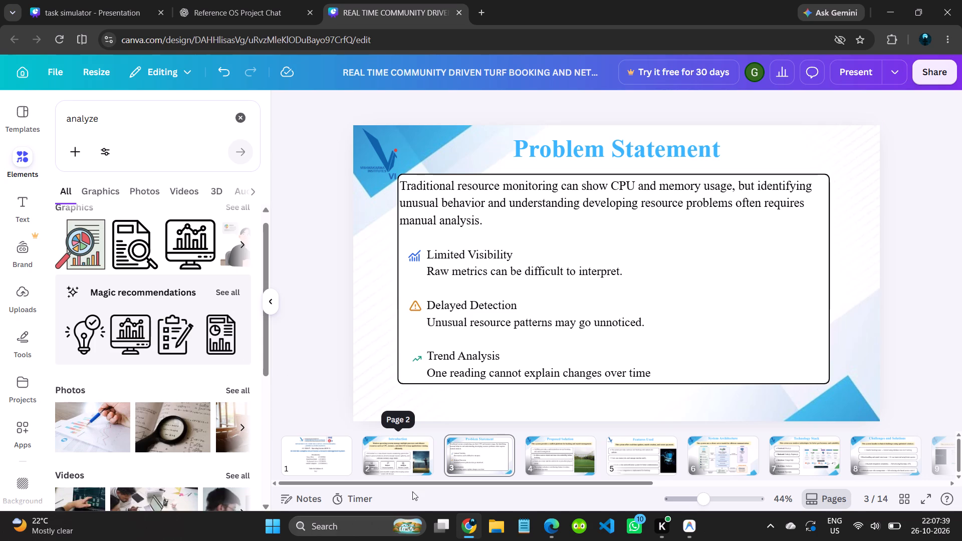
left_click(491, 408)
key("ctrl+v")
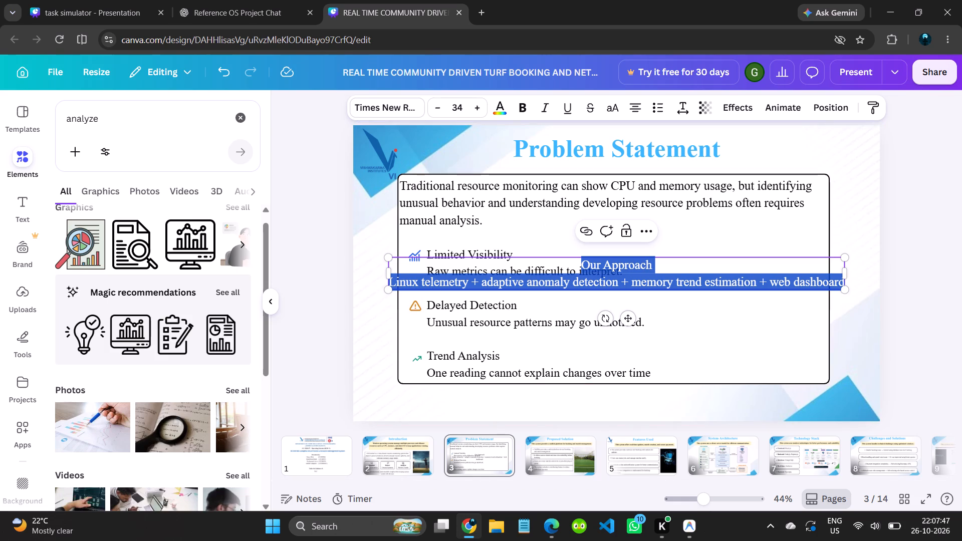
left_click(372, 302)
left_click_drag(414, 264, 435, 390)
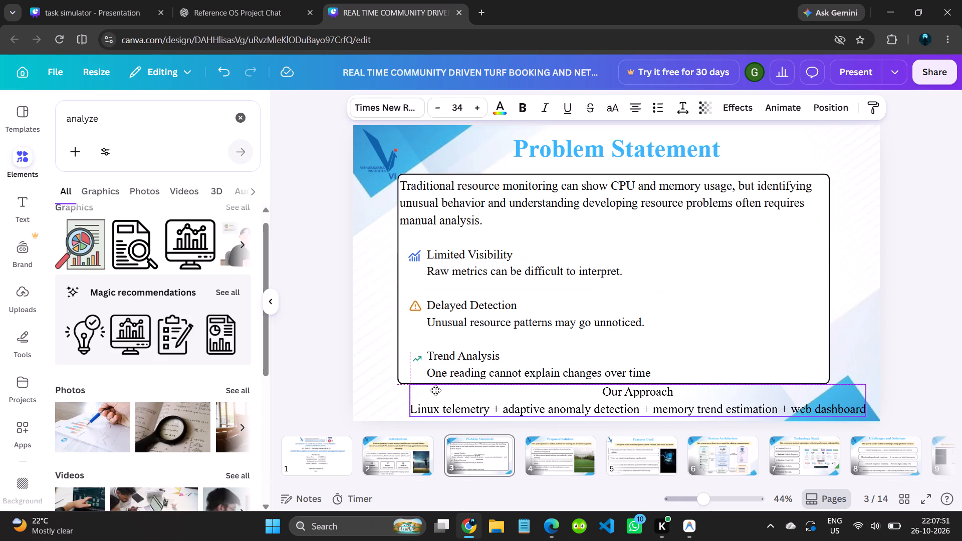
left_click_drag(435, 390, 413, 387)
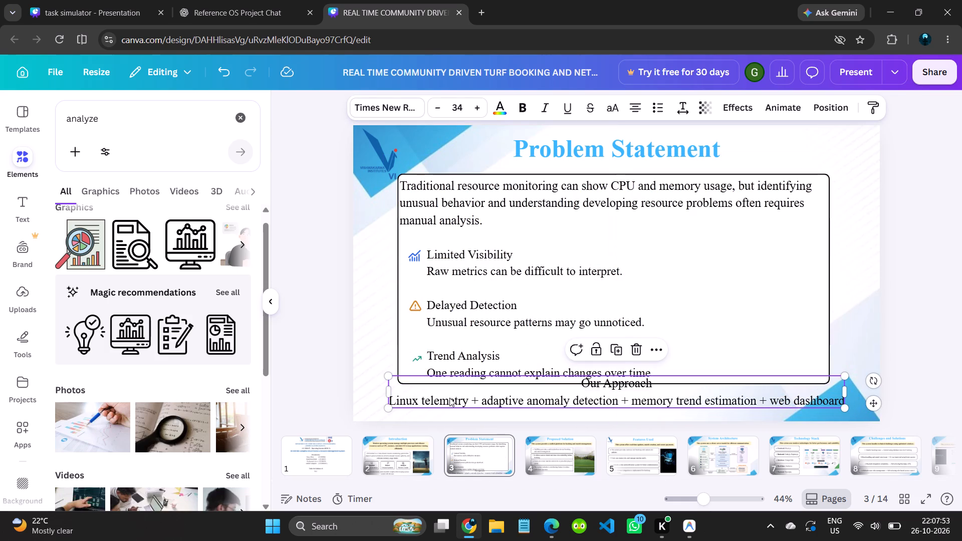
left_click_drag(388, 377, 486, 404)
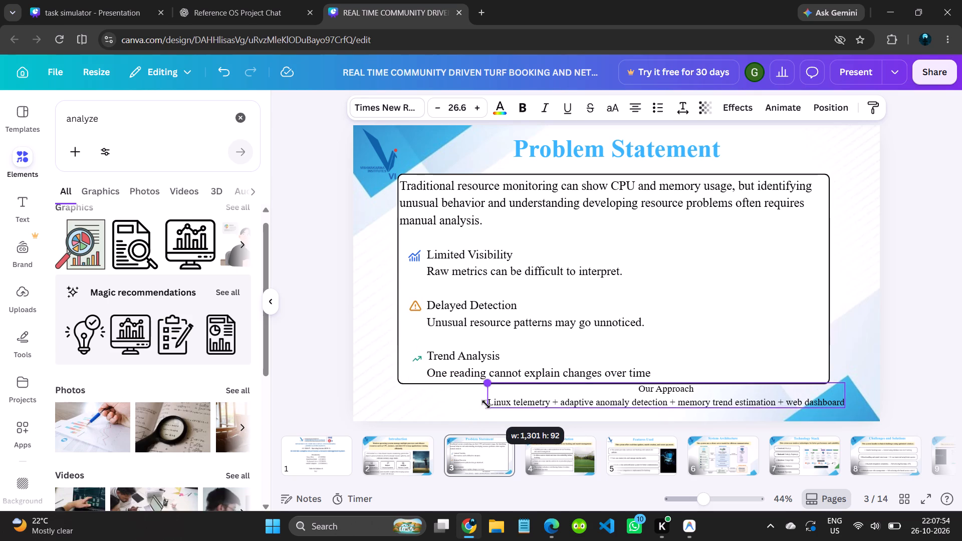
left_click_drag(486, 404, 483, 406)
left_click_drag(602, 401, 579, 404)
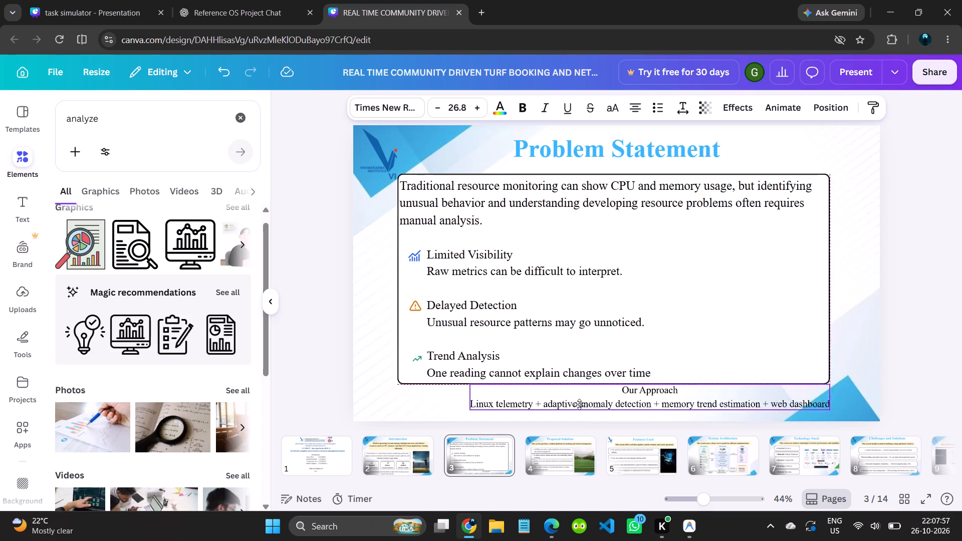
left_click_drag(579, 404, 516, 407)
Color the Our Approach heading in the first dark blue sampled from the slide's logo.
double_click(570, 399)
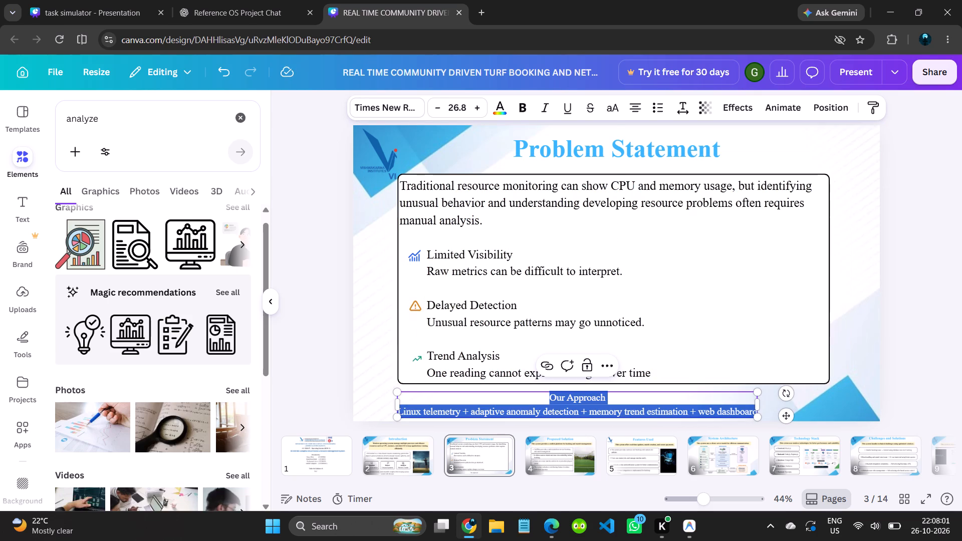
double_click(570, 399)
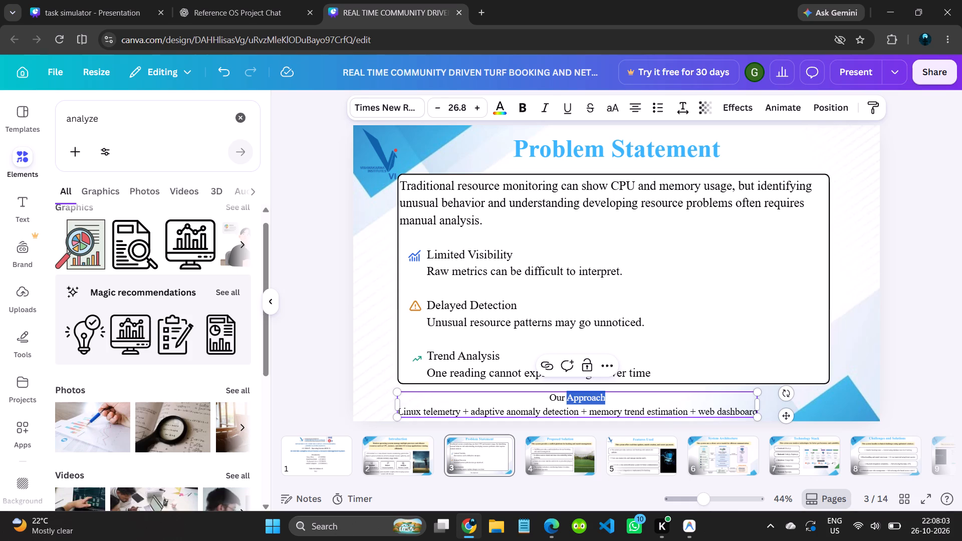
left_click_drag(553, 397, 613, 398)
left_click(613, 398)
left_click_drag(613, 398, 608, 398)
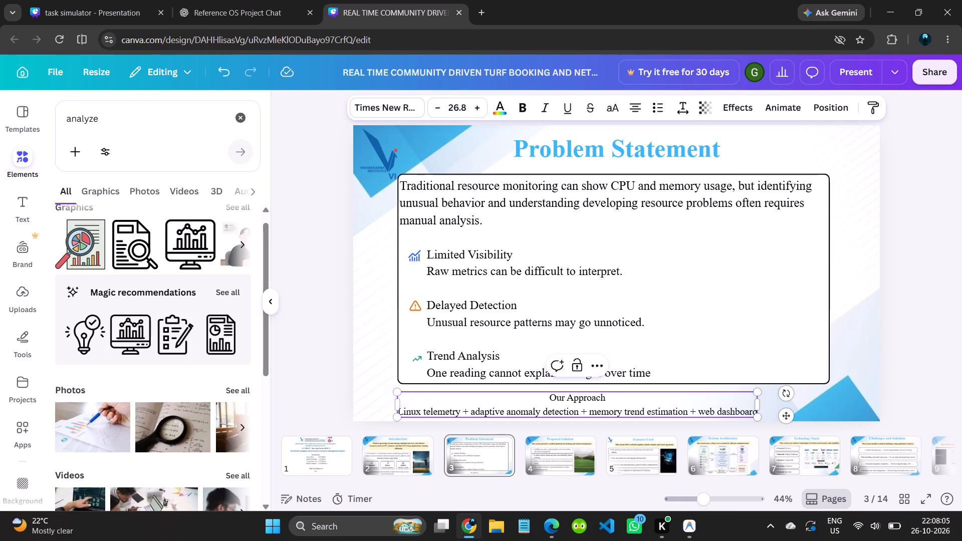
left_click_drag(608, 398, 549, 398)
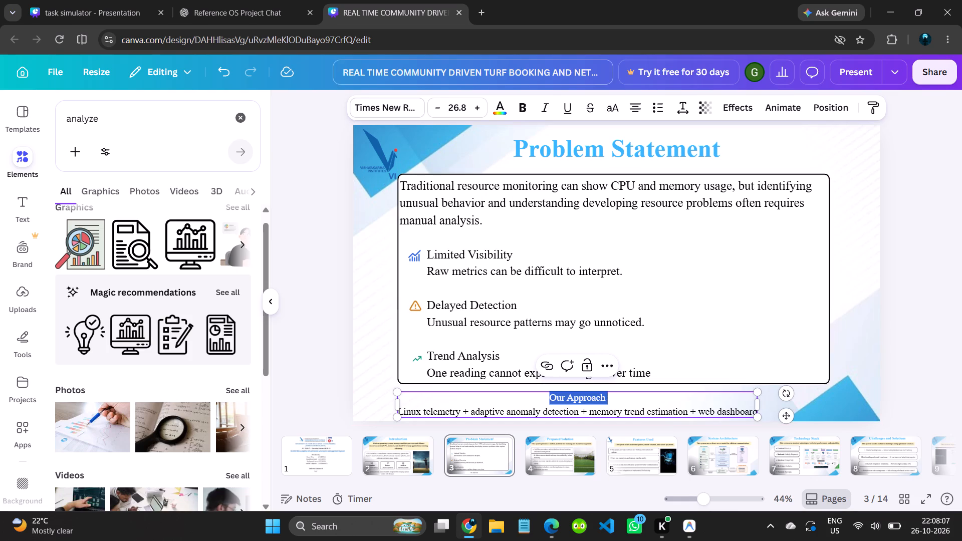
left_click(496, 111)
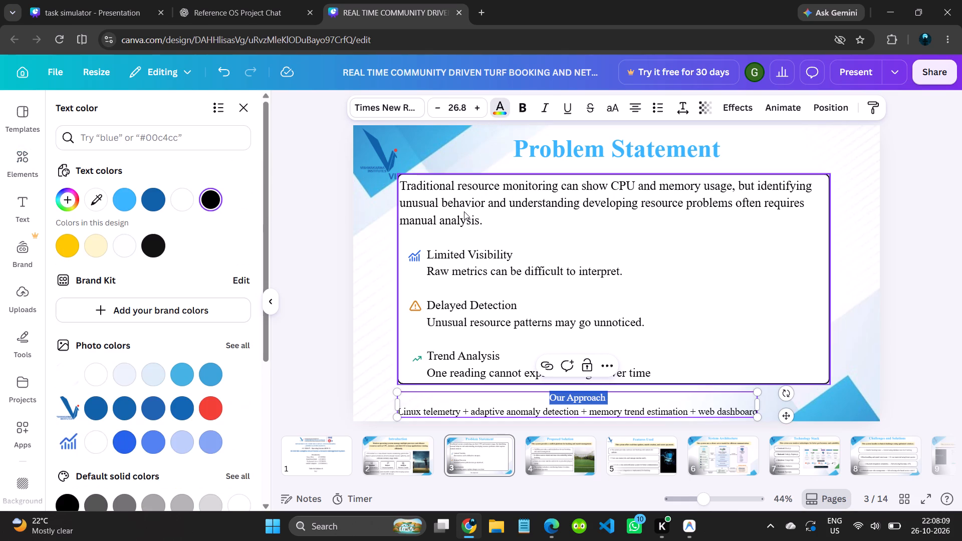
left_click(95, 401)
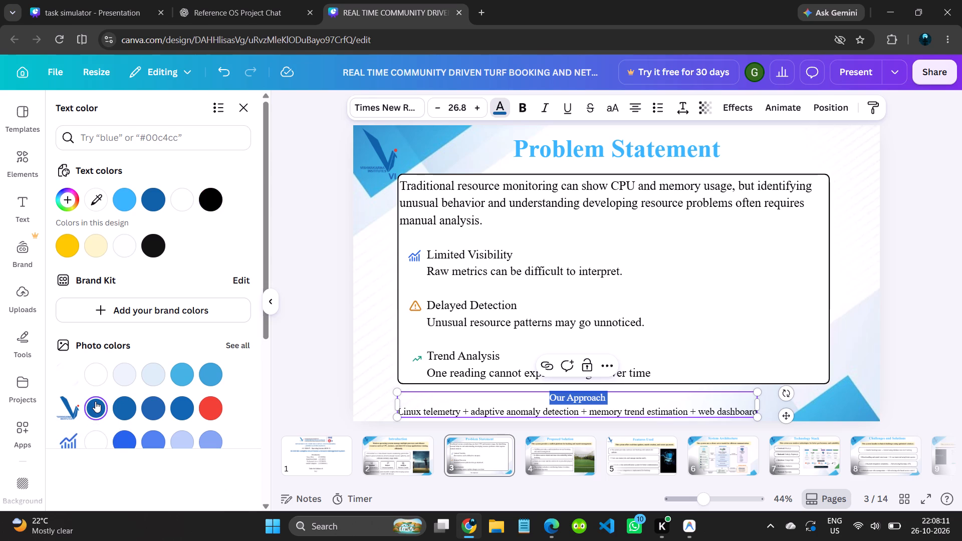
left_click(631, 407)
Make the Our Approach heading bold.
triple_click(570, 402)
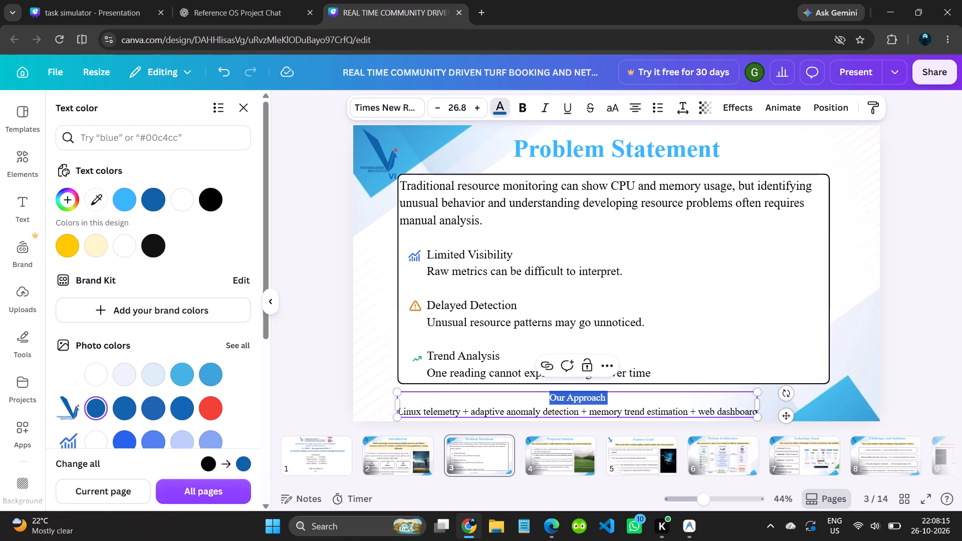
left_click(524, 115)
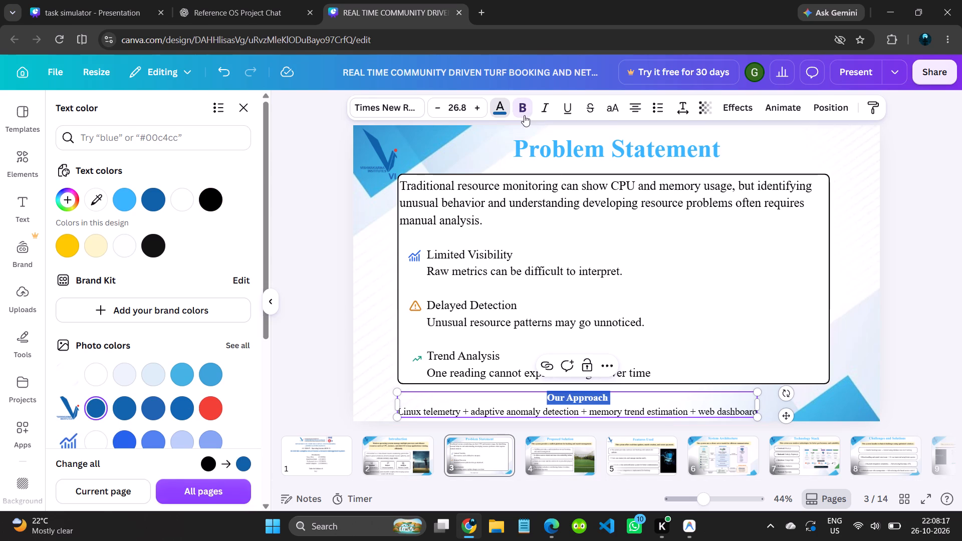
left_click(635, 403)
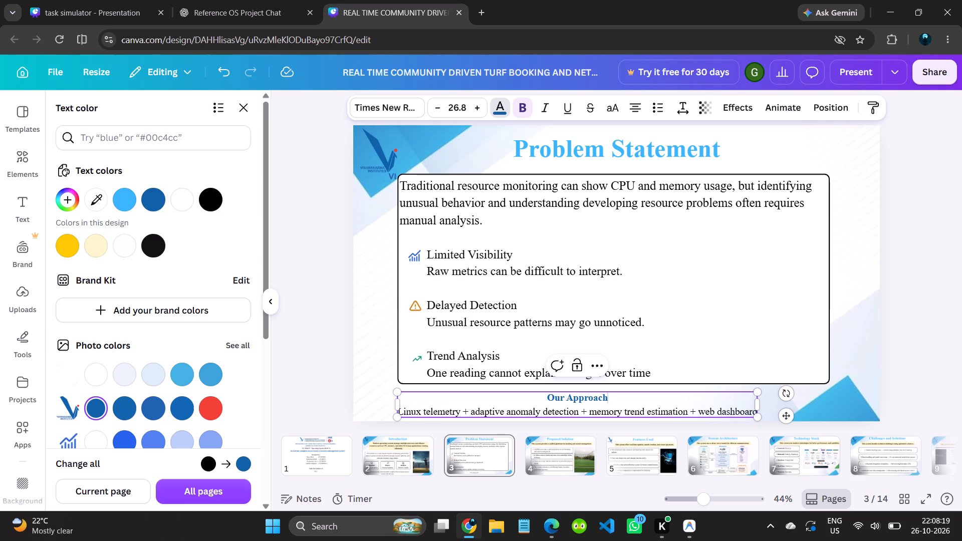
Recolor the Our Approach heading with the third blue sampled from the slide's logo.
double_click(583, 395)
double_click(583, 395)
left_click_drag(544, 397, 615, 401)
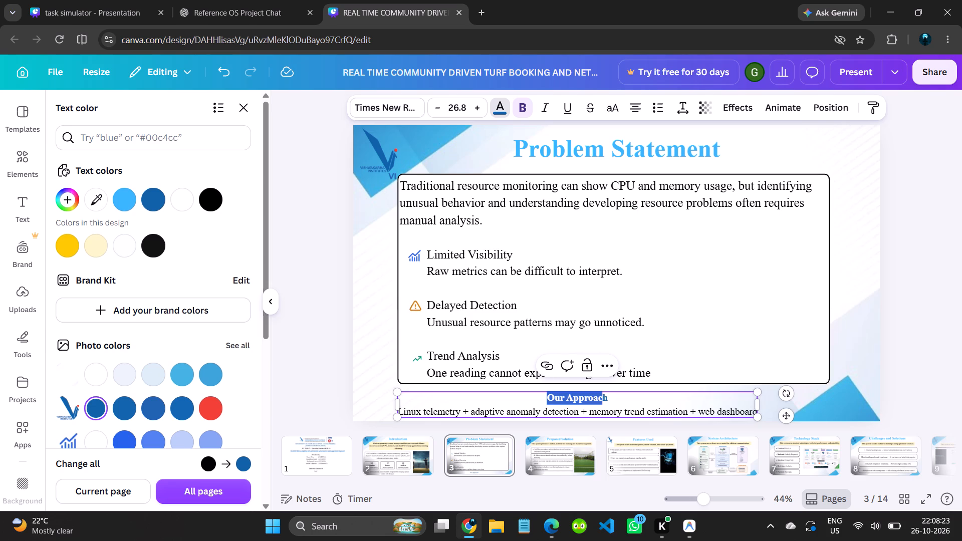
left_click_drag(615, 401, 618, 401)
left_click(133, 407)
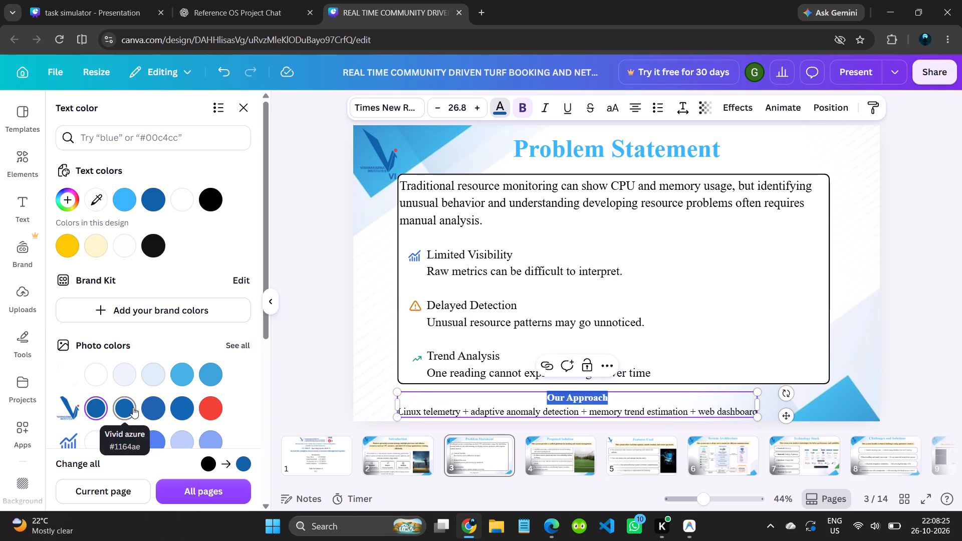
left_click(162, 408)
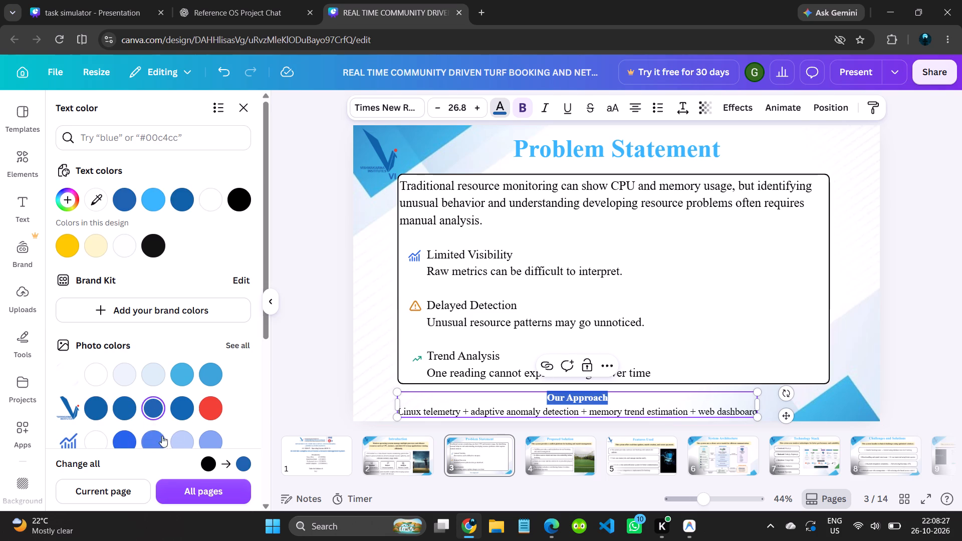
left_click(376, 390)
Left-align both lines of the Our Approach text below the problem statement box.
left_click(583, 404)
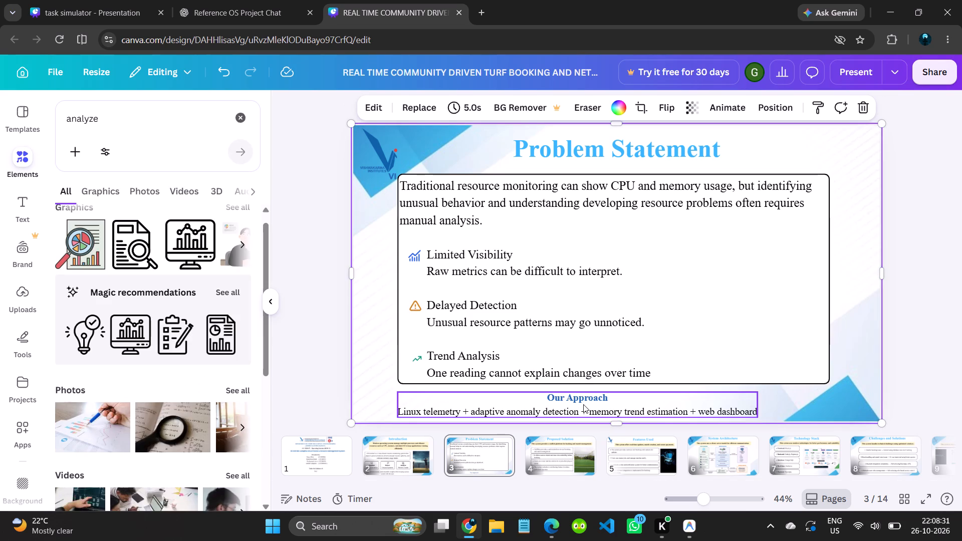
double_click(543, 397)
left_click(543, 397)
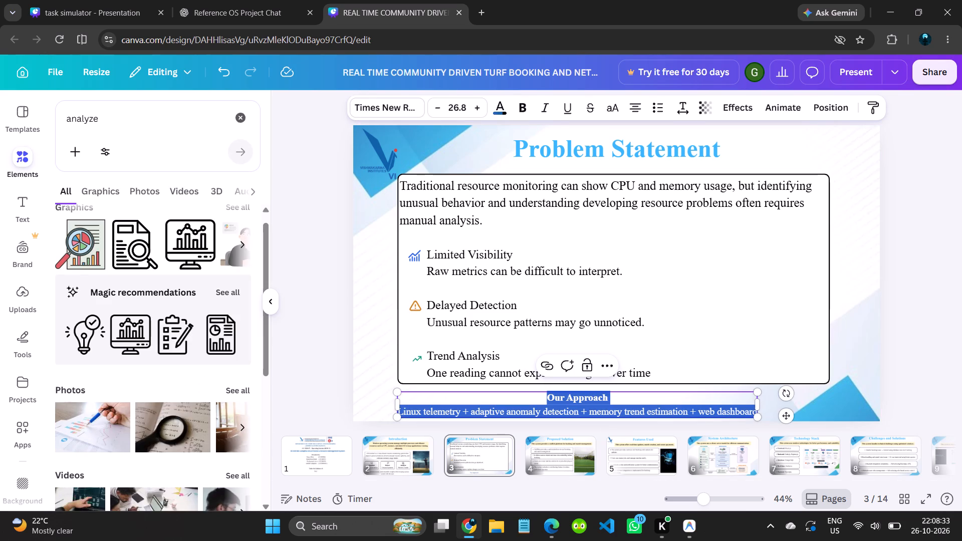
key("BackSpace")
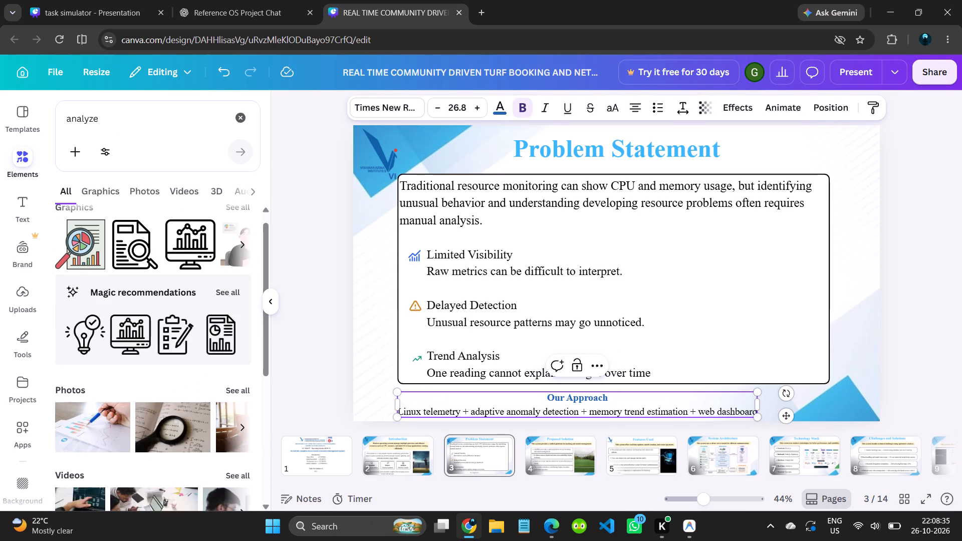
triple_click(543, 397)
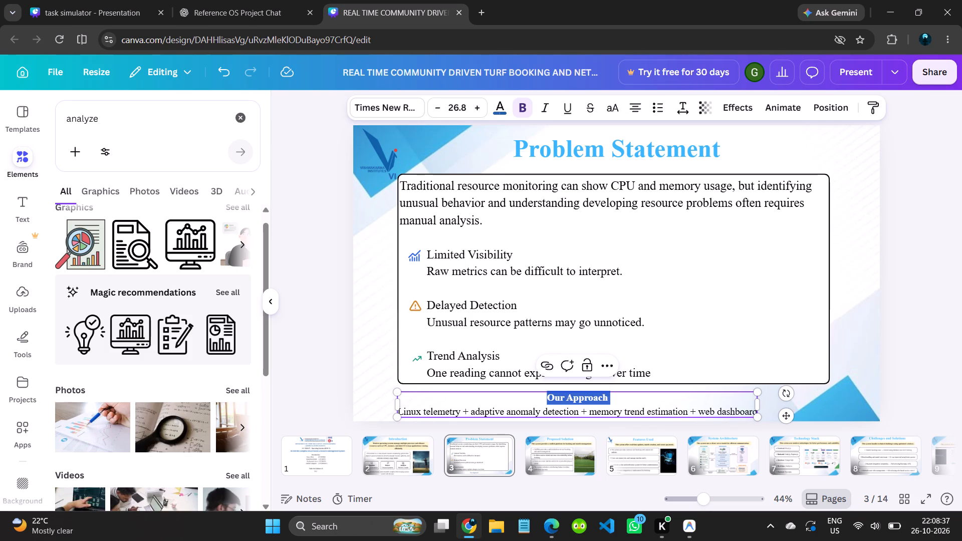
left_click(543, 397)
key("ctrl+a")
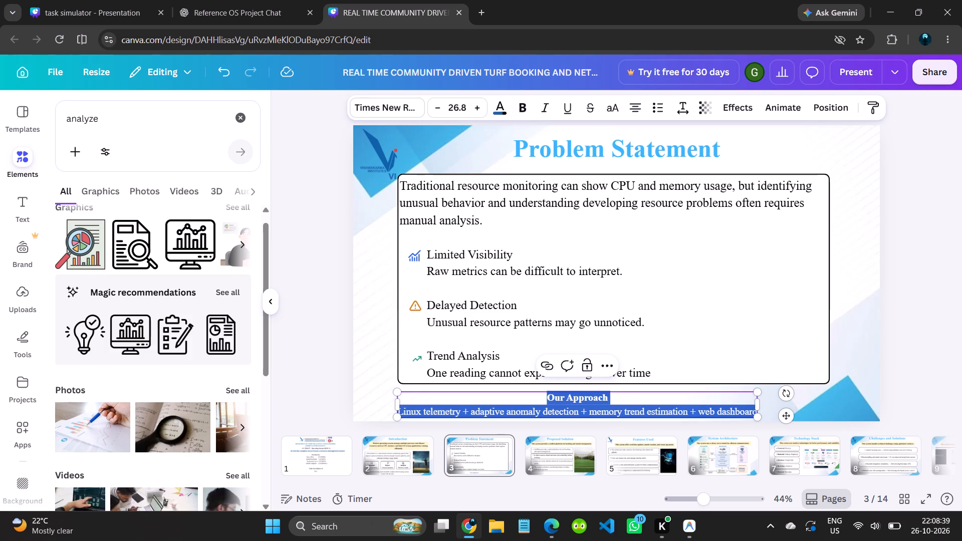
left_click(632, 106)
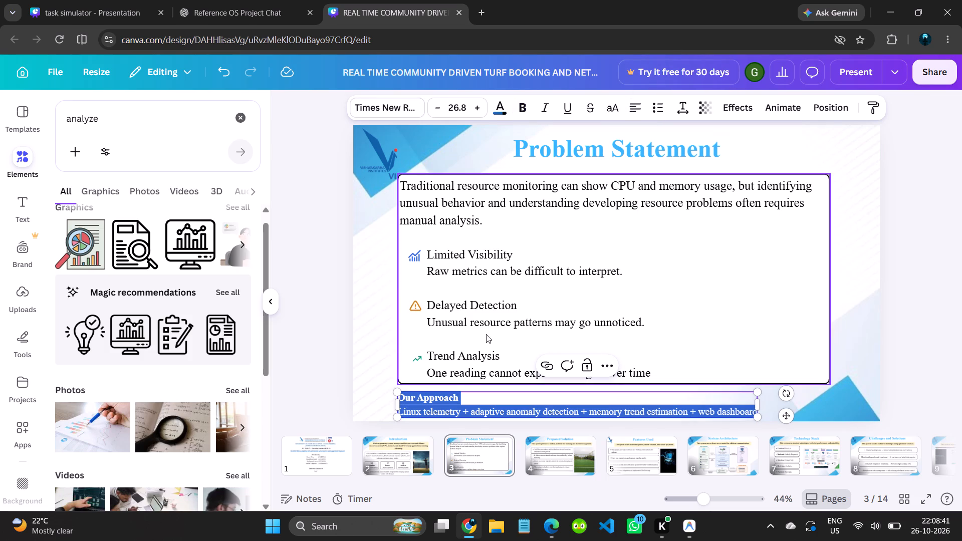
left_click(370, 361)
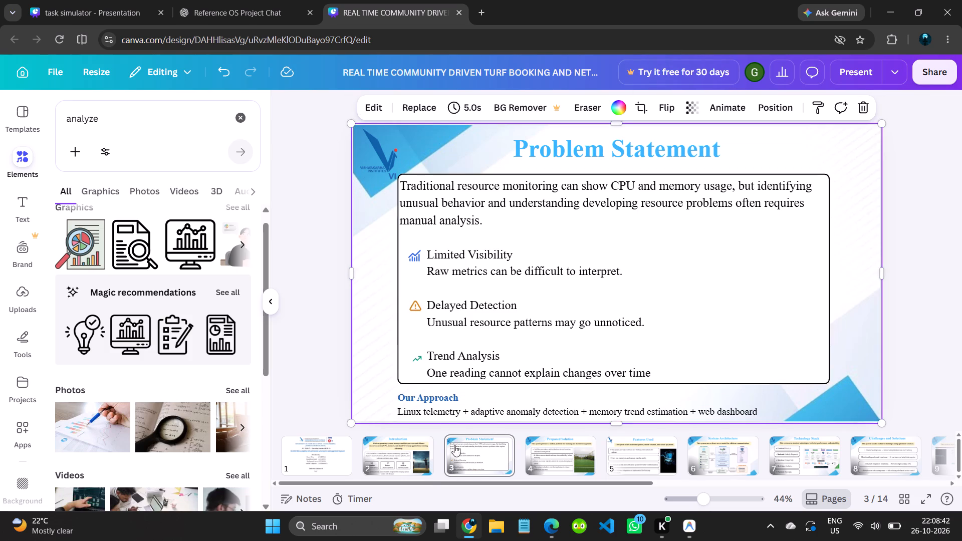
left_click(456, 415)
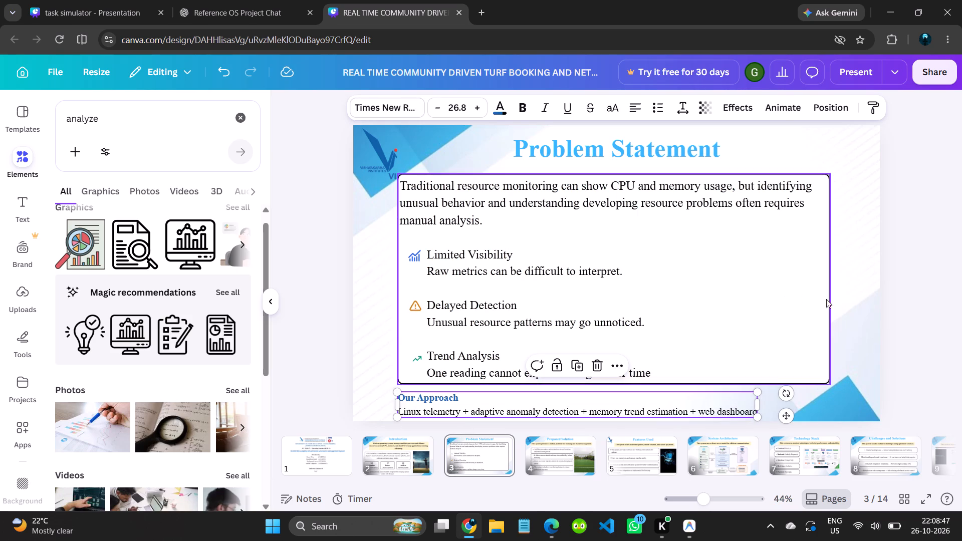
left_click(879, 311)
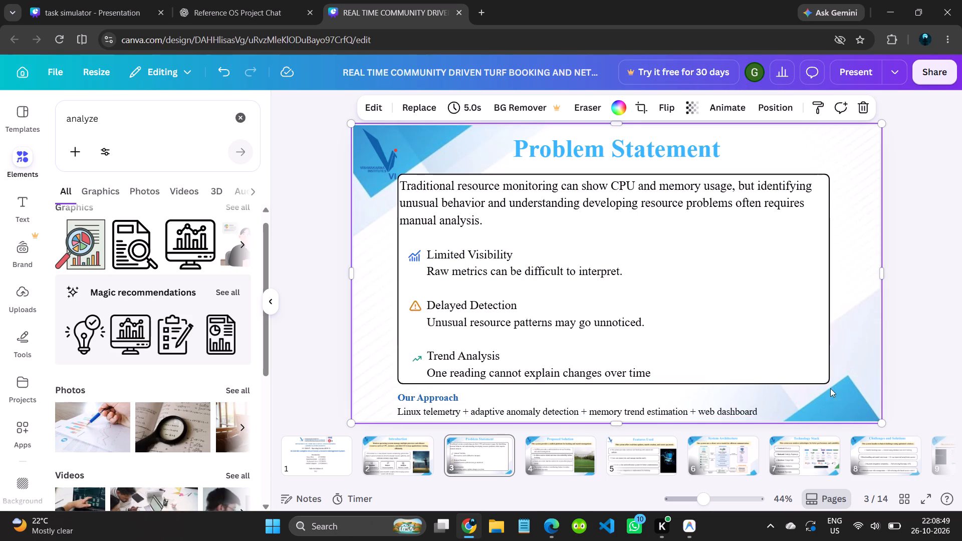
Increase the font size of the whole Our Approach text to 28.8.
triple_click(454, 412)
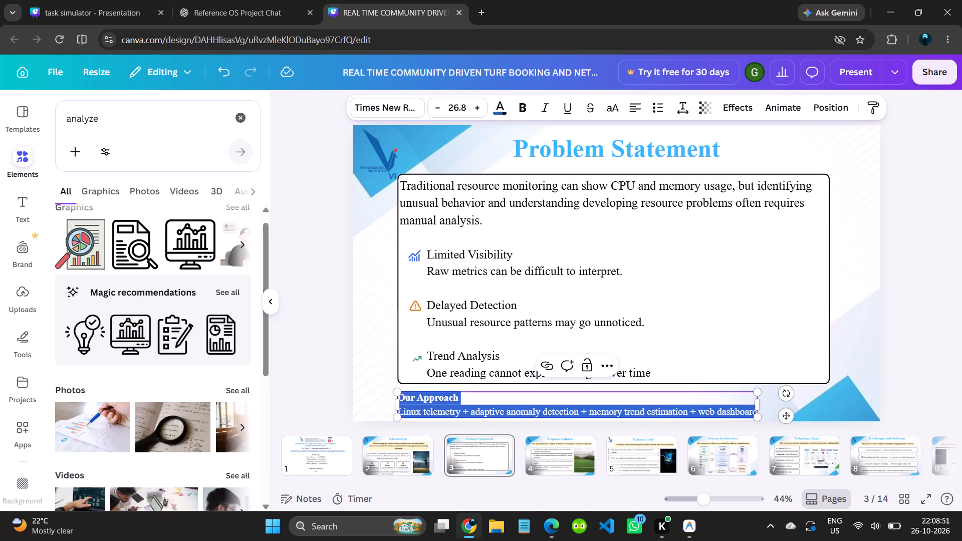
triple_click(442, 403)
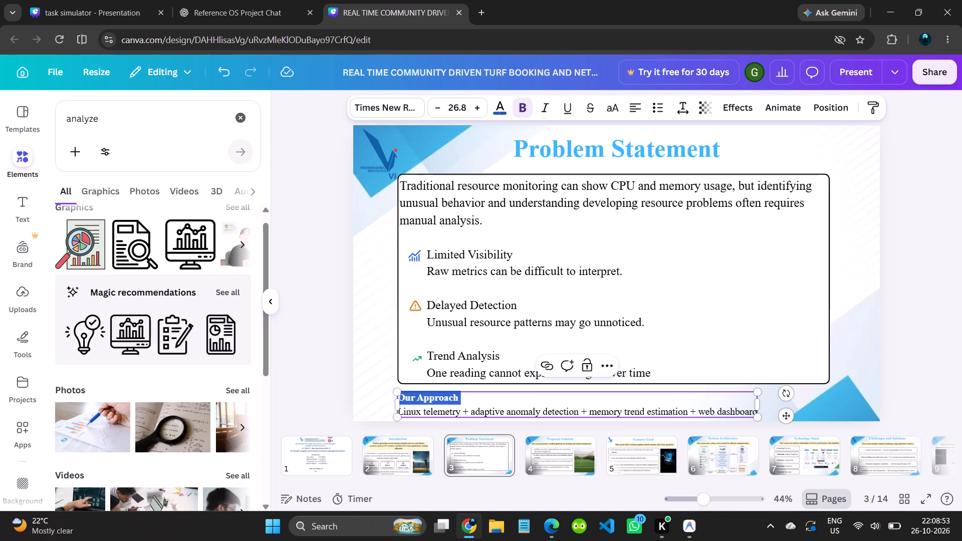
key("ctrl+a")
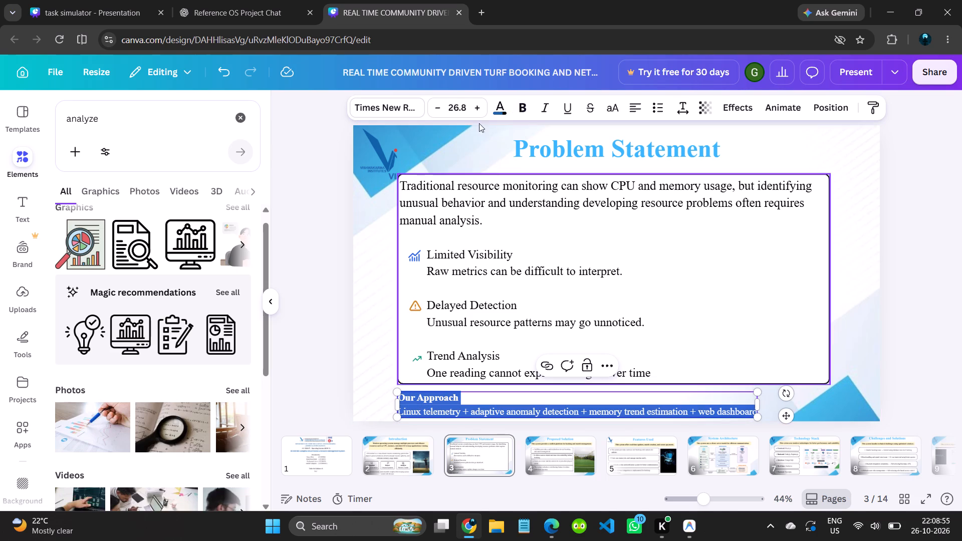
left_click(481, 103)
left_click(481, 103)
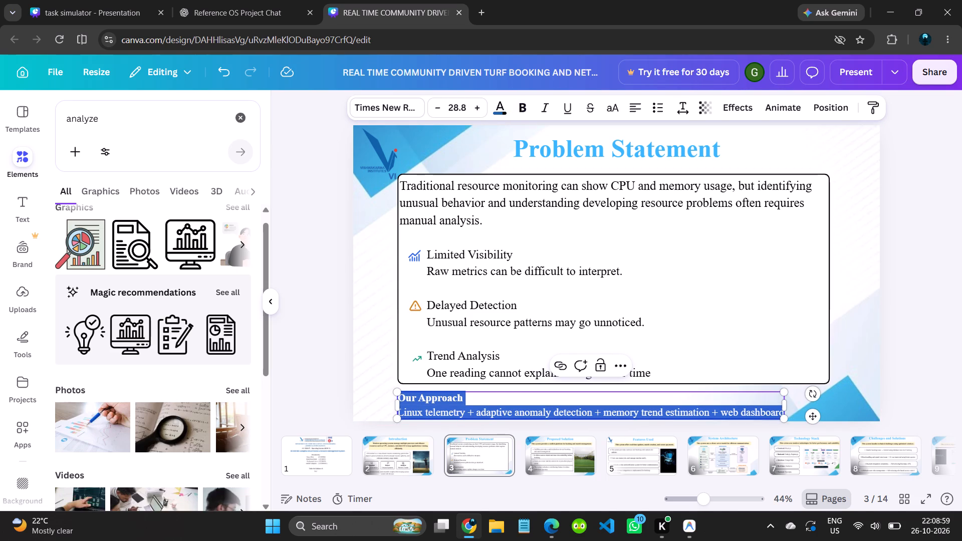
Move the problem statement box slightly up toward the slide title, widening the gap above the Our Approach text.
left_click(677, 308)
left_click_drag(677, 308, 681, 299)
Realign the chart, warning and trend icons beside the Limited Visibility, Delayed Detection and Trend Analysis headings.
left_click_drag(420, 262, 420, 252)
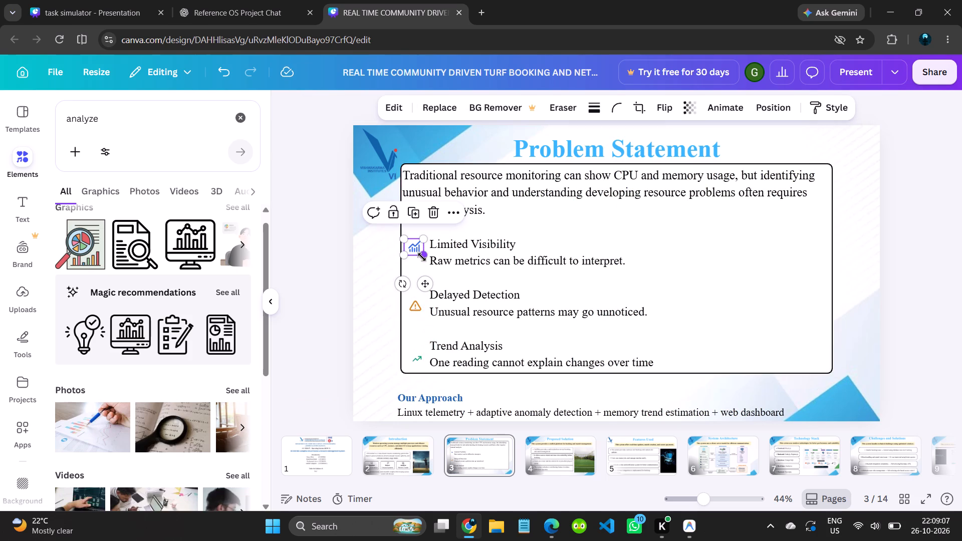
left_click(422, 257)
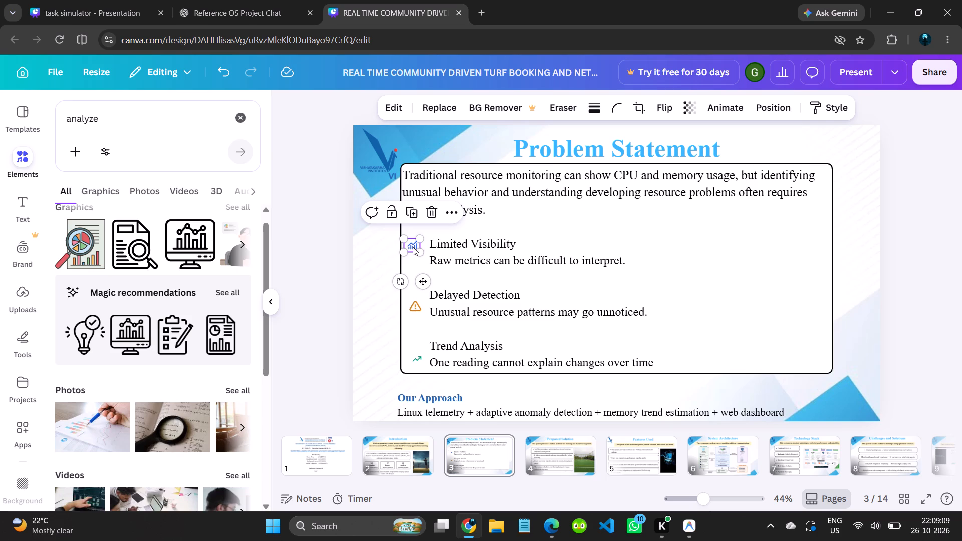
double_click(413, 248)
left_click(414, 260)
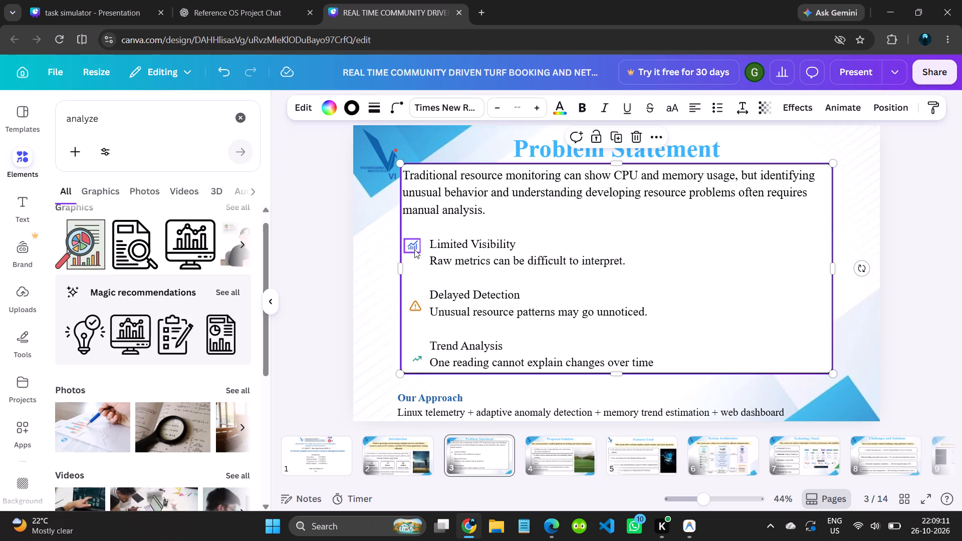
left_click_drag(414, 247, 418, 247)
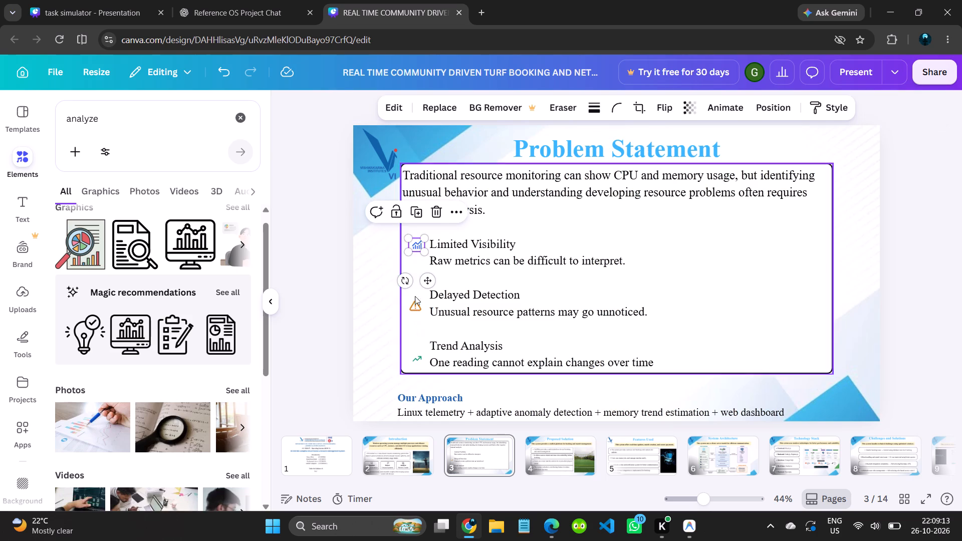
left_click_drag(415, 312, 416, 302)
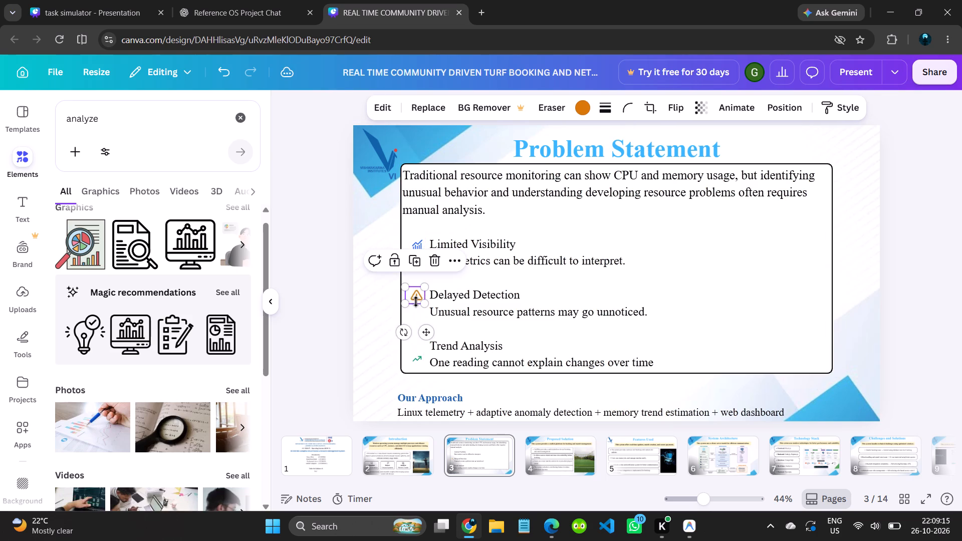
left_click_drag(419, 356, 419, 349)
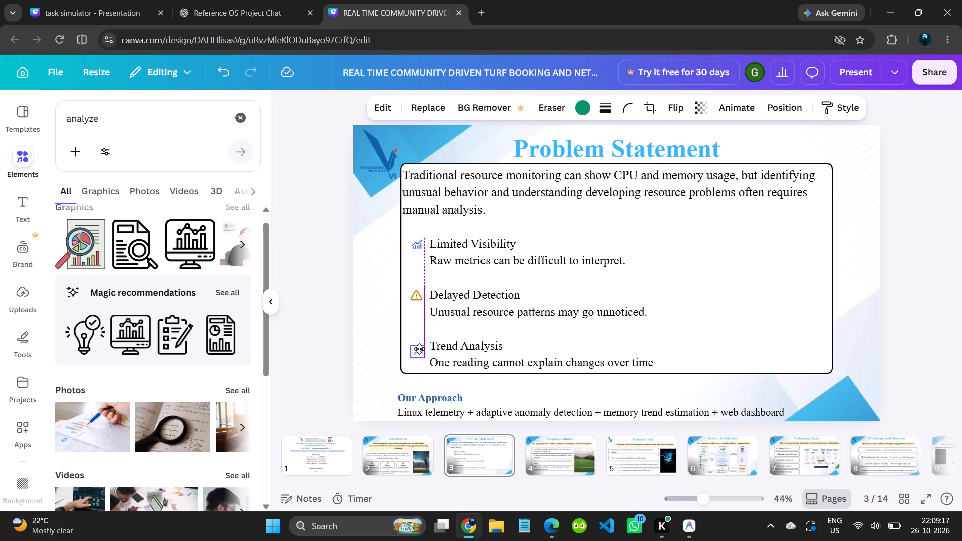
left_click_drag(419, 349, 418, 348)
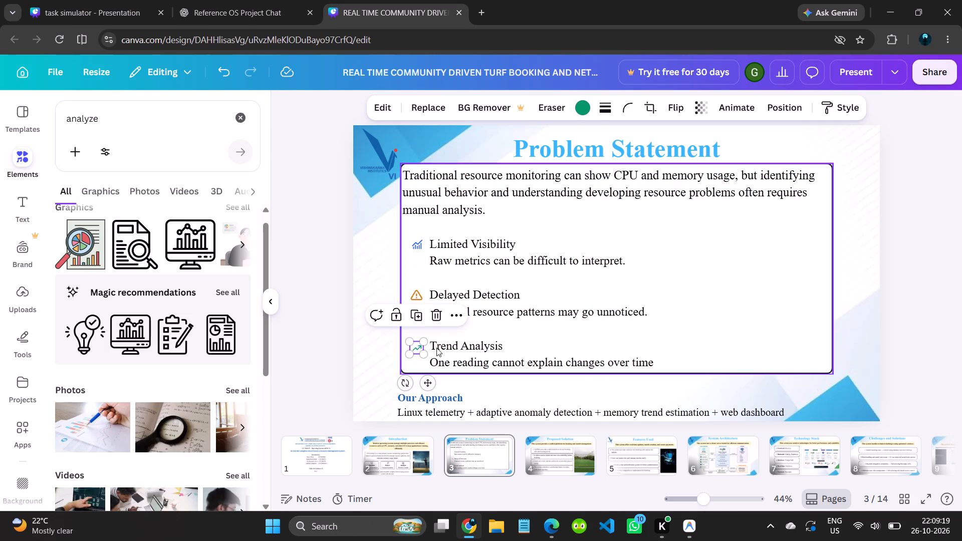
left_click(379, 346)
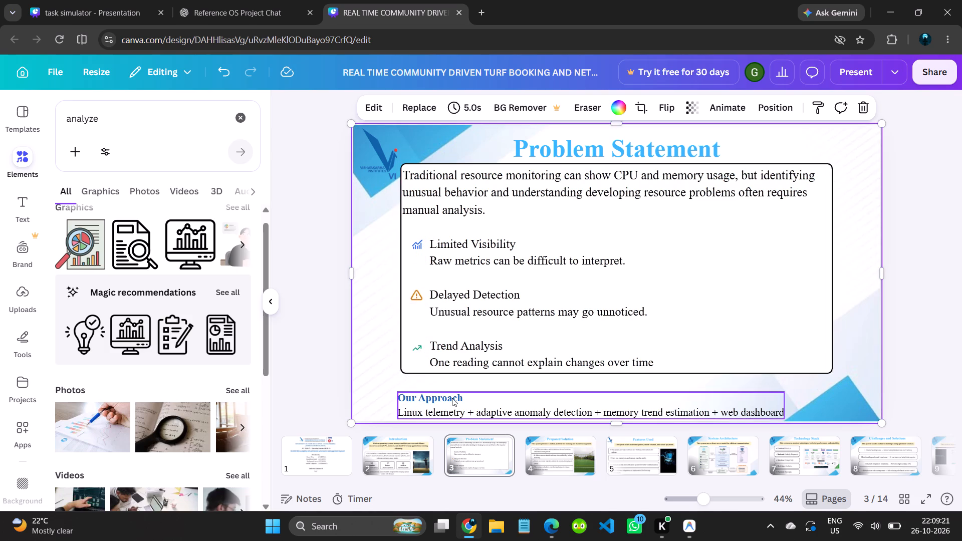
Position the Our Approach text just below the problem statement box, slightly inset from the box's left edge.
left_click_drag(453, 405, 456, 394)
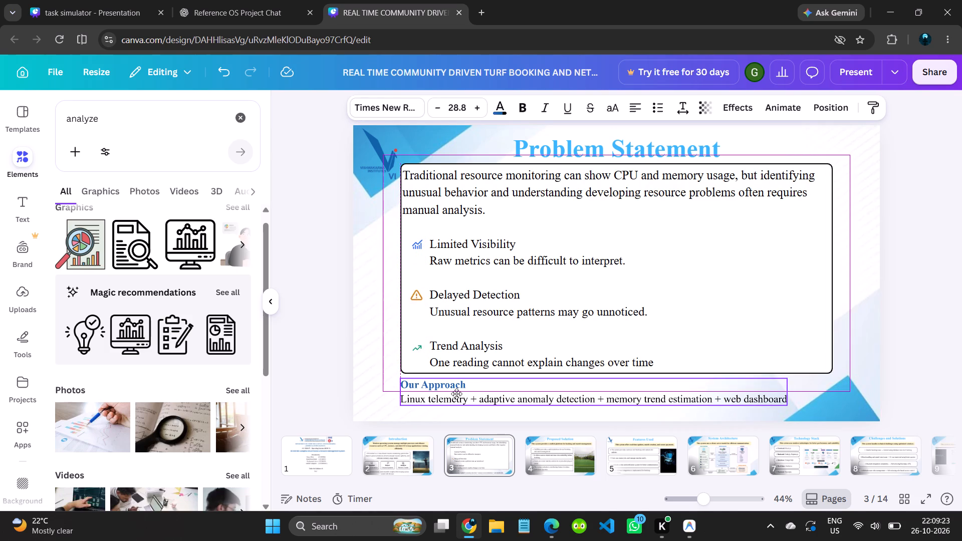
left_click_drag(456, 394, 458, 395)
left_click(899, 313)
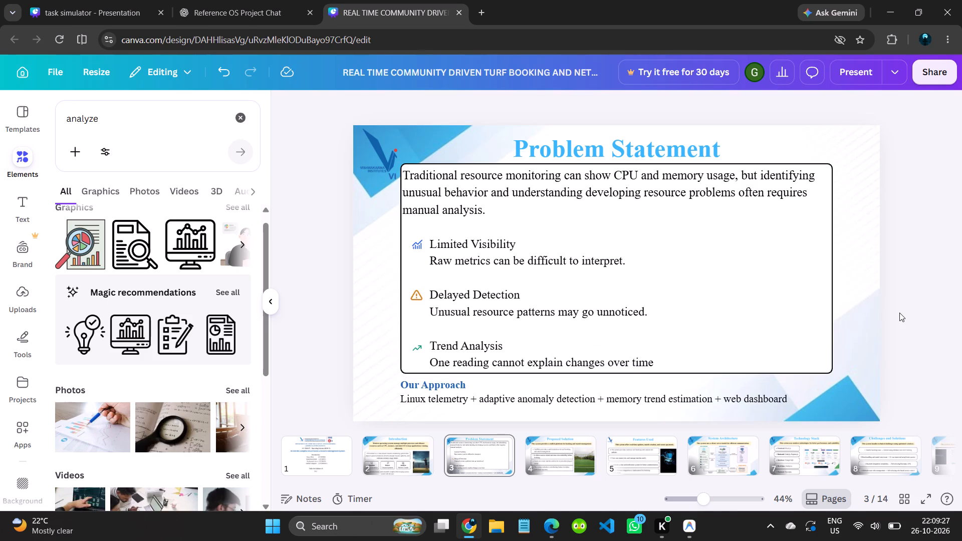
left_click_drag(558, 393, 576, 390)
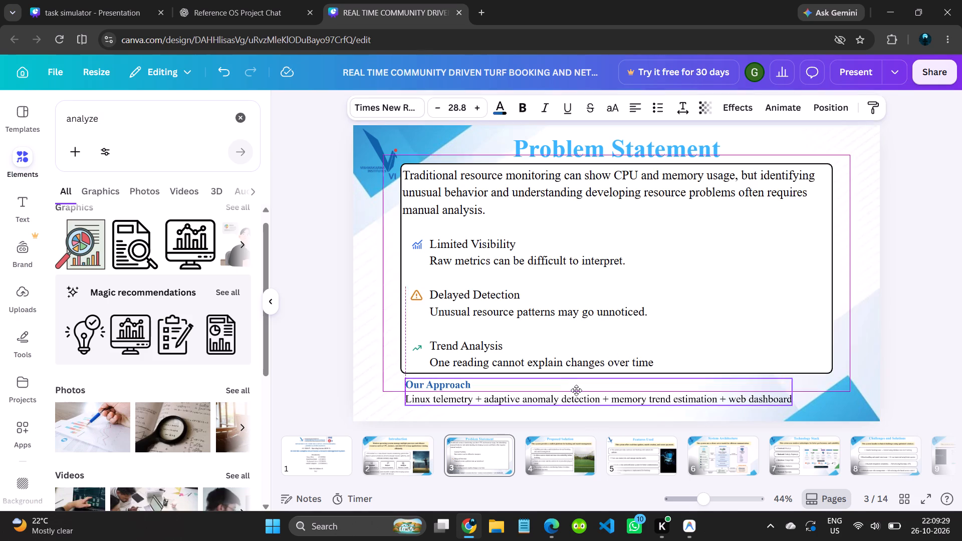
left_click_drag(576, 390, 569, 394)
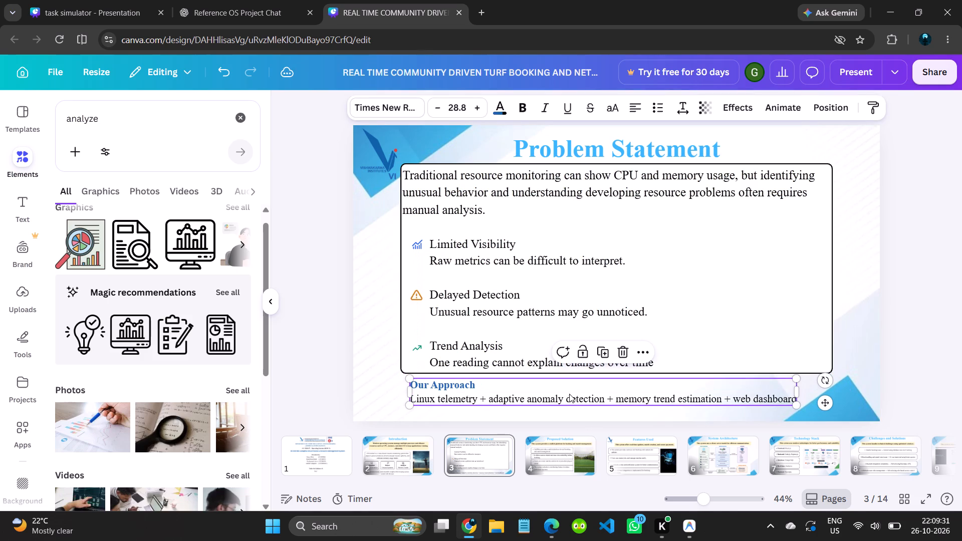
left_click(879, 326)
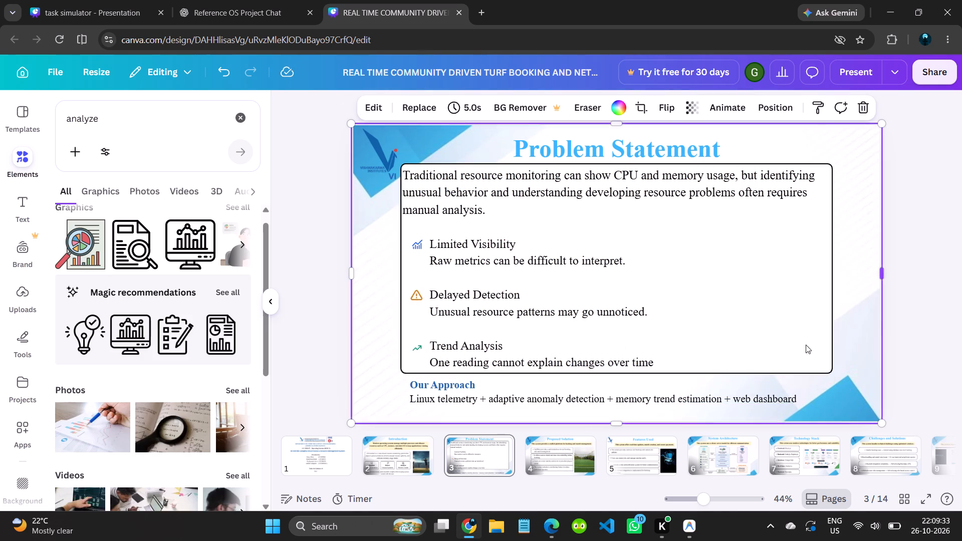
left_click_drag(534, 402, 530, 405)
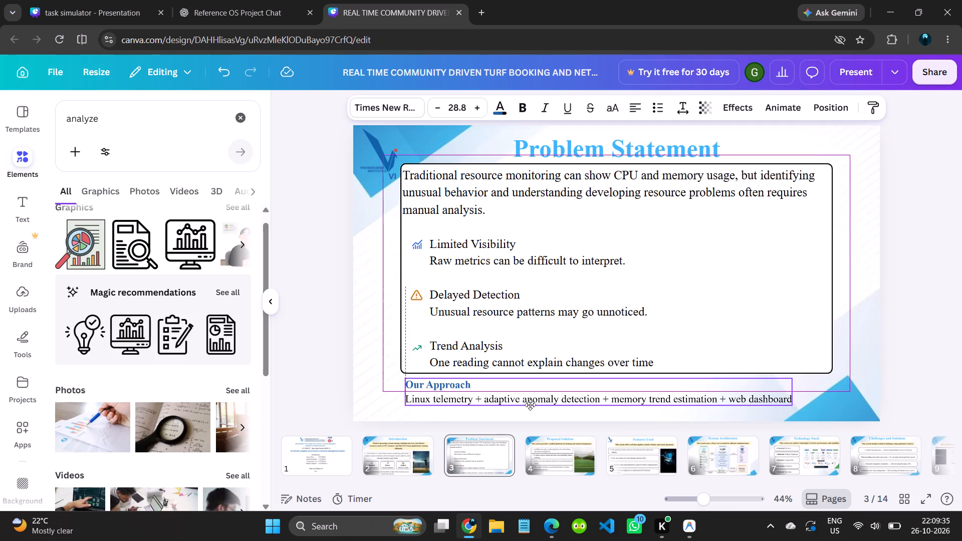
left_click_drag(530, 405, 530, 406)
left_click(939, 320)
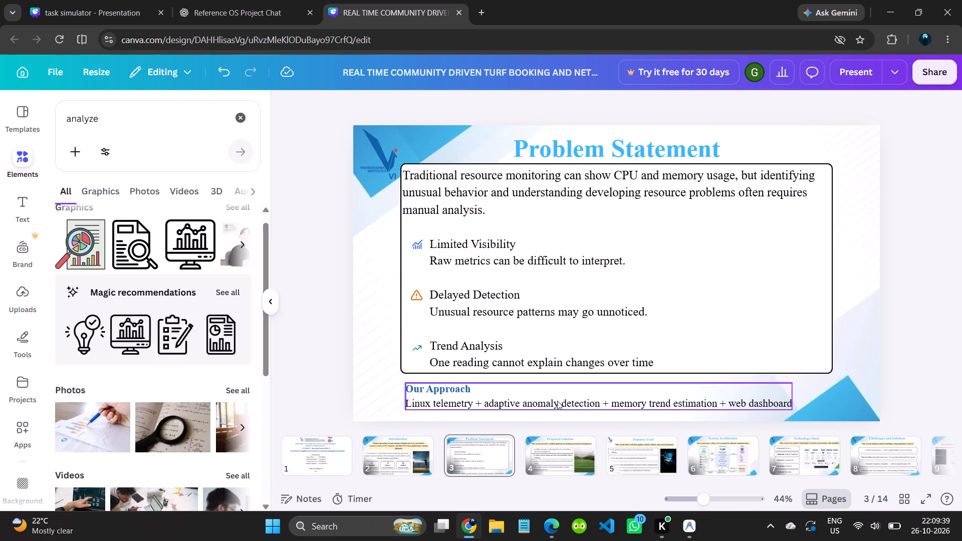
Move the Problem Statement title slightly up and left so it sits centered-looking above the text box.
left_click_drag(623, 150, 568, 148)
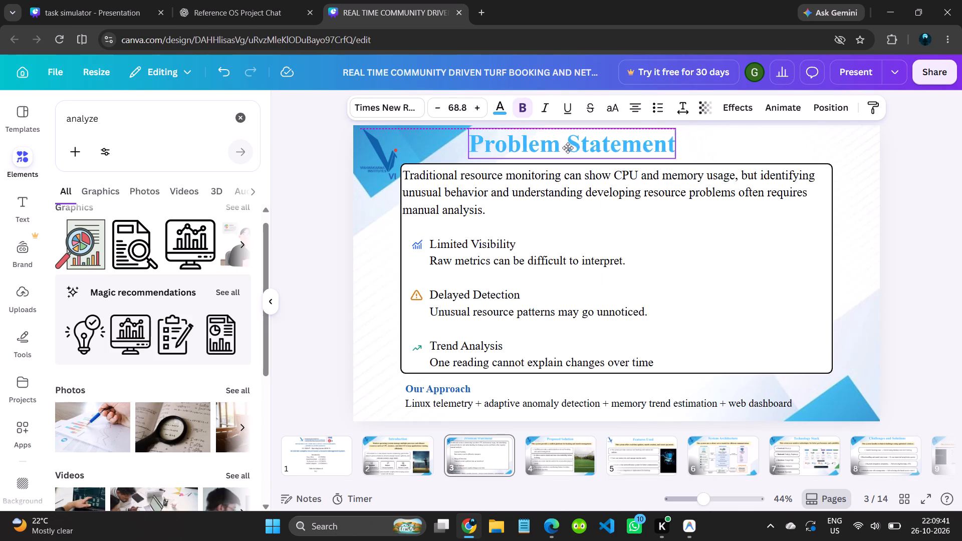
left_click_drag(568, 148, 594, 147)
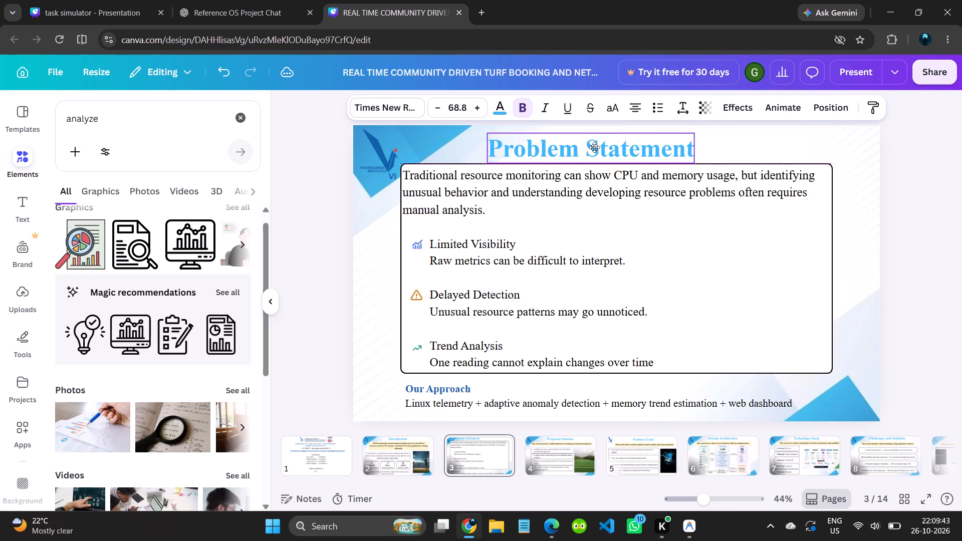
left_click_drag(594, 147, 594, 147)
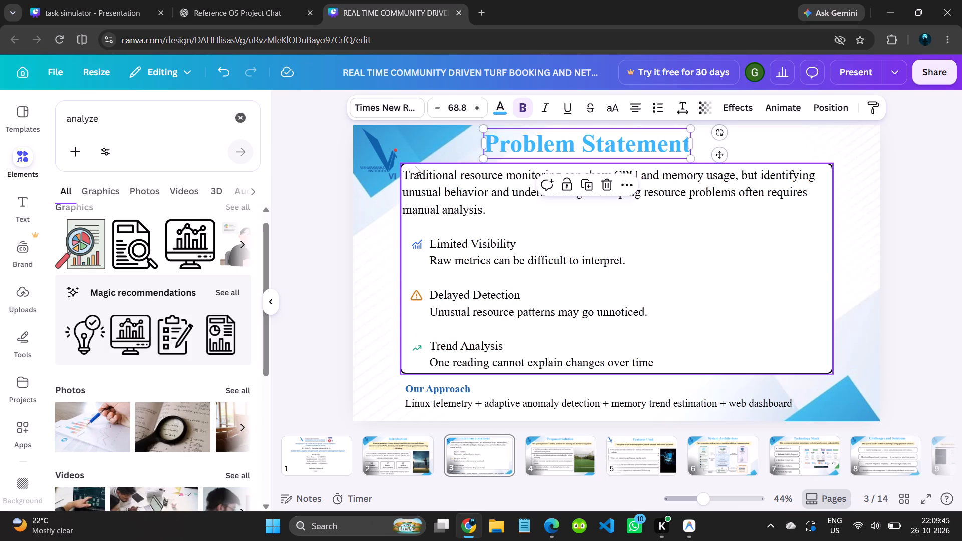
Enlarge the problem statement box slightly outward at its upper-left corner and right edge, keeping its opening paragraph on three lines.
left_click(415, 166)
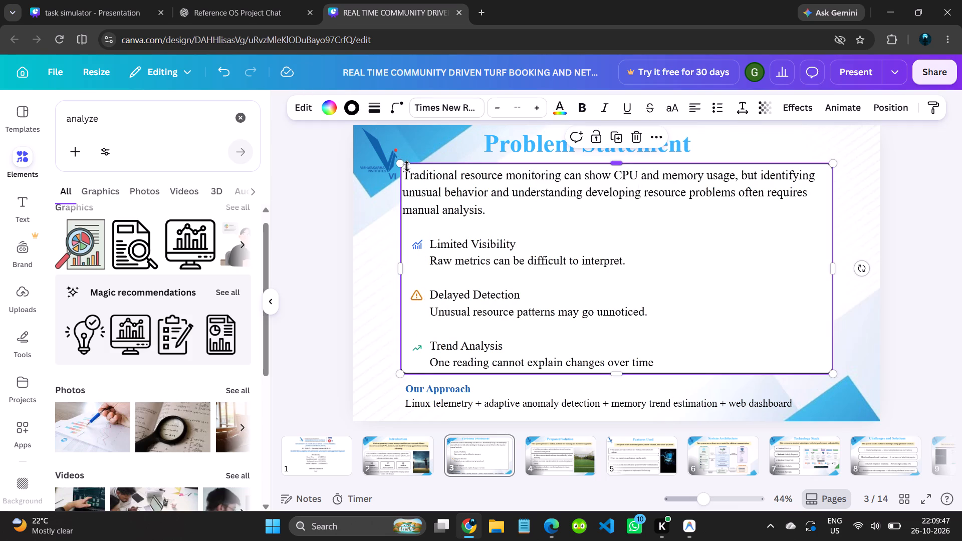
left_click_drag(401, 163, 401, 168)
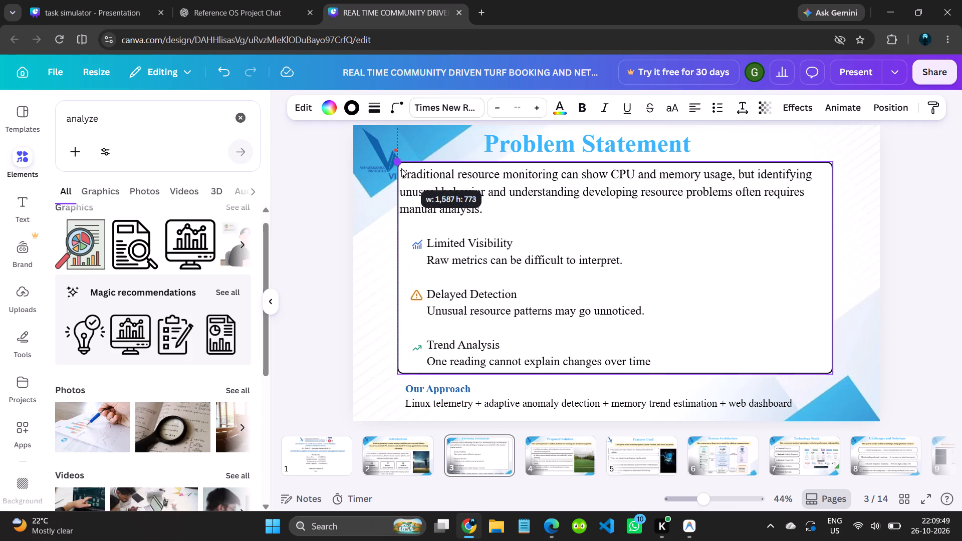
left_click_drag(401, 168, 401, 177)
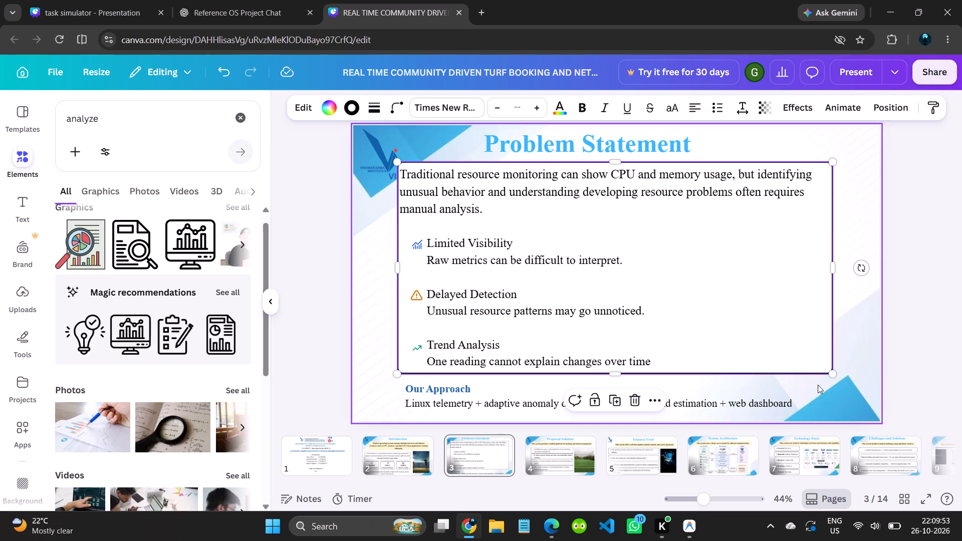
left_click(828, 374)
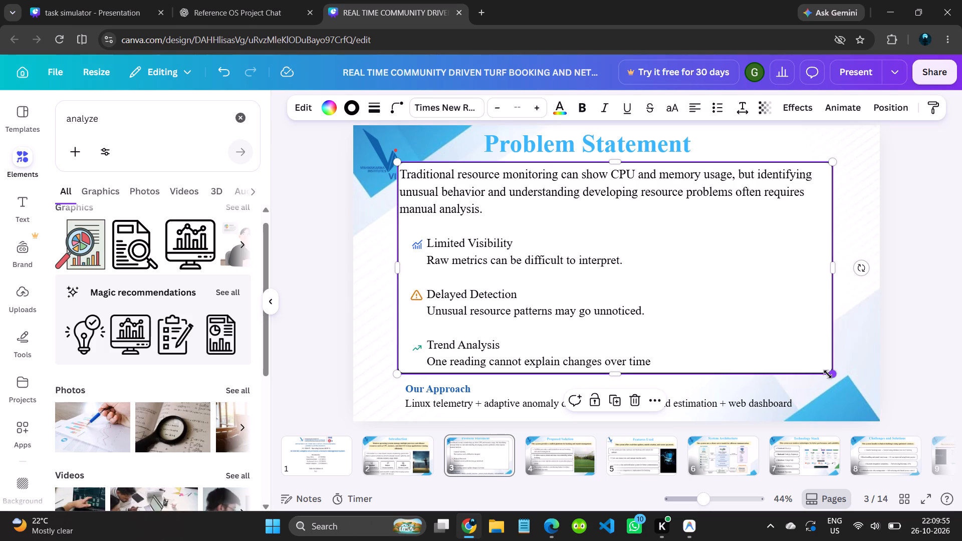
left_click_drag(832, 272, 789, 272)
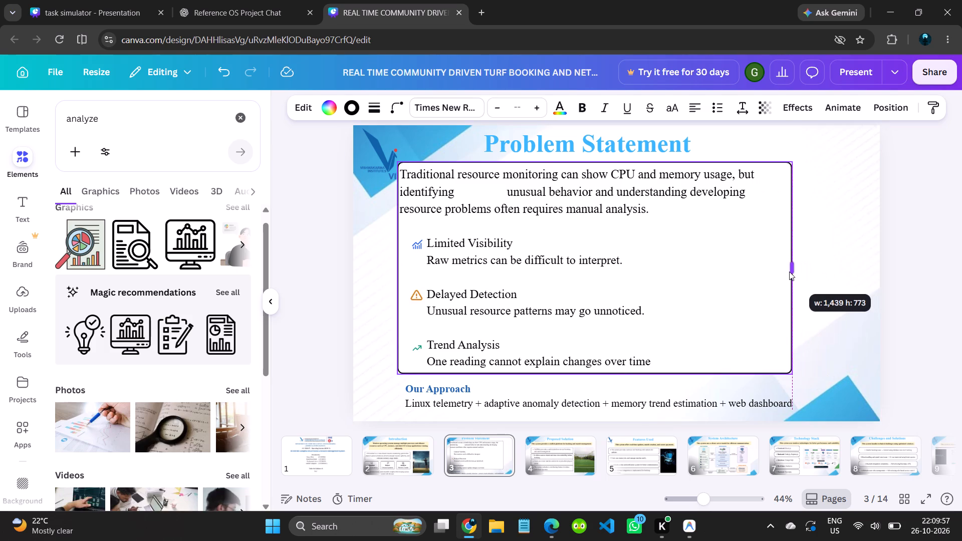
left_click_drag(789, 272, 793, 285)
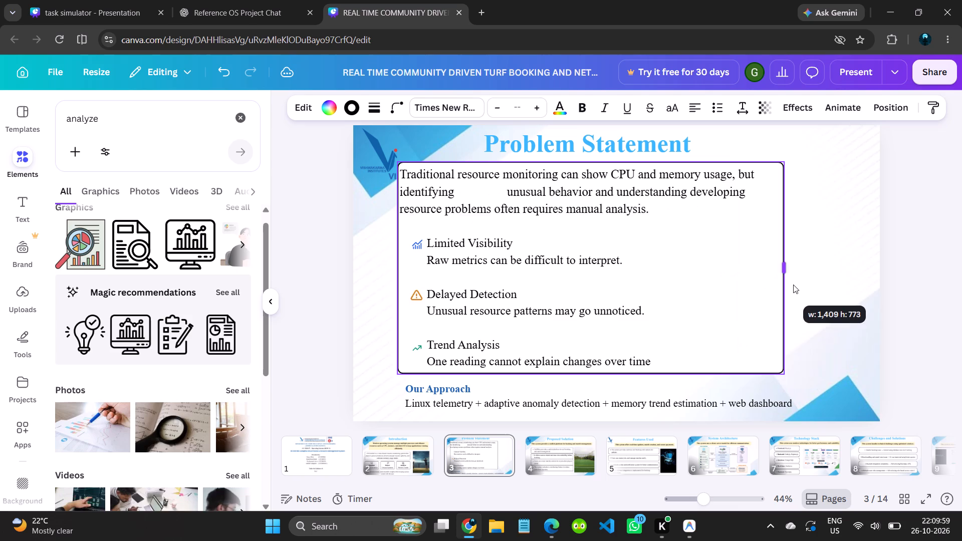
left_click_drag(793, 285, 835, 288)
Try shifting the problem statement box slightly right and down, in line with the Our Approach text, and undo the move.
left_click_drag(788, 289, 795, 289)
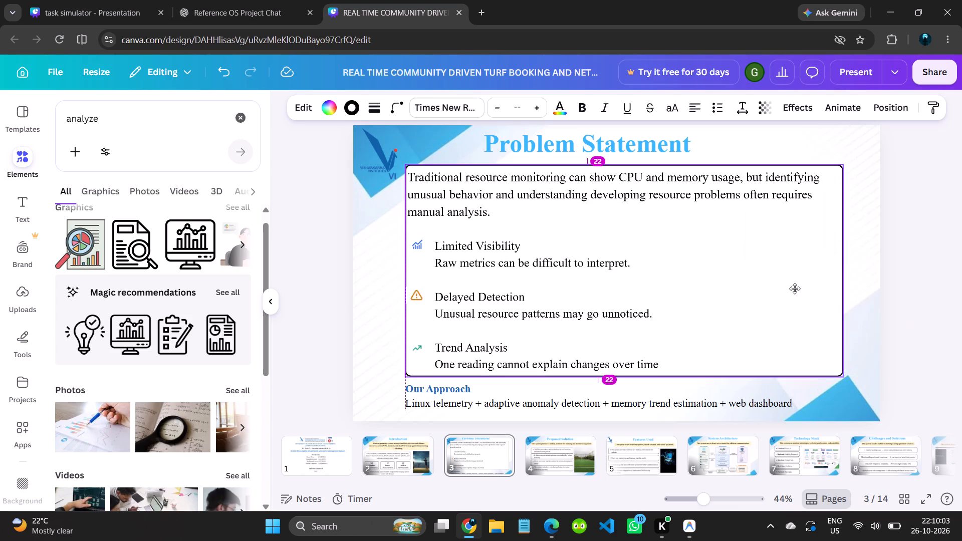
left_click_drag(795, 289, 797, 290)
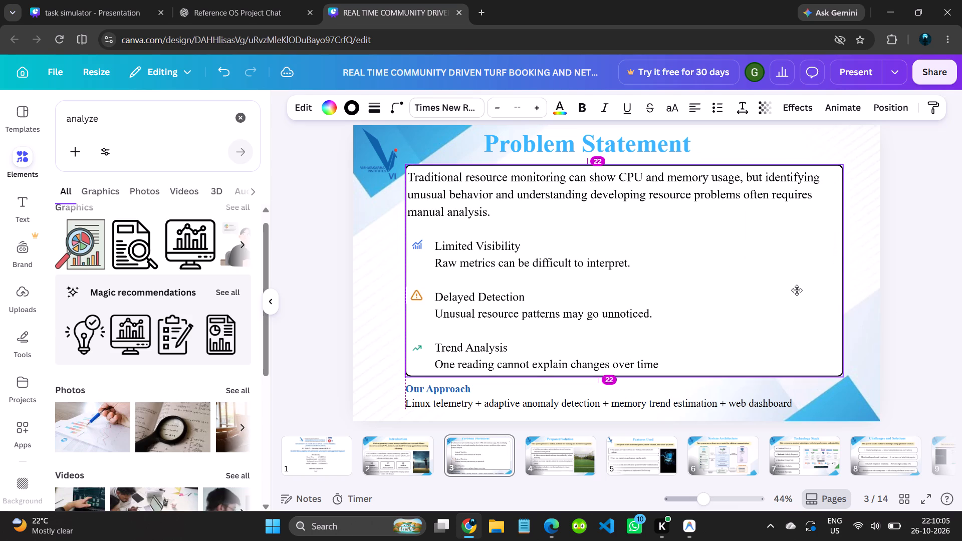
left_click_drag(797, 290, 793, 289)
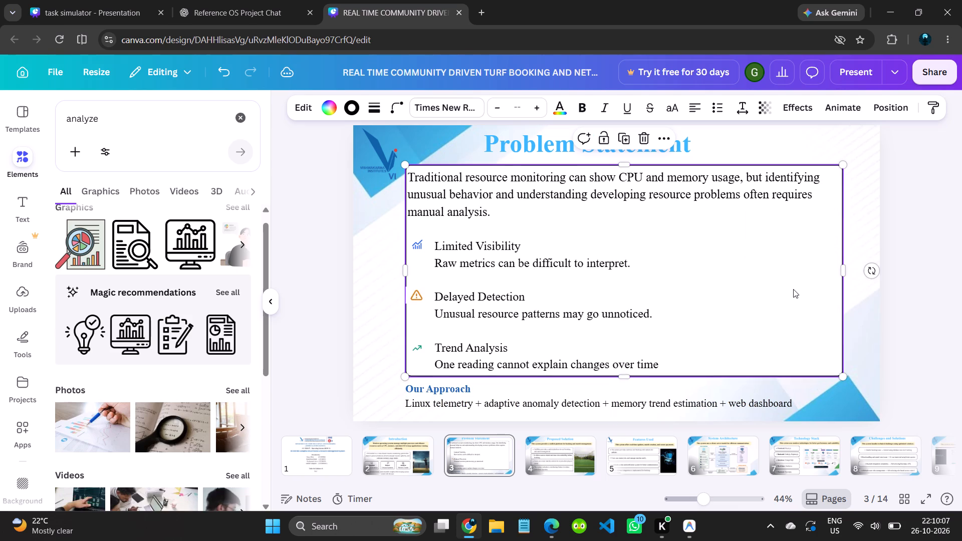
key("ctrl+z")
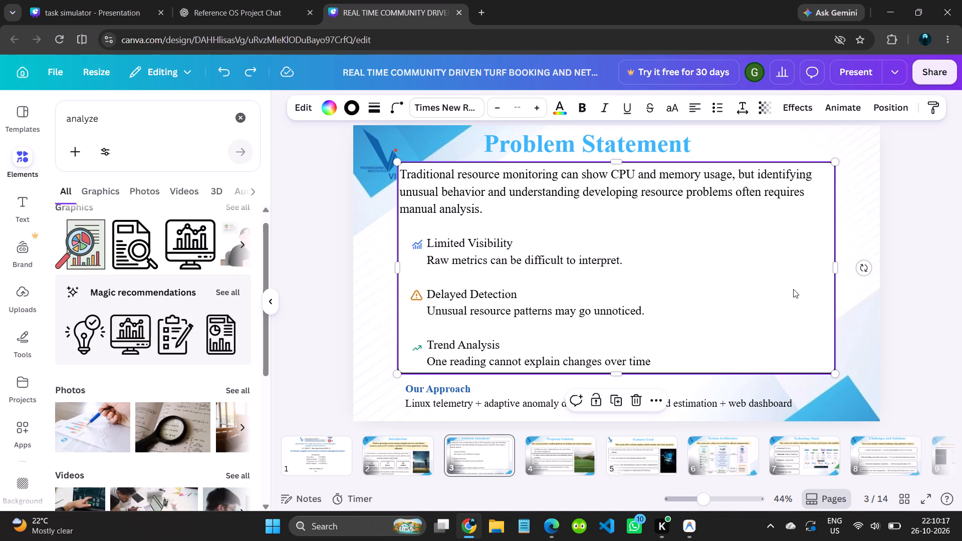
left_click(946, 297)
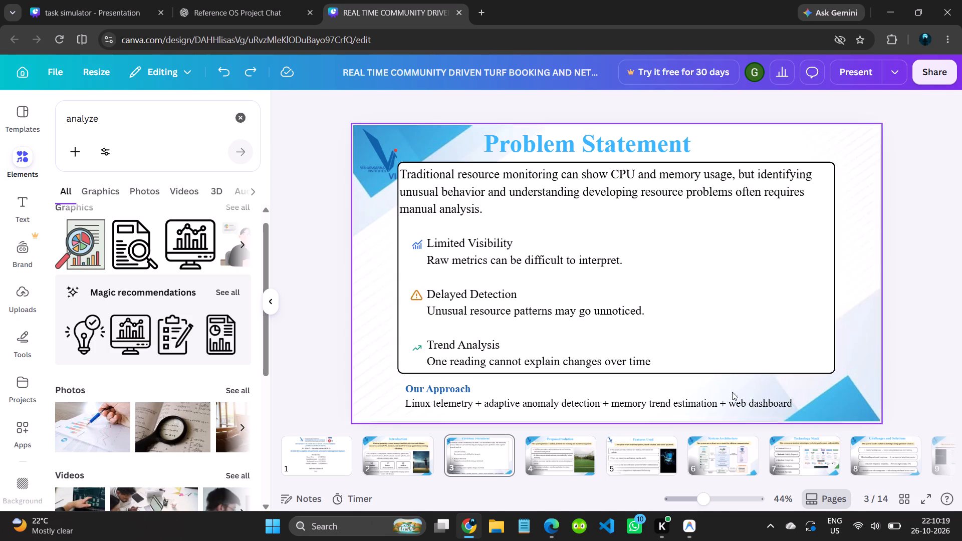
Move the Our Approach text slightly up and right, closer beneath the problem statement box, undoing any extra nudge.
left_click(622, 399)
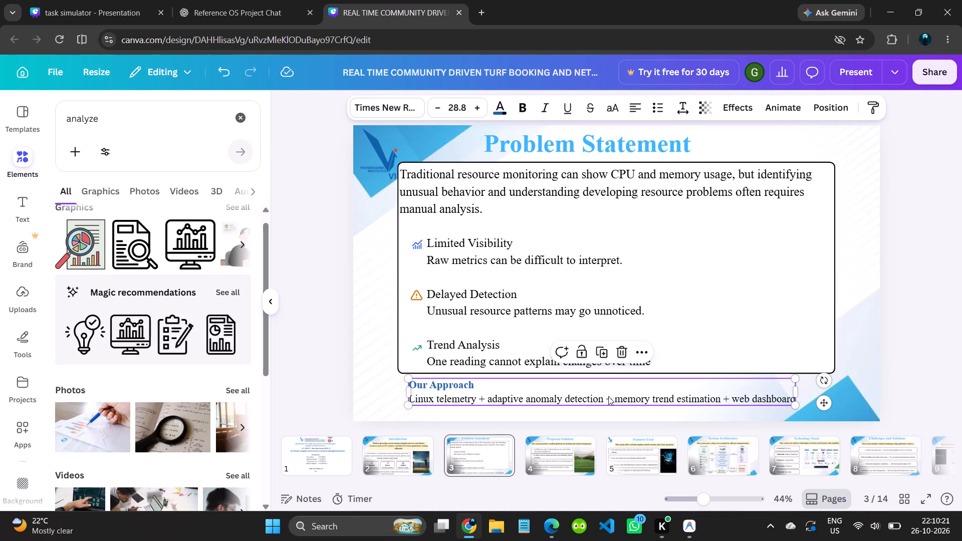
left_click_drag(608, 396, 602, 399)
key("ctrl+z")
Increase the font size of the entire Our Approach text to 30.8.
double_click(515, 380)
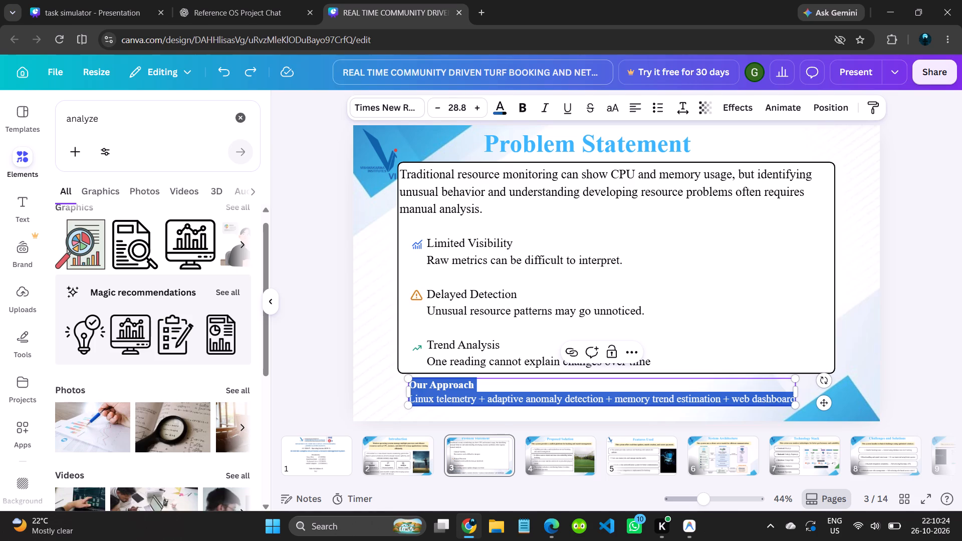
left_click(481, 108)
left_click(481, 108)
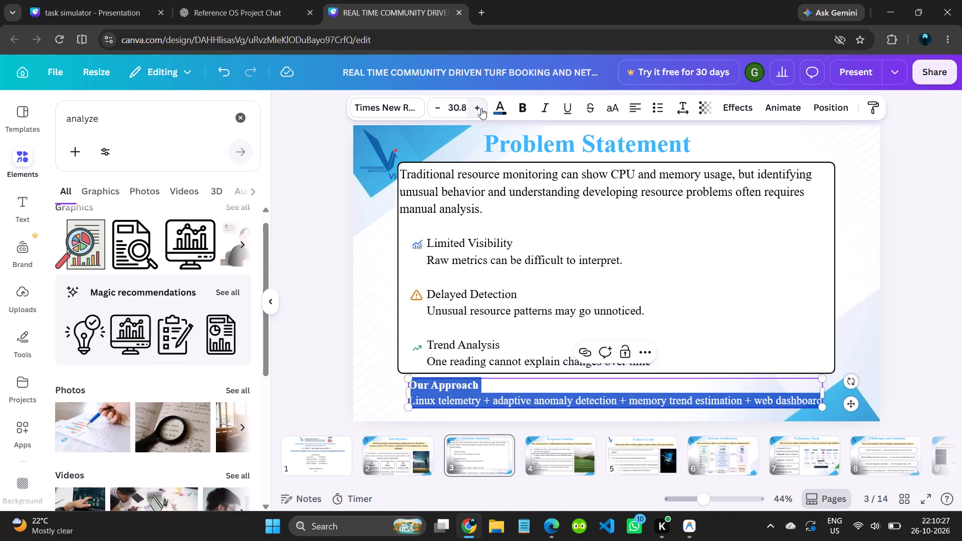
left_click(360, 371)
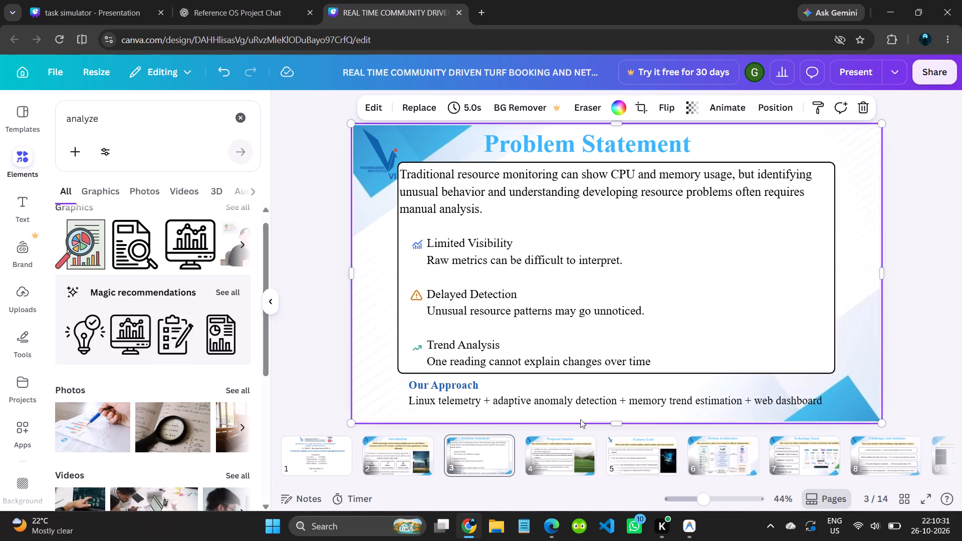
Move the institute logo slightly up and left, to the slide's left edge and clear of the problem statement box.
left_click_drag(391, 174, 381, 166)
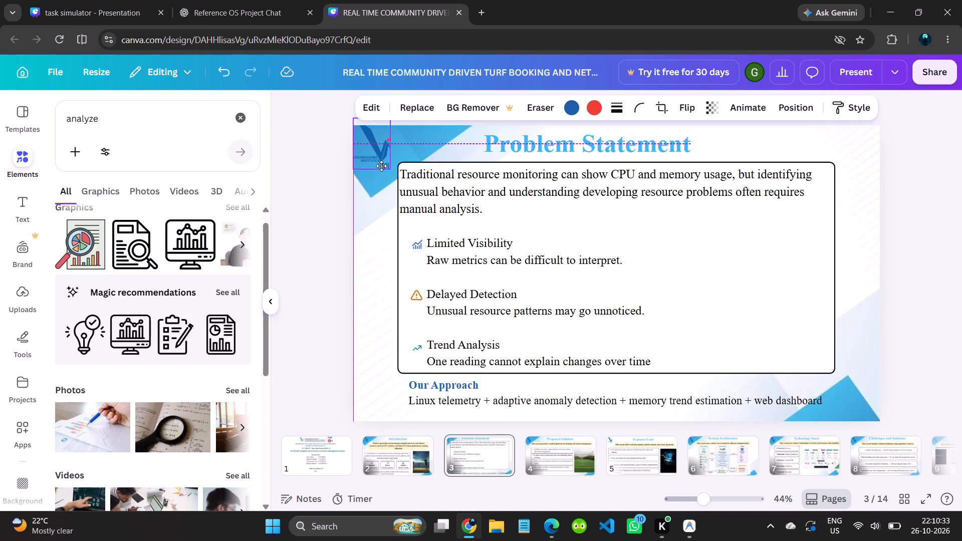
left_click_drag(381, 166, 383, 169)
left_click(320, 182)
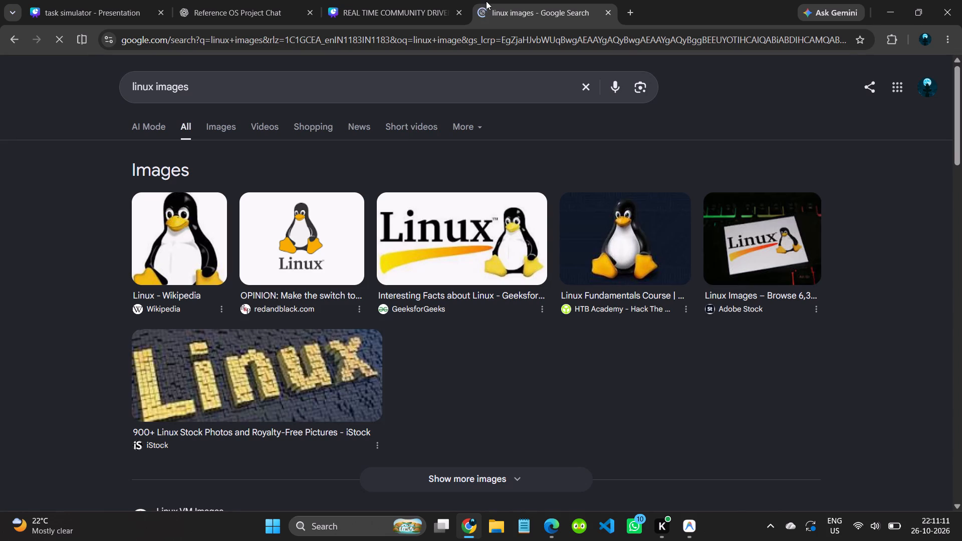
left_click(225, 134)
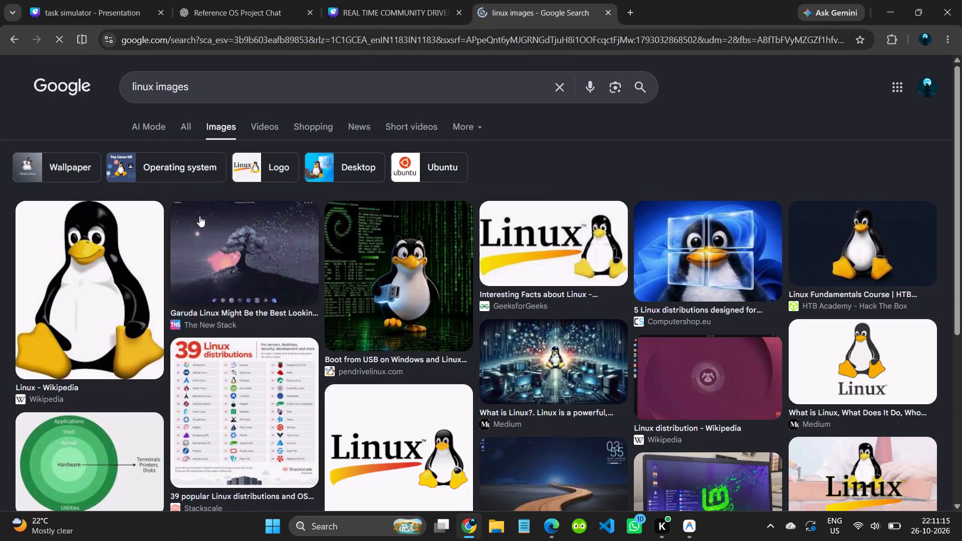
left_click(188, 125)
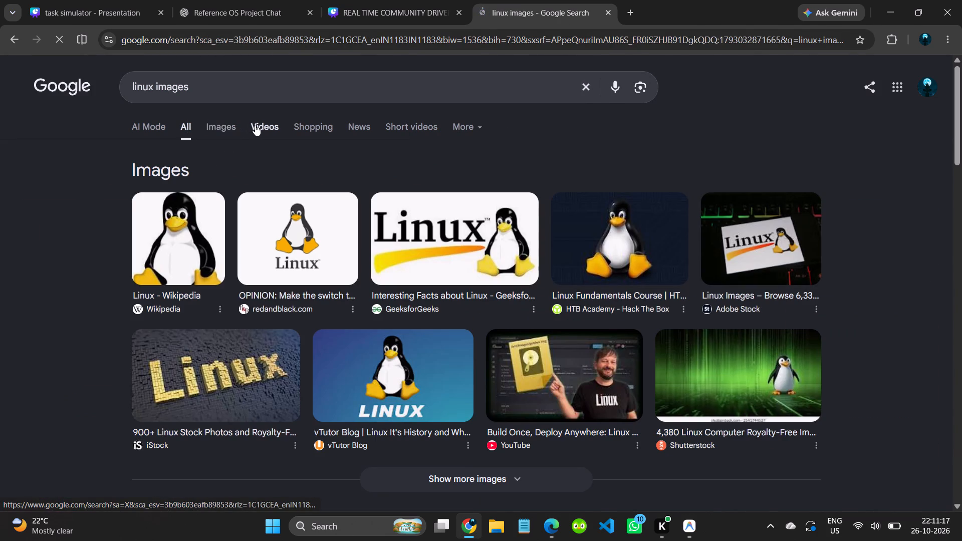
left_click(257, 125)
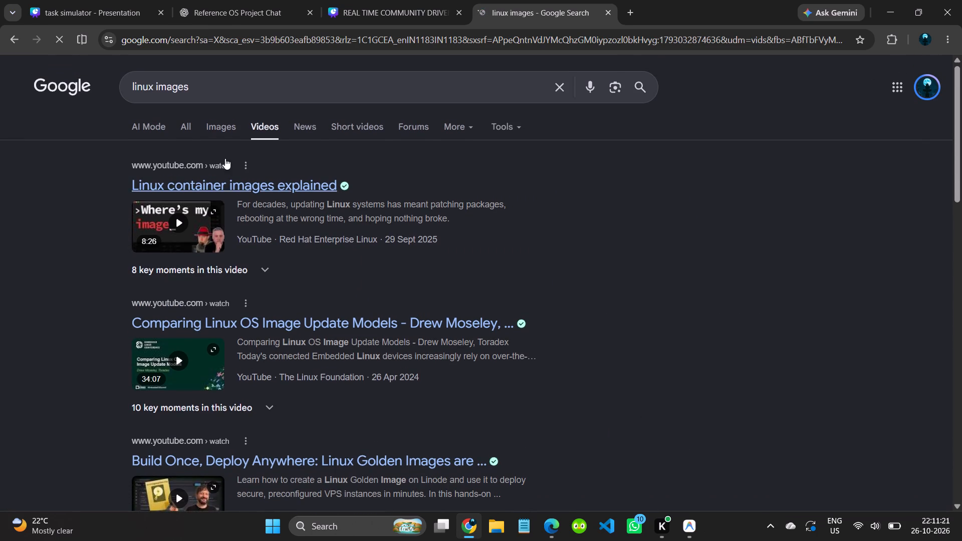
left_click(215, 121)
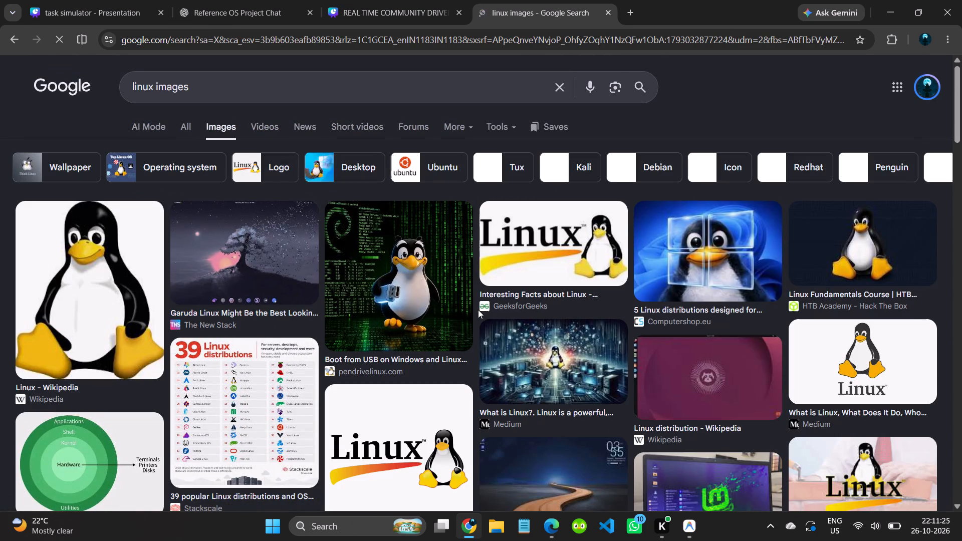
Browse the Linux image results for a picture or illustration suitable for the presentation slide.
scroll(478, 310, "down", 1)
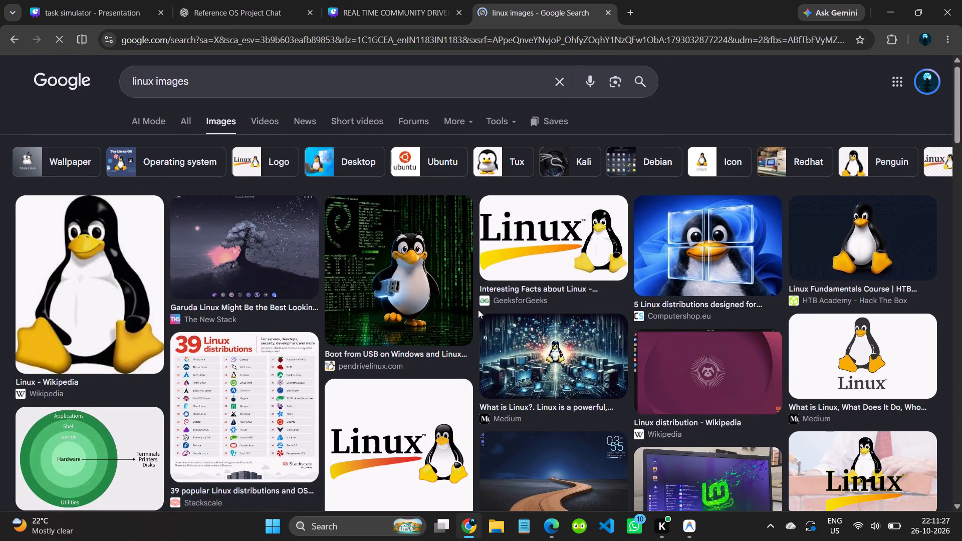
scroll(478, 310, "down", 1)
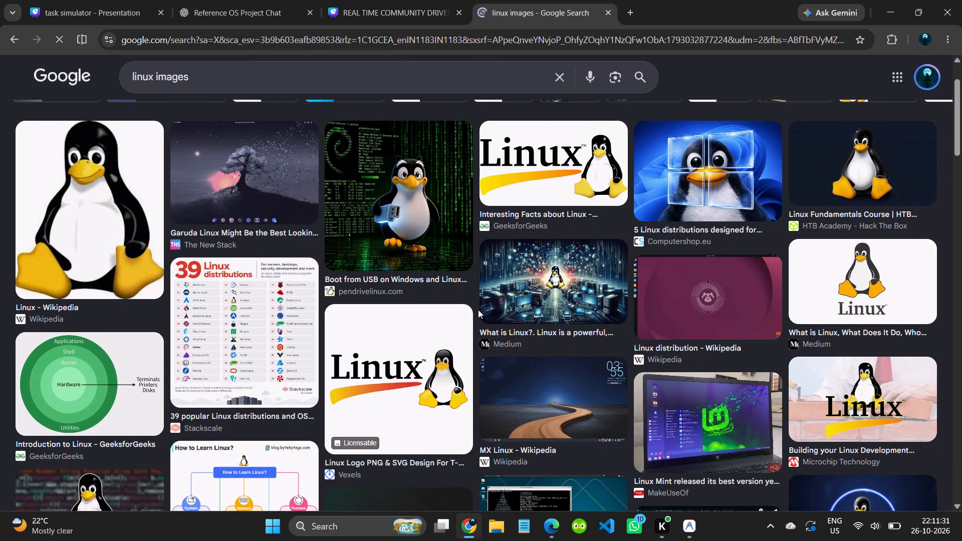
scroll(478, 310, "down", 2)
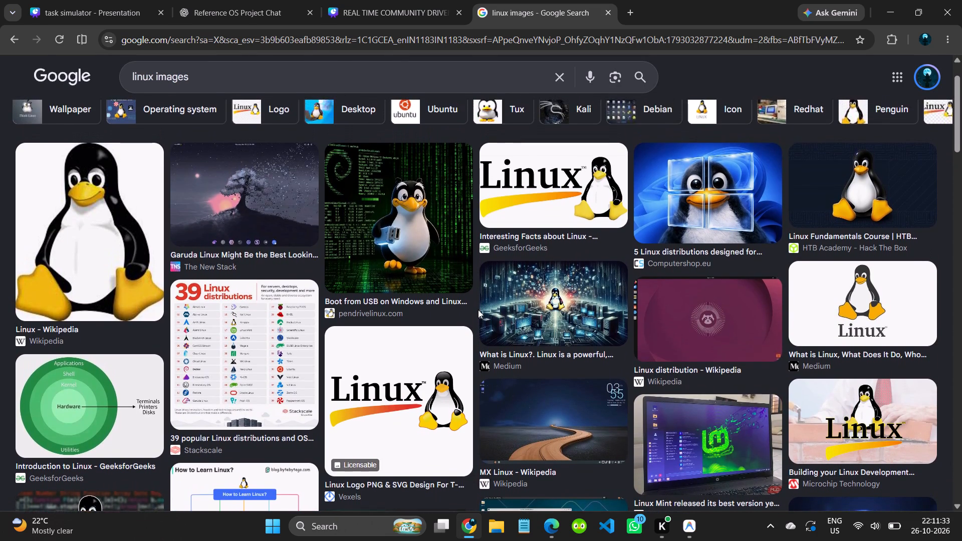
scroll(478, 310, "down", 2)
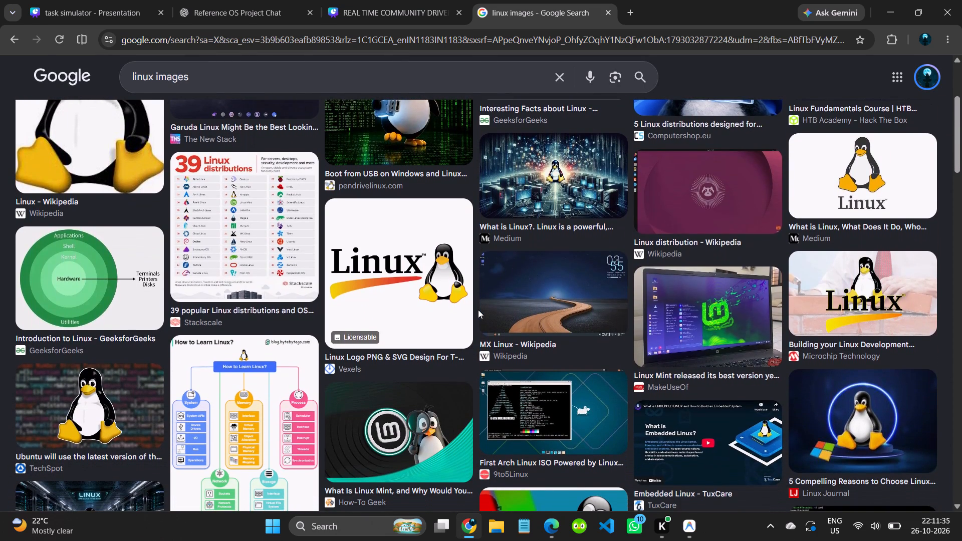
scroll(478, 310, "down", 2)
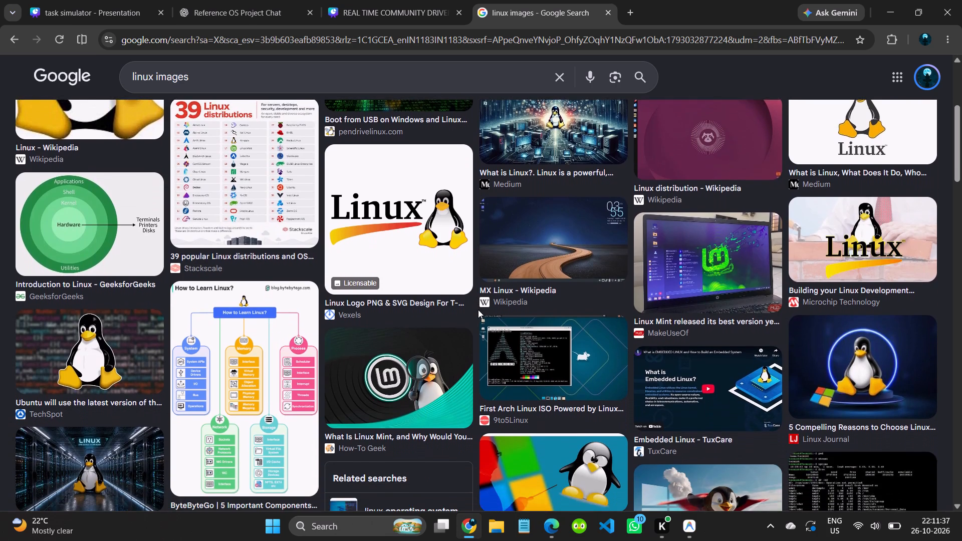
scroll(478, 310, "down", 3)
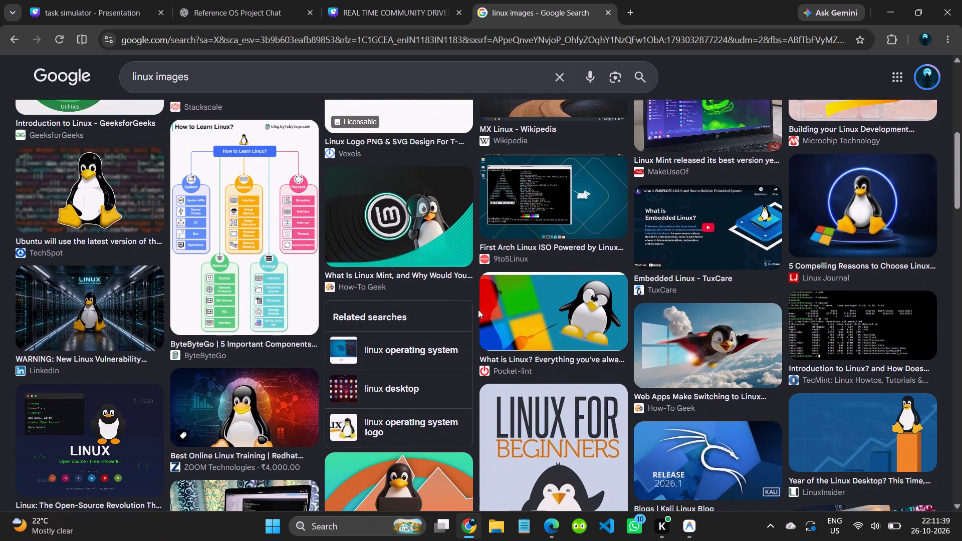
scroll(478, 310, "down", 3)
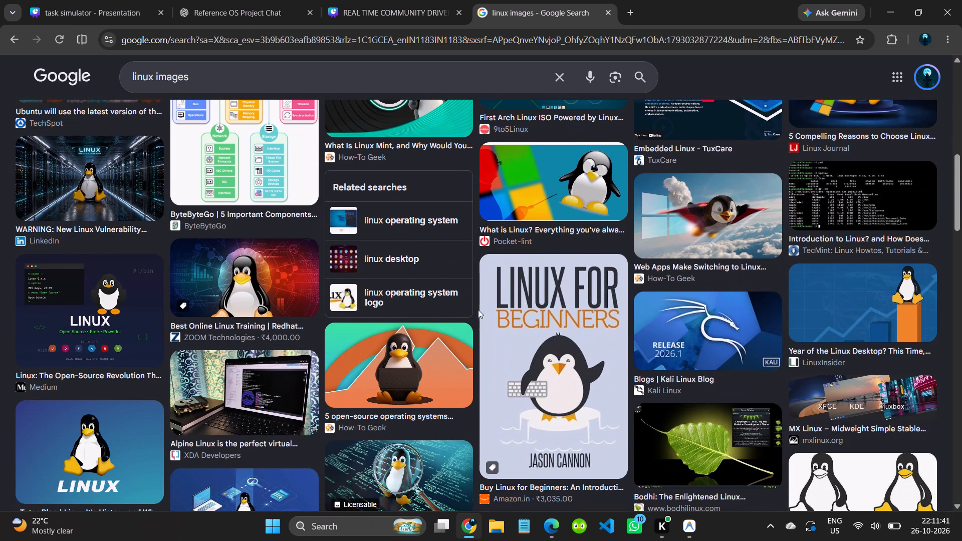
scroll(478, 310, "down", 4)
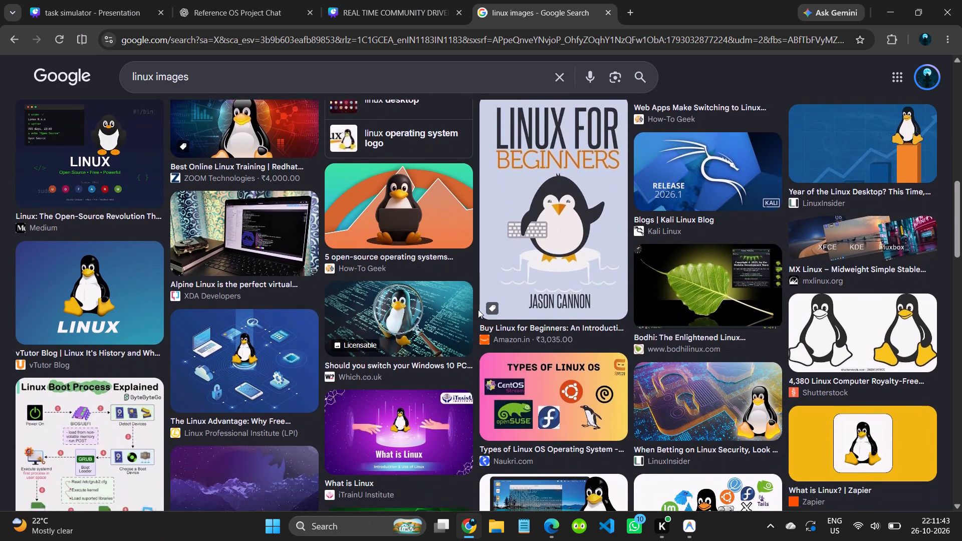
scroll(478, 310, "down", 2)
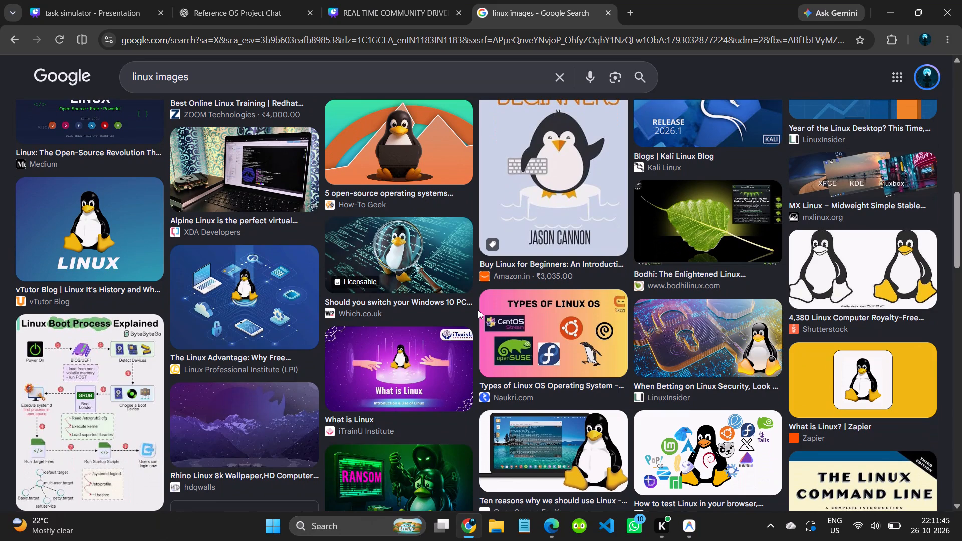
scroll(478, 310, "down", 3)
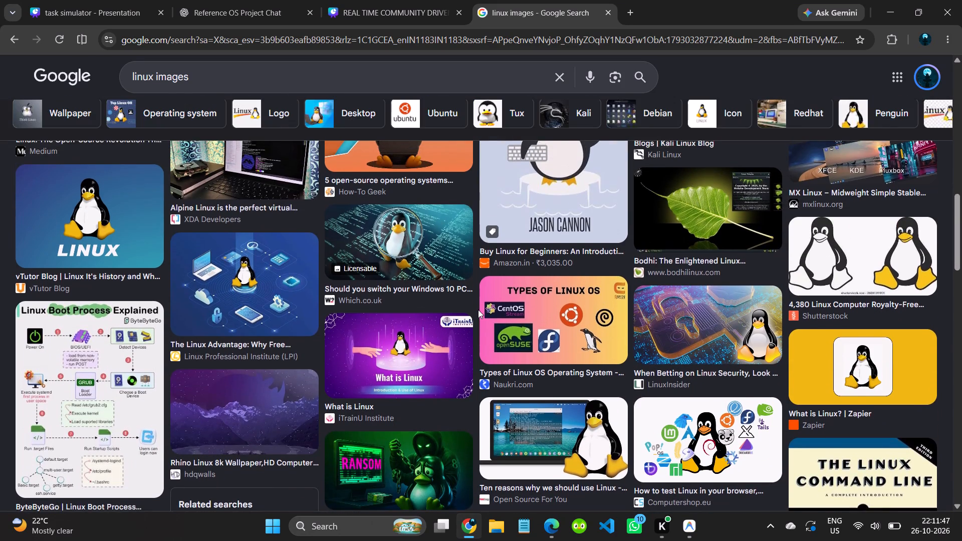
scroll(478, 310, "down", 3)
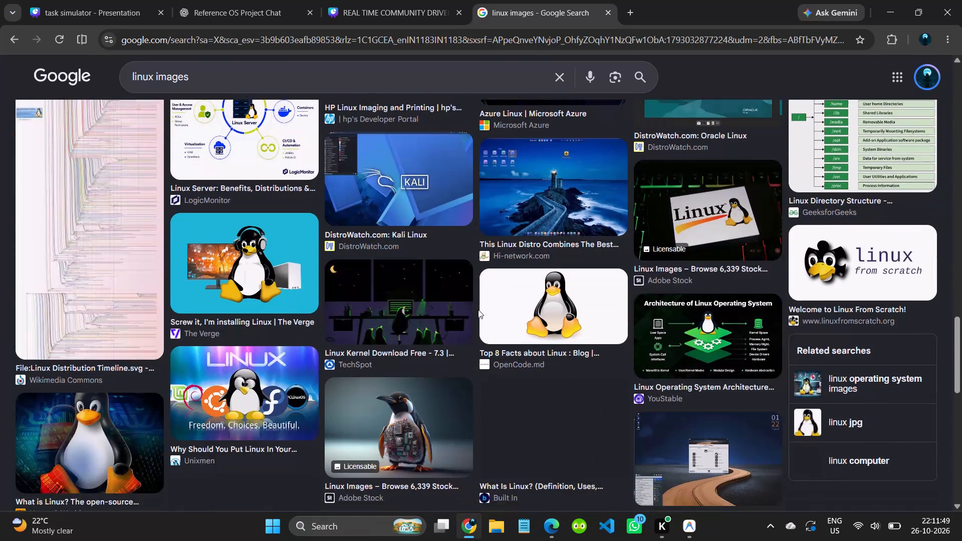
scroll(478, 310, "down", 2)
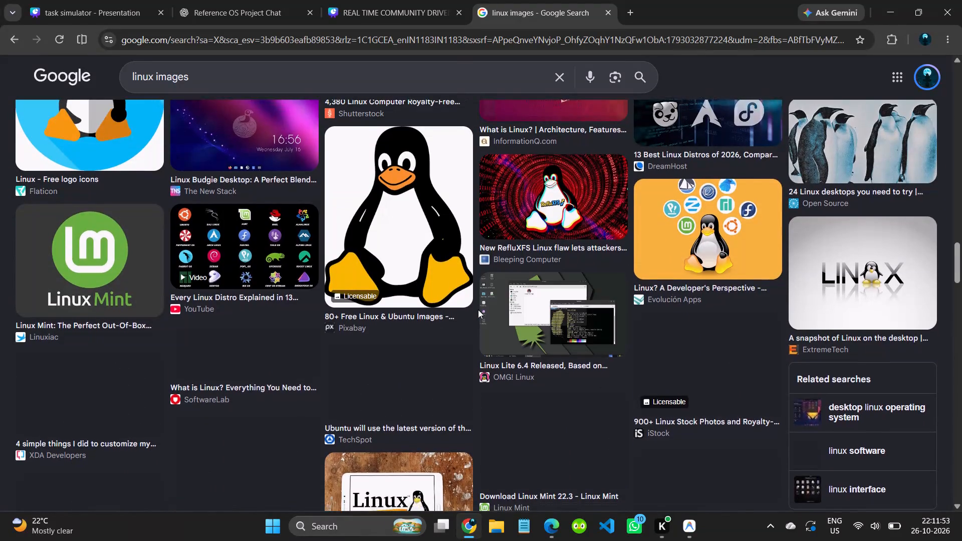
scroll(478, 310, "up", 9)
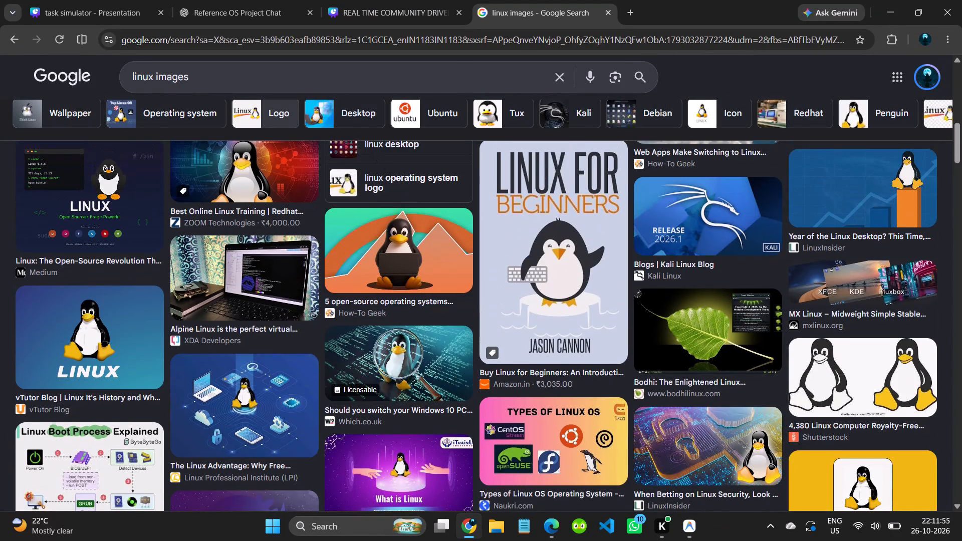
Look through the image results for "linux sentinel", and return to the previous Linux image search.
left_click(213, 58)
double_click(167, 82)
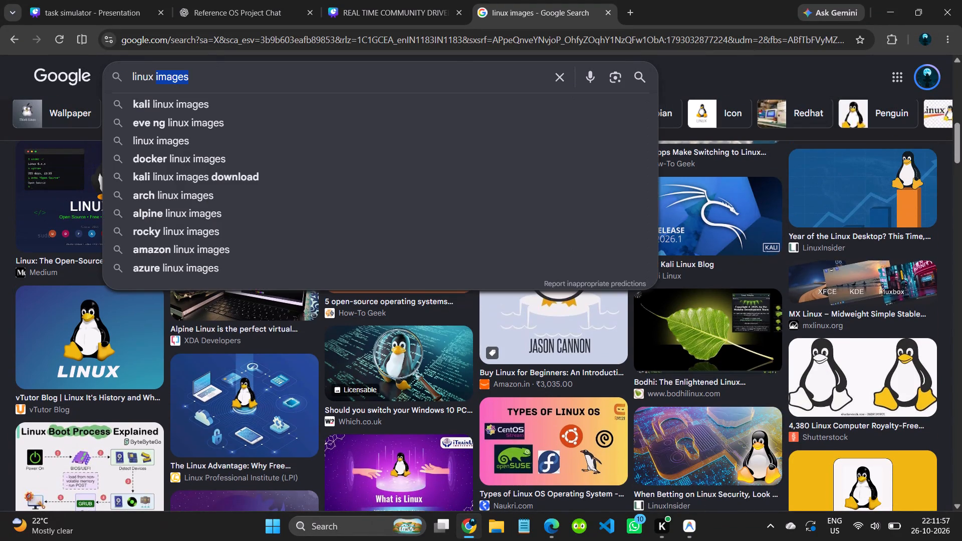
type("sentina")
key("BackSpace")
type("el")
key("Return")
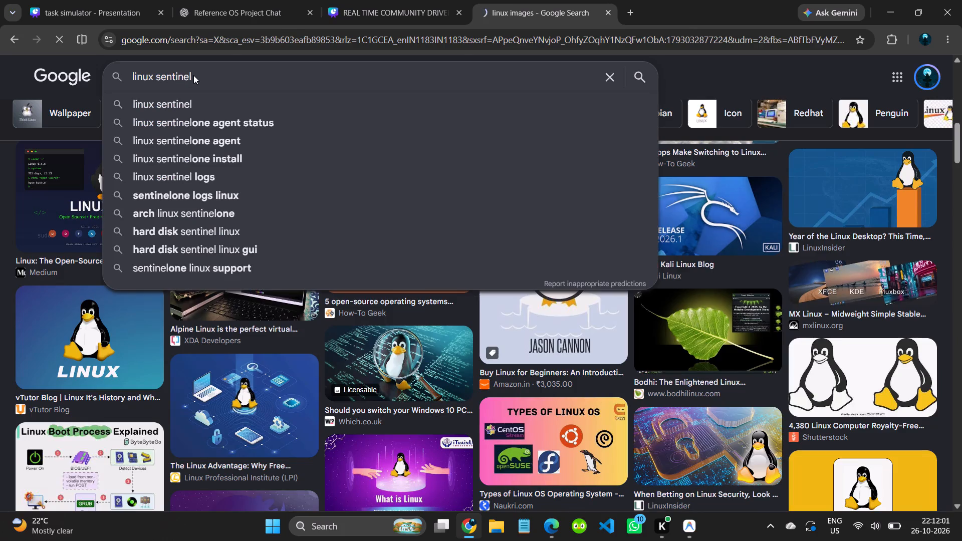
scroll(318, 229, "down", 3)
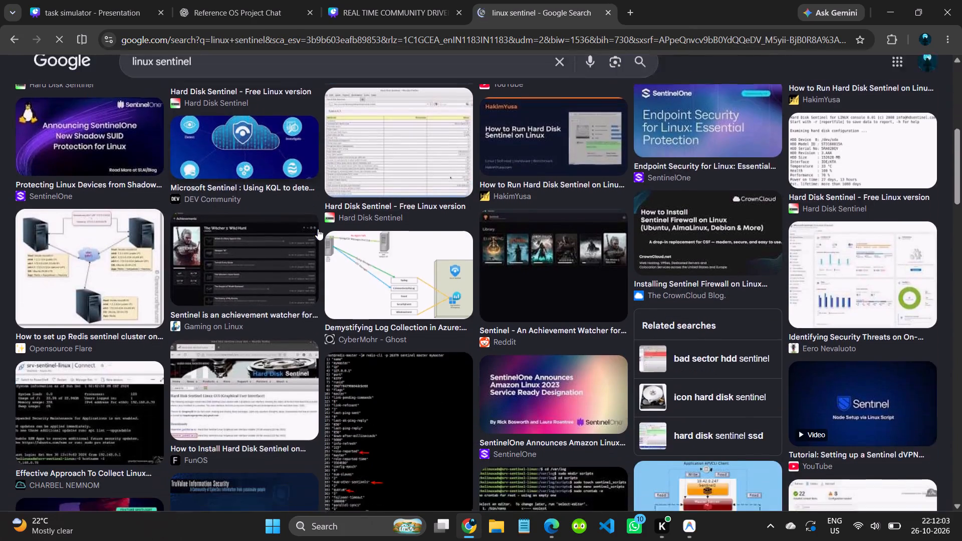
scroll(318, 229, "down", 6)
scroll(318, 229, "up", 1)
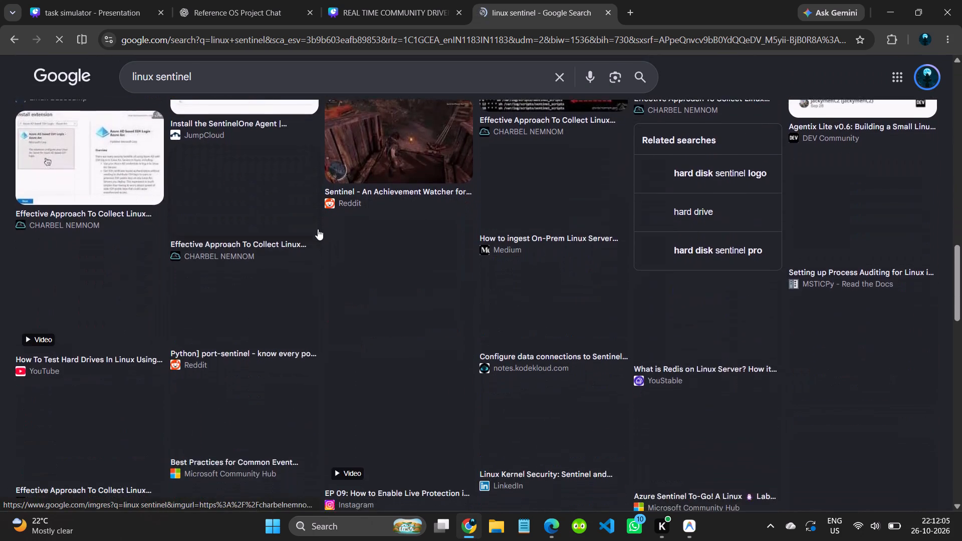
scroll(318, 229, "up", 2)
scroll(318, 229, "down", 1)
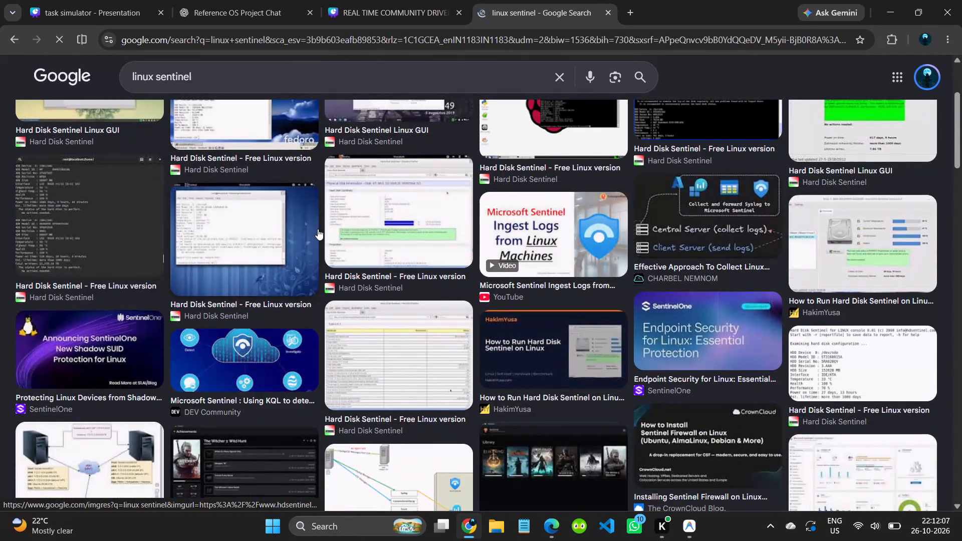
scroll(318, 229, "right", 5)
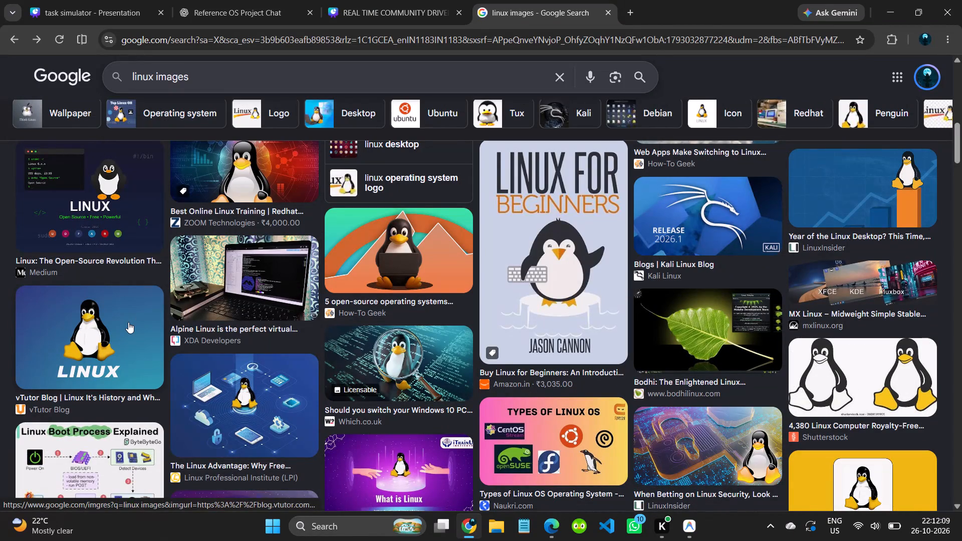
Search Google Images for "linux project" and look through the results for a suitable slide illustration.
scroll(128, 322, "up", 3)
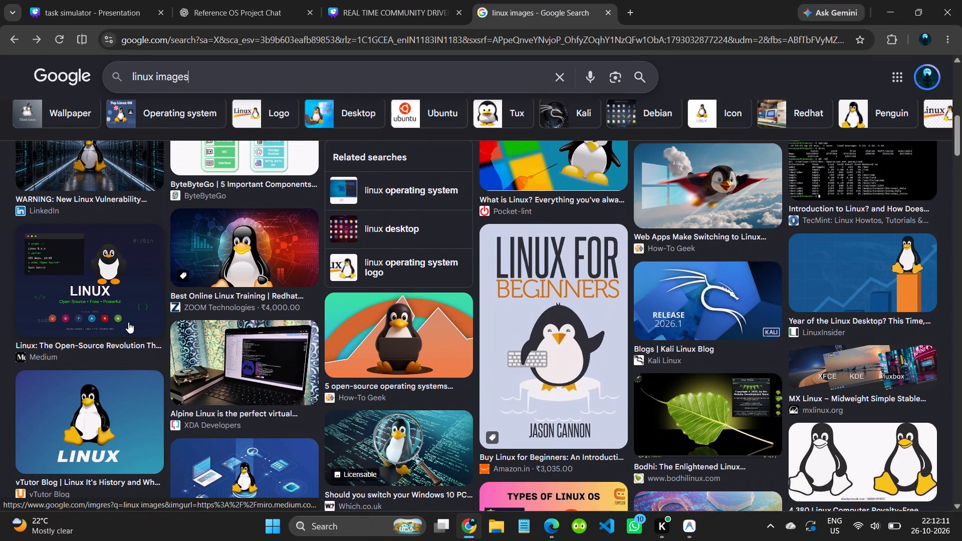
scroll(128, 322, "up", 4)
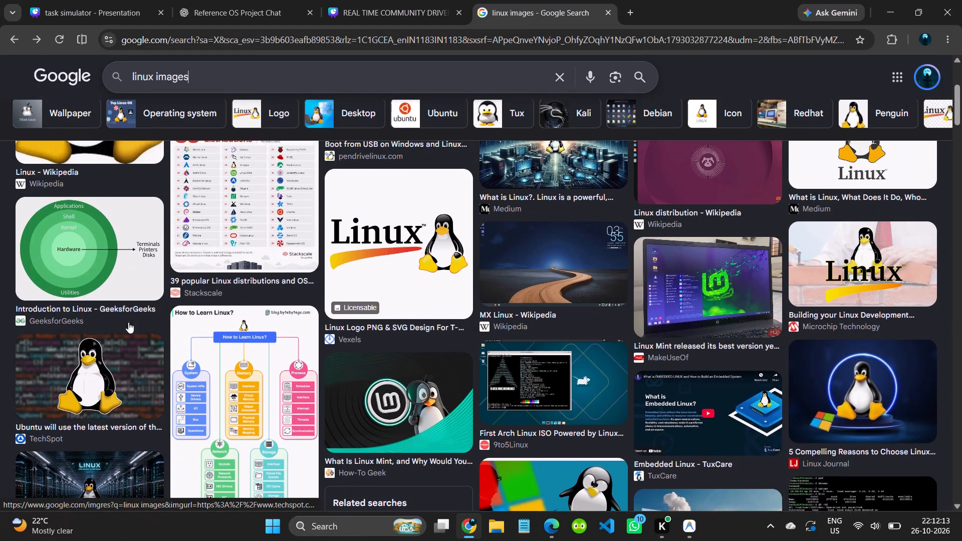
scroll(128, 322, "up", 2)
left_click(250, 87)
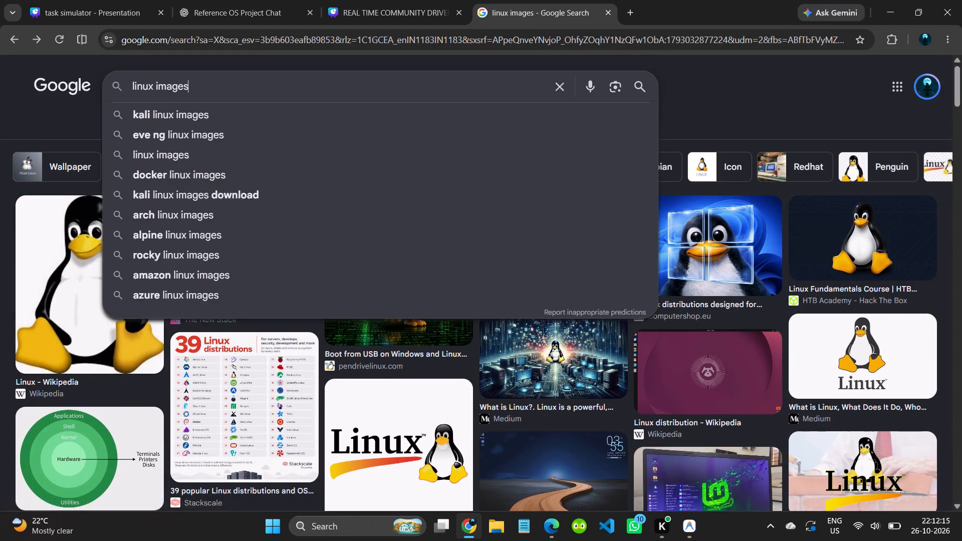
double_click(166, 87)
type("project")
key("Return")
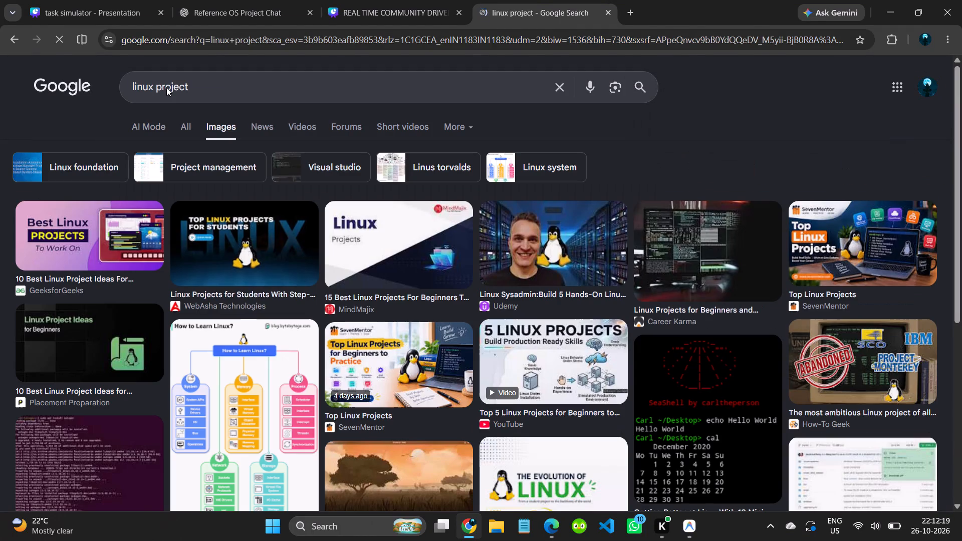
left_click(214, 91)
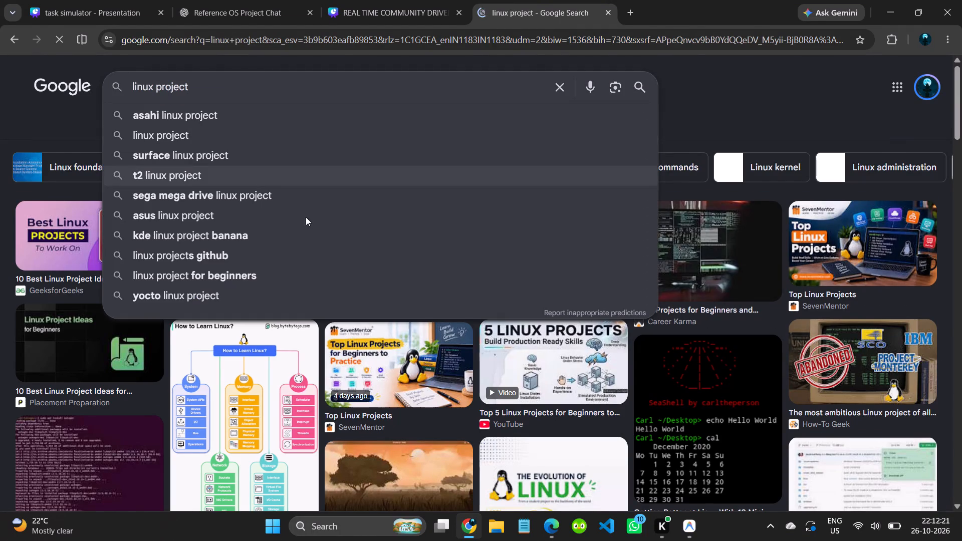
scroll(312, 238, "down", 1)
left_click(344, 384)
scroll(344, 384, "down", 6)
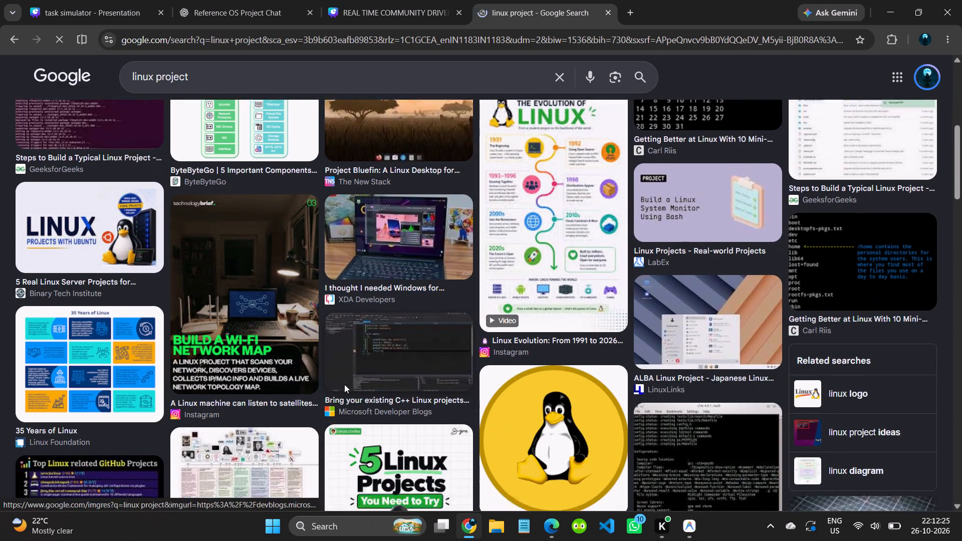
scroll(344, 384, "down", 4)
scroll(344, 384, "up", 2)
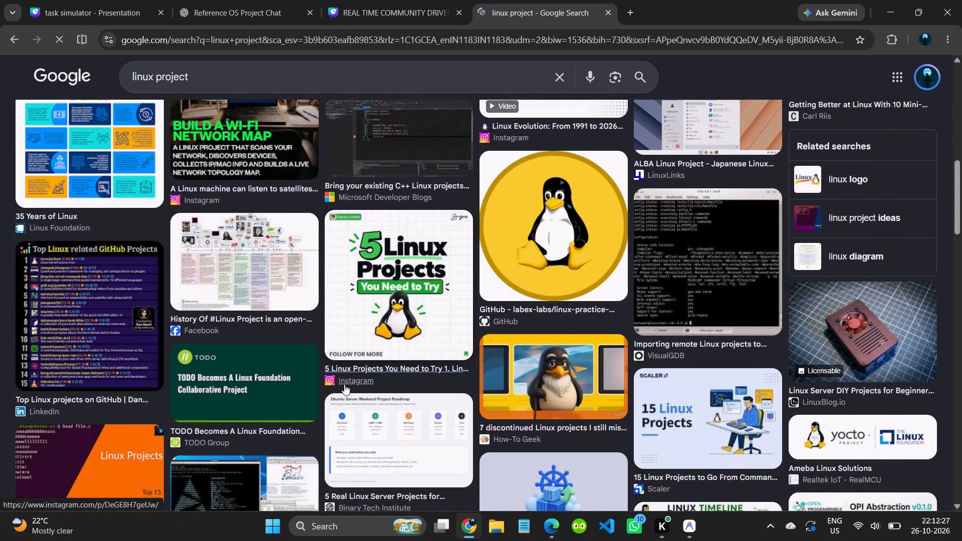
scroll(344, 384, "up", 4)
Search Google Images for "linux project ppts" and look through the results for a suitable slide illustration.
left_click(215, 85)
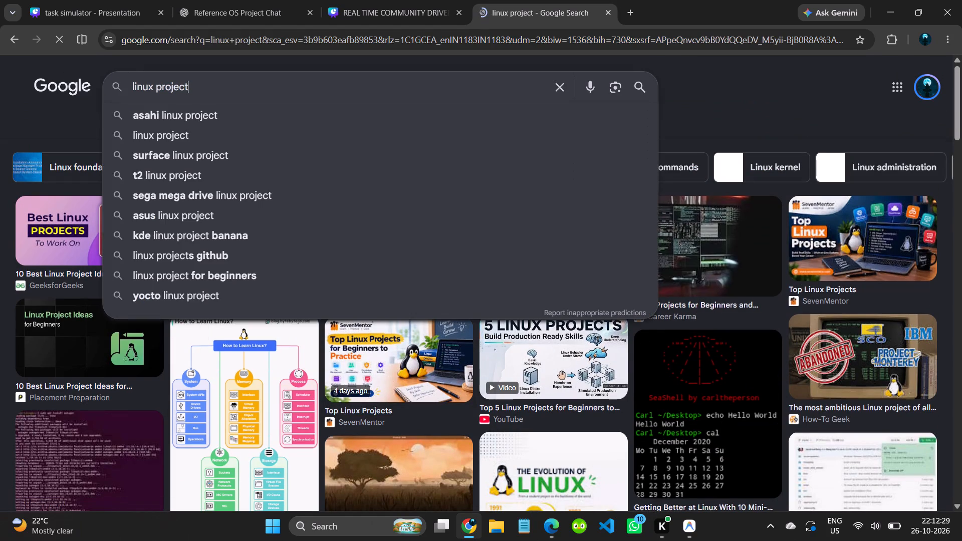
key("space")
type("ppts")
key("Return")
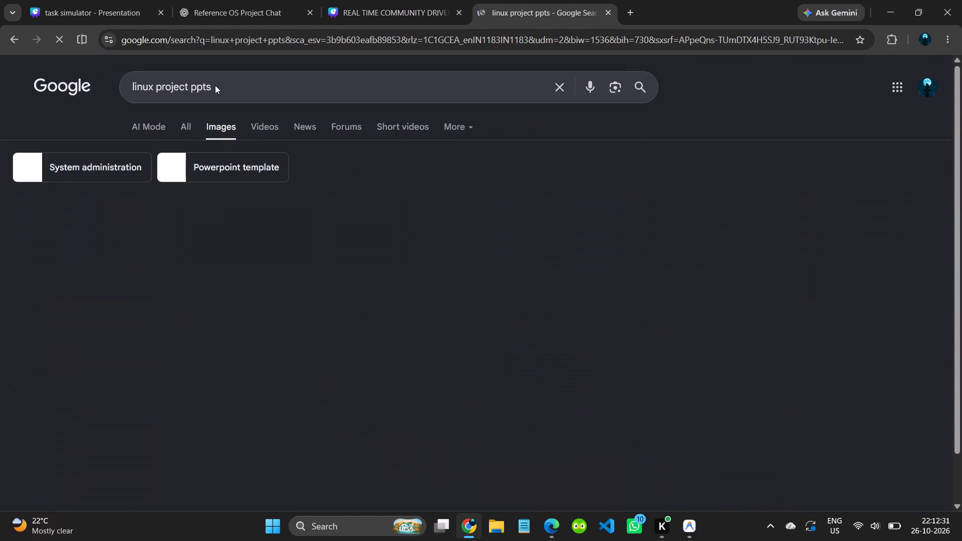
scroll(271, 305, "down", 3)
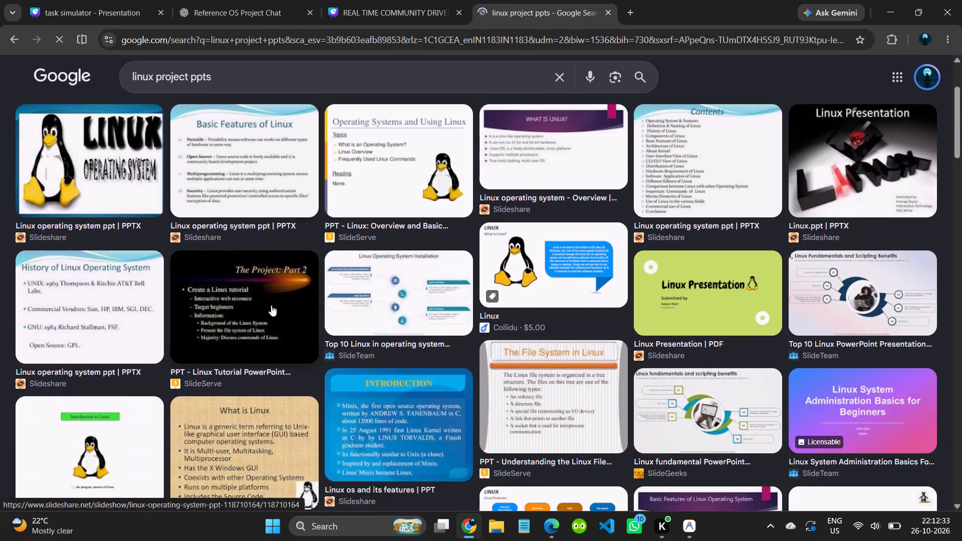
scroll(271, 305, "down", 4)
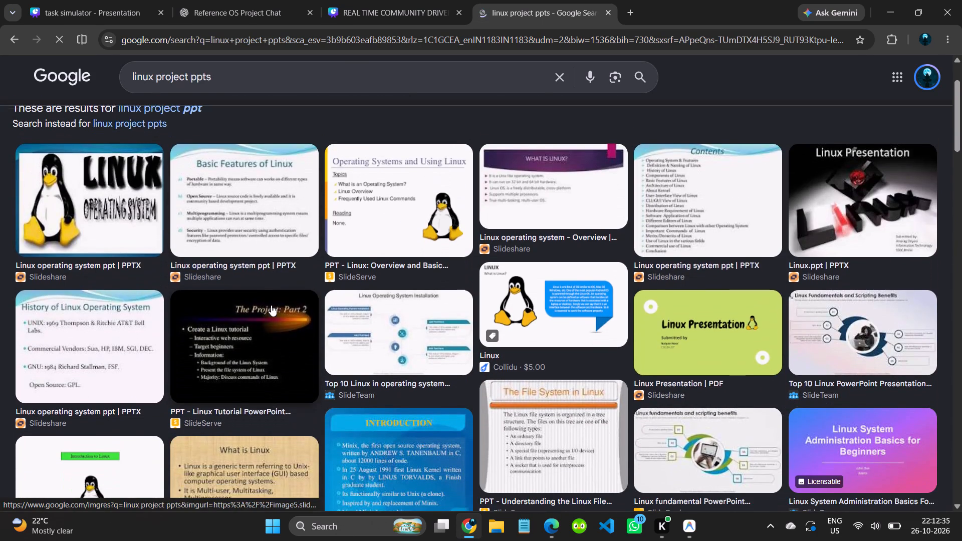
scroll(271, 305, "down", 2)
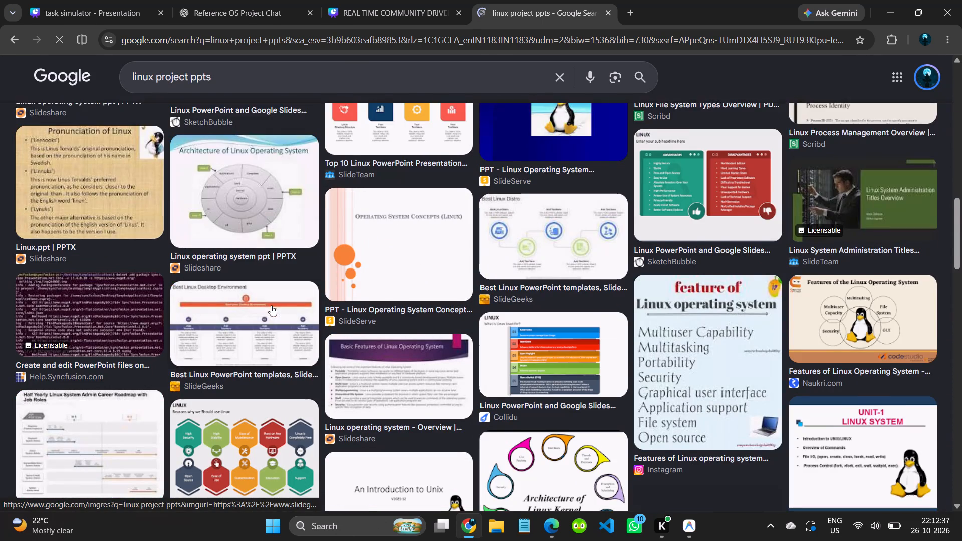
scroll(271, 305, "down", 2)
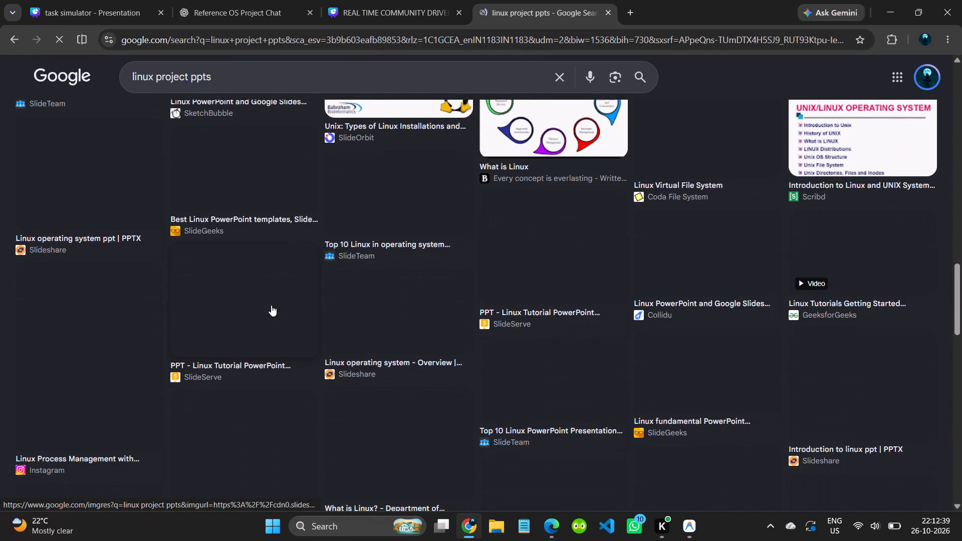
scroll(416, 248, "up", 4)
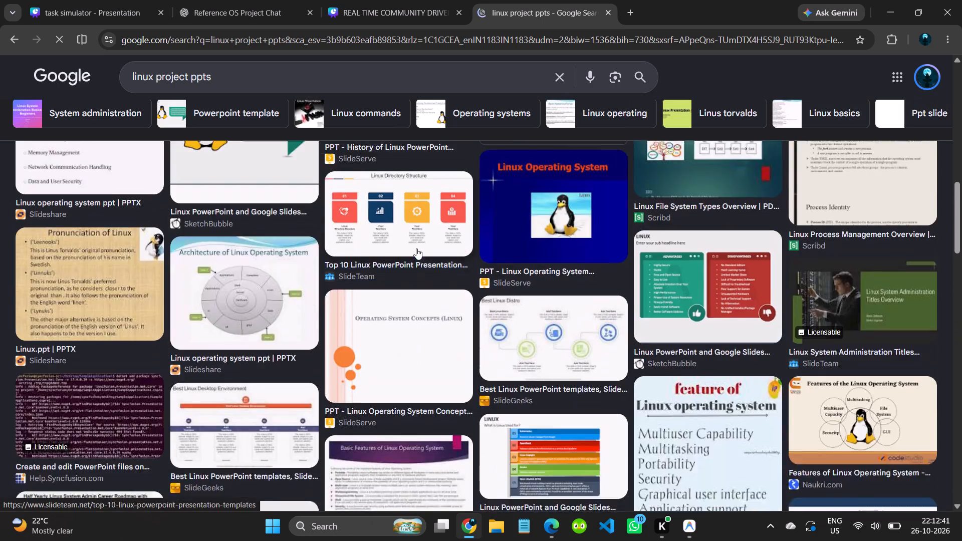
scroll(416, 248, "up", 2)
scroll(416, 248, "down", 3)
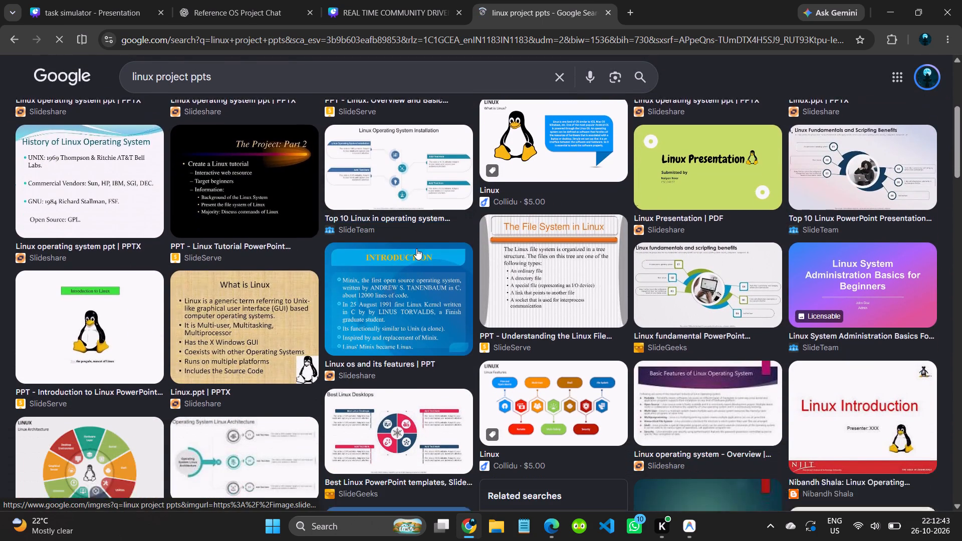
scroll(416, 248, "down", 1)
scroll(416, 248, "up", 3)
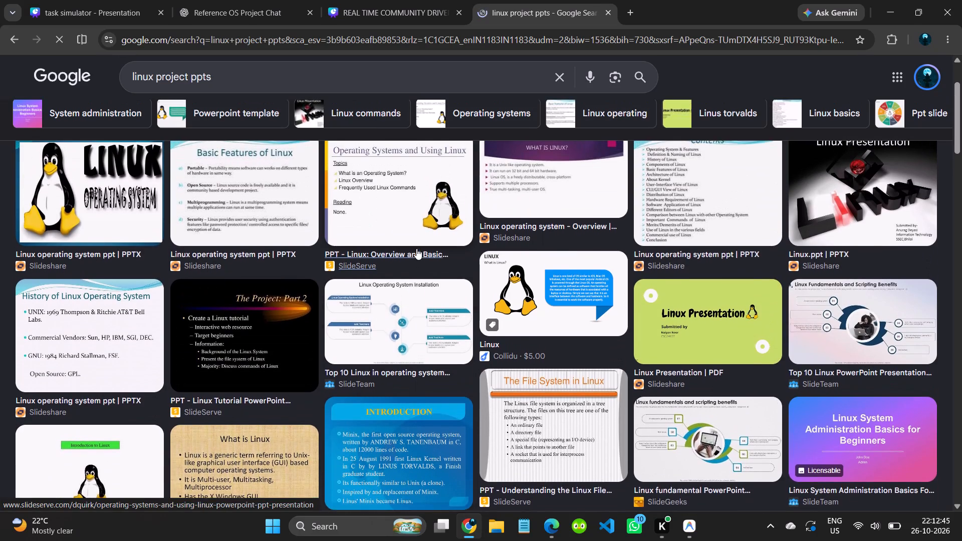
scroll(416, 248, "up", 2)
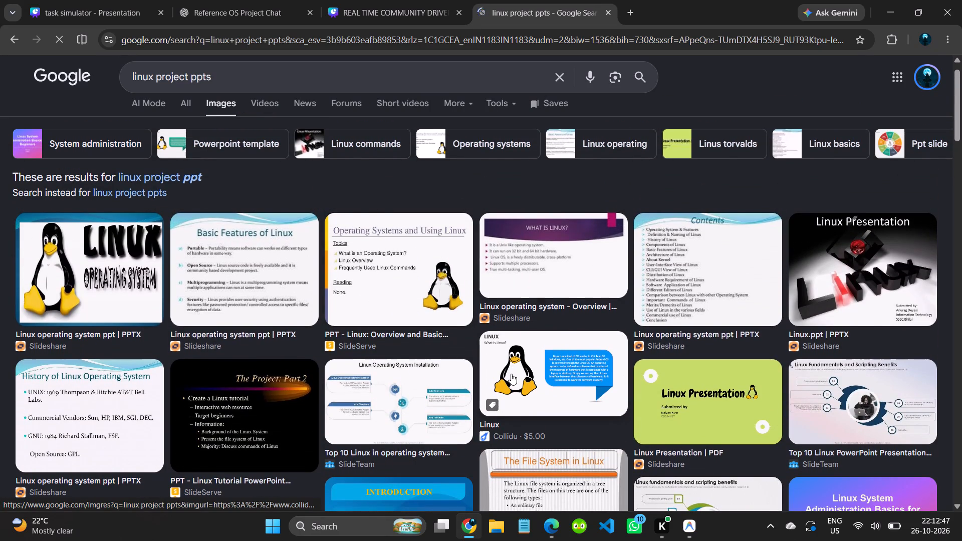
Open the preview of Collidu's "What is Linux?" penguin slide and look through the related and remaining image results.
left_click(511, 374)
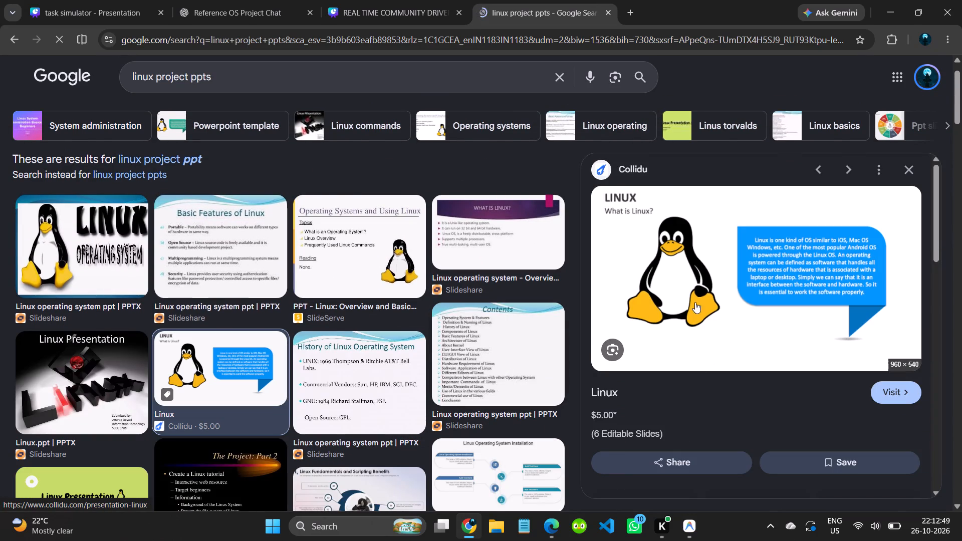
scroll(439, 331, "down", 3)
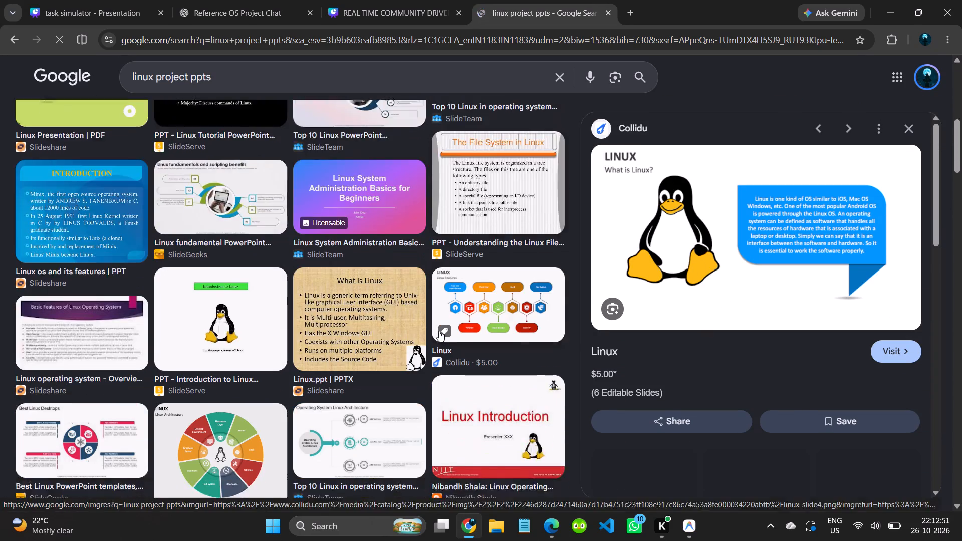
scroll(439, 331, "down", 8)
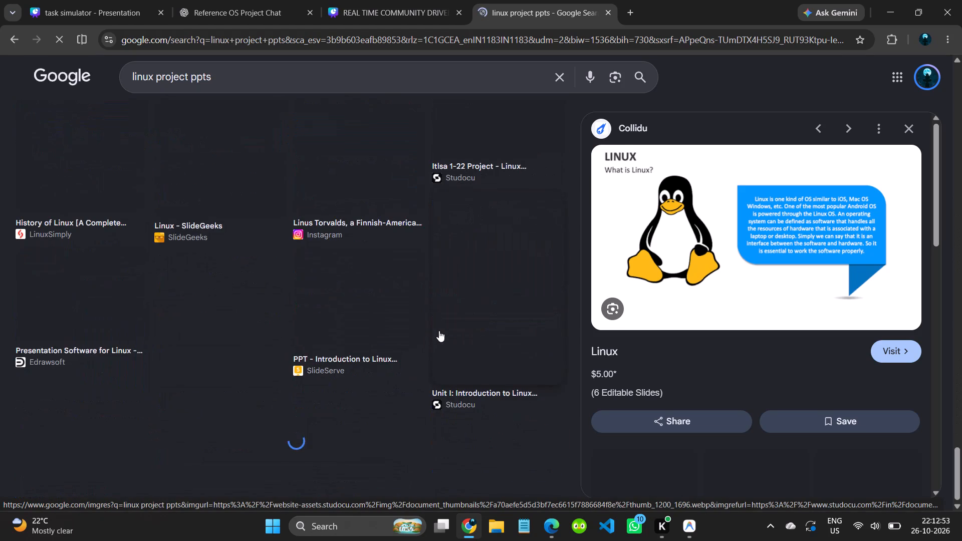
scroll(439, 331, "down", 2)
scroll(439, 331, "up", 5)
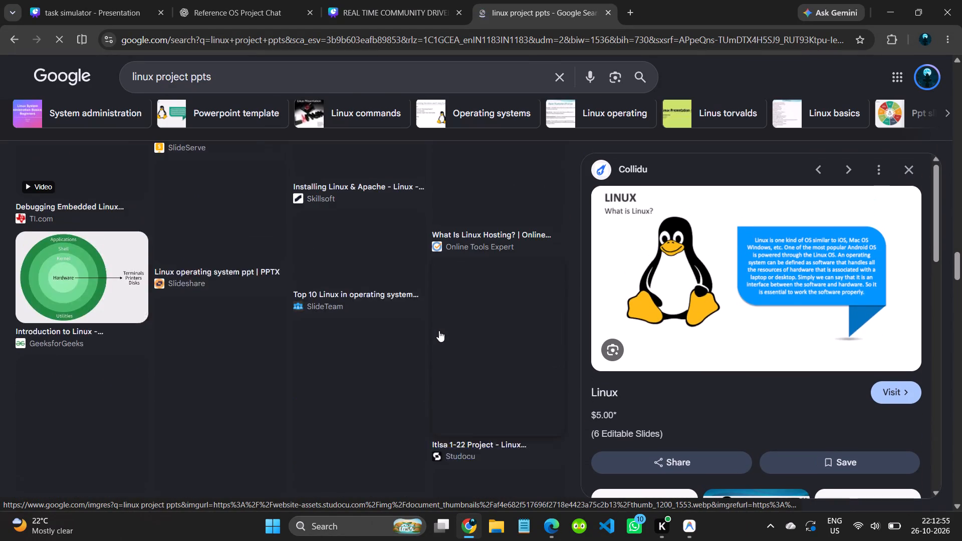
scroll(439, 331, "up", 3)
scroll(439, 331, "down", 7)
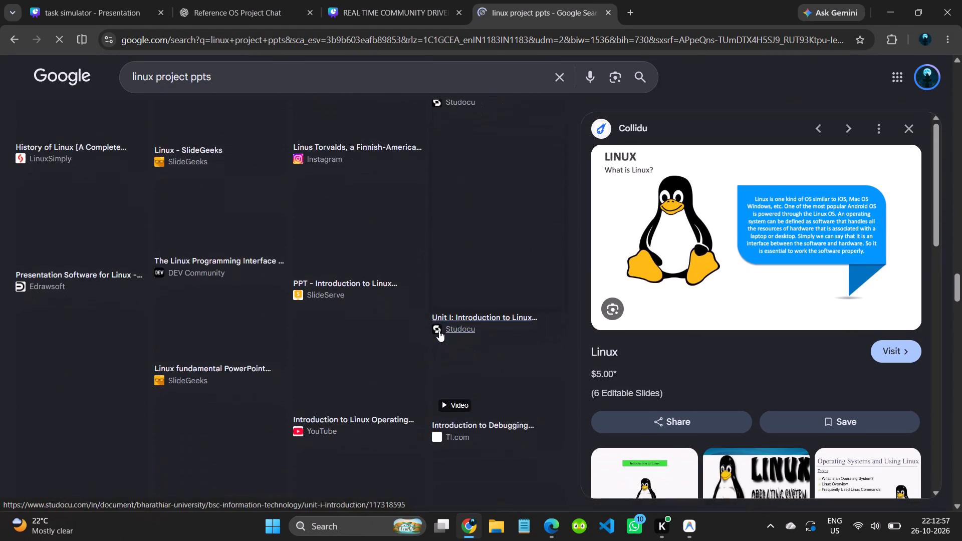
scroll(439, 331, "down", 4)
scroll(748, 488, "down", 5)
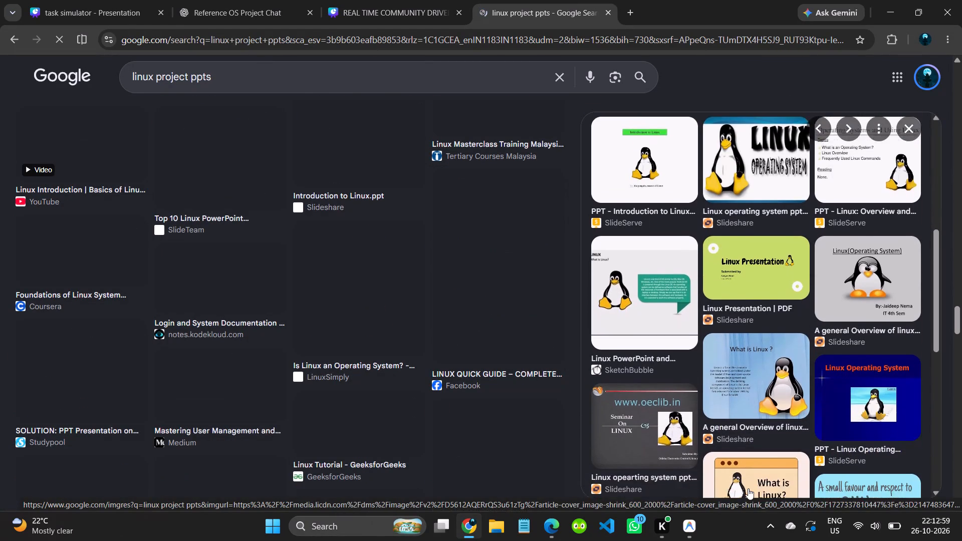
scroll(748, 488, "down", 4)
scroll(748, 488, "up", 5)
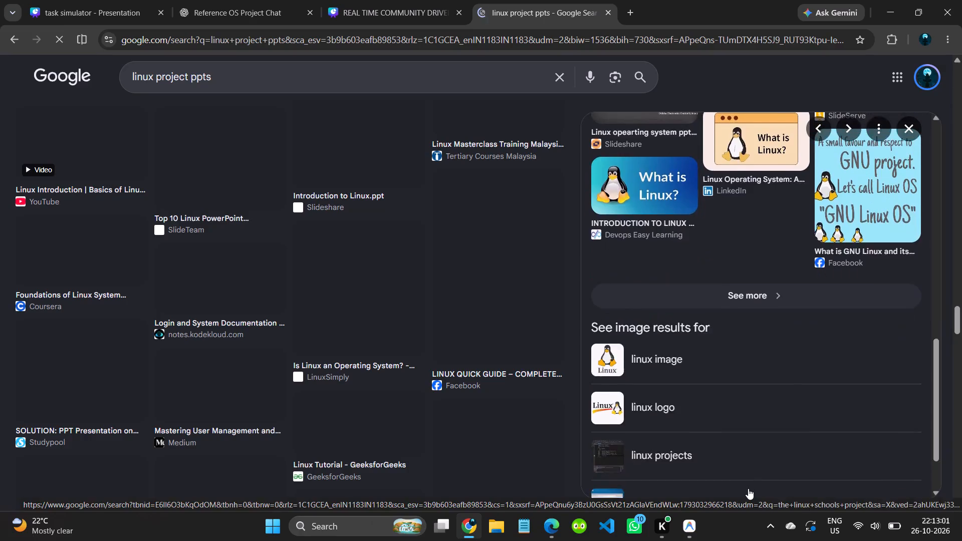
scroll(748, 488, "up", 2)
scroll(508, 316, "up", 8)
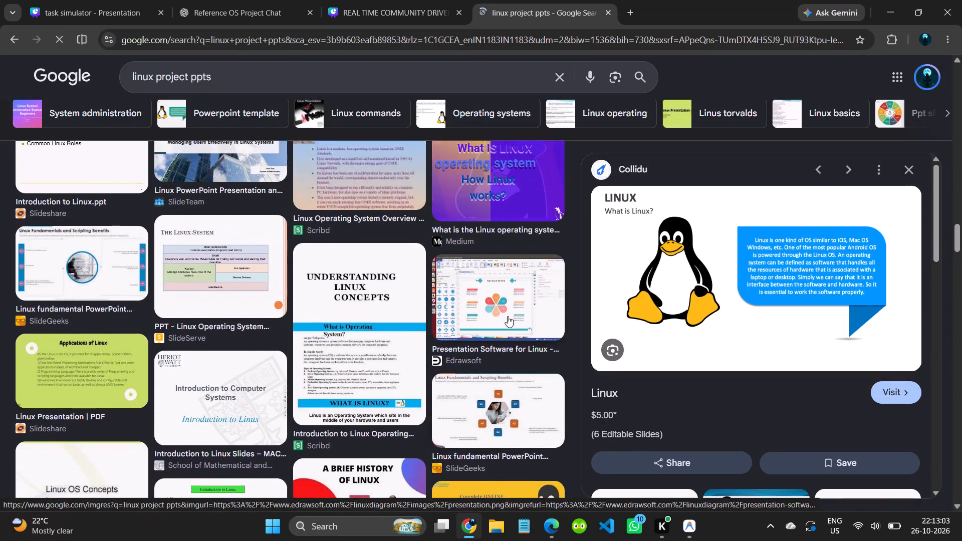
scroll(508, 316, "up", 17)
scroll(508, 316, "up", 6)
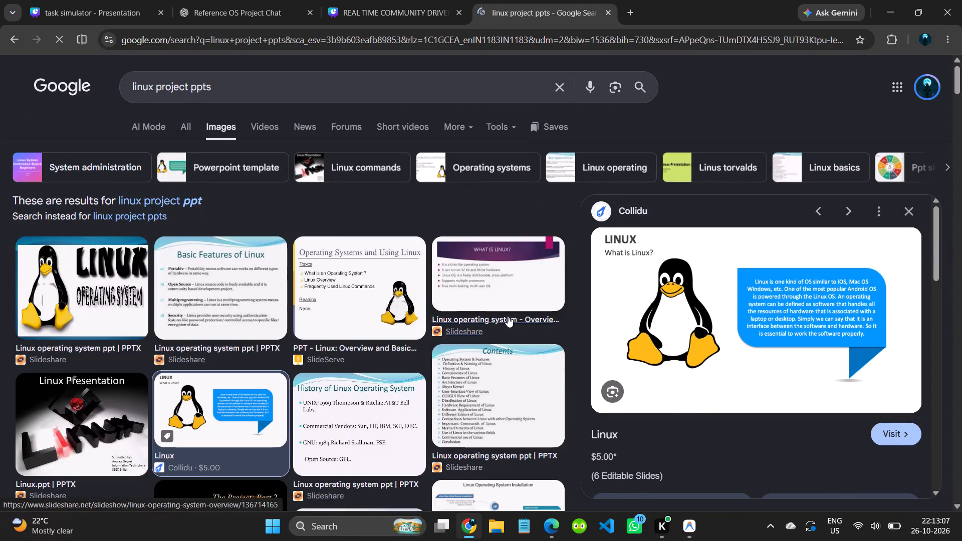
Capture a screen snip of only the penguin from the previewed Collidu slide.
key("Print")
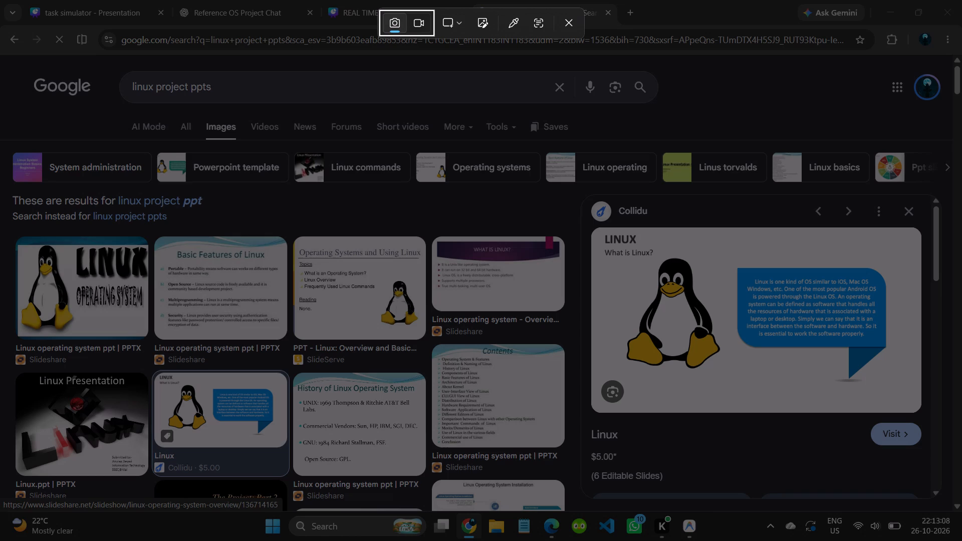
left_click_drag(730, 380, 635, 276)
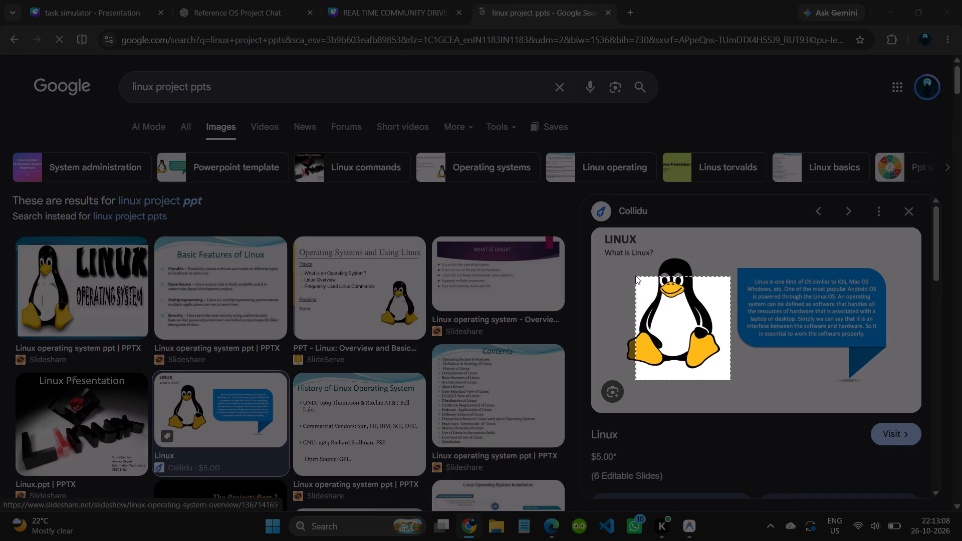
left_click_drag(635, 276, 615, 256)
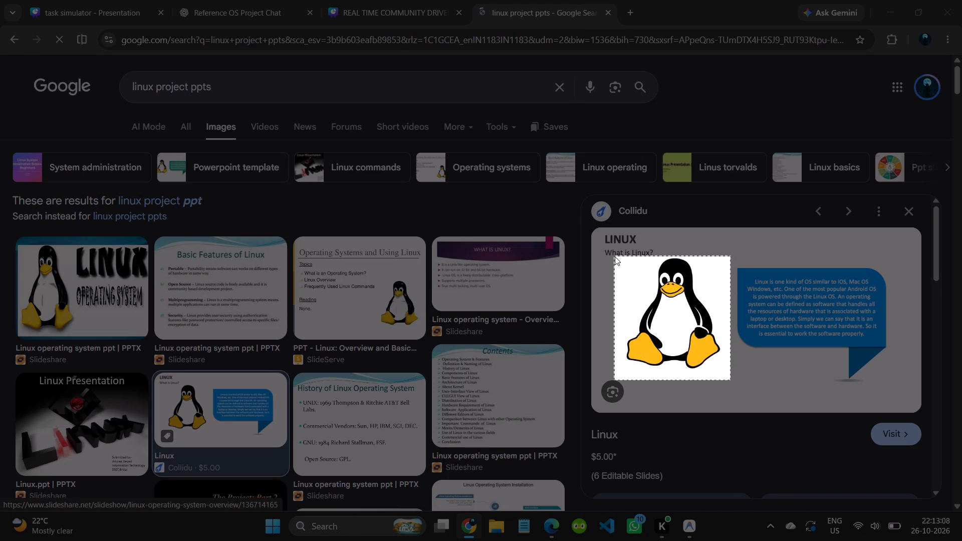
left_click_drag(615, 256, 616, 256)
Switch to the Canva presentation and delete the cricket stadium photo from the Introduction slide on page 2.
left_click(441, 0)
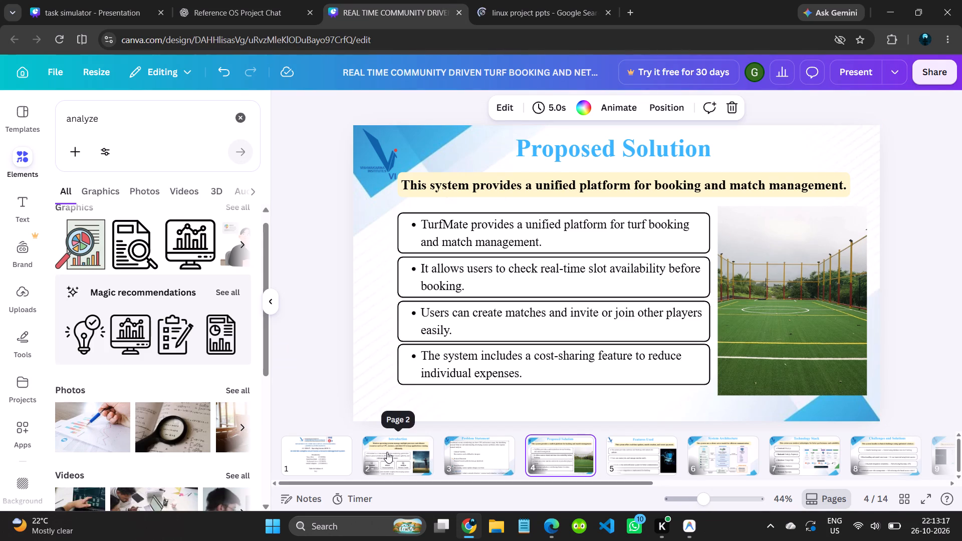
key("Left")
key("Left")
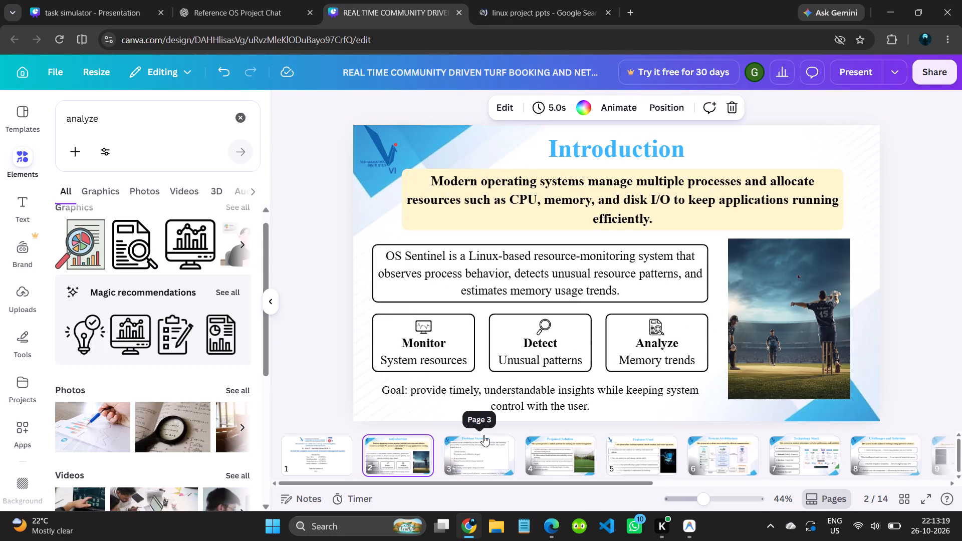
key("Down")
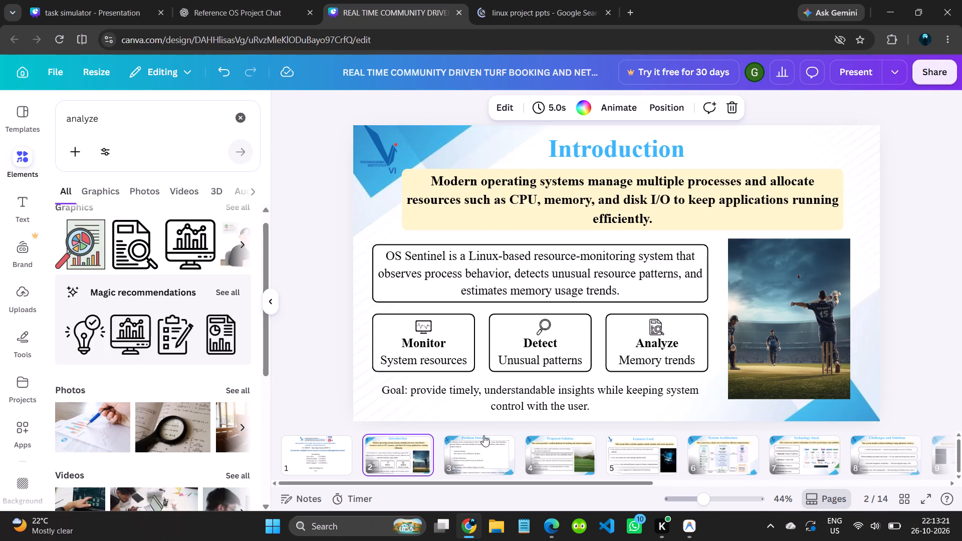
key("Right")
left_click(484, 435)
key("Left")
left_click(798, 337)
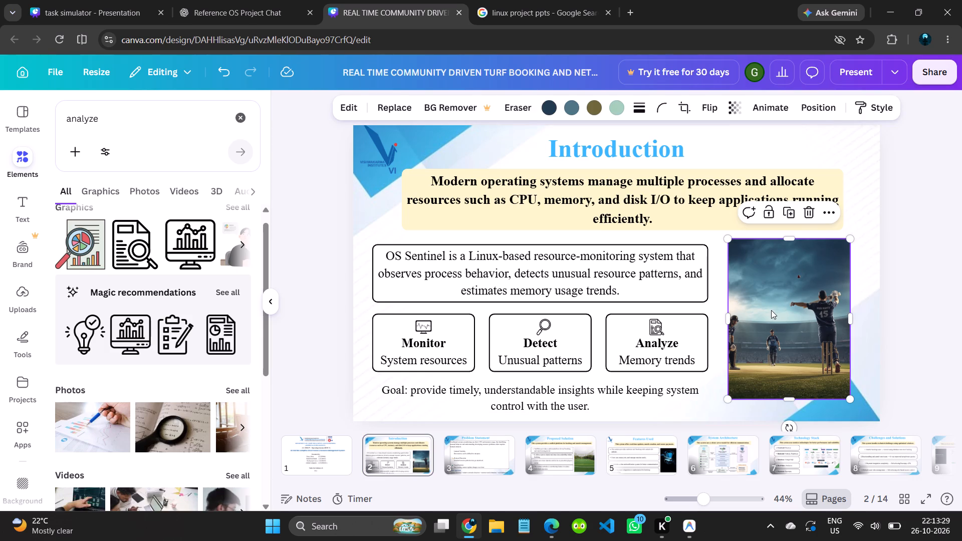
left_click(812, 208)
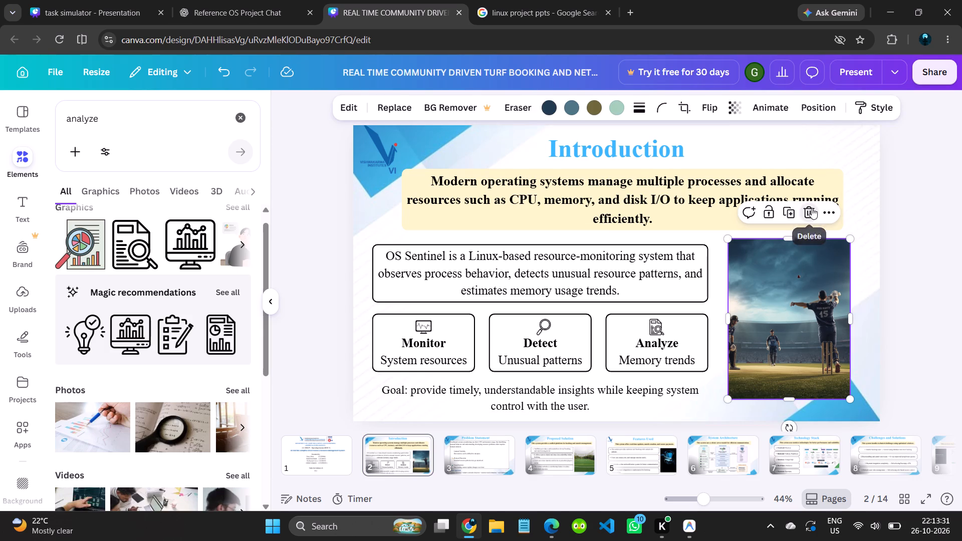
Paste the captured penguin onto the Introduction slide and place it beside the OS Sentinel text boxes, where the photo was.
key("ctrl+v")
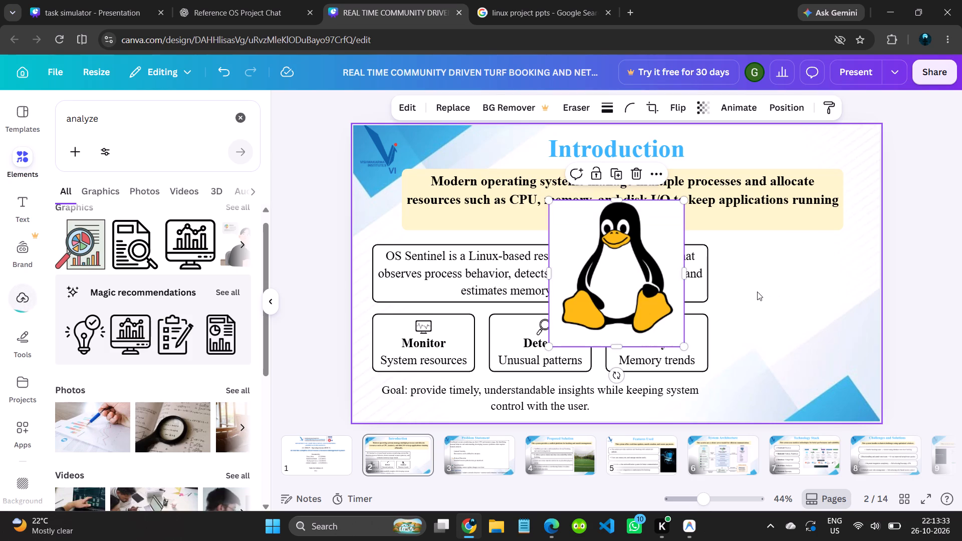
left_click_drag(638, 263, 813, 306)
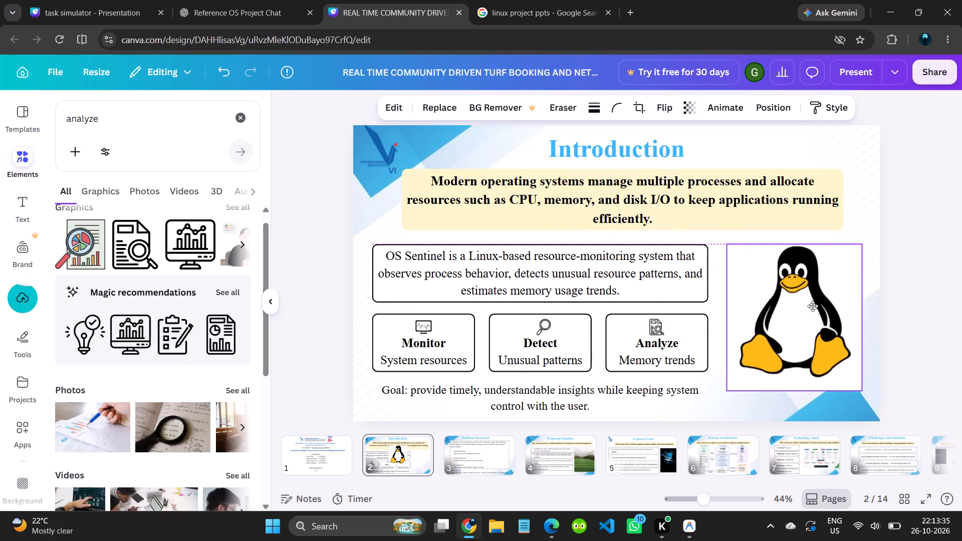
left_click_drag(813, 306, 807, 304)
left_click(912, 306)
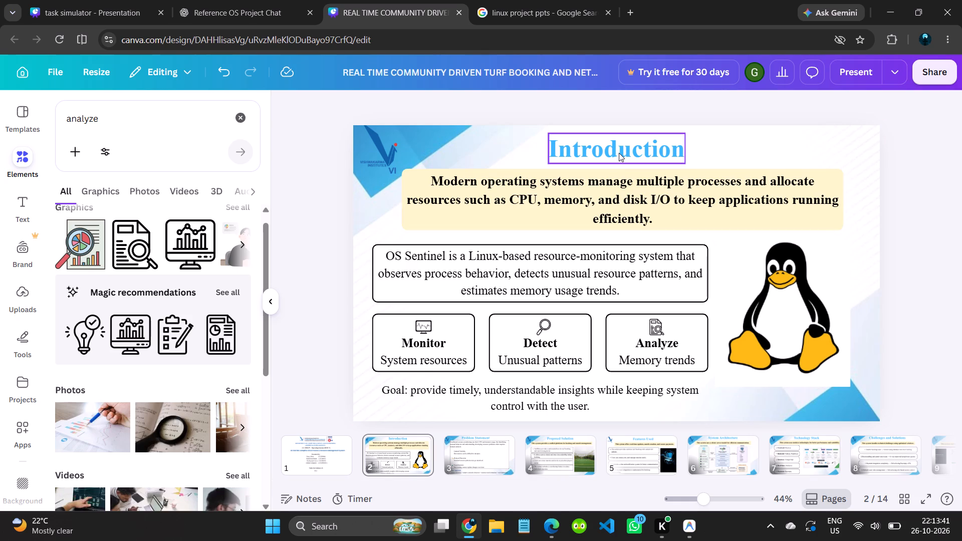
left_click(488, 456)
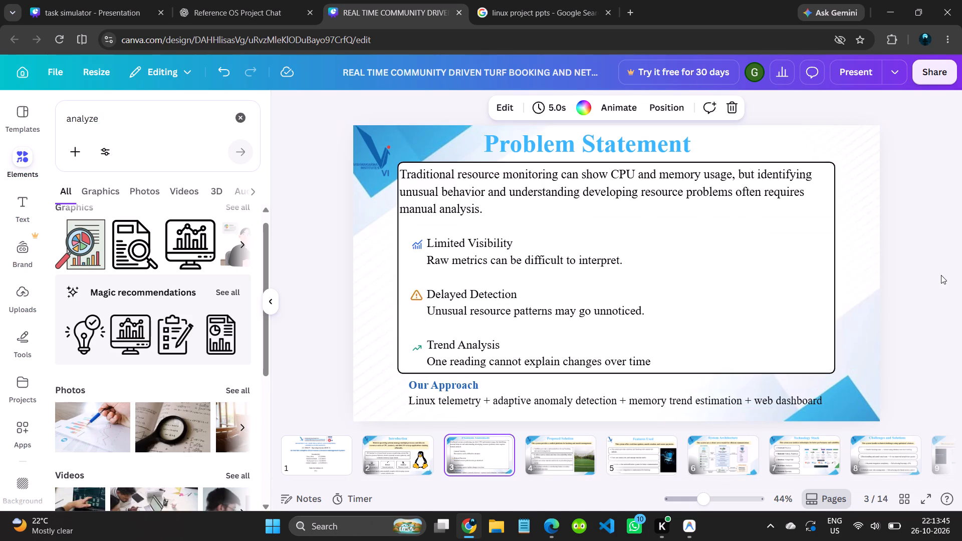
left_click(560, 1)
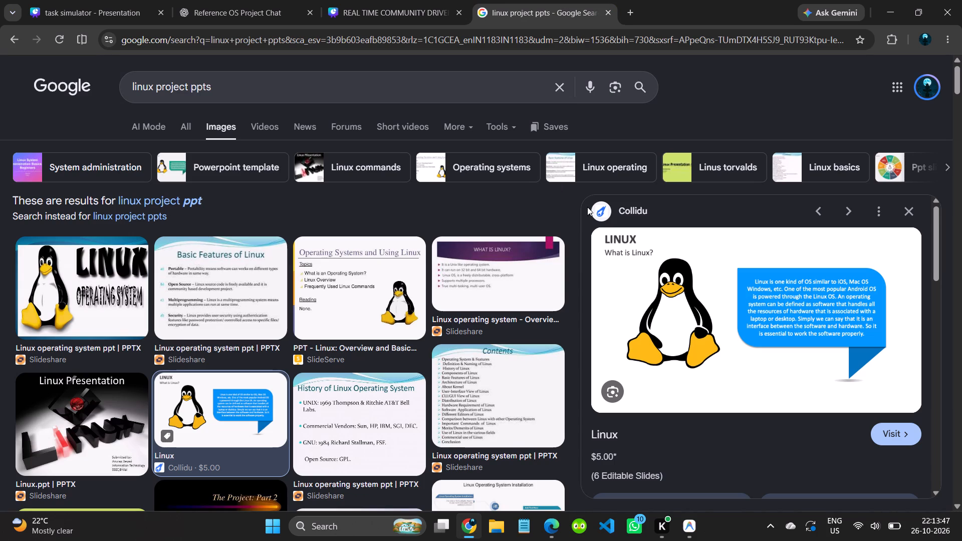
left_click(256, 0)
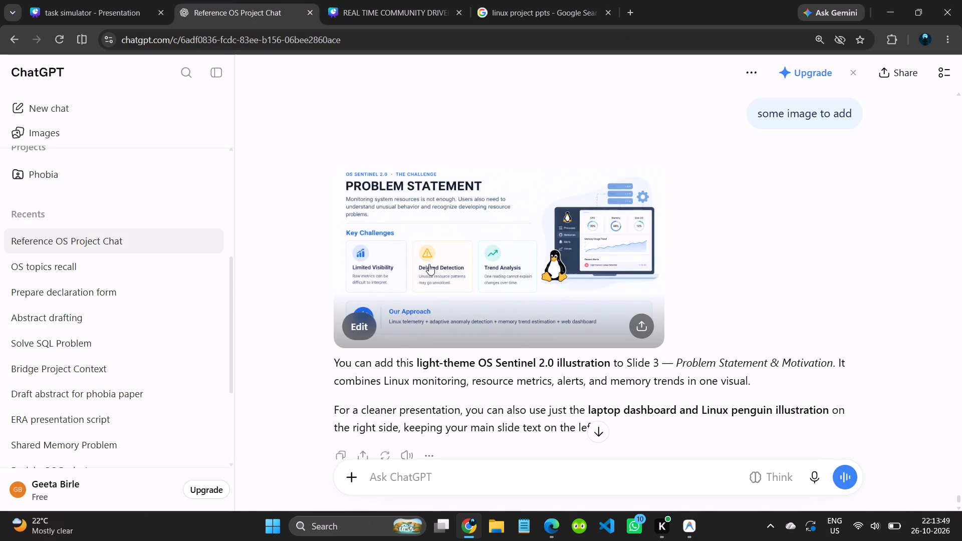
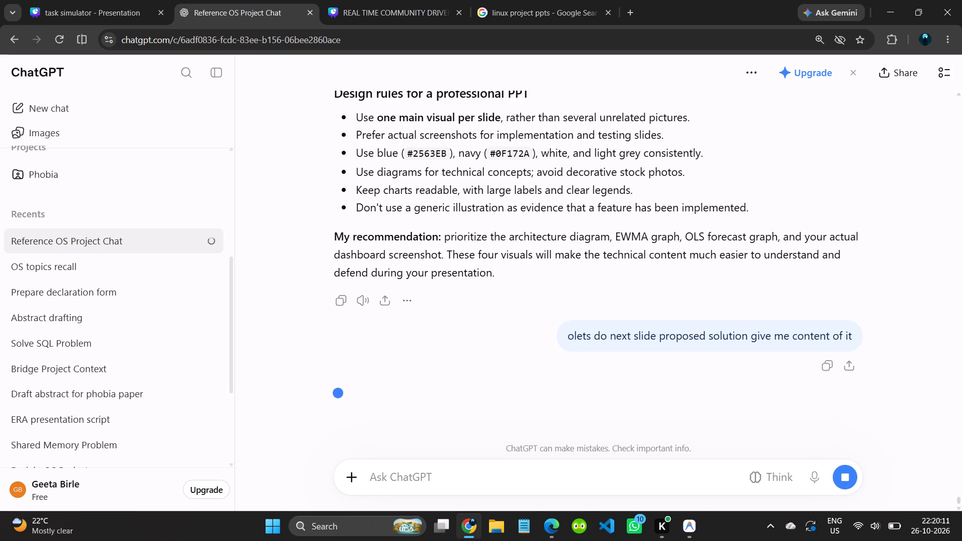
scroll(663, 343, "down", 1)
left_click(380, 8)
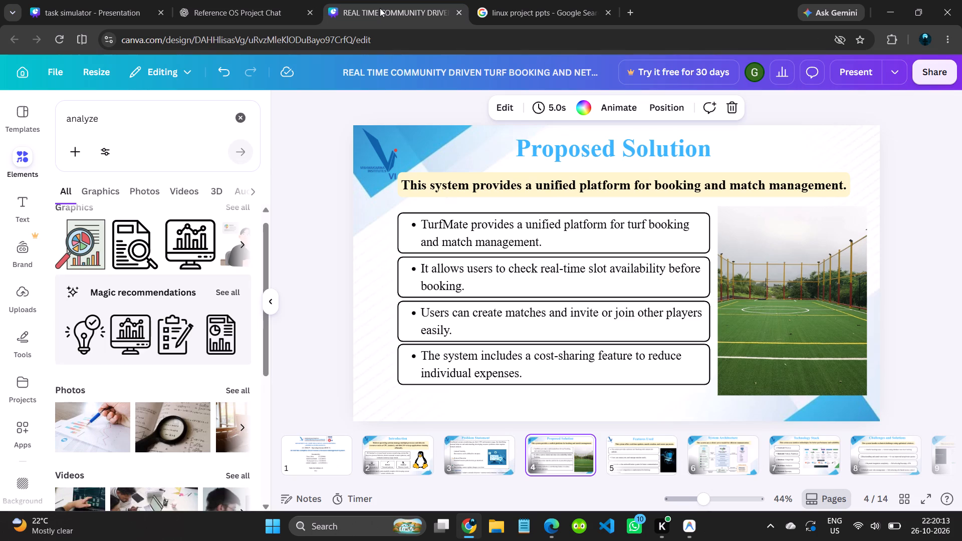
left_click(258, 0)
scroll(450, 235, "down", 1)
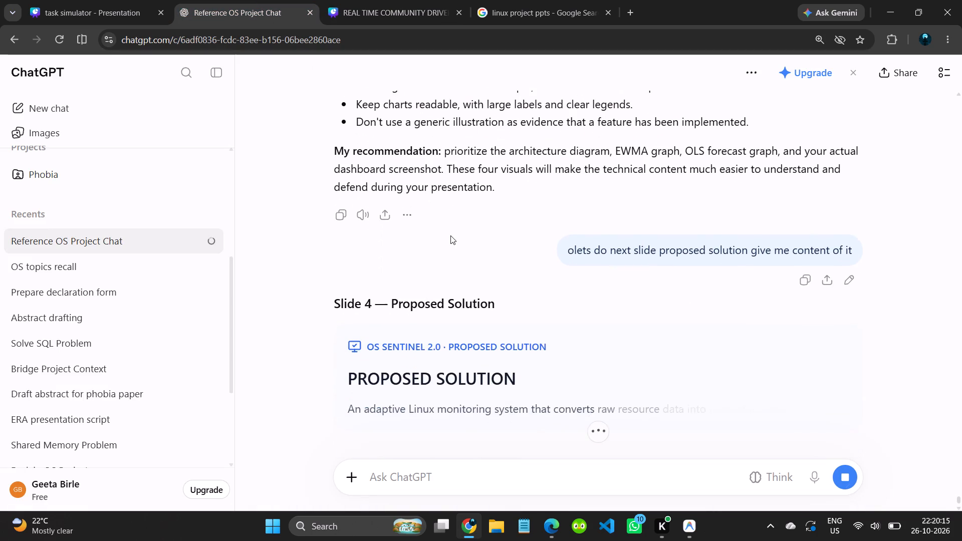
scroll(450, 235, "down", 3)
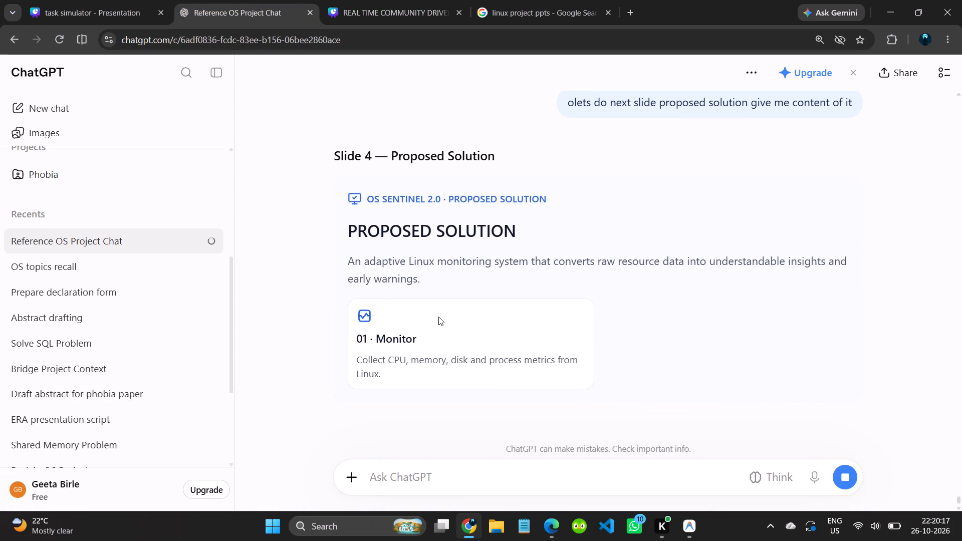
scroll(435, 233, "up", 2)
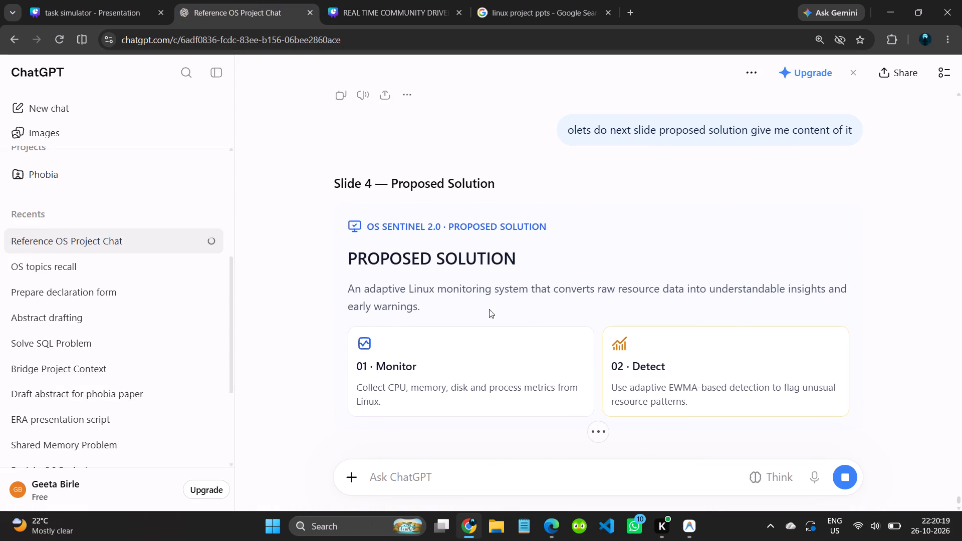
scroll(503, 315, "down", 3)
scroll(503, 315, "up", 1)
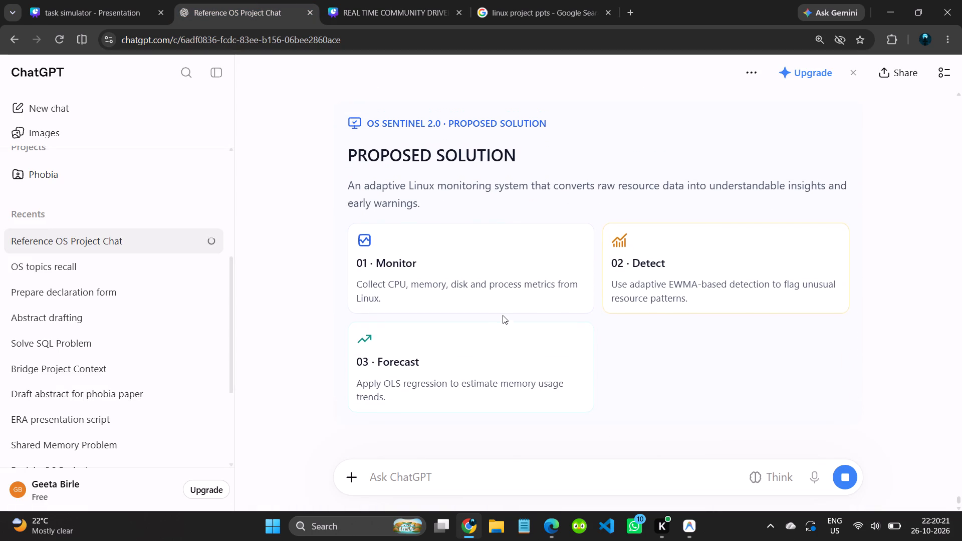
scroll(503, 315, "up", 1)
Replace the Proposed Solution slide's highlighted statement with ChatGPT's sentence "An adaptive Linux monitoring system that converts raw resource data into understandable insights and early warnings.".
left_click_drag(345, 214, 447, 229)
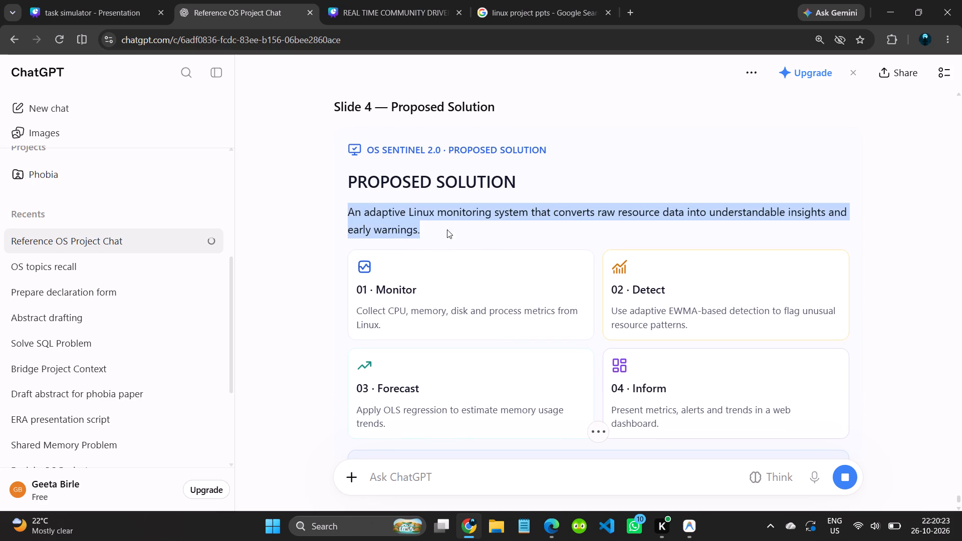
left_click_drag(447, 229, 451, 231)
key("ctrl+c")
key("ctrl+c")
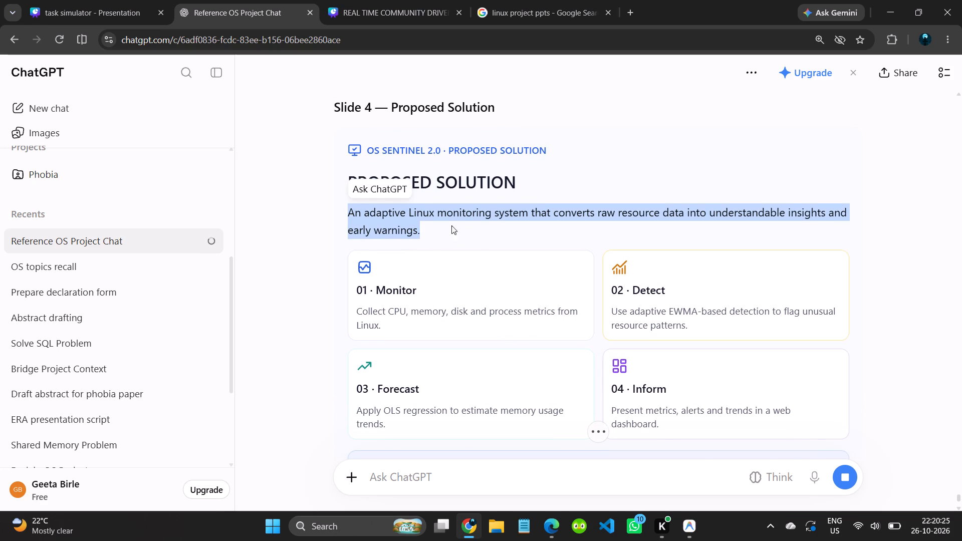
key("ctrl+c")
left_click(443, 0)
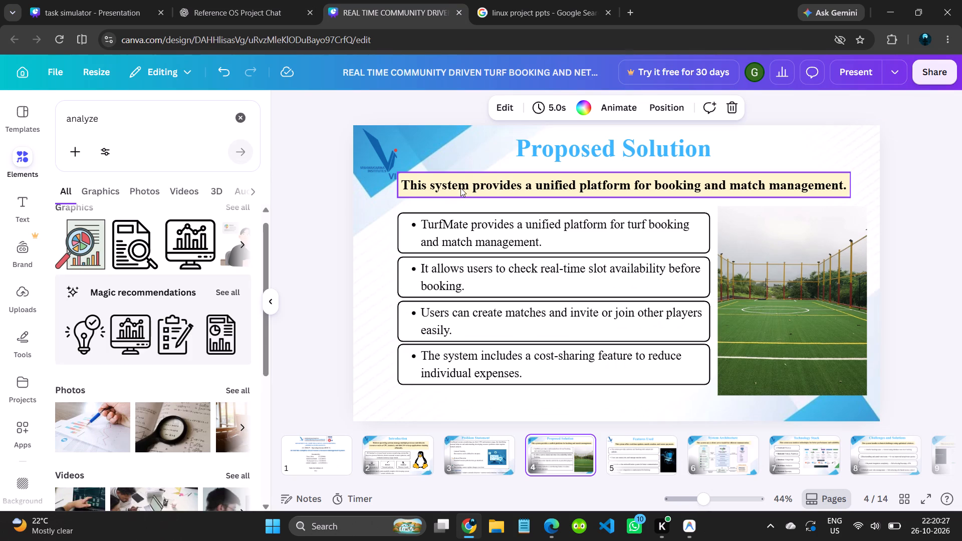
double_click(460, 188)
triple_click(460, 188)
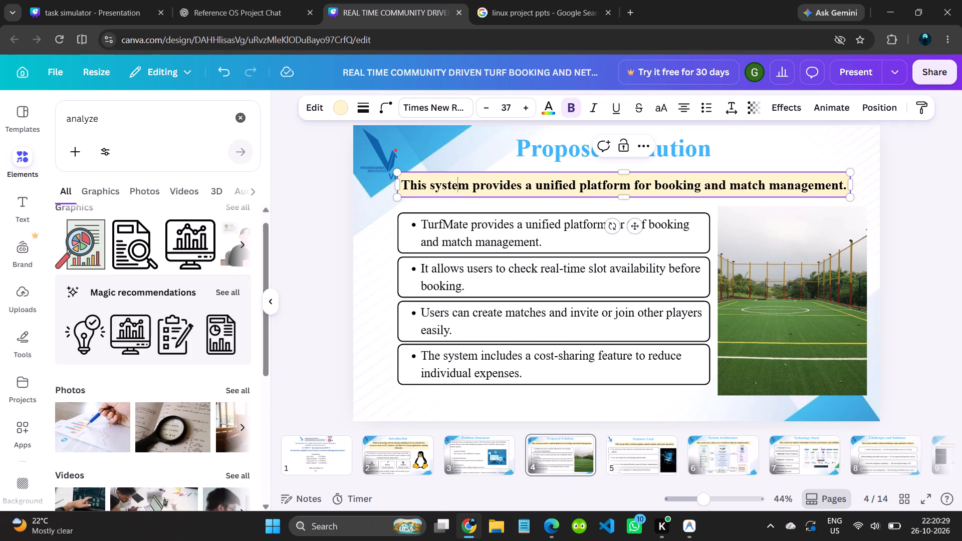
left_click(460, 188)
key("ctrl+v")
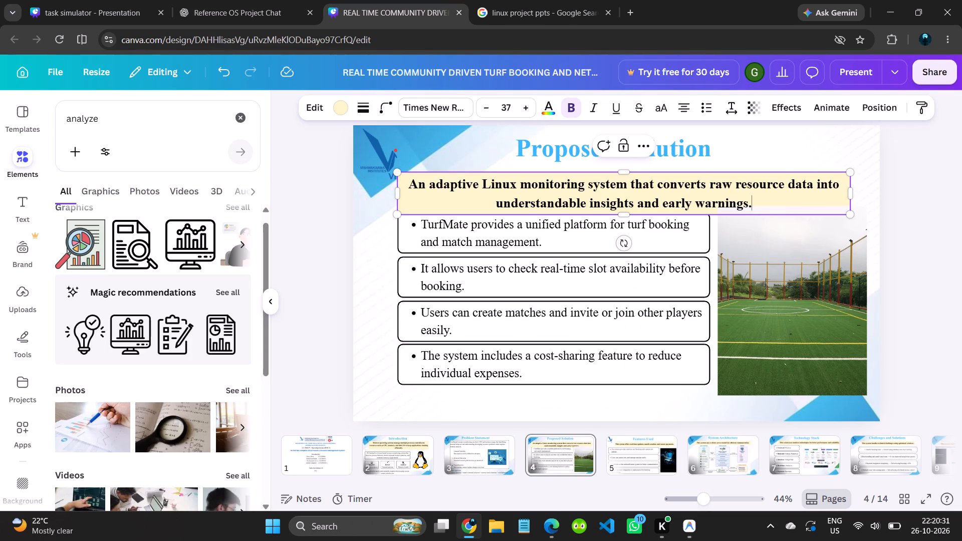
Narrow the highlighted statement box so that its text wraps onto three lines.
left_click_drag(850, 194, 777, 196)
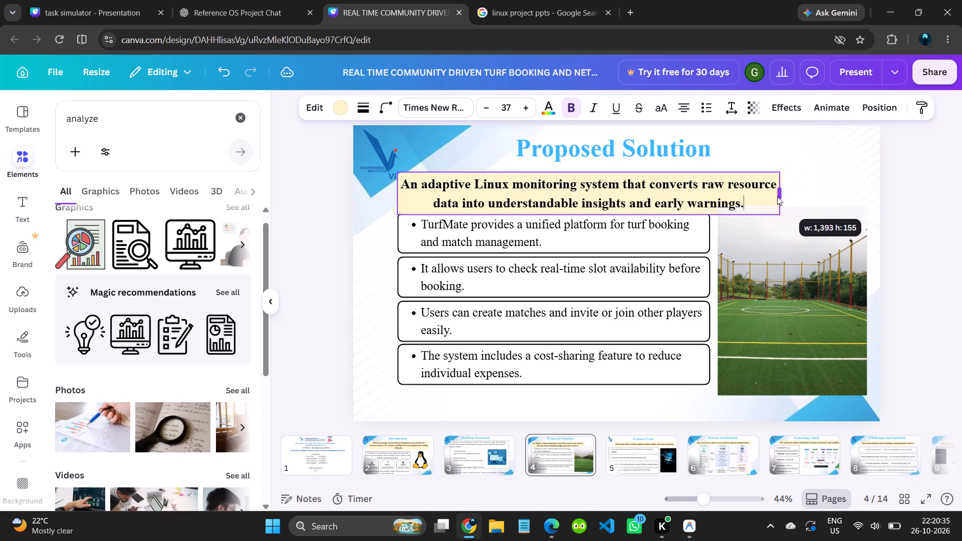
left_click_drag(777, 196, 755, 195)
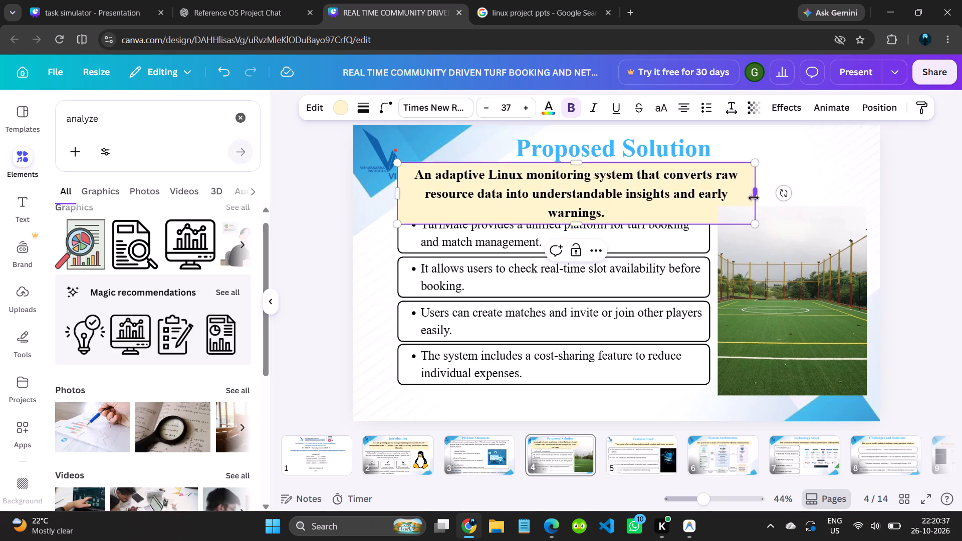
Crop the top of the turf photo so that it measures about 544 by 517.
left_click(719, 217)
left_click(776, 252)
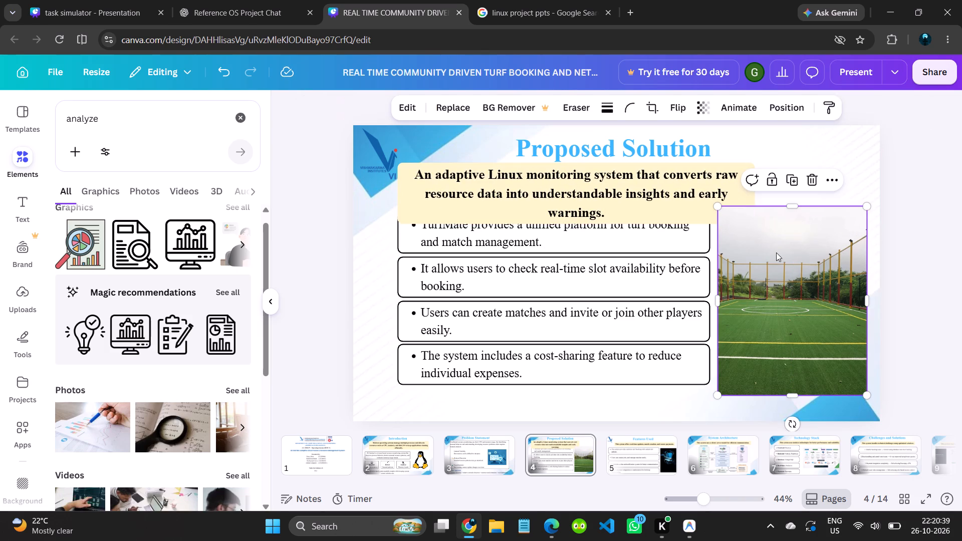
left_click_drag(793, 210, 801, 257)
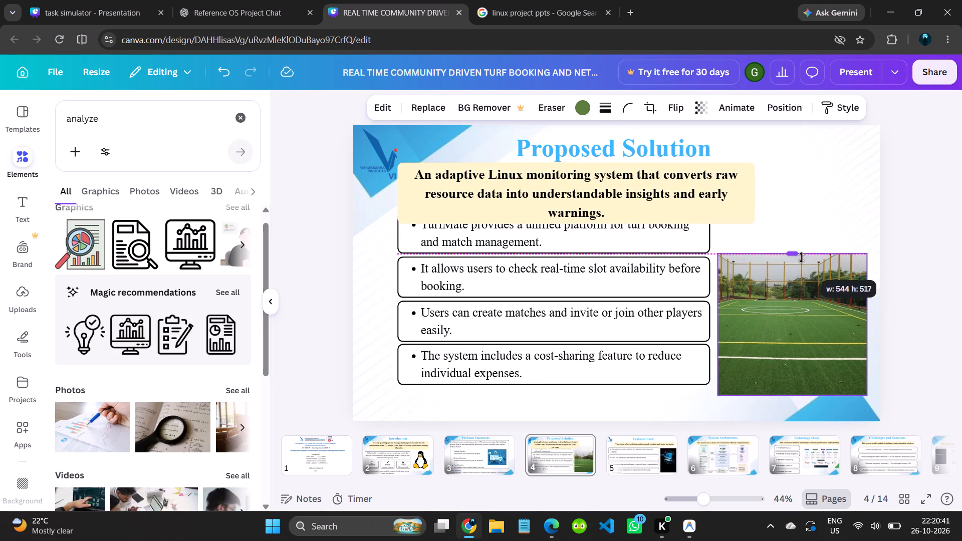
left_click_drag(801, 257, 800, 258)
Shift the highlighted statement box slightly down and right, then widen it to about 1,500 so its text fits two lines.
left_click_drag(754, 204, 767, 206)
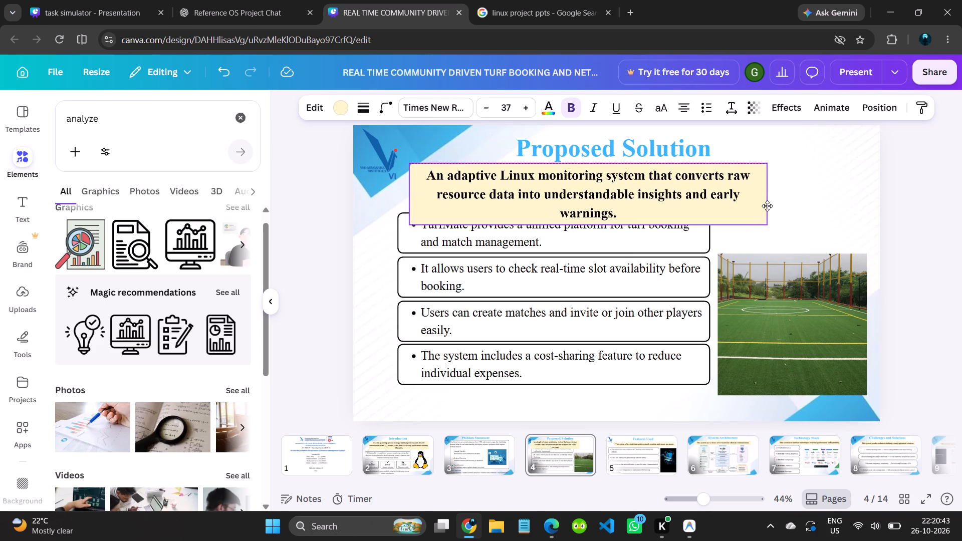
left_click_drag(767, 206, 762, 209)
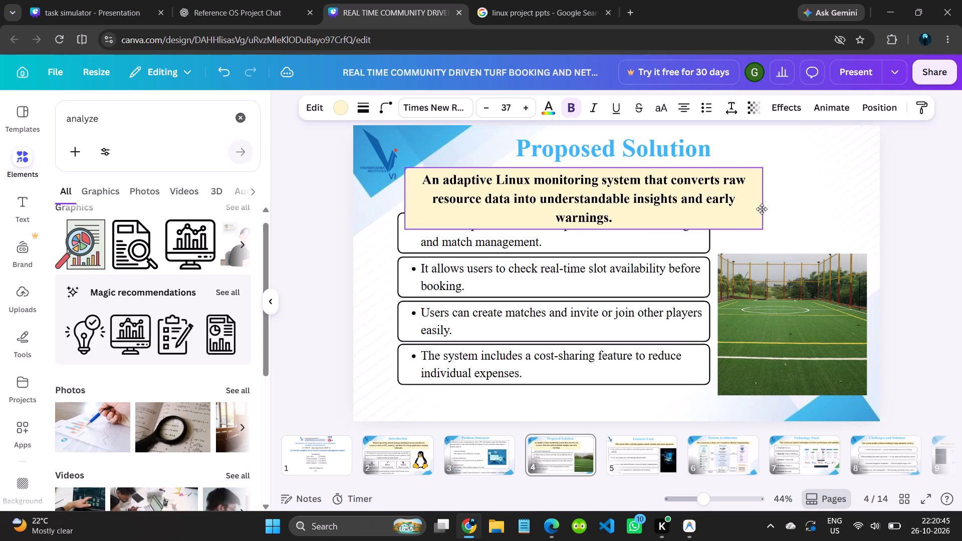
left_click_drag(762, 209, 761, 209)
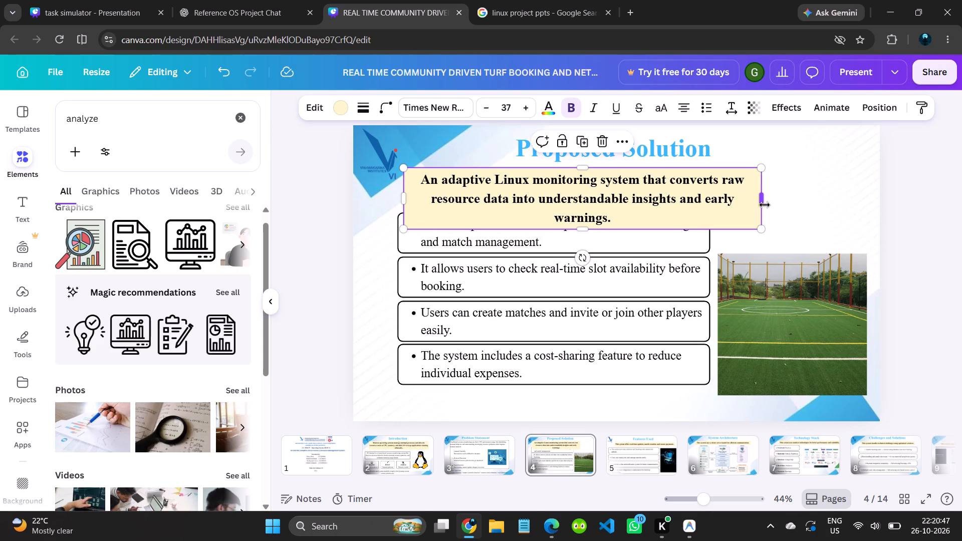
left_click_drag(763, 204, 817, 194)
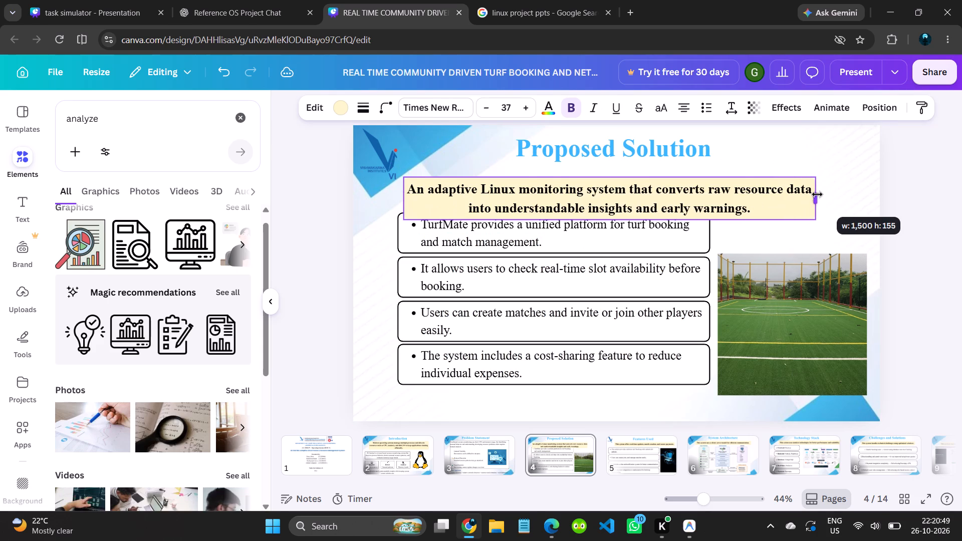
left_click(908, 209)
Clear the TurfMate text from the first bullet box and shrink the box to about 500 wide.
left_click(840, 264)
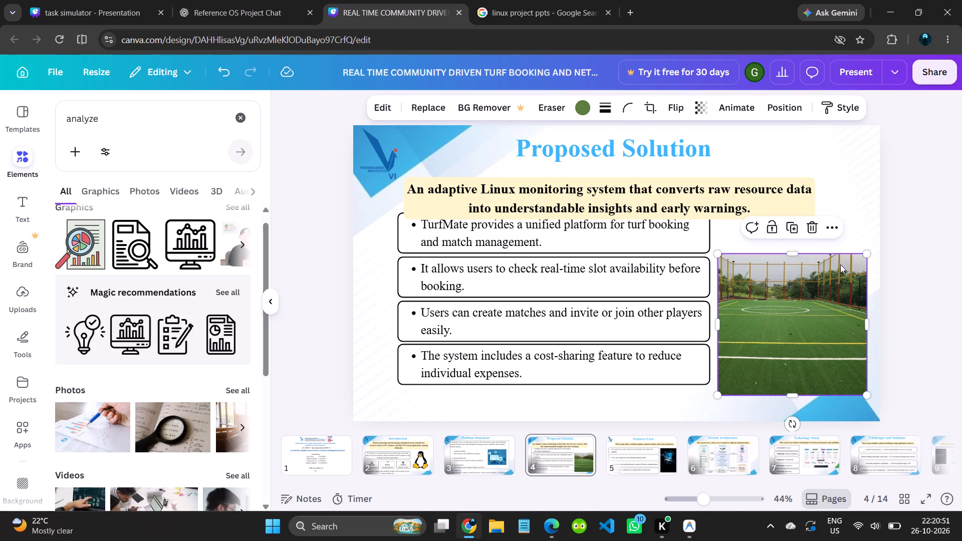
left_click(632, 240)
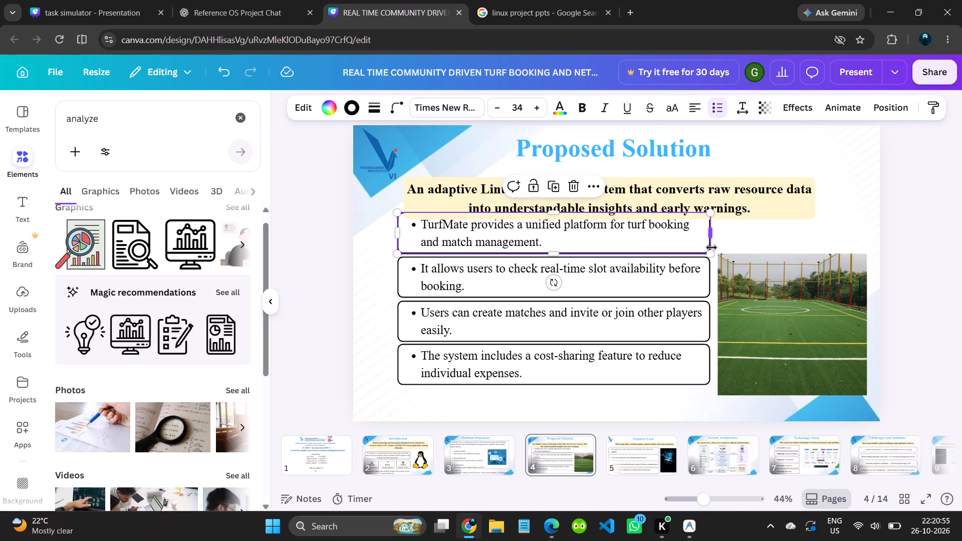
left_click_drag(709, 253, 536, 245)
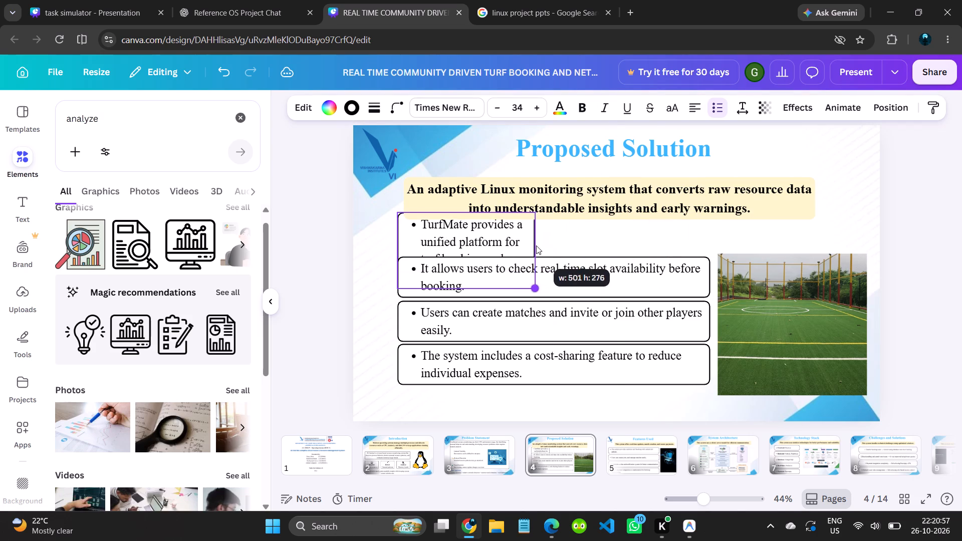
left_click_drag(536, 245, 549, 238)
double_click(515, 248)
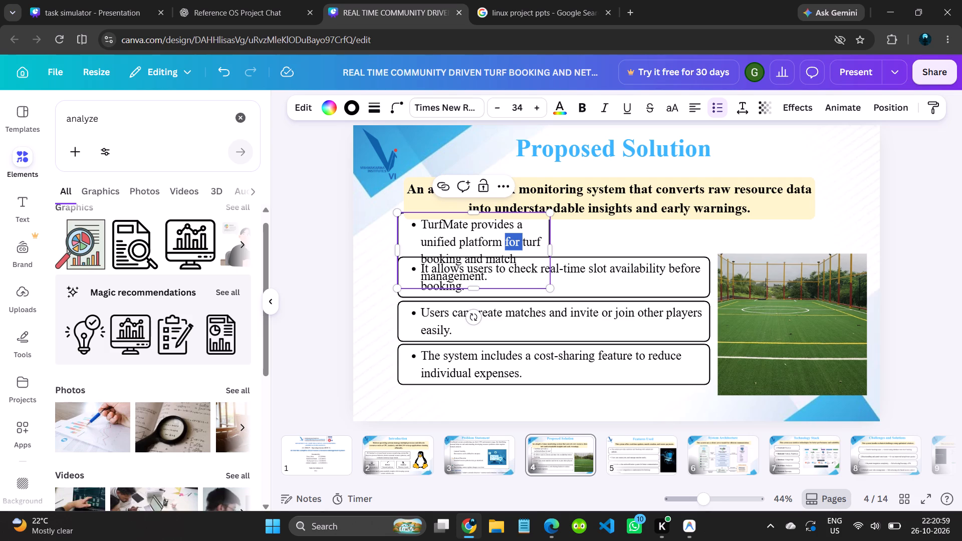
triple_click(515, 248)
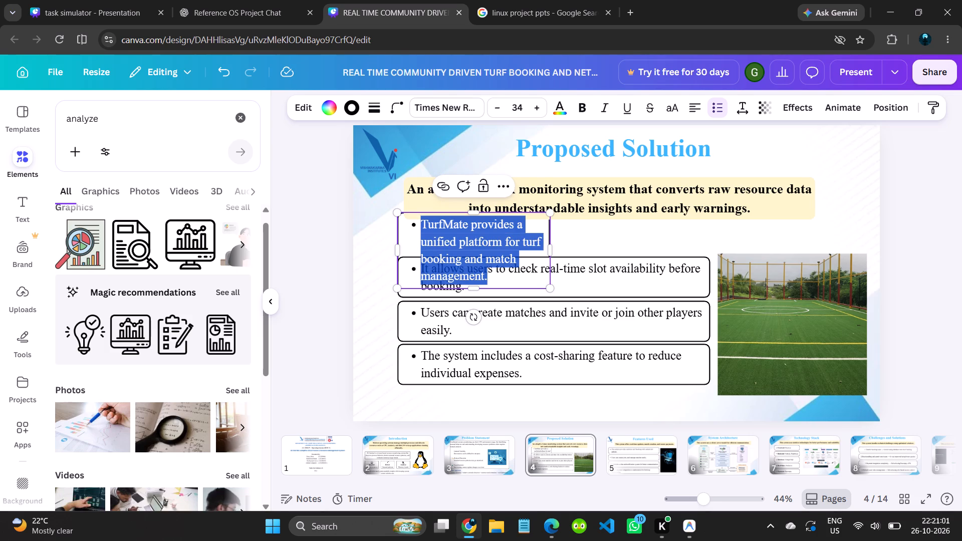
key("BackSpace")
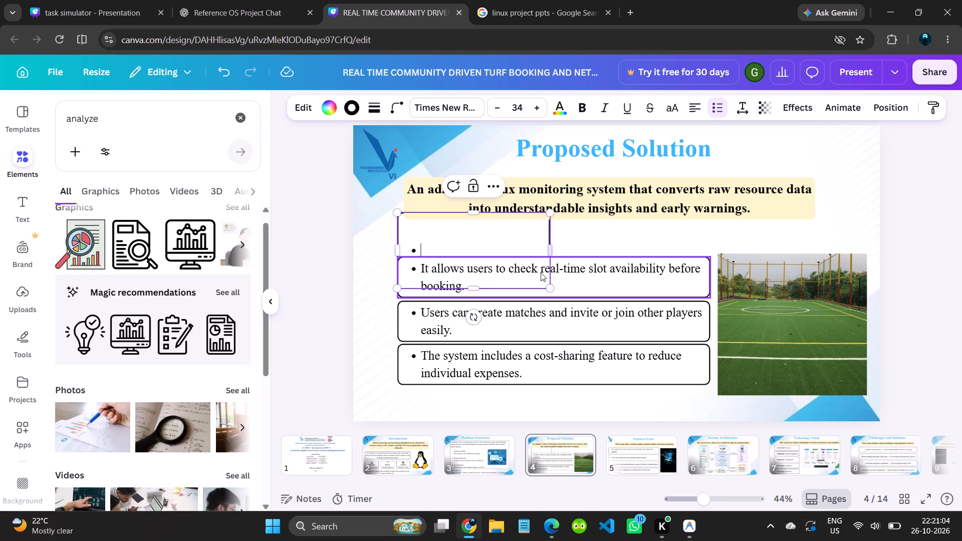
left_click_drag(549, 285, 534, 265)
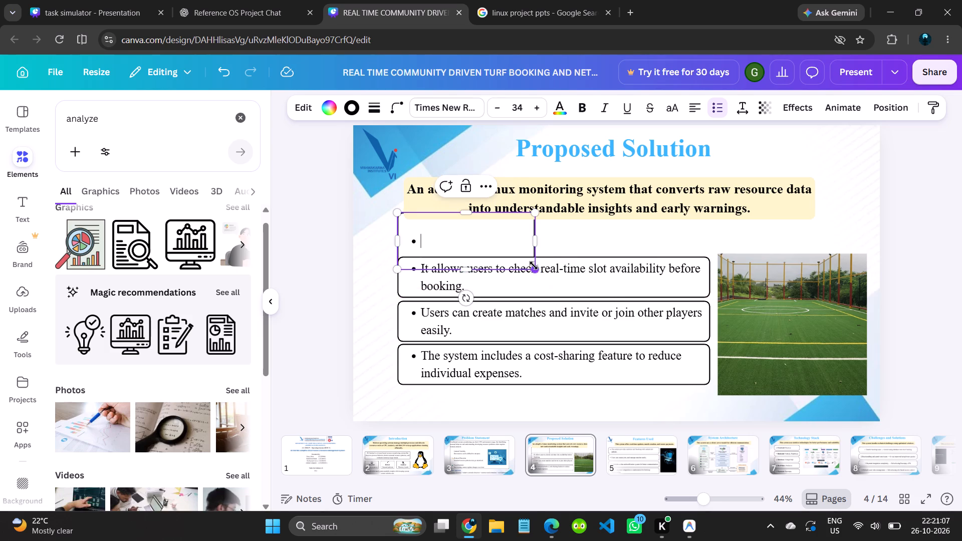
Delete the three remaining bullet boxes about slot availability, creating matches and cost sharing.
left_click(593, 299)
left_click(601, 282)
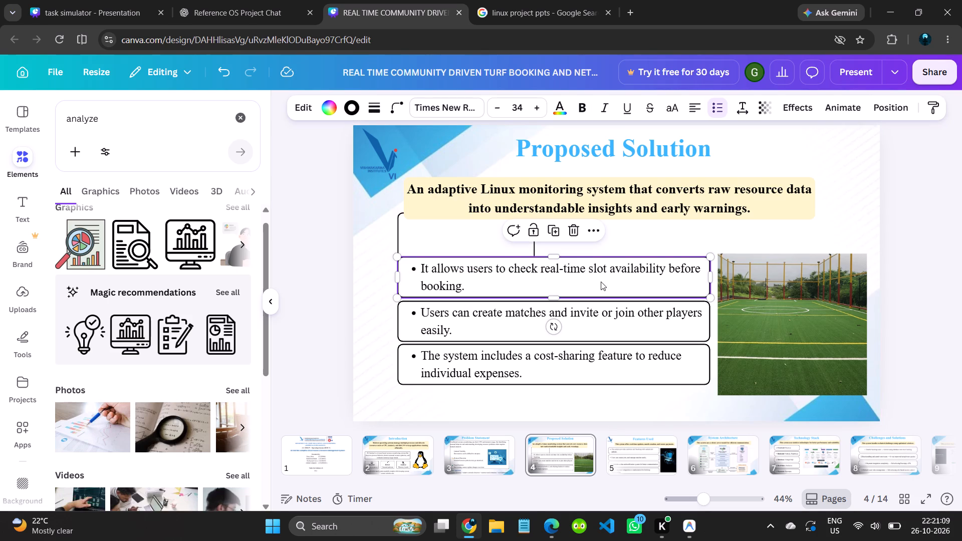
key("BackSpace")
key("Down")
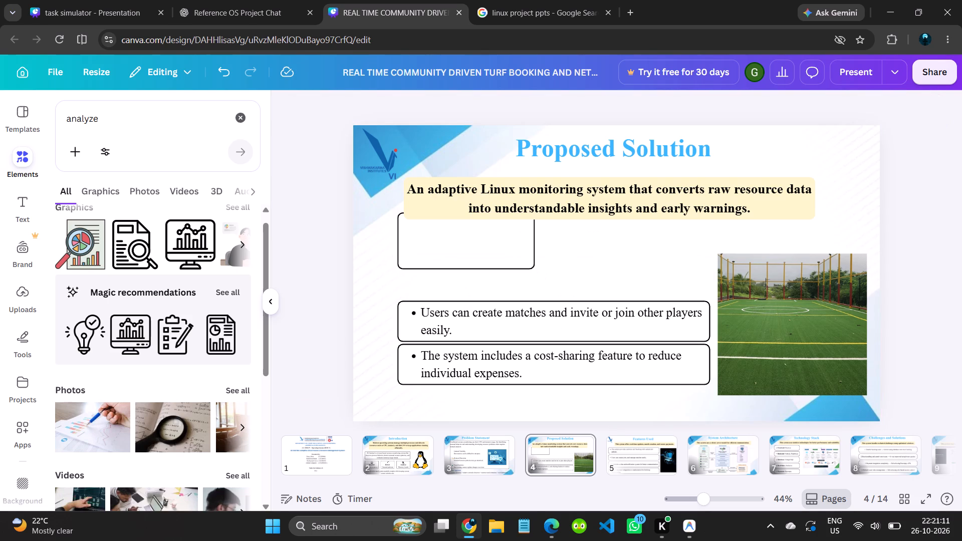
left_click(578, 340)
key("BackSpace")
key("Down")
left_click_drag(578, 340, 581, 354)
left_click(581, 354)
key("BackSpace")
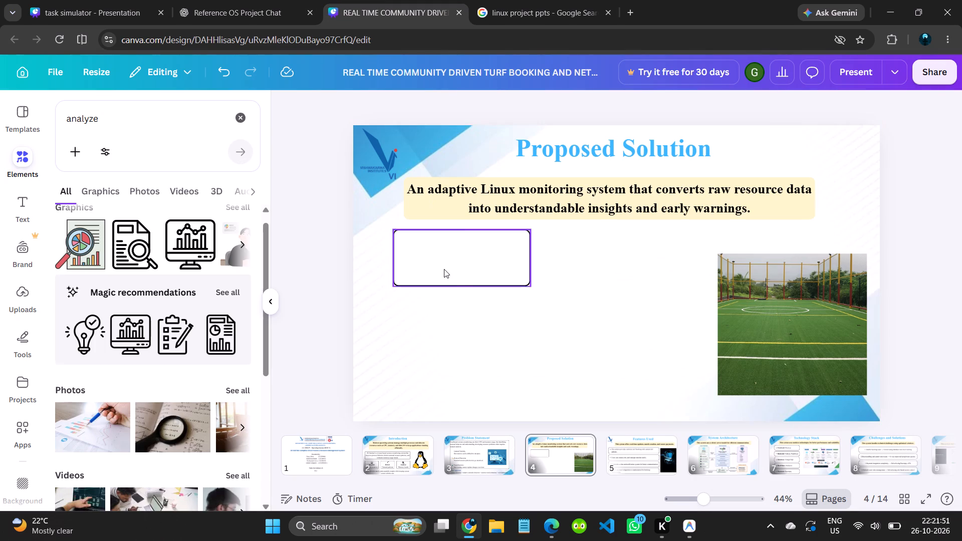
key("ctrl+v")
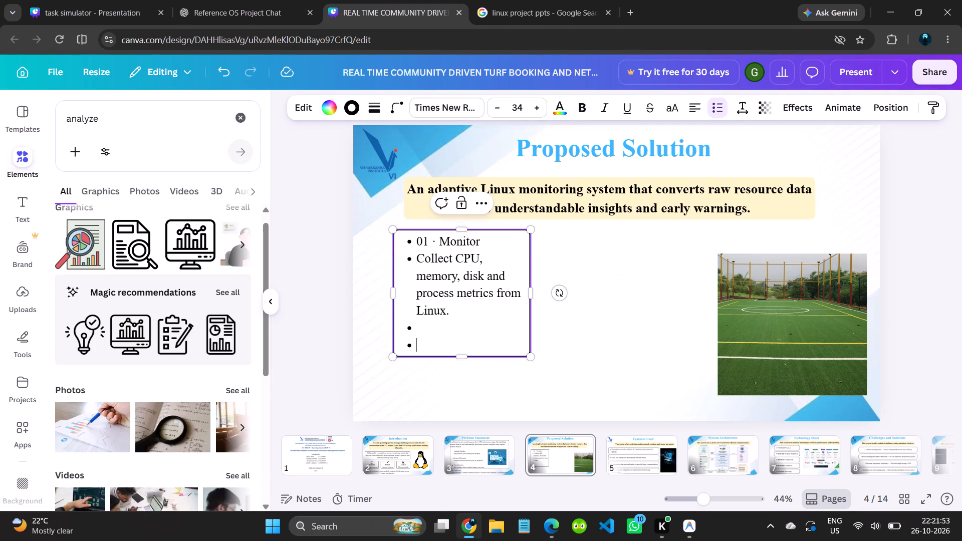
Remove the blank trailing lines and the bullet points from the Monitor box, leaving plain heading and description lines.
left_click(429, 337)
key("BackSpace")
key("BackSpace")
key("BackSpace")
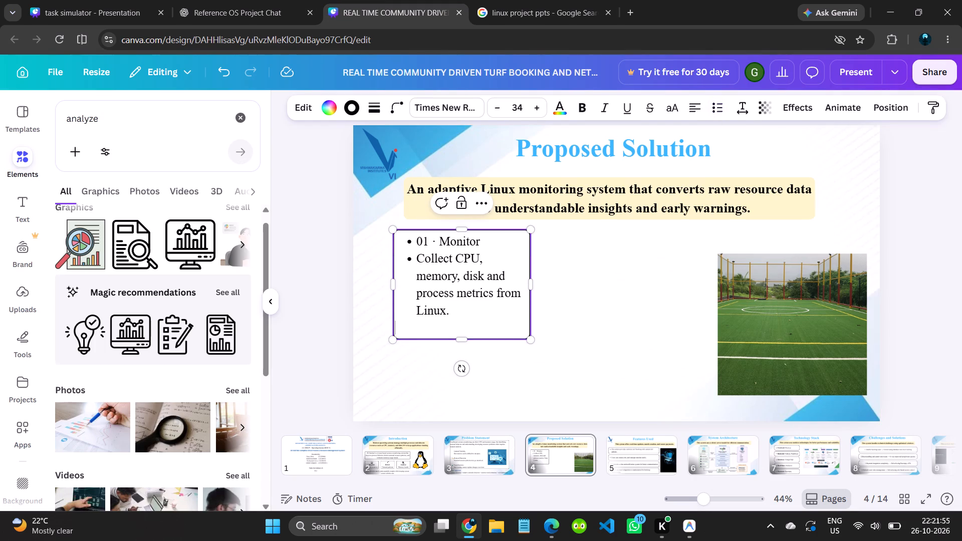
key("BackSpace")
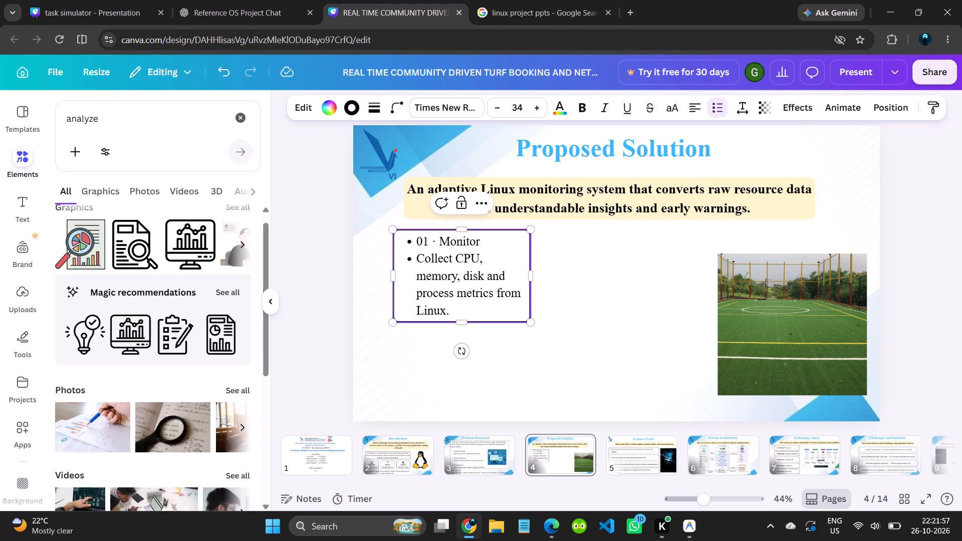
left_click(417, 262)
key("BackSpace")
key("Up")
key("BackSpace")
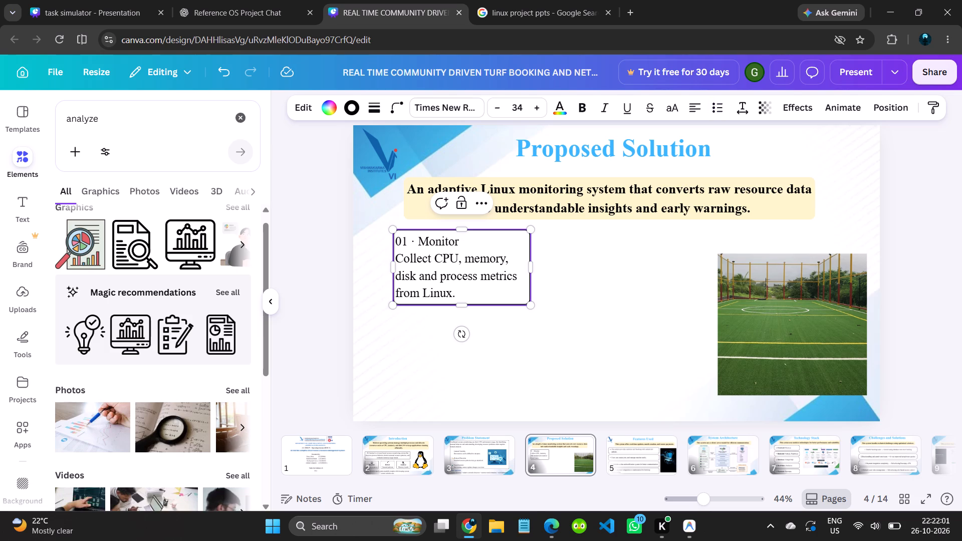
Make the "01 · Monitor" heading bold.
triple_click(433, 236)
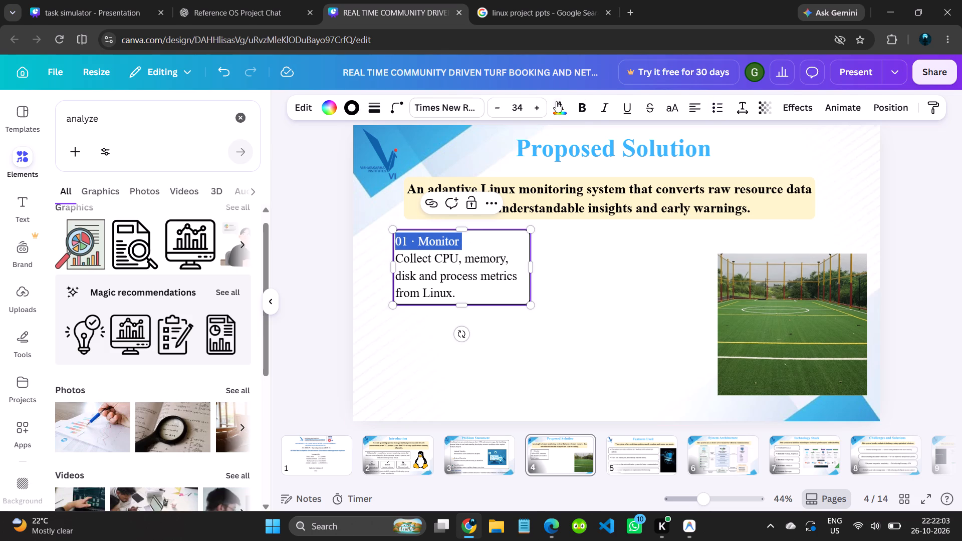
left_click(583, 106)
left_click(512, 268)
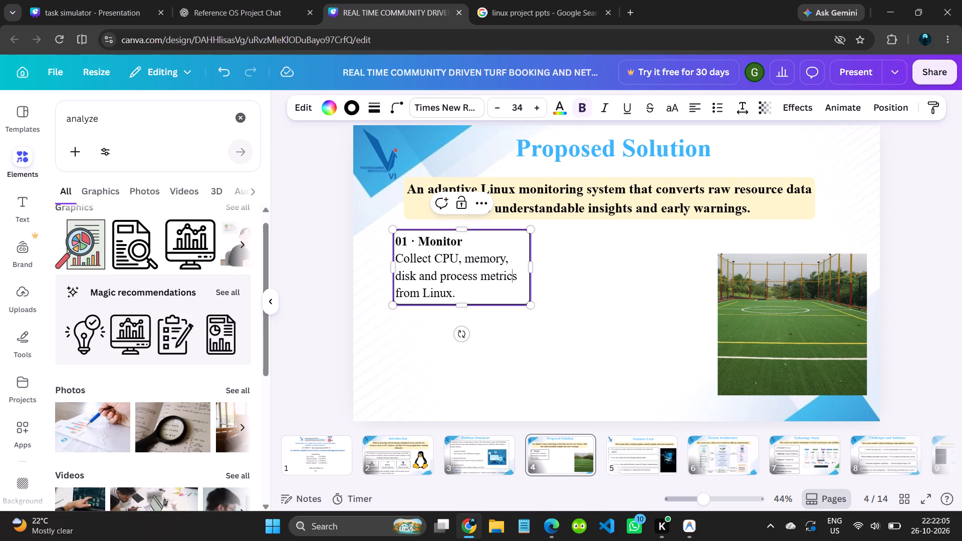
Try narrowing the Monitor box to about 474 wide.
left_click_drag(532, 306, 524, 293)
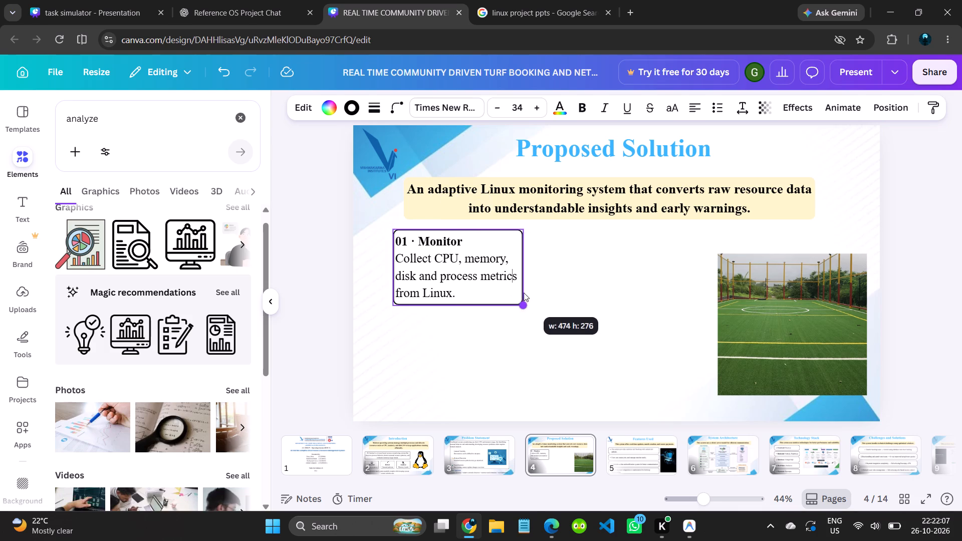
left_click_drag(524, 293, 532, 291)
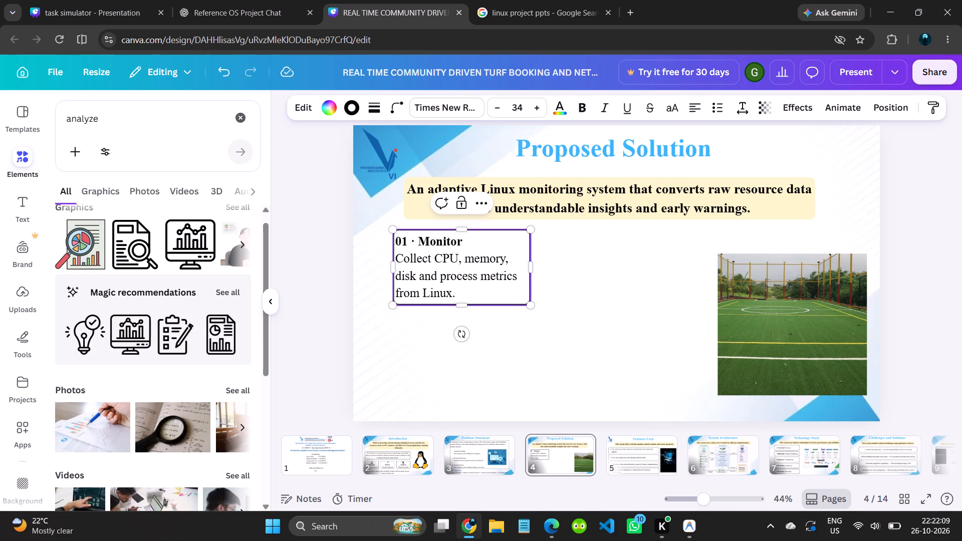
Reduce the font size of the description text in the Monitor box to 31.
left_click(403, 260)
left_click_drag(403, 260, 471, 293)
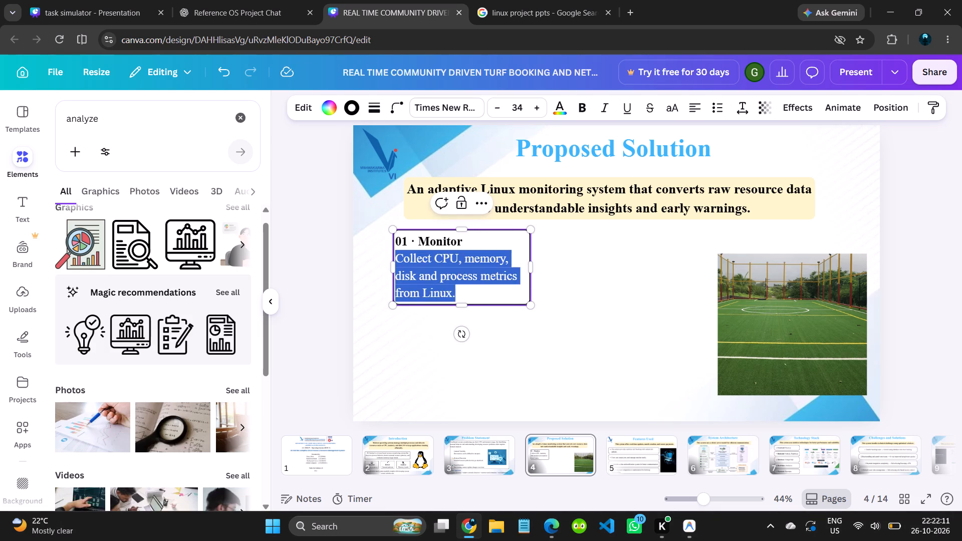
left_click_drag(471, 293, 477, 304)
left_click_drag(462, 293, 395, 263)
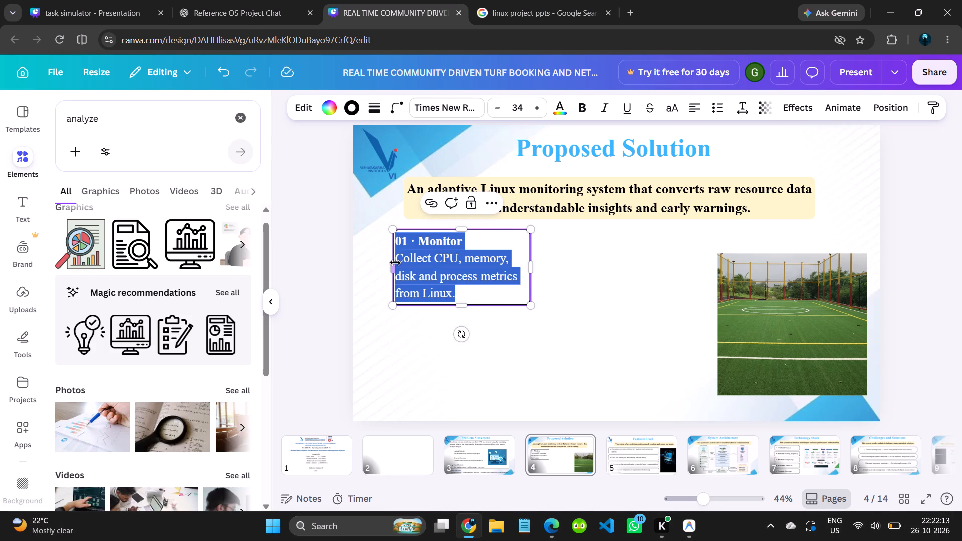
left_click_drag(395, 263, 395, 262)
left_click(409, 253)
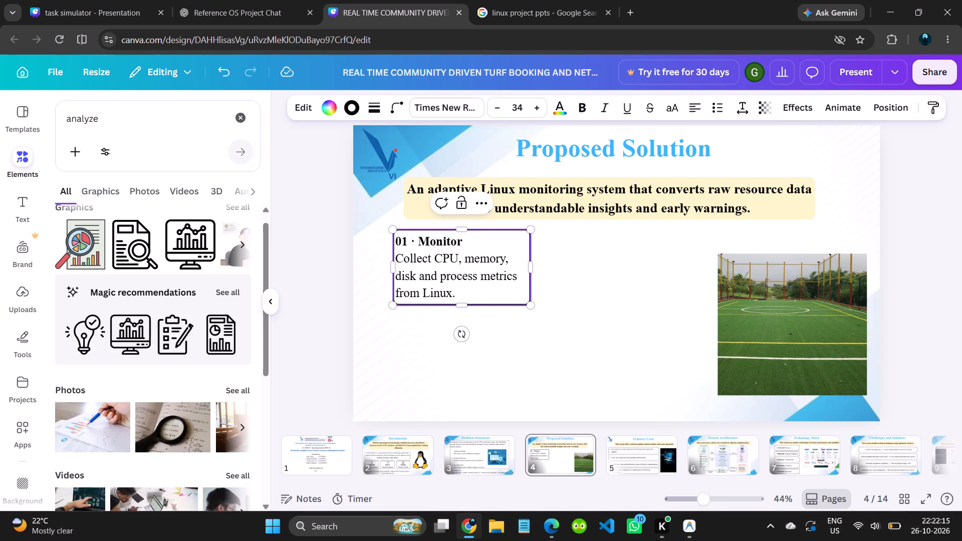
left_click_drag(398, 256, 491, 297)
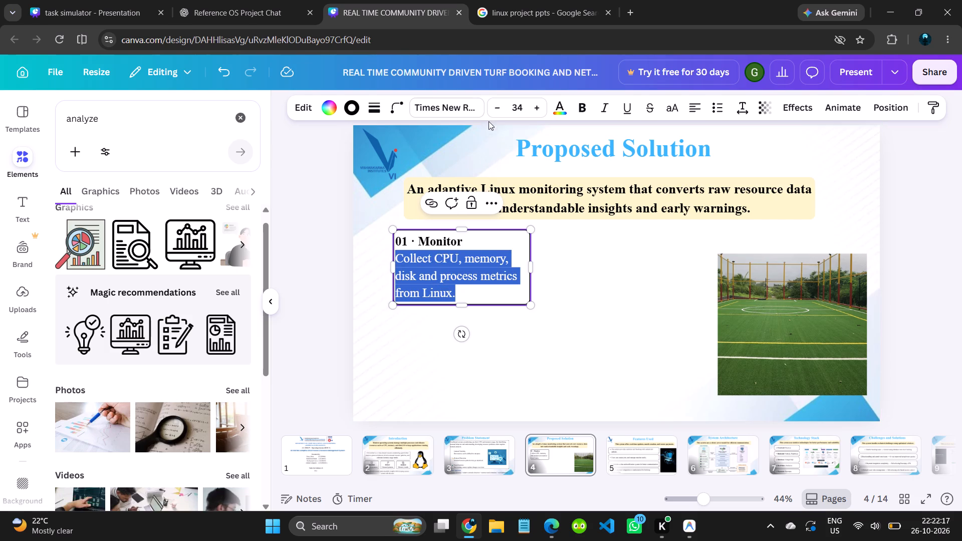
double_click(495, 108)
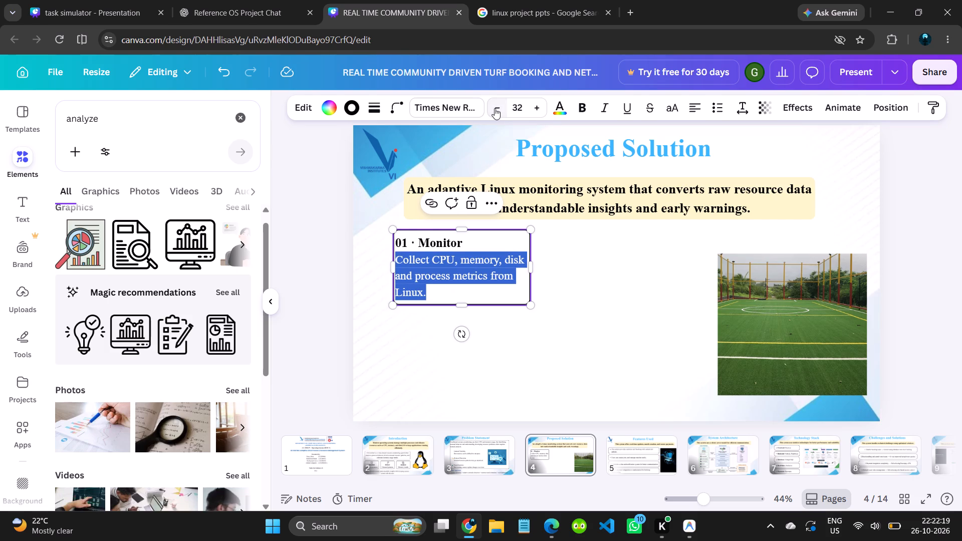
left_click(495, 108)
left_click(543, 290)
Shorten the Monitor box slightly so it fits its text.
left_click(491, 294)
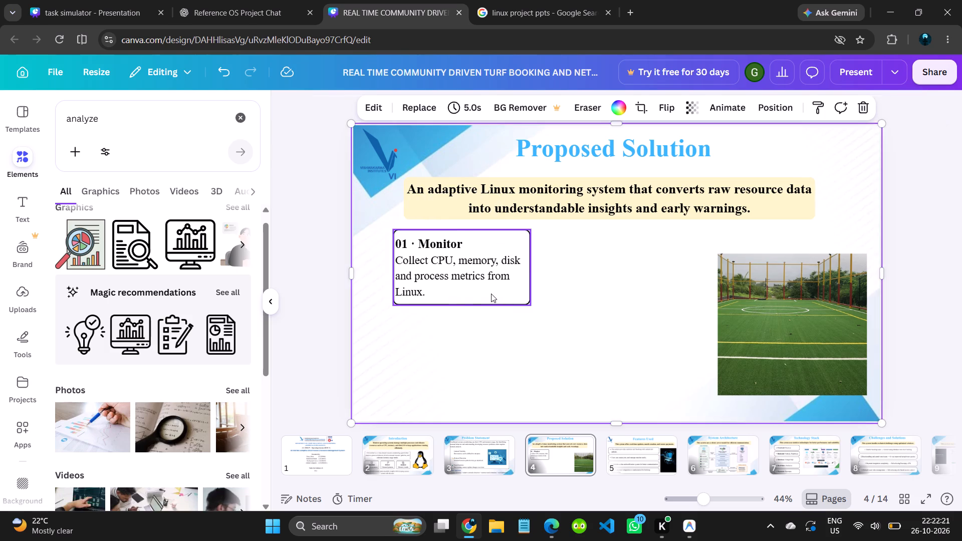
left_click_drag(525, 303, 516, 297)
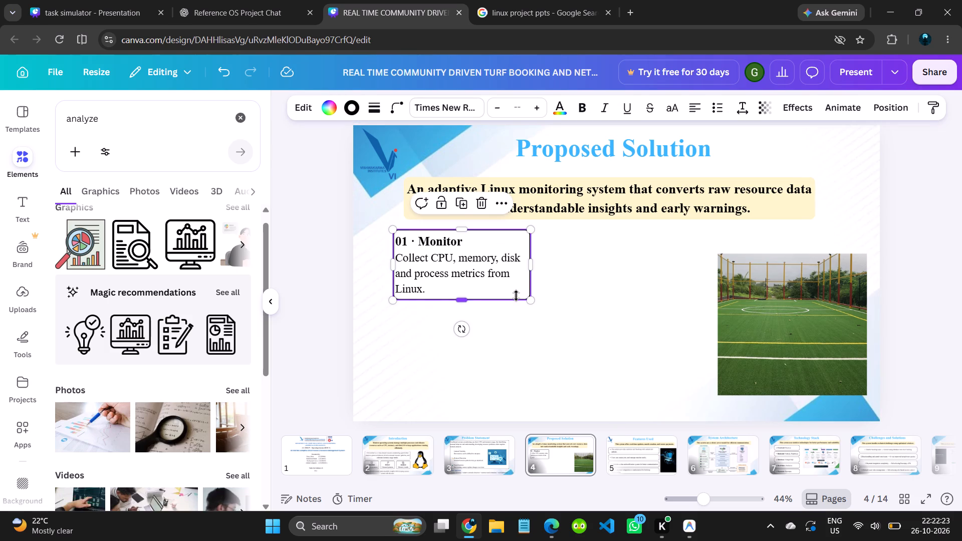
Slightly increase the line spacing of all the text in the Monitor box.
triple_click(476, 260)
left_click(476, 260)
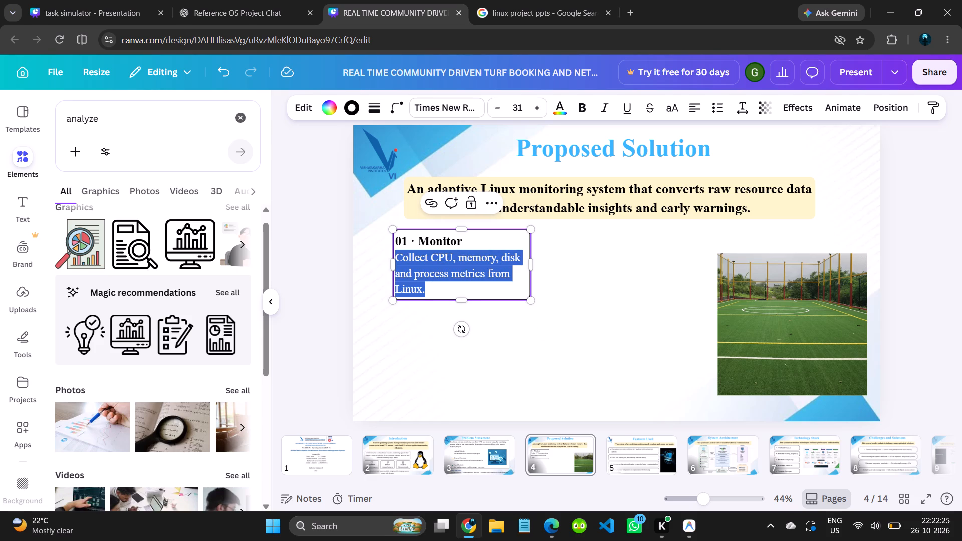
key("ctrl+a")
left_click(705, 109)
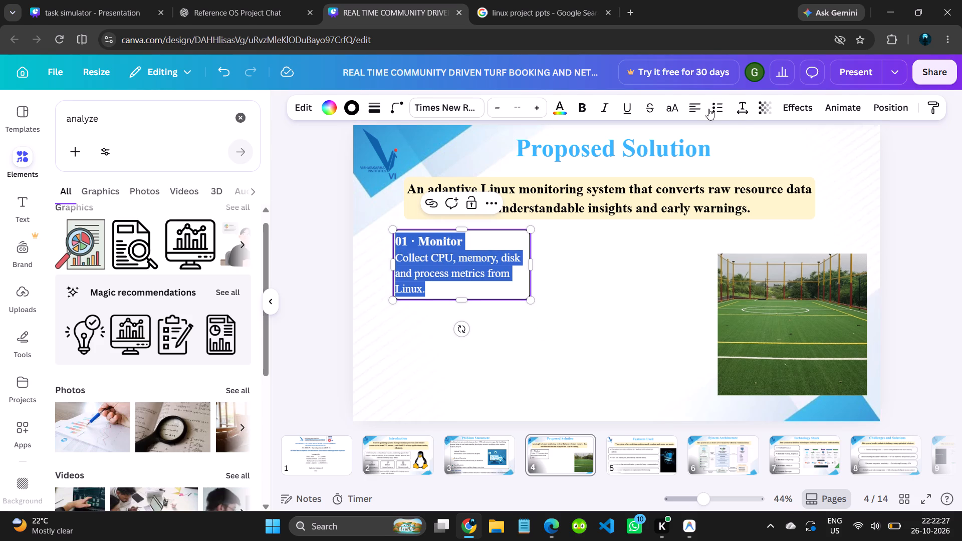
left_click(742, 112)
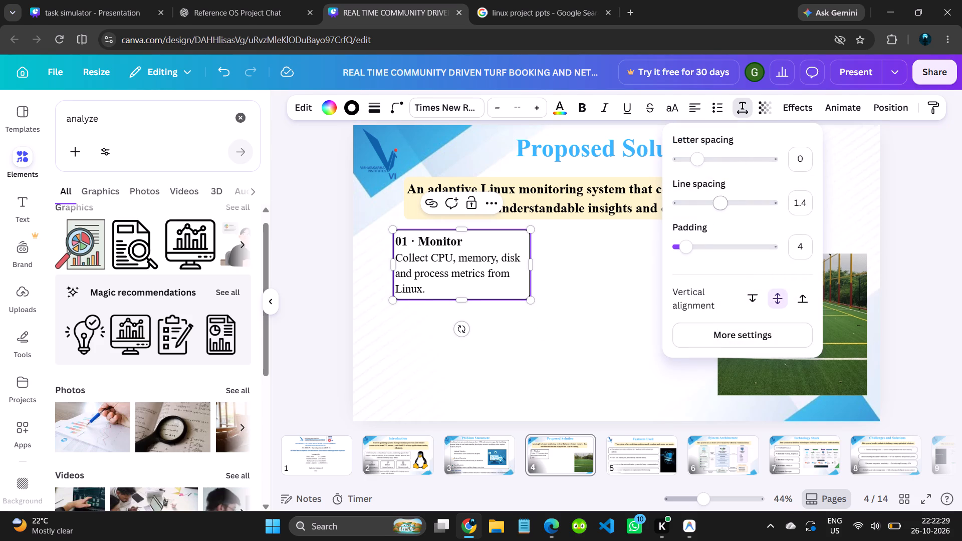
left_click_drag(718, 198, 733, 198)
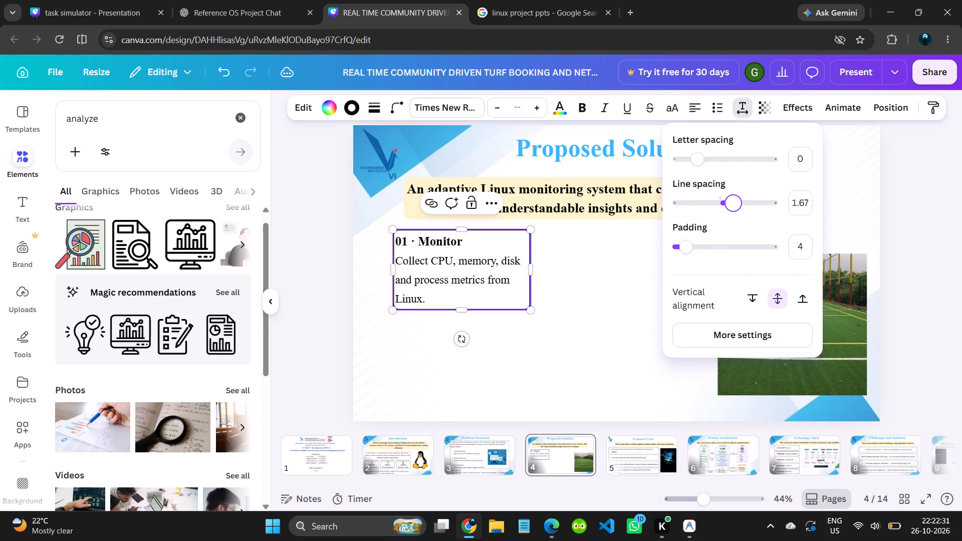
left_click_drag(733, 198, 729, 198)
left_click(534, 345)
Reduce the font size of the Monitor box's description to 28.
triple_click(489, 284)
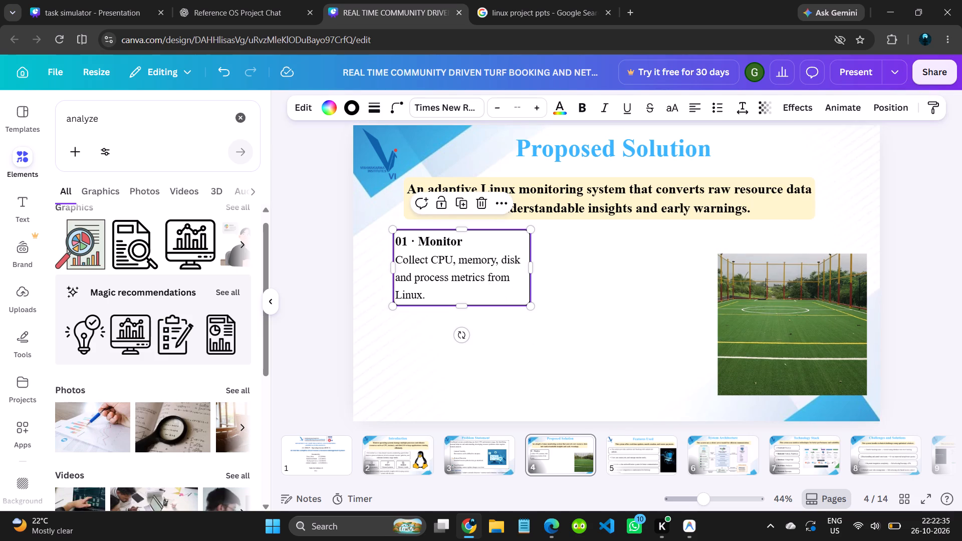
double_click(499, 110)
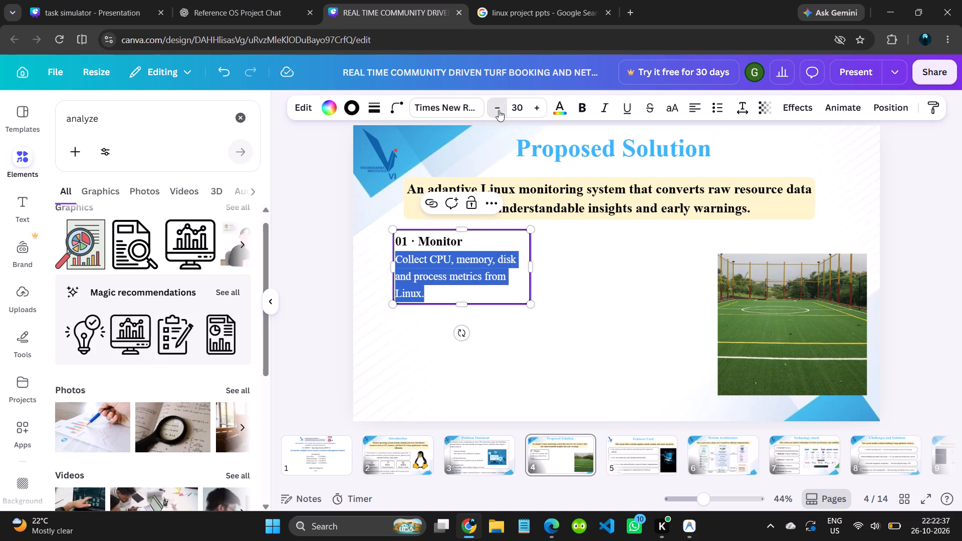
left_click(499, 110)
left_click(555, 300)
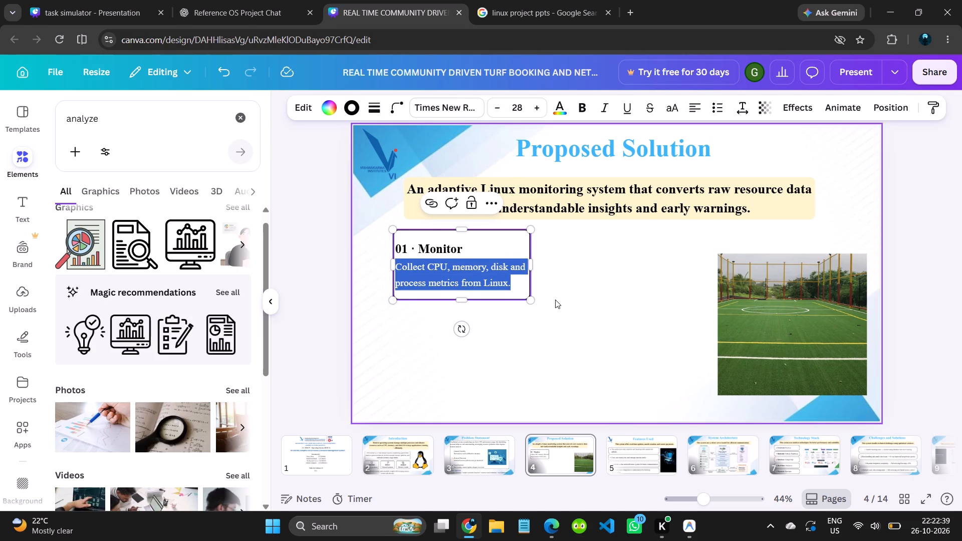
Resize the Monitor box to about 519 wide and 204 high, fitting its heading and two-line description.
left_click(528, 290)
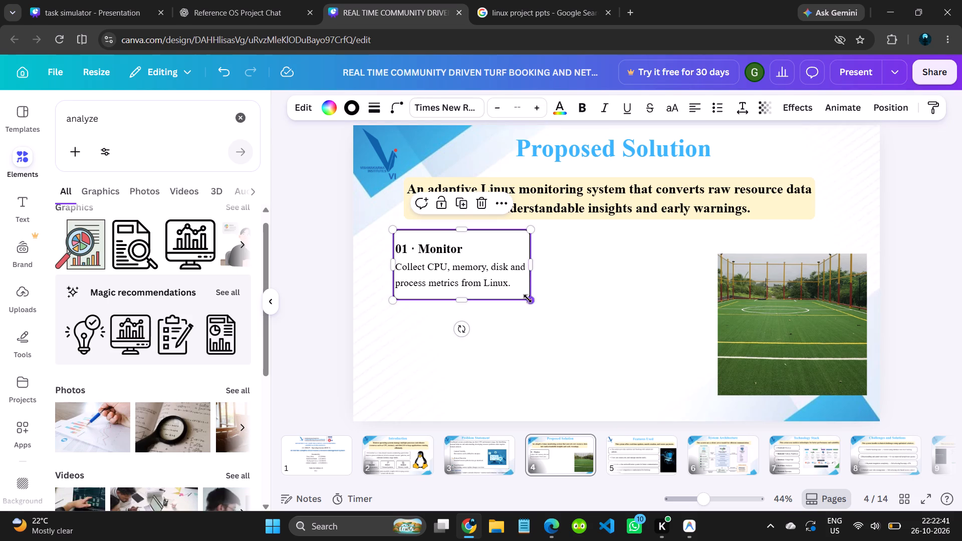
left_click_drag(529, 302, 534, 286)
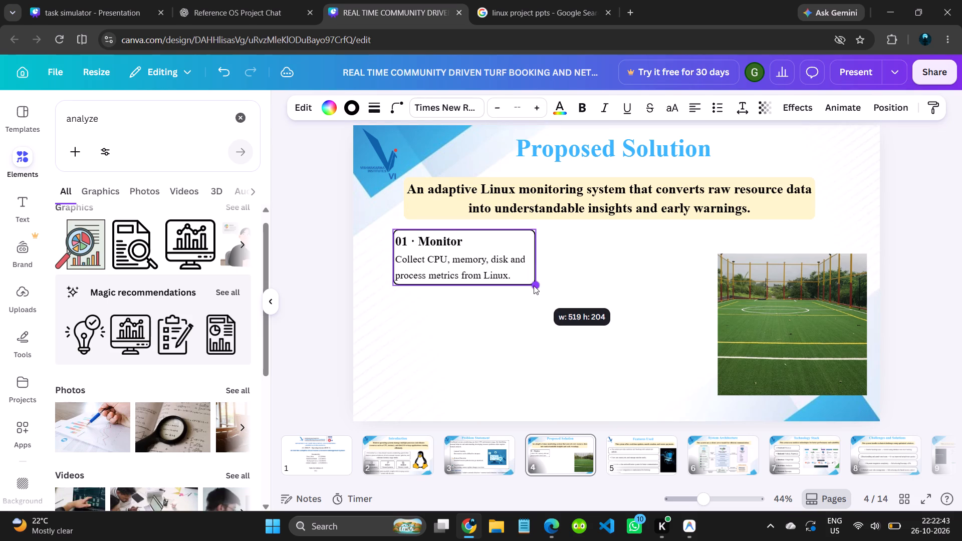
left_click_drag(534, 286, 534, 285)
left_click(547, 305)
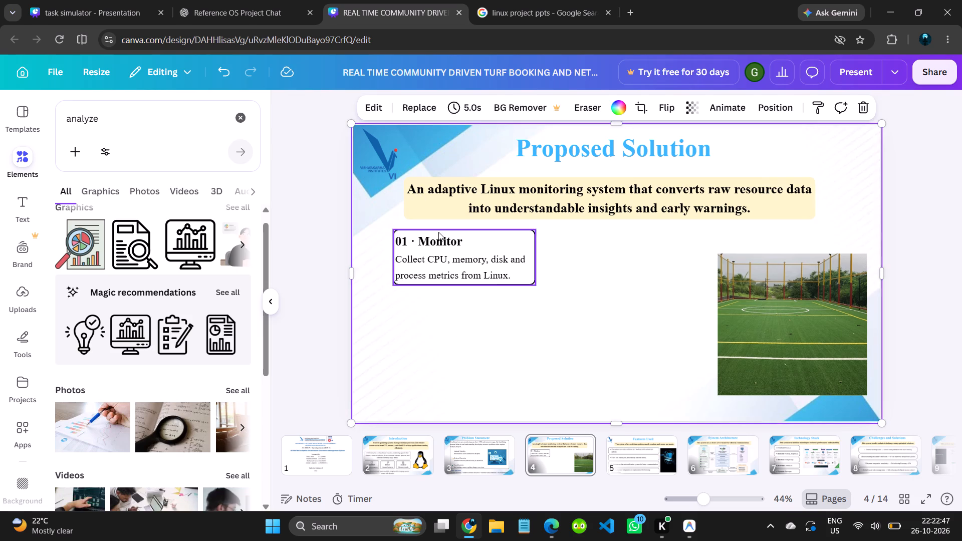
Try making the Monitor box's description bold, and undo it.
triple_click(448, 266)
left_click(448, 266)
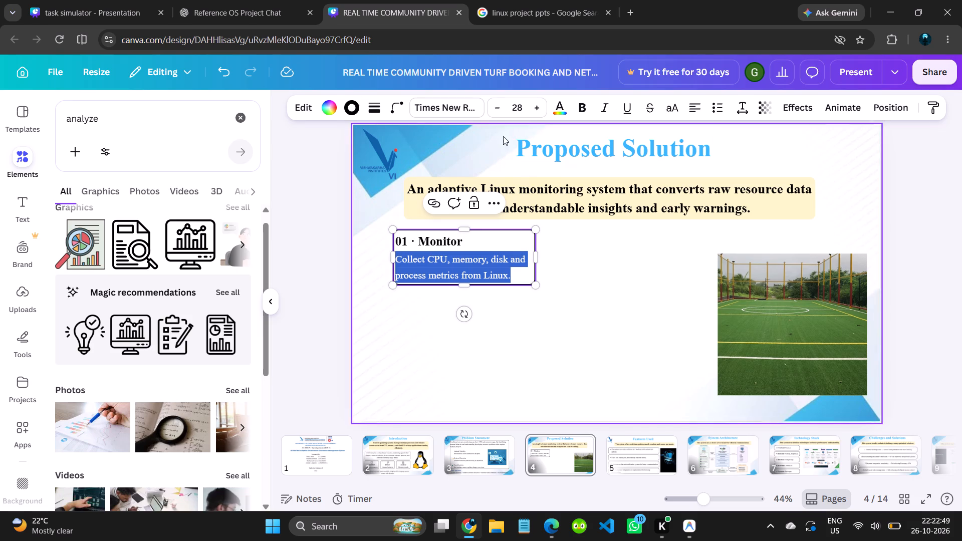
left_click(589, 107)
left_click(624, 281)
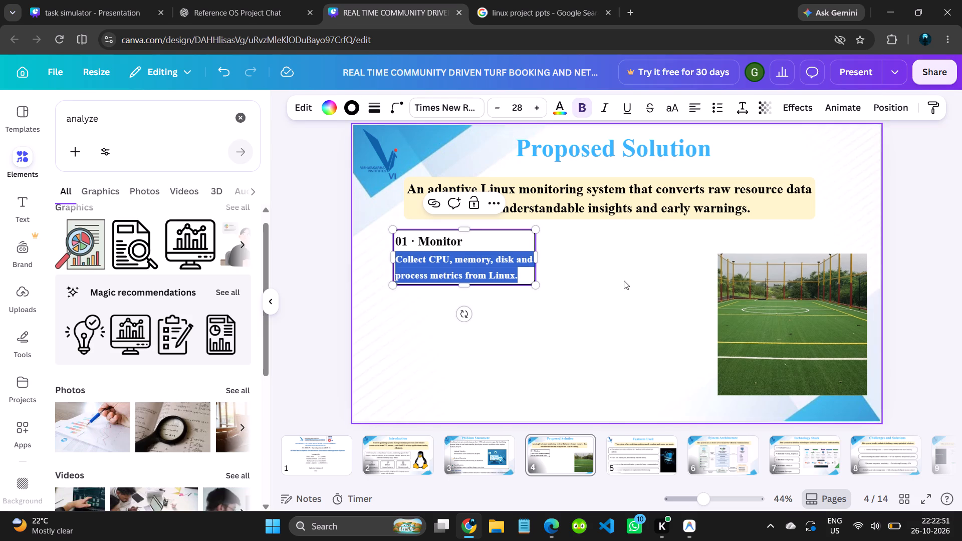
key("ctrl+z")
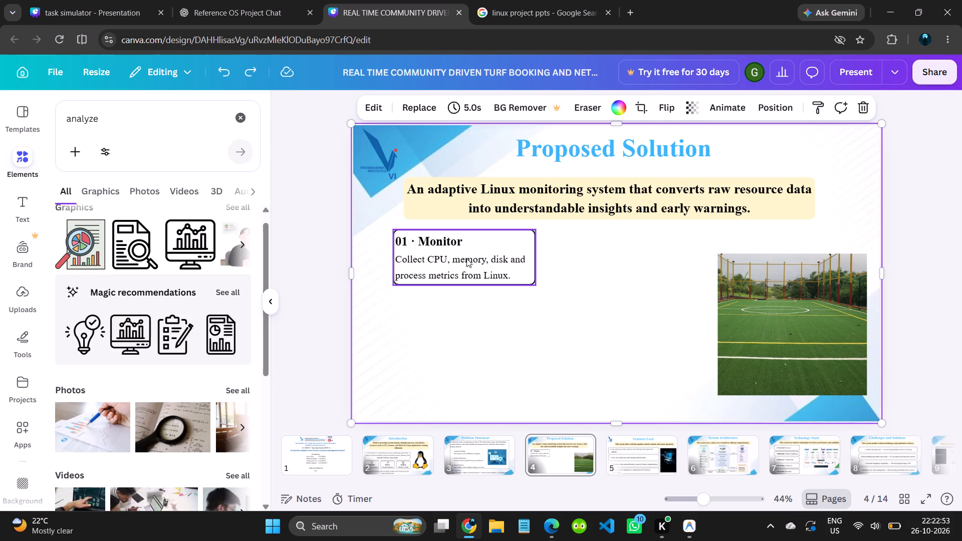
Change the "01 · Monitor" heading's text colour to the design's dark blue.
triple_click(435, 240)
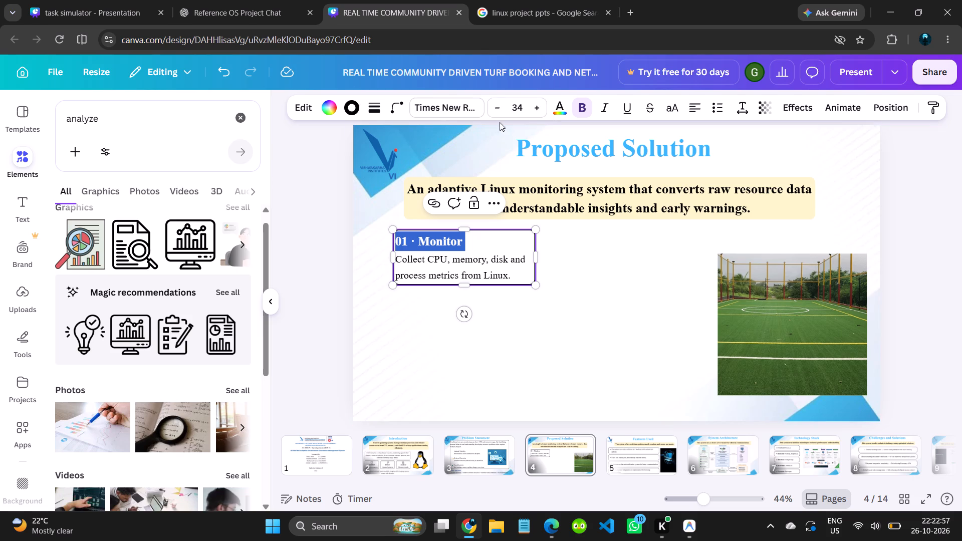
left_click(562, 113)
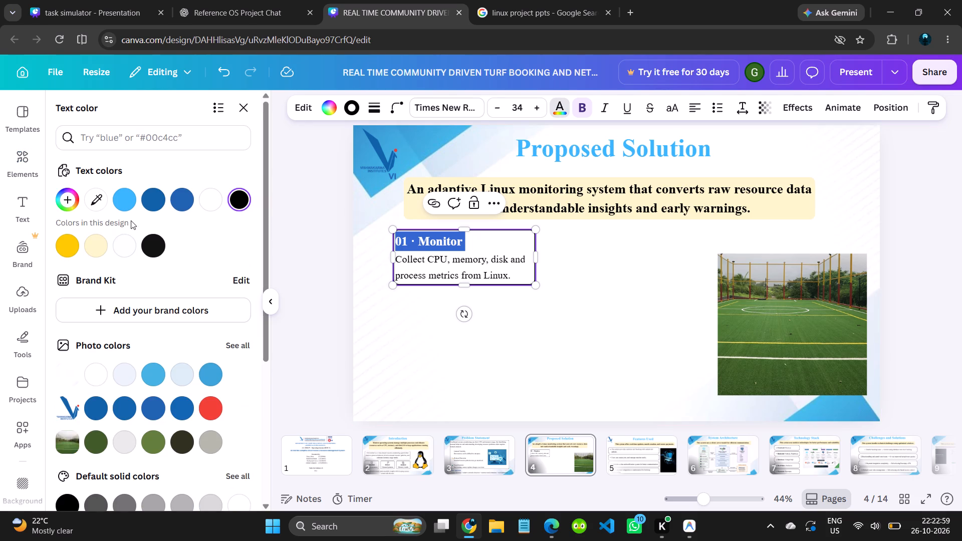
left_click(168, 188)
left_click(184, 195)
left_click(362, 248)
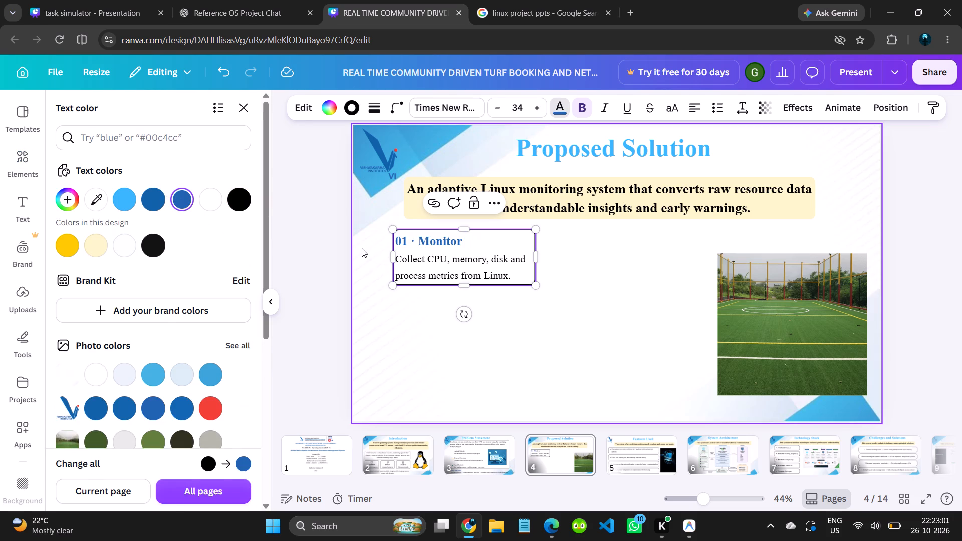
left_click(501, 327)
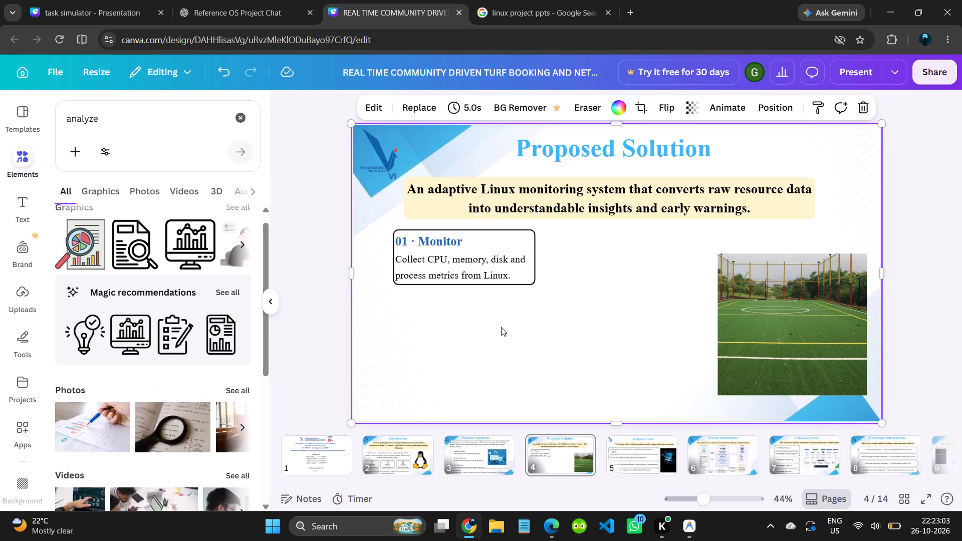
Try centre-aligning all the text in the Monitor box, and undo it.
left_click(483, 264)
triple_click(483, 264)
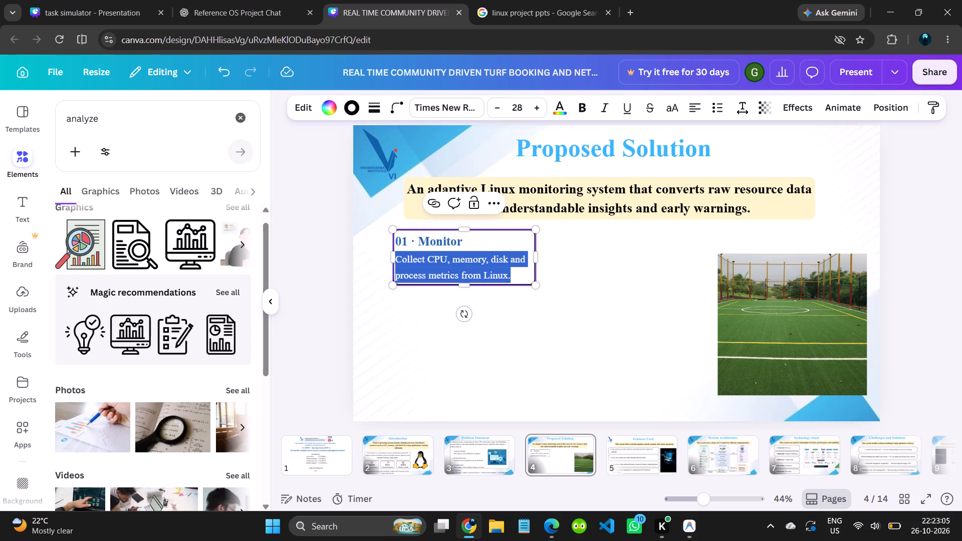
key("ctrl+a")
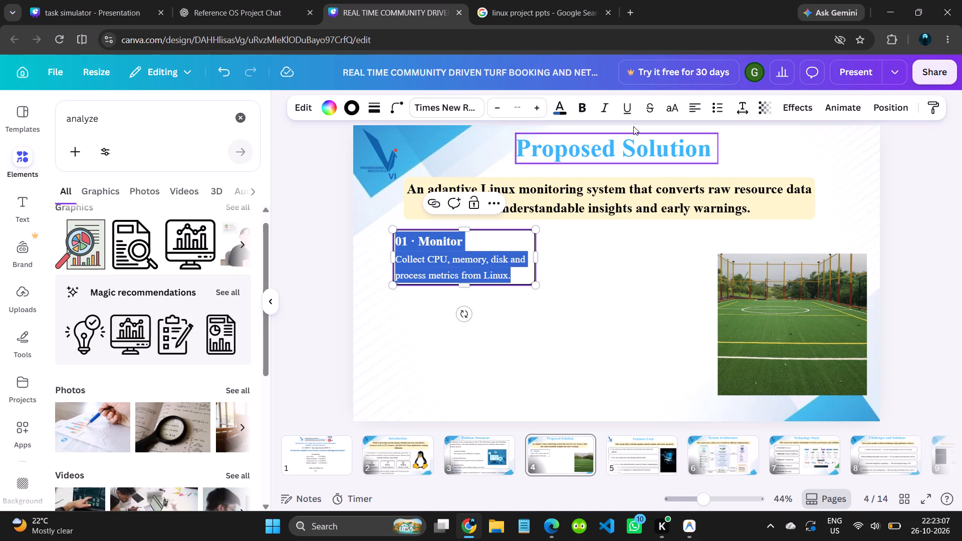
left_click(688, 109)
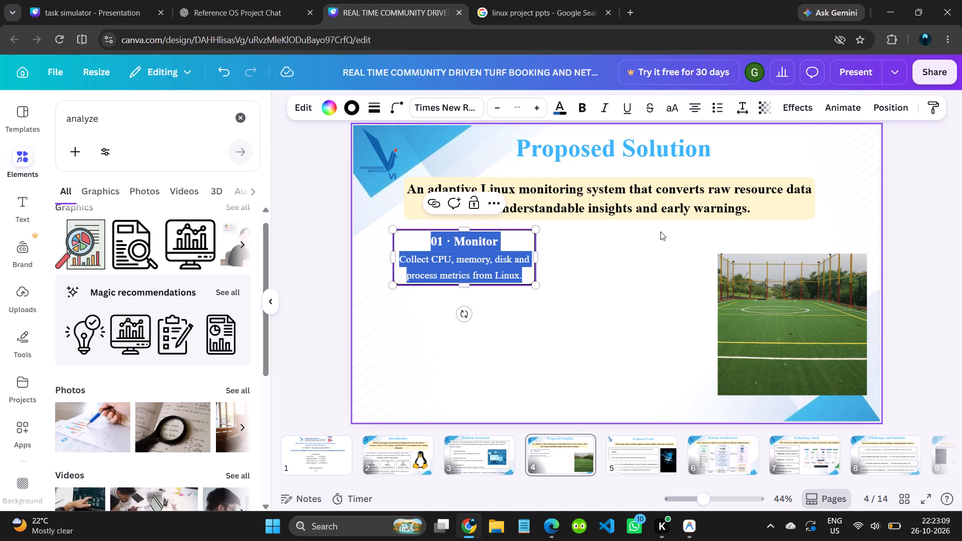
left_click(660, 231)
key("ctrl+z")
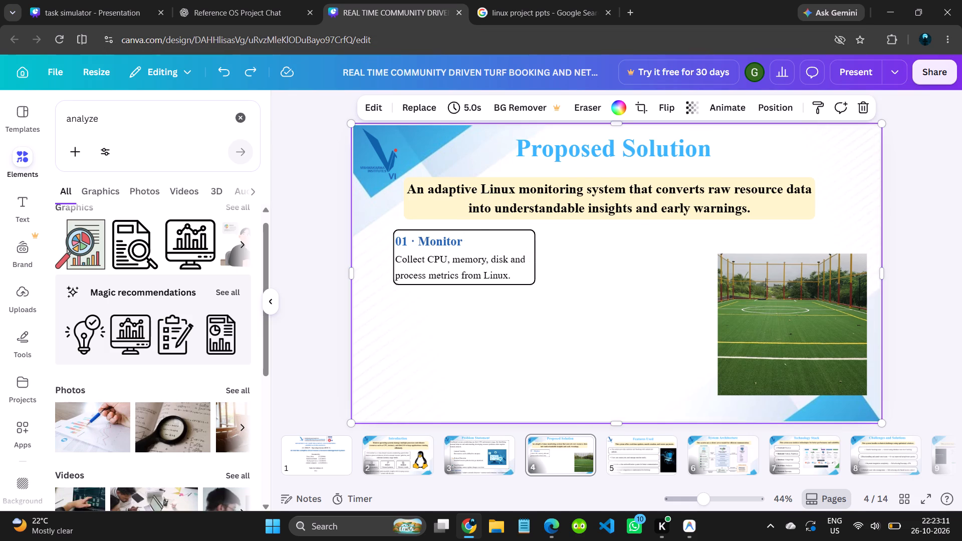
Switch to ChatGPT and copy the heading and description of the "02 · Detect" card.
left_click(193, 0)
left_click(520, 267)
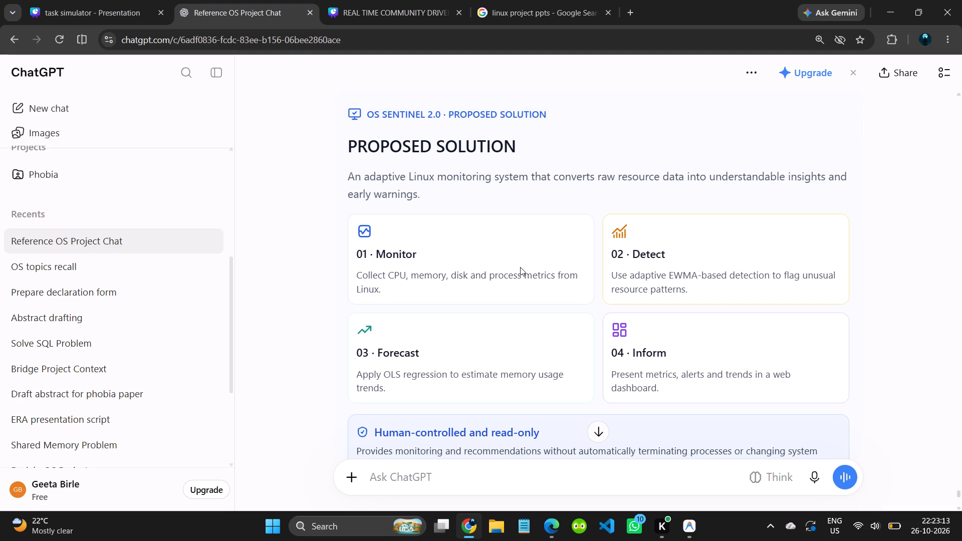
left_click(701, 280)
left_click_drag(729, 295, 609, 250)
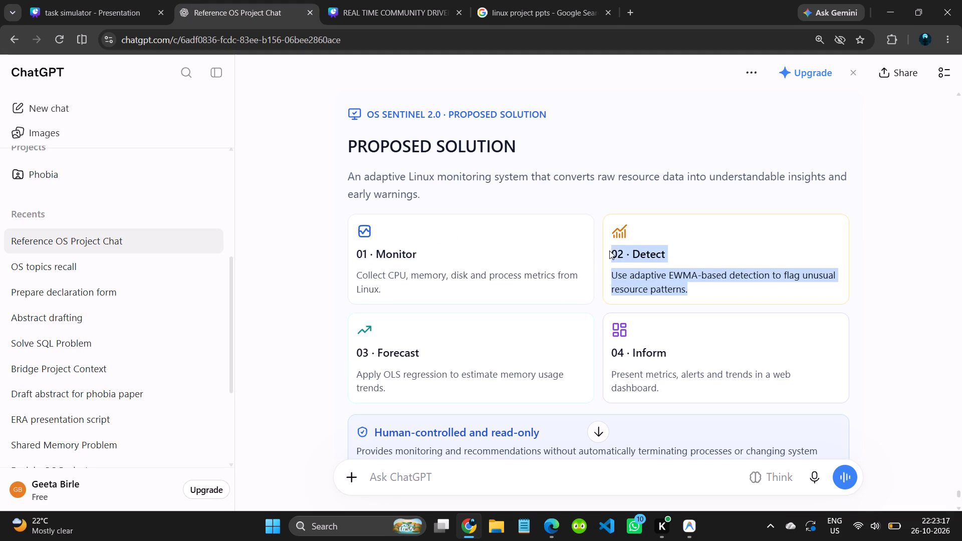
left_click_drag(609, 250, 606, 252)
key("ctrl+c")
key("ctrl+c")
Return to the Canva slide and duplicate the Monitor box.
left_click(420, 11)
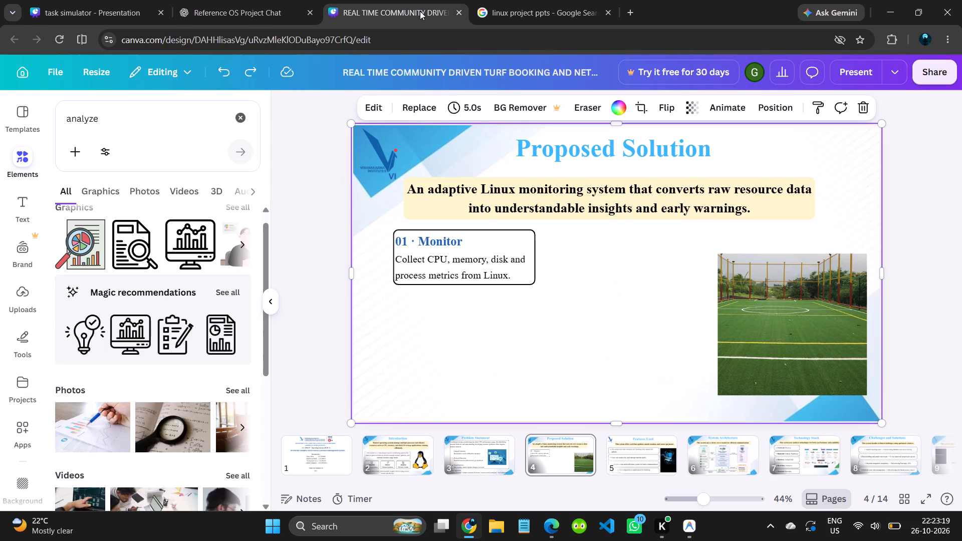
left_click(518, 238)
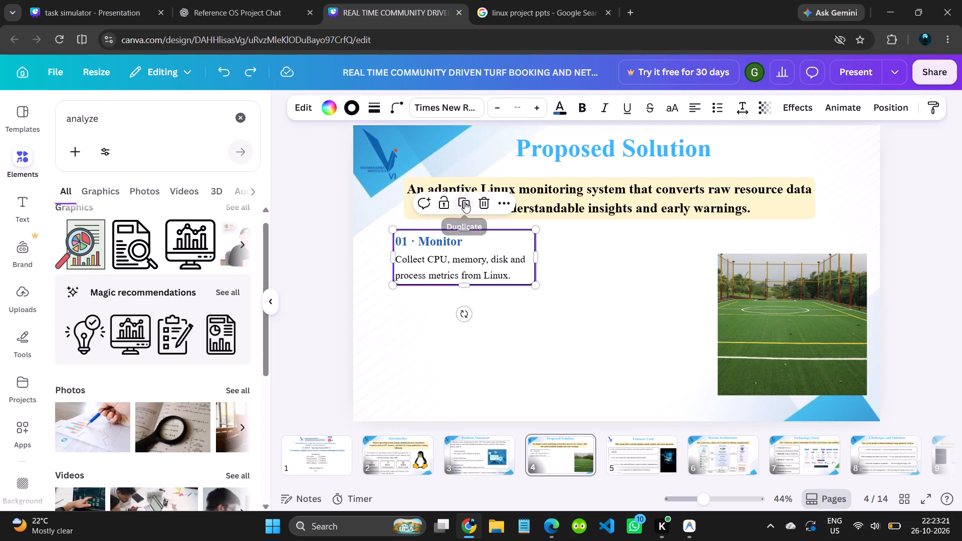
left_click(464, 202)
Paste the copied "02 · Detect" heading and description over the description text in the duplicate box.
triple_click(495, 269)
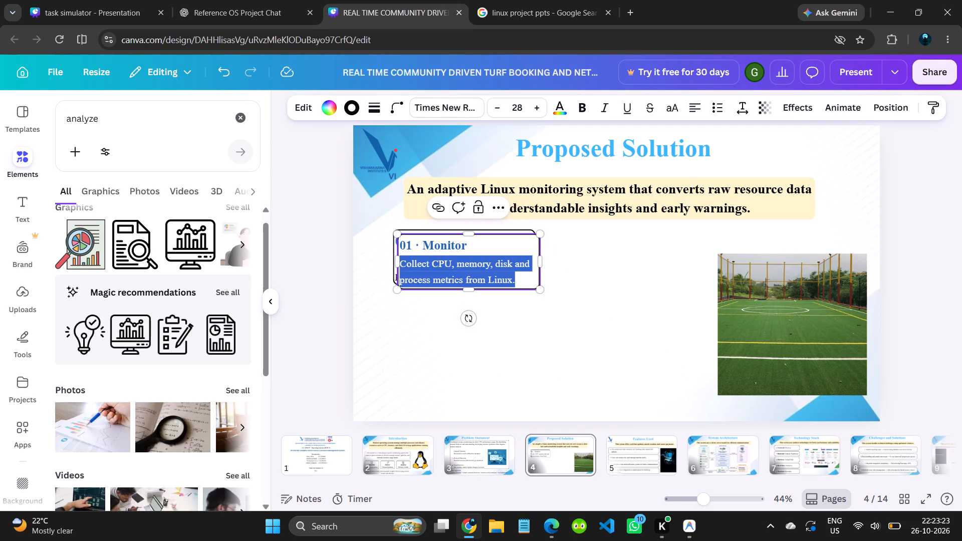
key("ctrl+a")
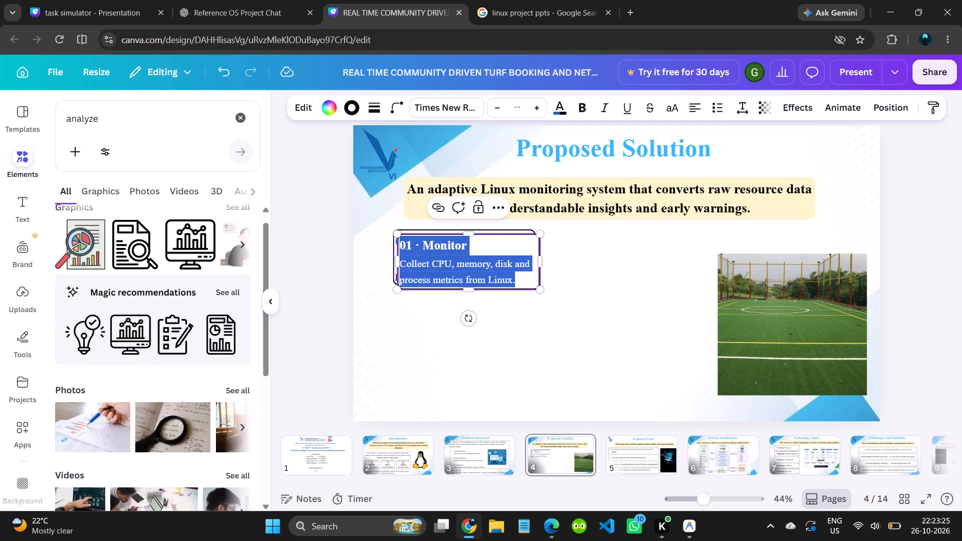
triple_click(492, 275)
key("ctrl+v")
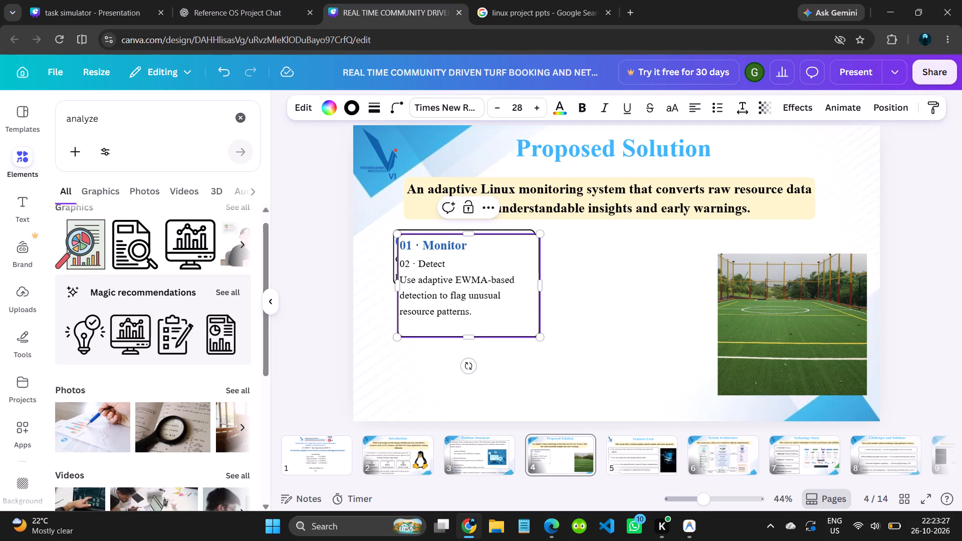
Cut "02 · Detect" from the duplicate box's body text and paste it over the "01 · Monitor" heading.
left_click_drag(448, 270, 395, 263)
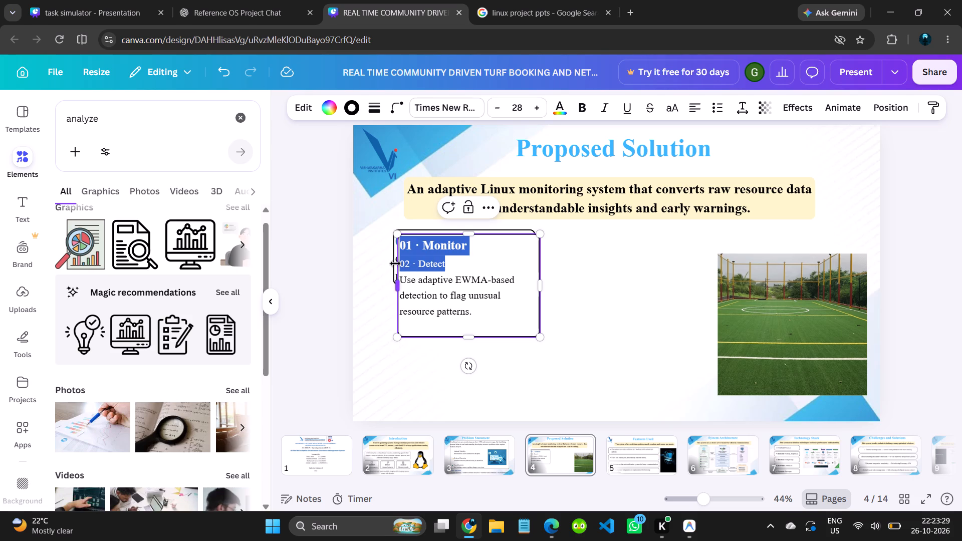
left_click_drag(395, 263, 407, 267)
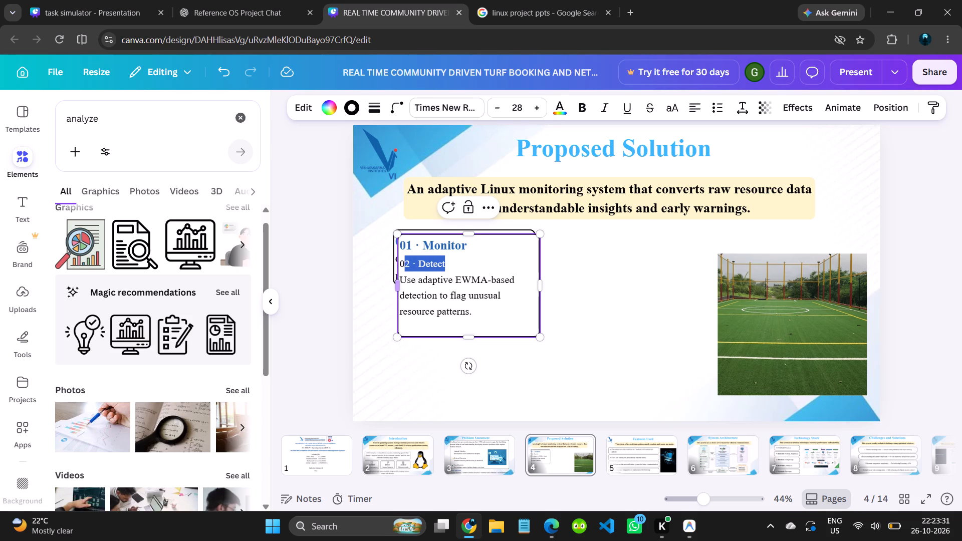
left_click_drag(407, 267, 402, 266)
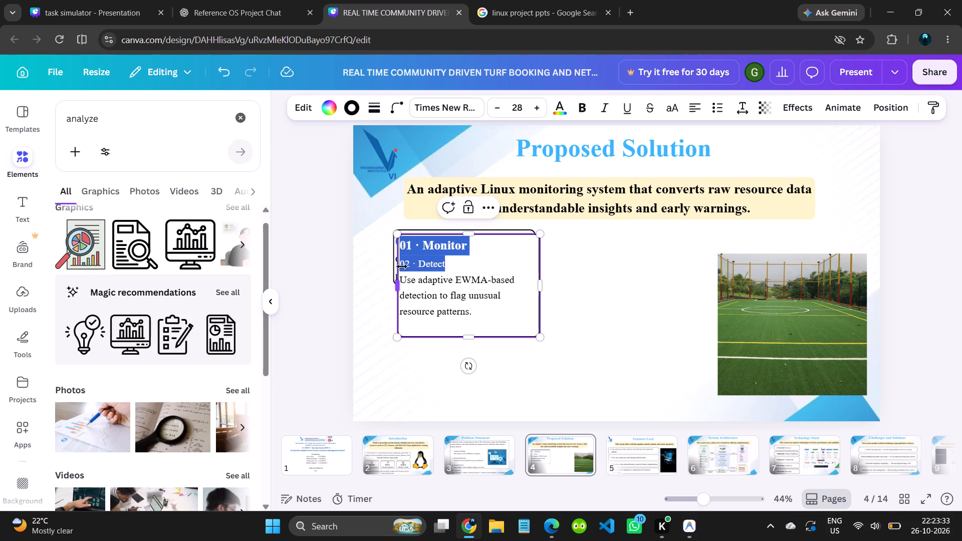
left_click_drag(402, 266, 405, 269)
key("ctrl+x")
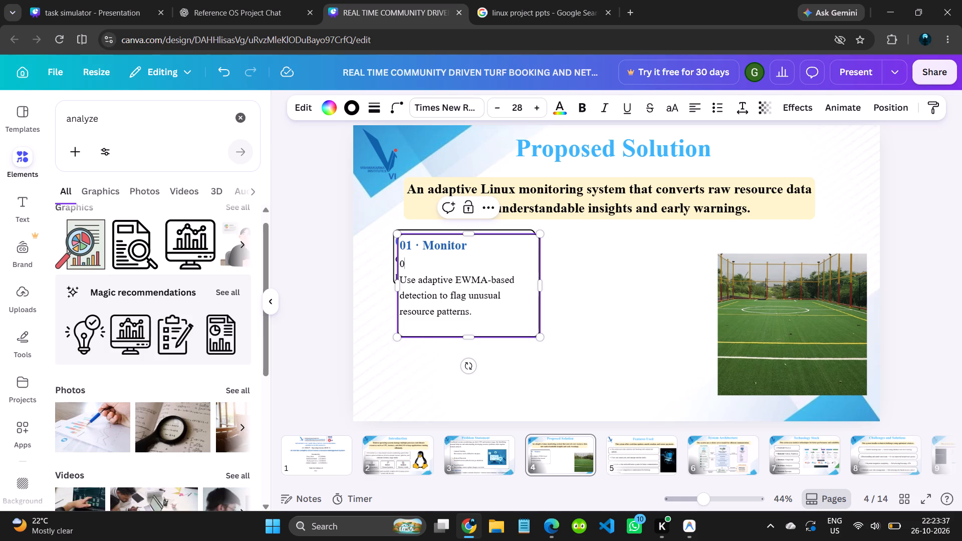
left_click_drag(469, 249, 409, 249)
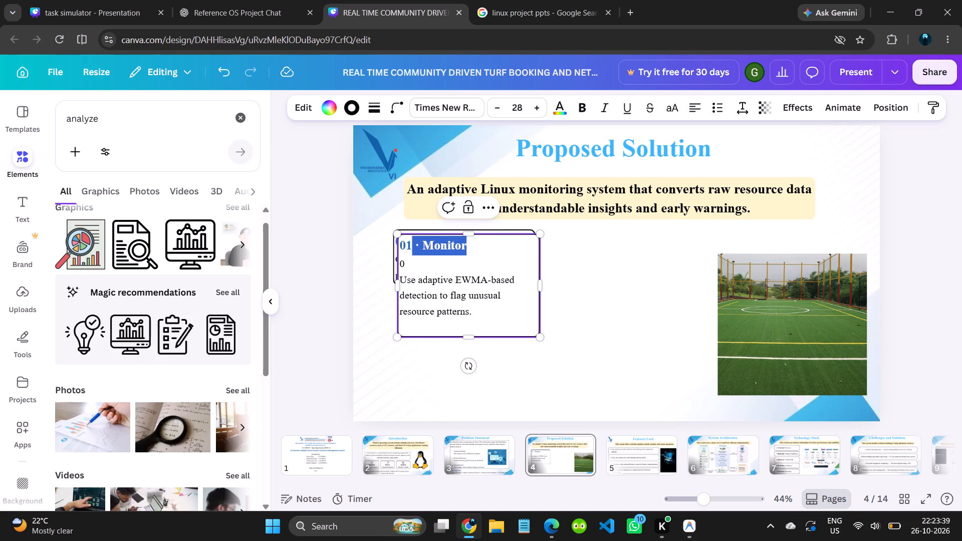
left_click_drag(409, 249, 408, 248)
key("ctrl+v")
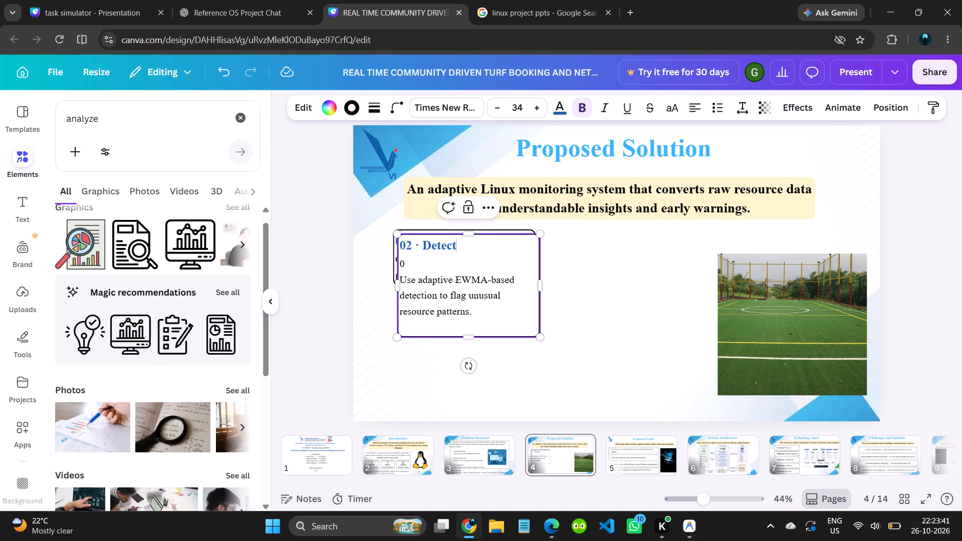
Delete the leftover 0 line under the "02 · Detect" heading and the empty line at the end of the box.
left_click(417, 264)
key("BackSpace")
key("BackSpace")
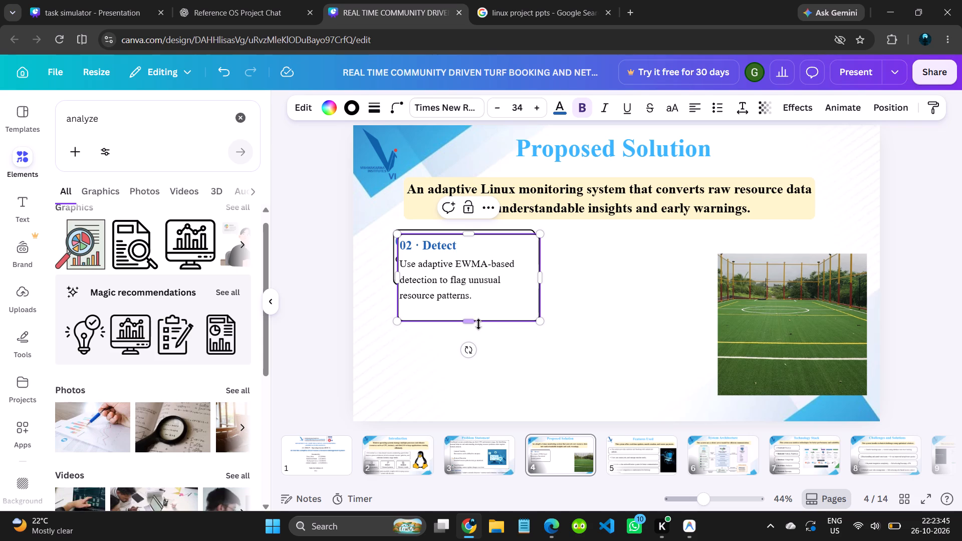
left_click(462, 315)
key("BackSpace")
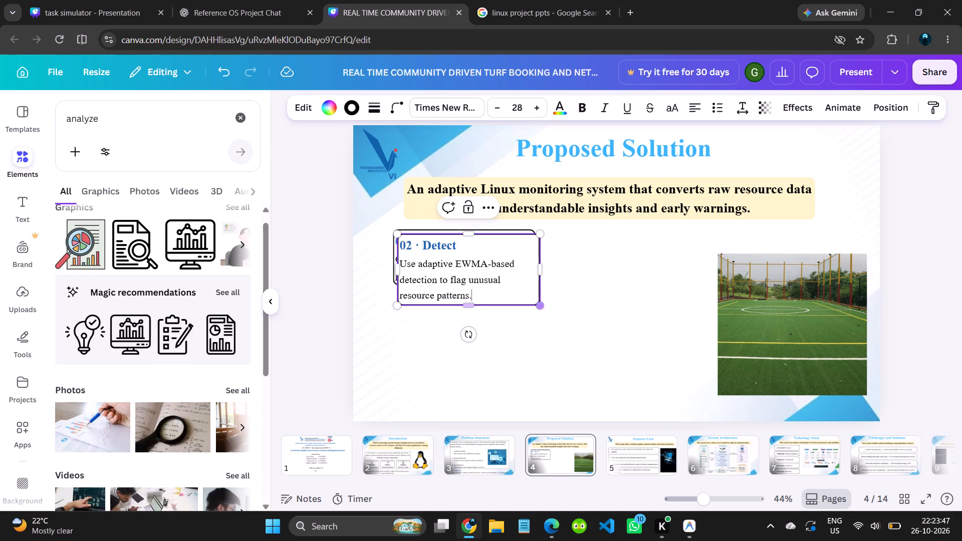
left_click(527, 347)
Place the Detect box beside the Monitor box, aligned with its top, and widen it so the description fits on two lines.
left_click_drag(494, 269, 566, 267)
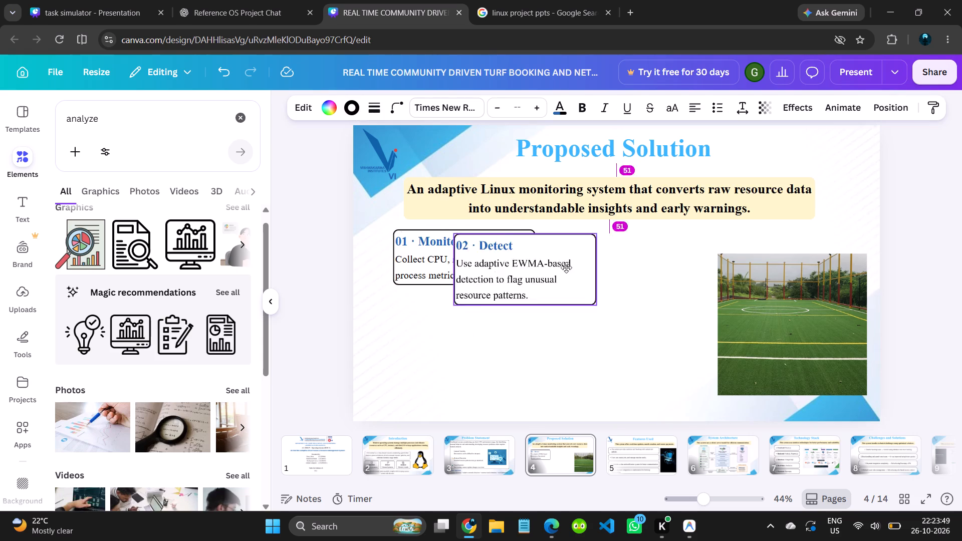
left_click_drag(566, 267, 640, 270)
left_click_drag(687, 268, 700, 260)
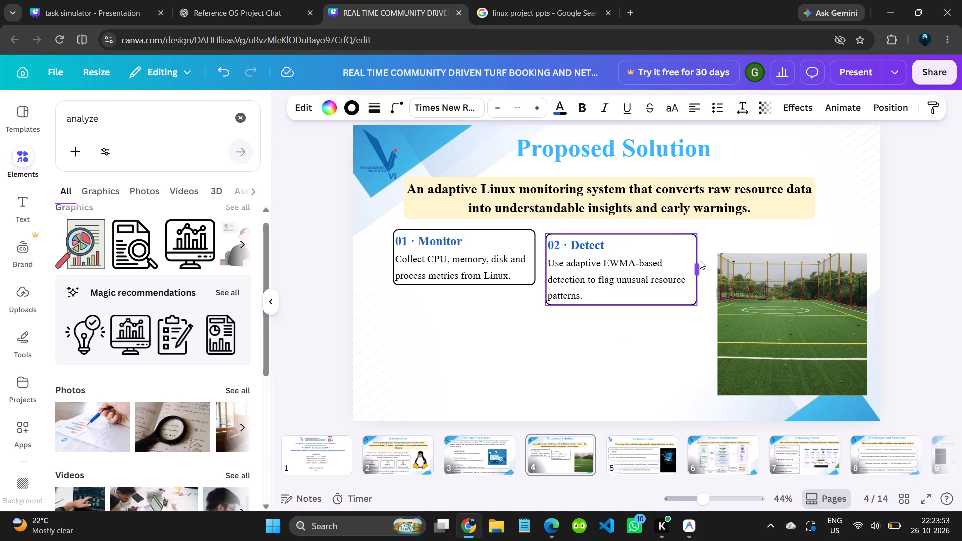
left_click_drag(700, 260, 705, 259)
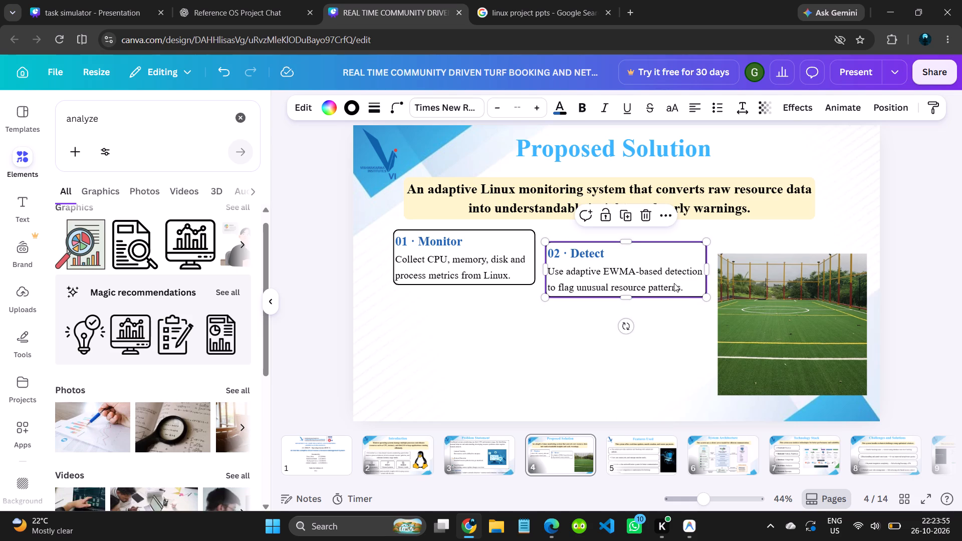
left_click_drag(674, 283, 671, 272)
left_click(647, 307)
Switch to ChatGPT and copy the heading and description of the "03 · Forecast" card.
left_click(316, 0)
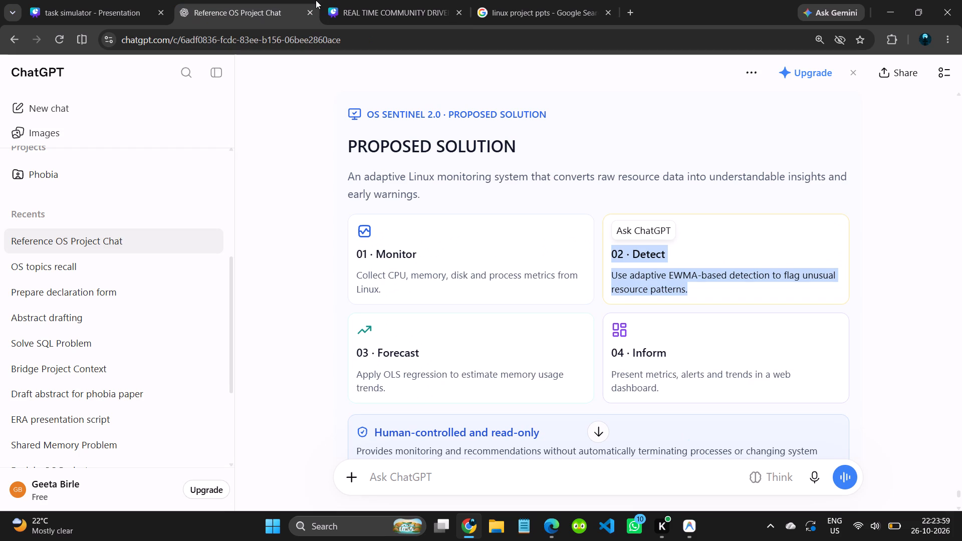
scroll(544, 349, "down", 1)
left_click(434, 361)
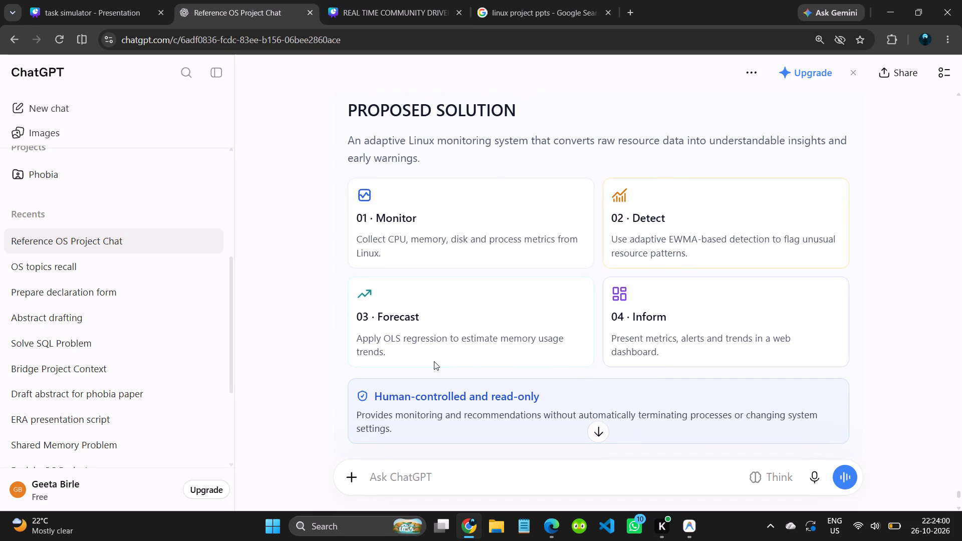
left_click_drag(434, 361, 338, 316)
key("ctrl+c")
key("ctrl+c")
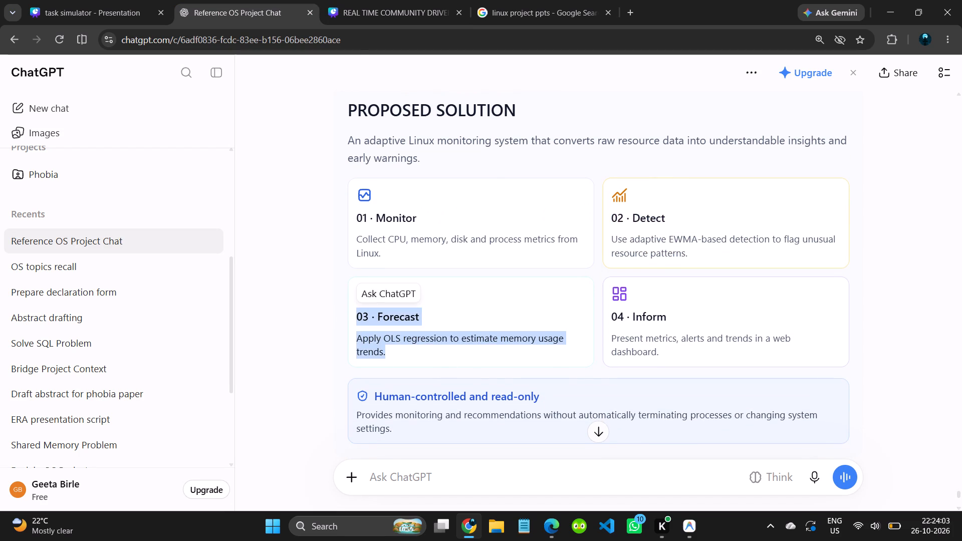
Return to the Canva slide, duplicate the Monitor box twice and arrange the copies as a second row beneath Monitor and Detect.
left_click(376, 0)
left_click(488, 342)
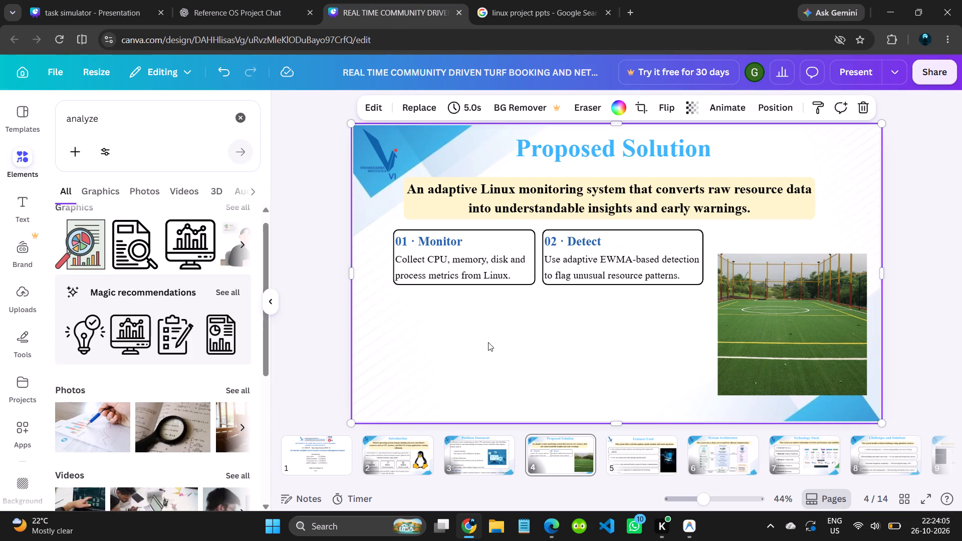
left_click(465, 256)
left_click(470, 206)
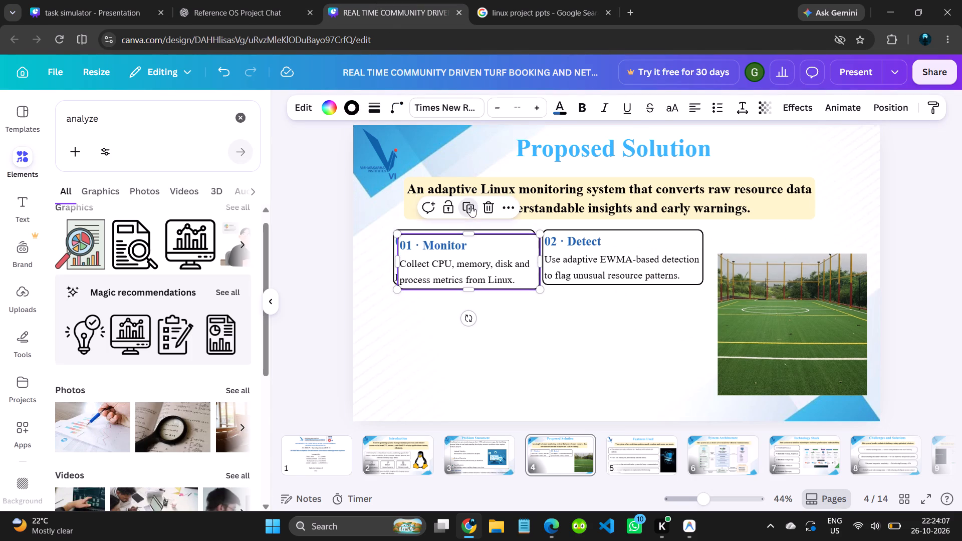
left_click(470, 206)
left_click_drag(491, 292, 508, 292)
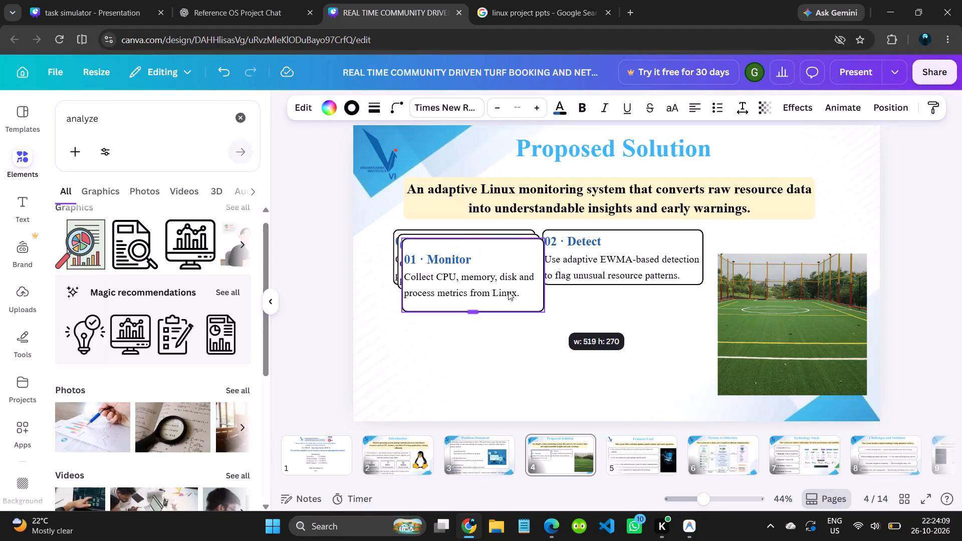
left_click_drag(508, 292, 503, 289)
left_click_drag(487, 269, 625, 338)
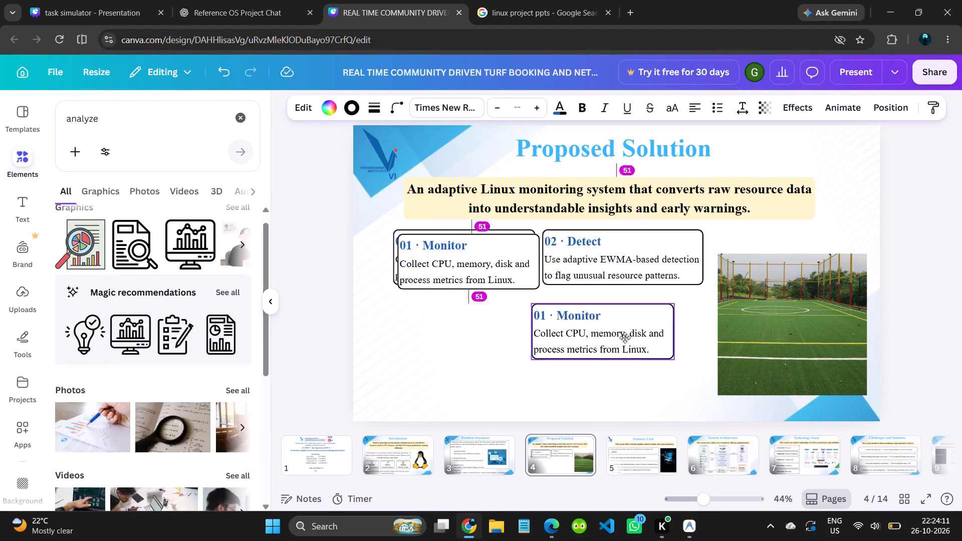
left_click_drag(625, 338, 629, 324)
left_click_drag(493, 267, 492, 300)
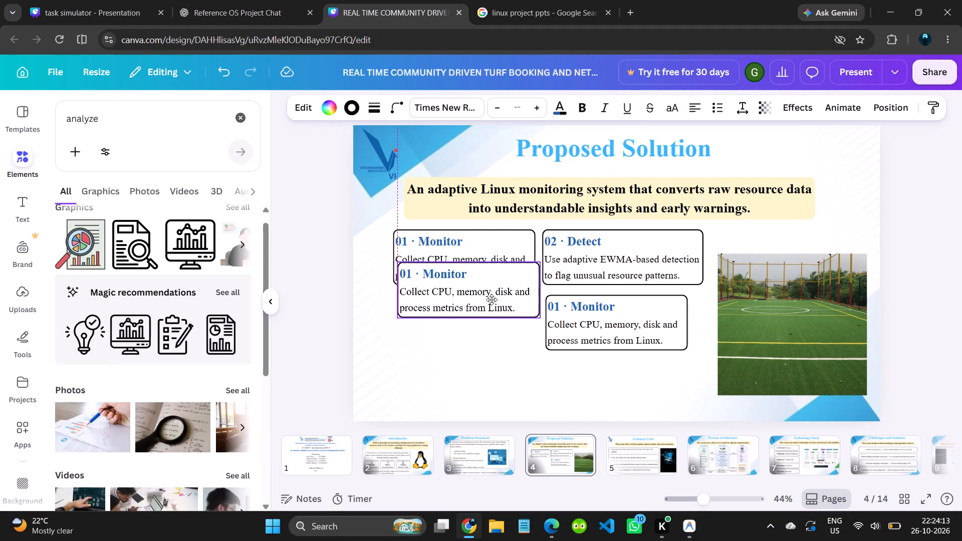
left_click_drag(492, 300, 486, 329)
Paste the copied "03 · Forecast" text over the description in the duplicate box below Monitor.
triple_click(423, 327)
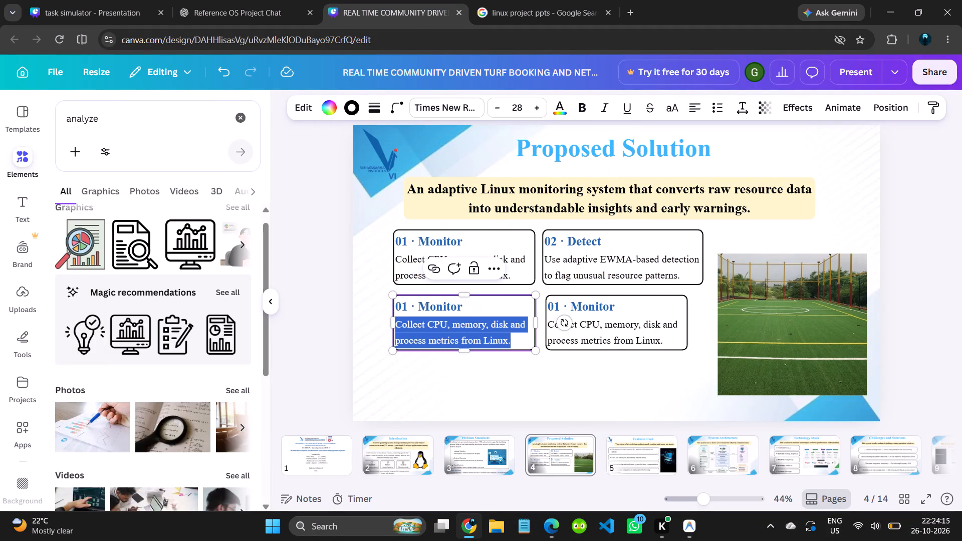
left_click(423, 327)
key("ctrl+v")
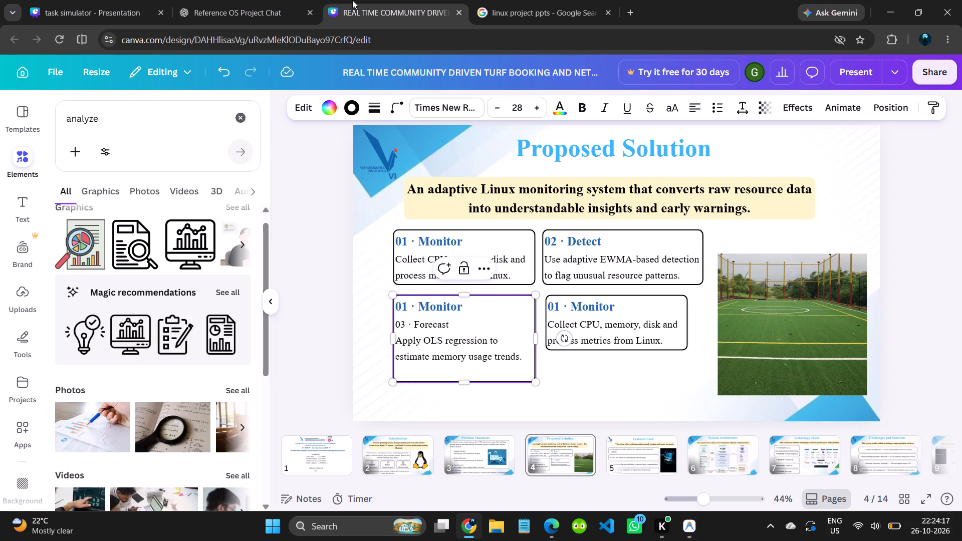
Switch to ChatGPT and copy the heading and description of the "04 · Inform" card.
left_click(352, 0)
left_click(272, 0)
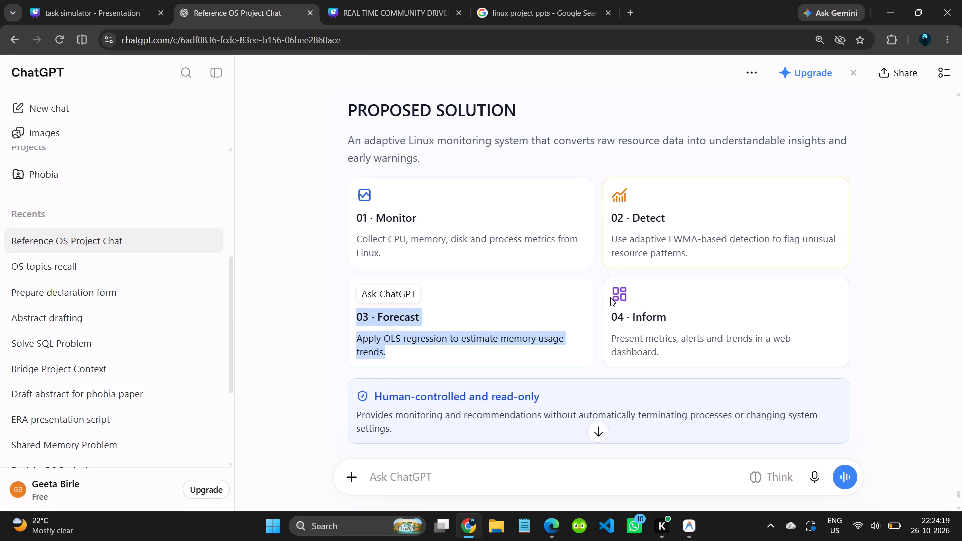
left_click_drag(613, 320, 691, 361)
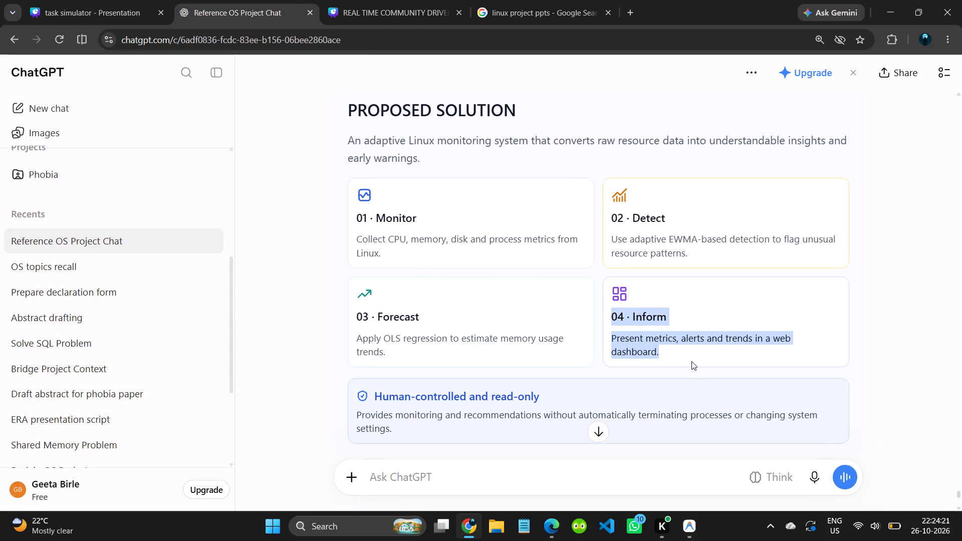
key("ctrl+c")
key("ctrl+c")
Return to the Canva slide and paste the "04 · Inform" text over the description in the duplicate box below Detect.
left_click(440, 0)
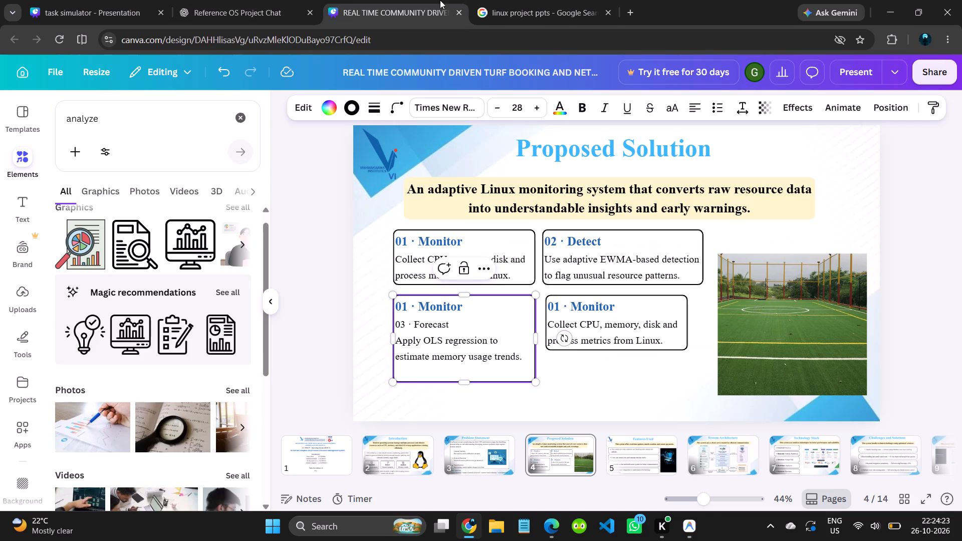
triple_click(594, 339)
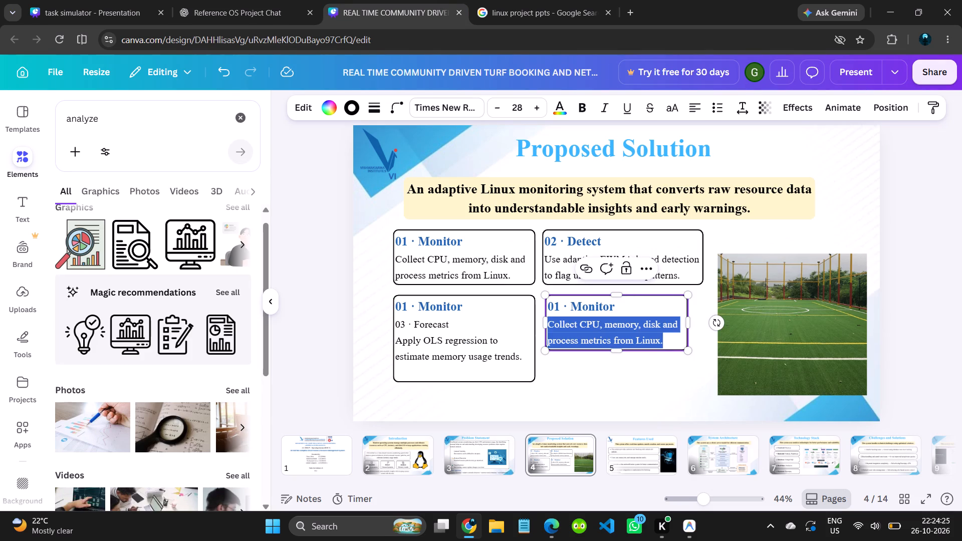
key("ctrl+v")
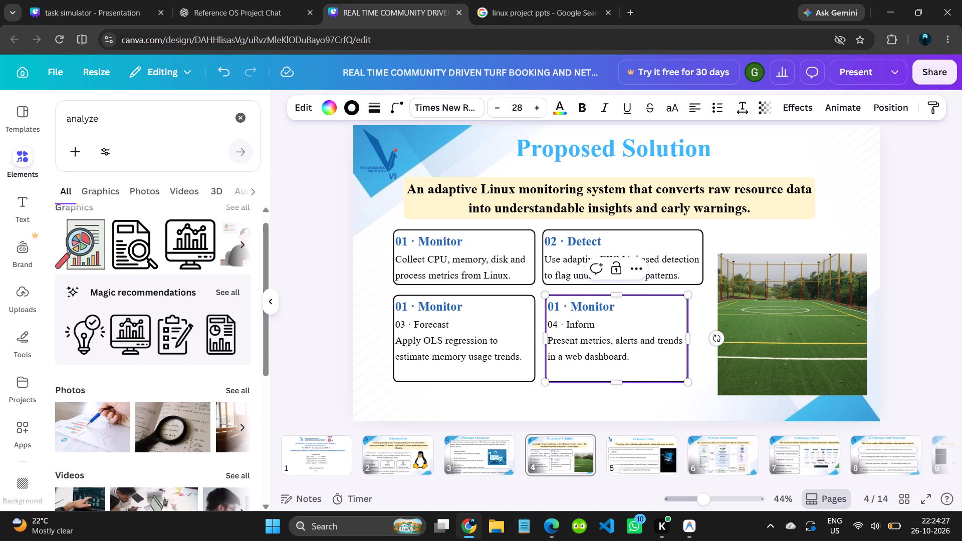
Cut the "04 · Inform" line from that box's body text and paste it over its "01 · Monitor" heading.
double_click(578, 323)
left_click(608, 325)
left_click_drag(608, 325, 558, 327)
left_click_drag(558, 327, 554, 325)
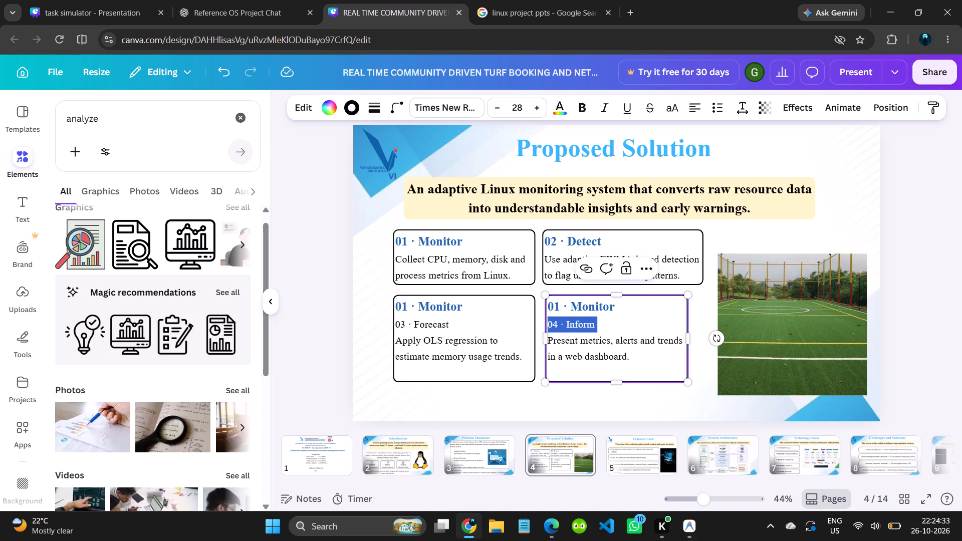
key("ctrl+c")
key("ctrl+x")
left_click_drag(624, 304, 547, 314)
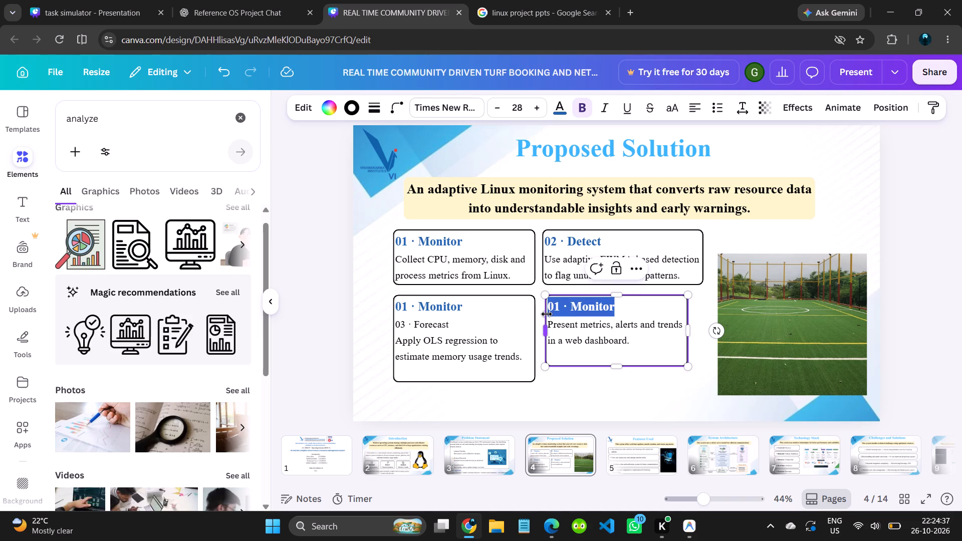
left_click_drag(547, 314, 546, 314)
key("ctrl+v")
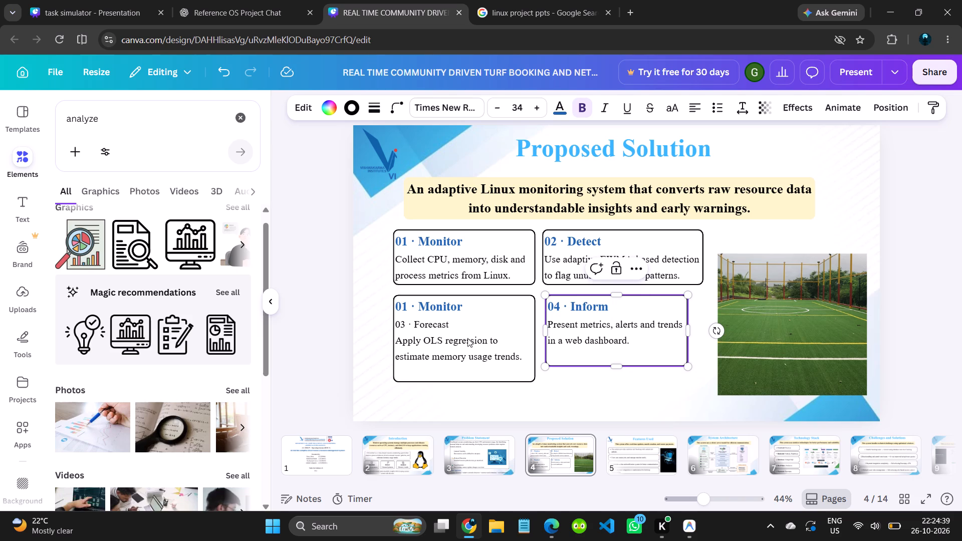
Cut the "03 · Forecast" line from the body text of the box below Monitor and paste it over its "01 · Monitor" heading.
left_click(446, 323)
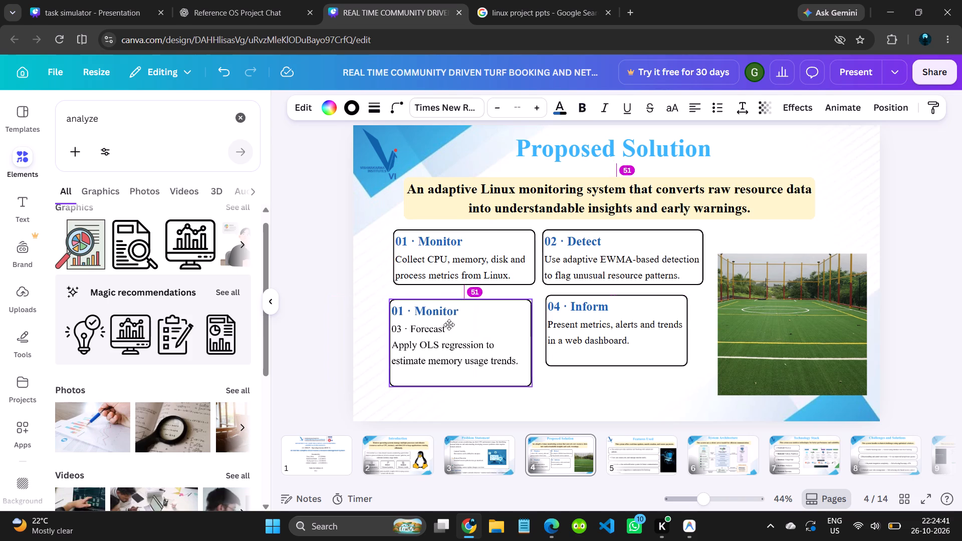
left_click(460, 326)
left_click_drag(460, 326, 455, 326)
double_click(455, 326)
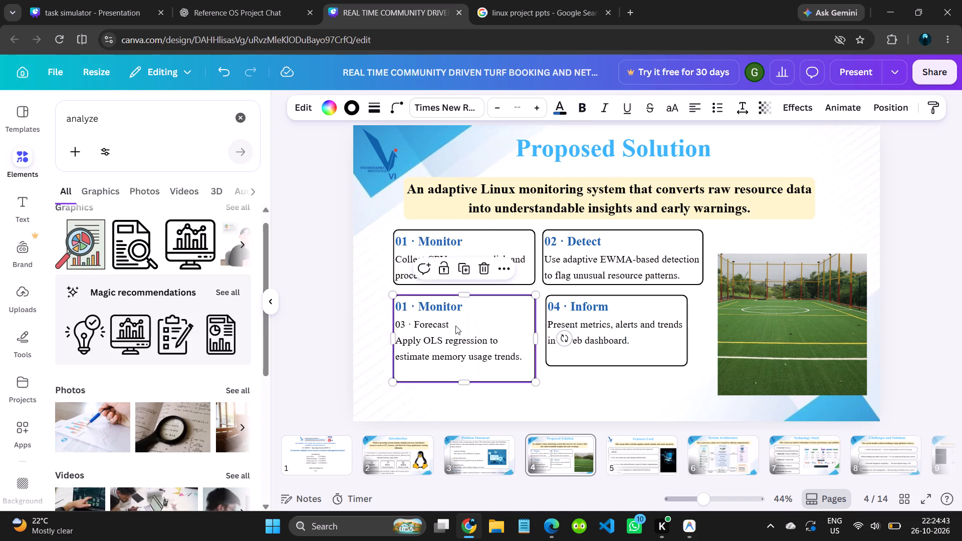
left_click(455, 326)
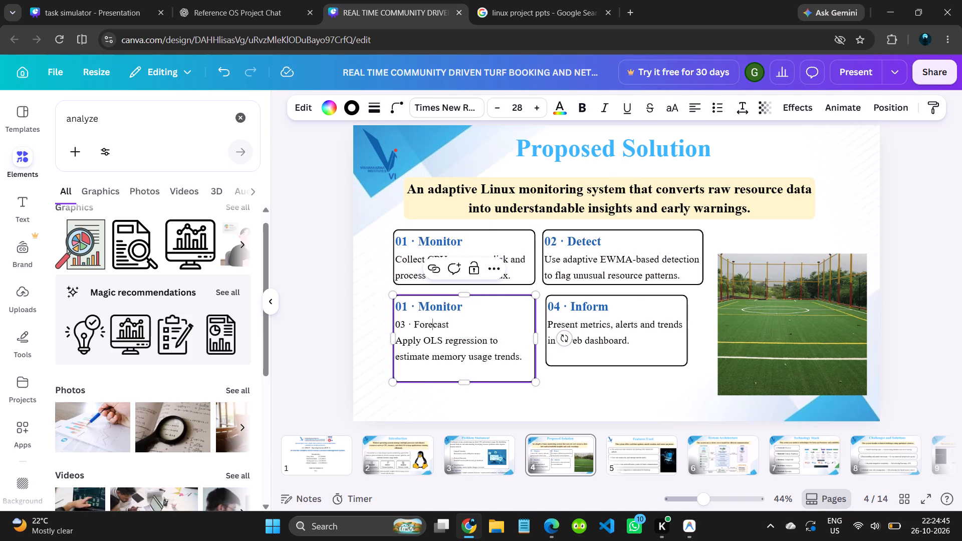
left_click_drag(457, 327, 388, 321)
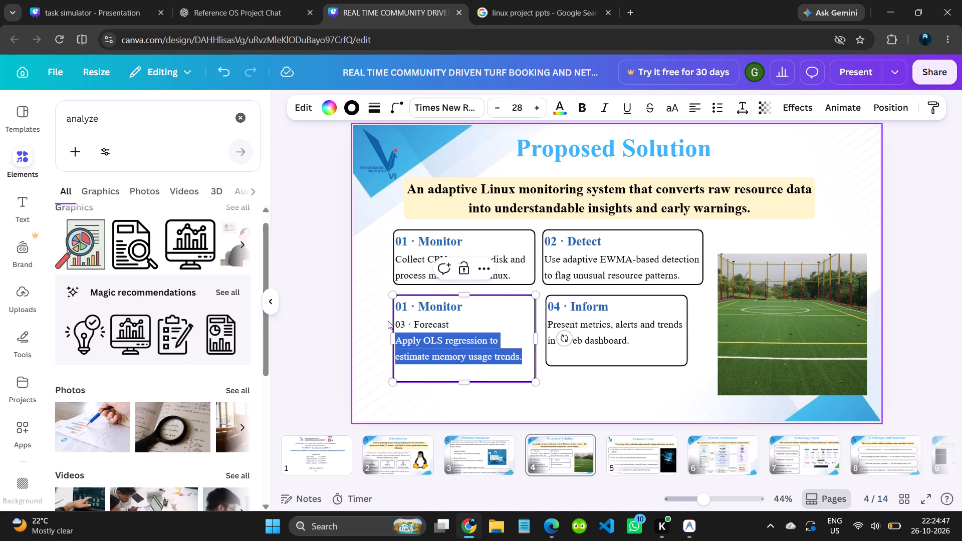
left_click_drag(388, 321, 405, 327)
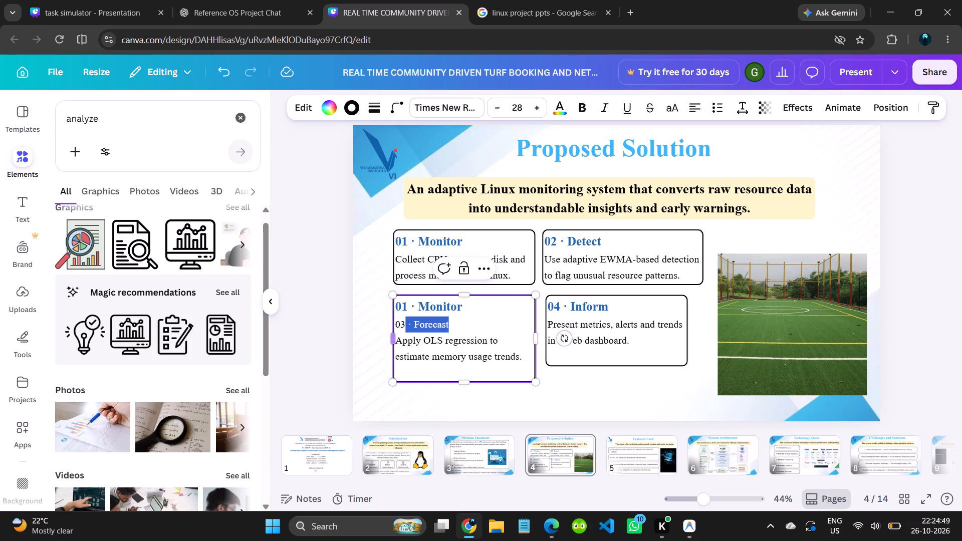
left_click_drag(405, 327, 401, 327)
key("ctrl+x")
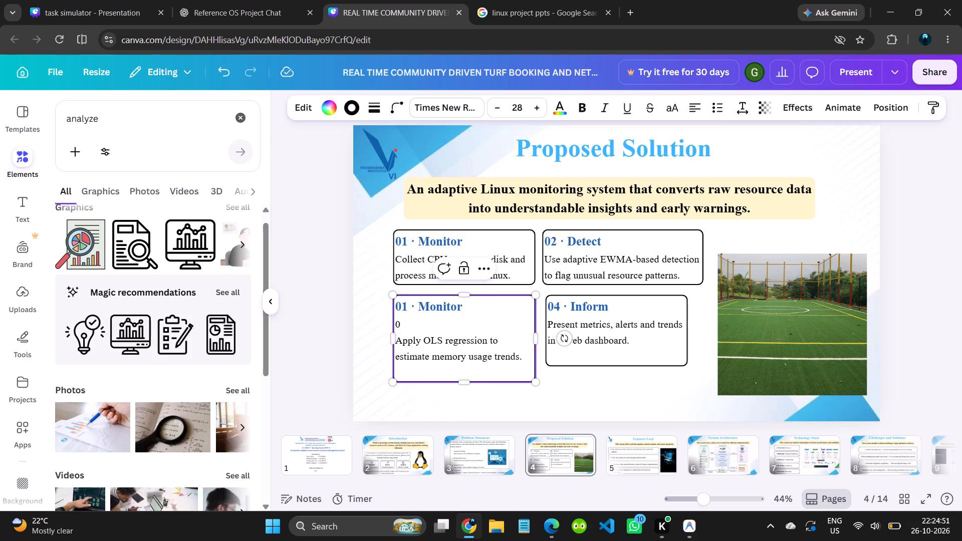
left_click_drag(473, 312, 404, 311)
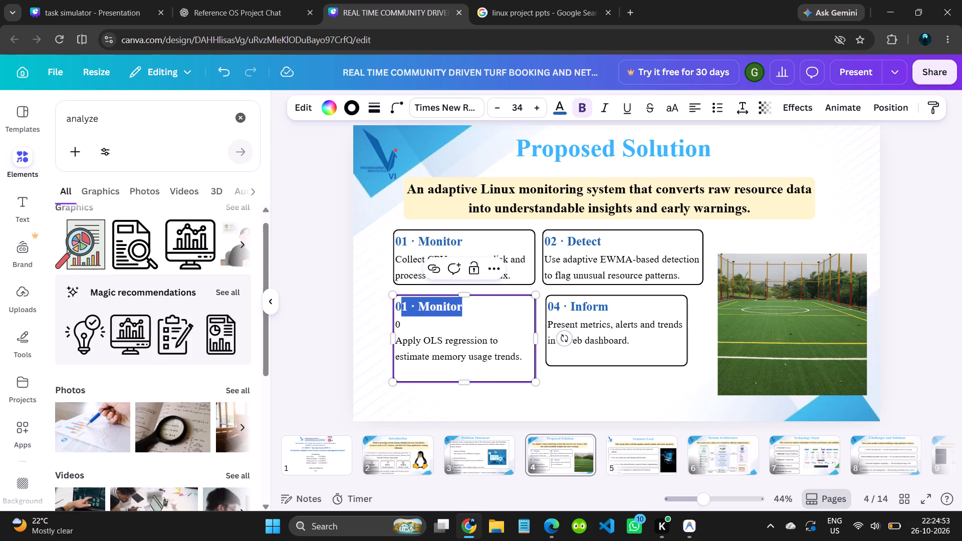
key("ctrl+v")
Delete the leftover "0" line and the trailing empty line in the "03 · Forecast" box.
left_click(412, 318)
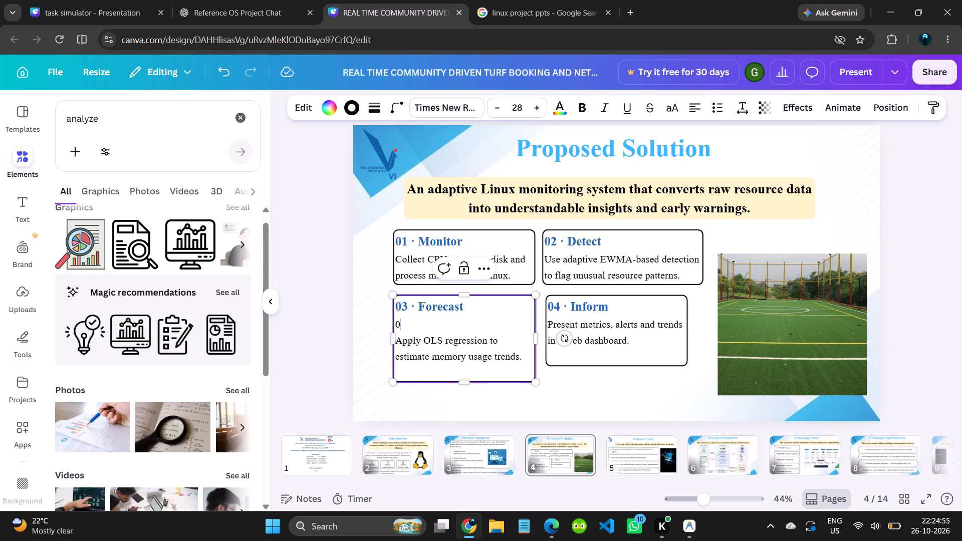
key("BackSpace")
key("BackSpace")
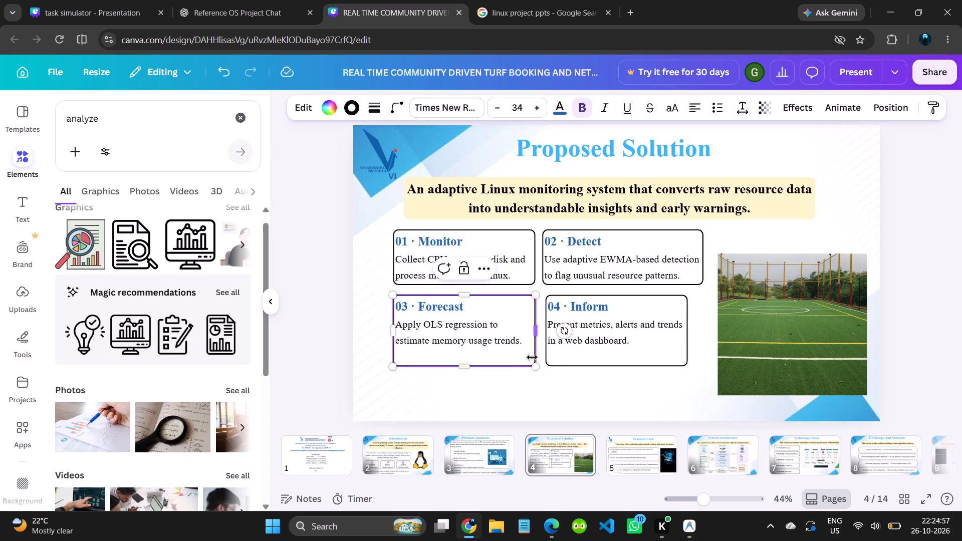
left_click(490, 355)
key("BackSpace")
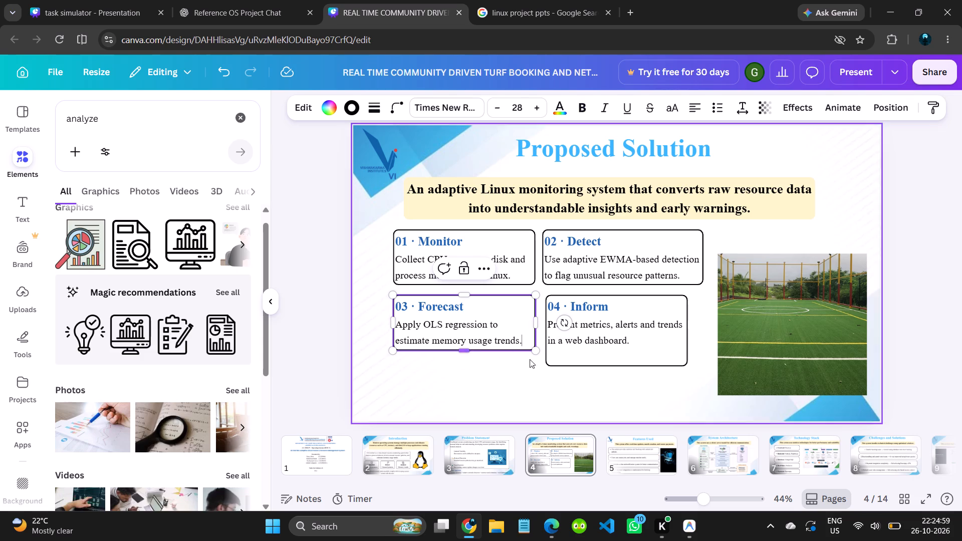
Remove the trailing empty line from the "04 · Inform" box, undoing any accidental deletion of the box.
left_click(572, 350)
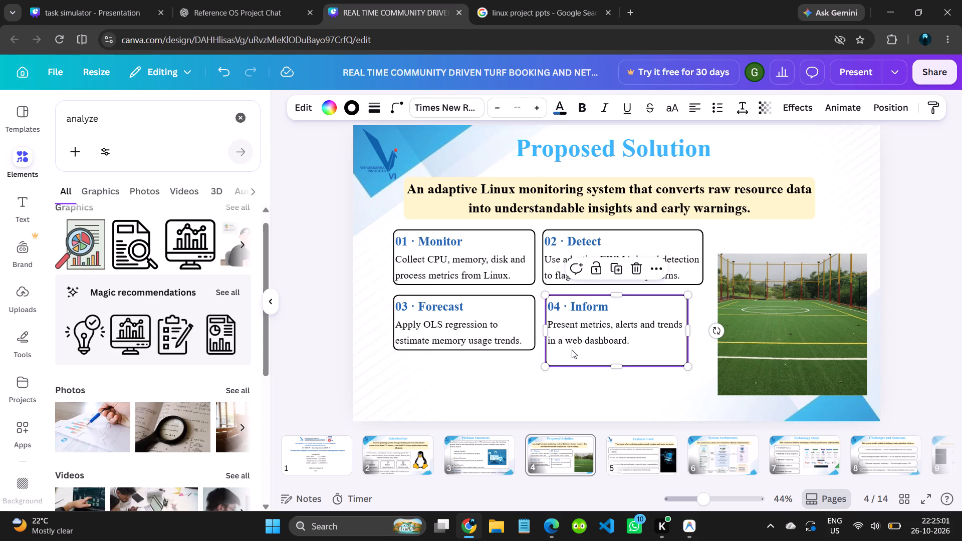
key("BackSpace")
key("ctrl+z")
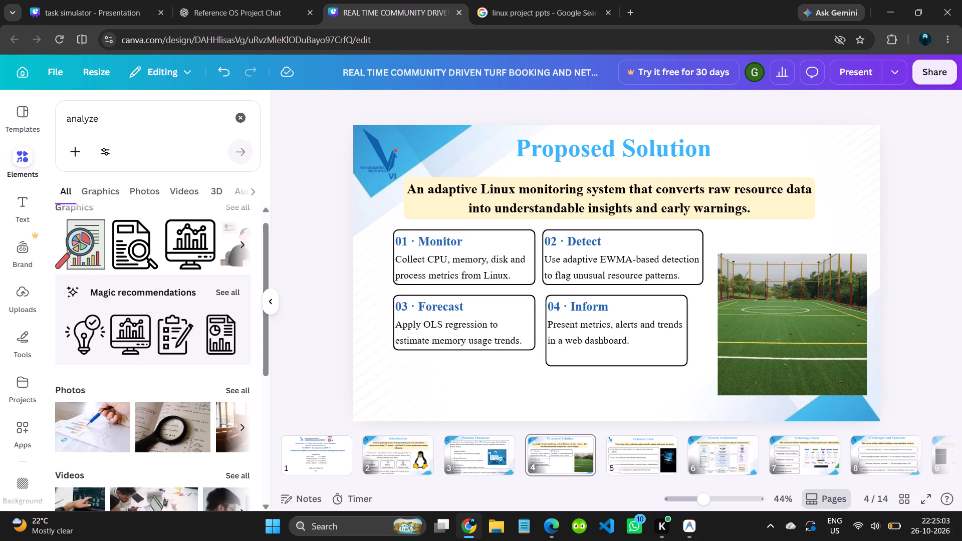
left_click(572, 350)
left_click(572, 350)
key("BackSpace")
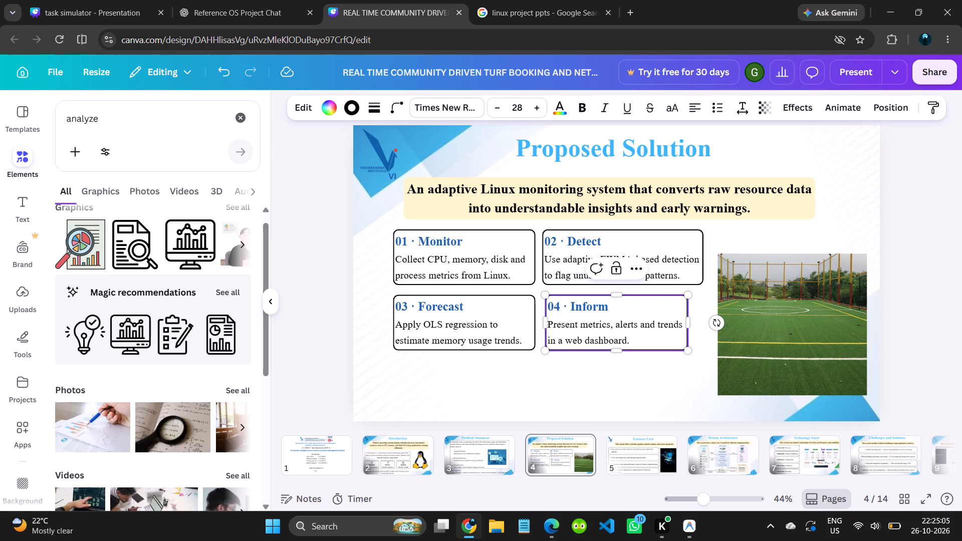
left_click(586, 374)
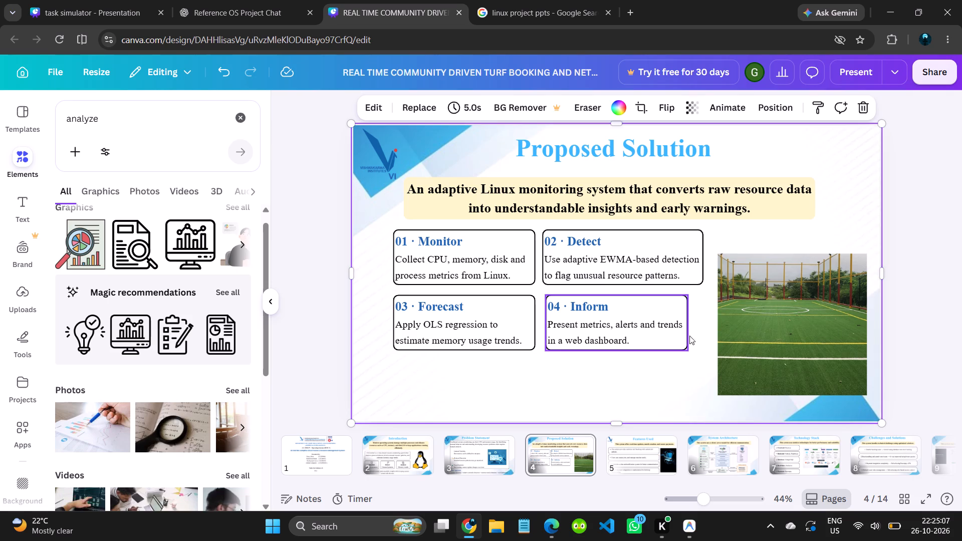
Widen the "04 · Inform" box so its right edge lines up with the Detect box above.
left_click(663, 324)
left_click_drag(685, 323, 697, 322)
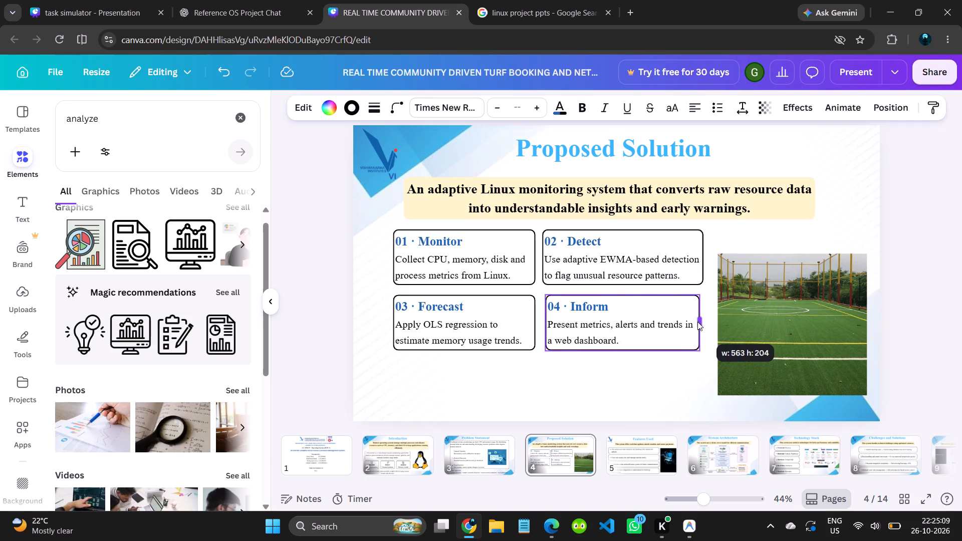
left_click_drag(697, 322, 698, 322)
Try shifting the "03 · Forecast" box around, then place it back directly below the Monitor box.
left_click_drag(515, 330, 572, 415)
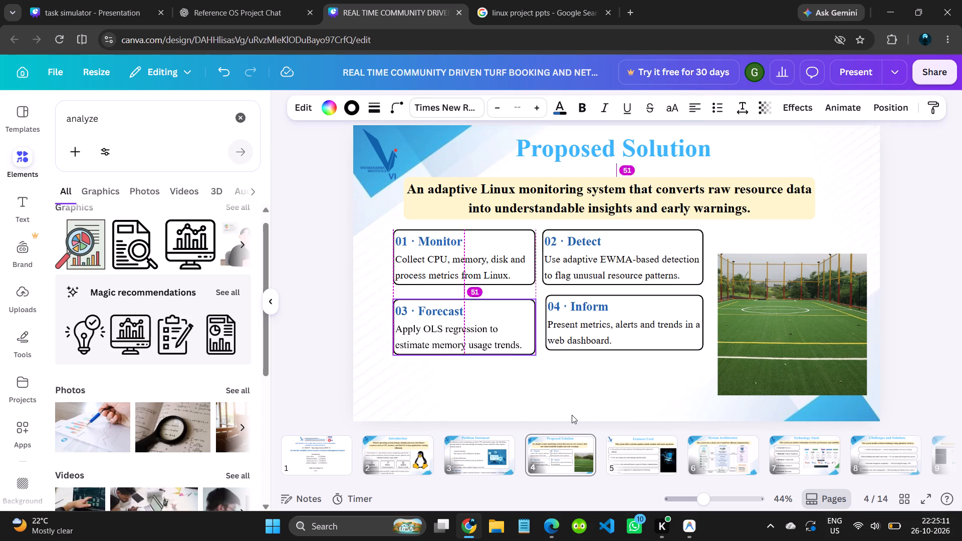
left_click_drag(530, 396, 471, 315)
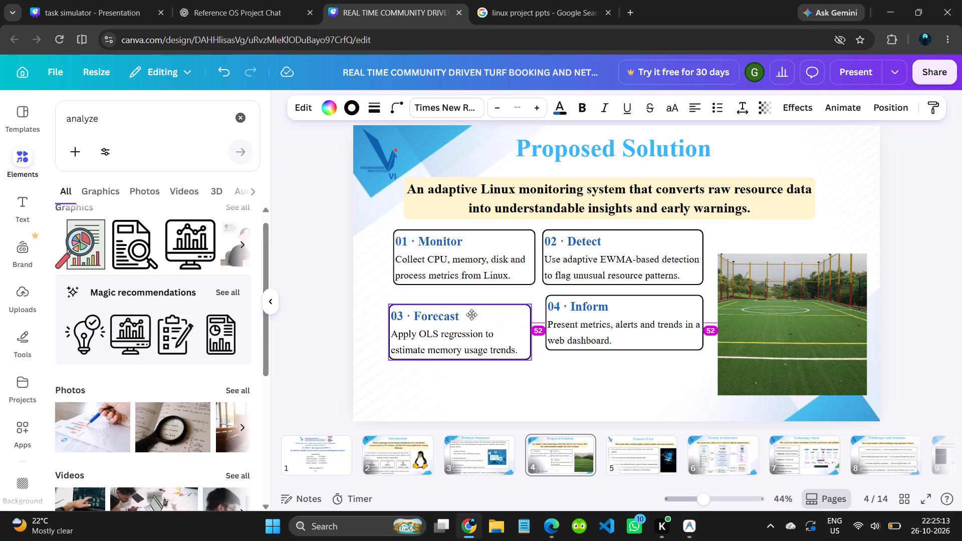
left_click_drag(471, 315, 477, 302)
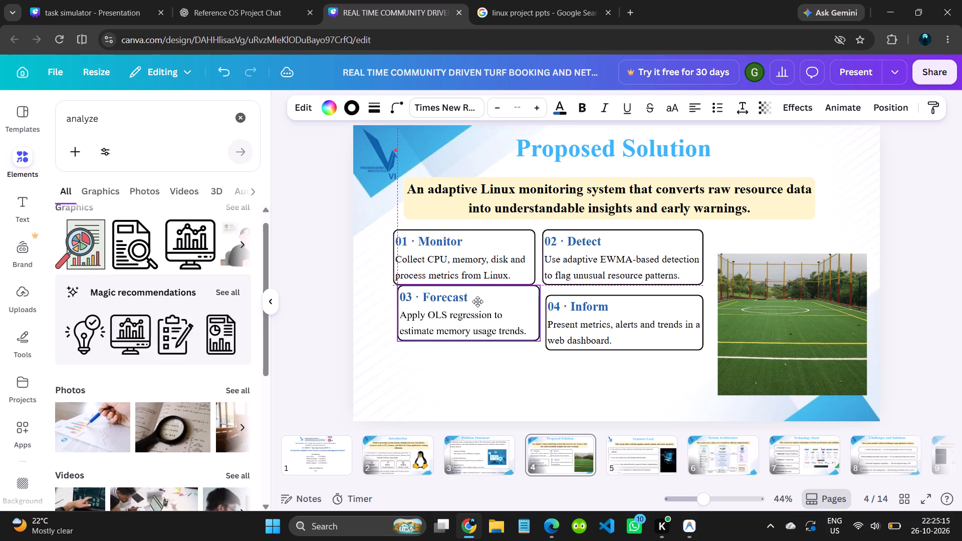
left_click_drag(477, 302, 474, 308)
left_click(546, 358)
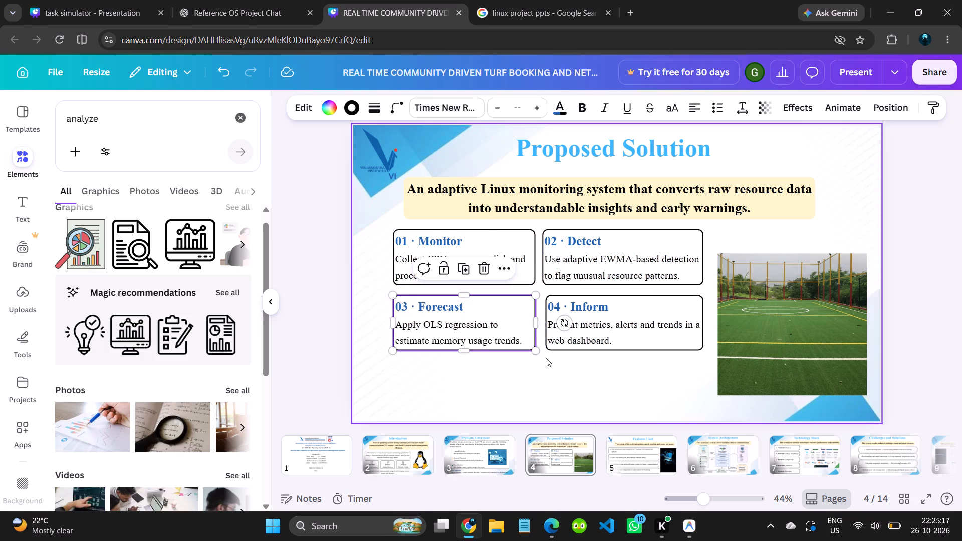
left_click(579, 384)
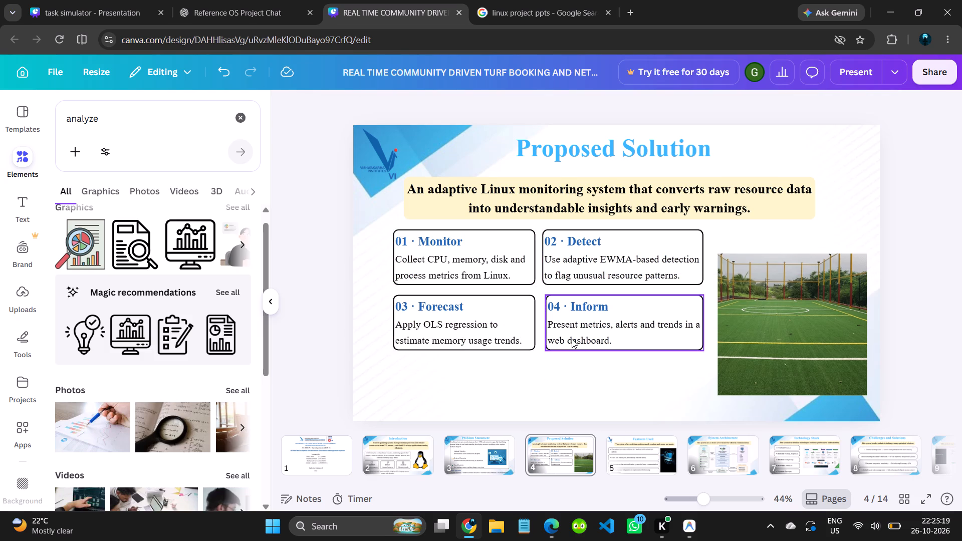
Add a leading space to the "04 · Inform" heading and extend the box's left edge to match Detect, about 588 wide.
double_click(554, 305)
key("Left")
key("space")
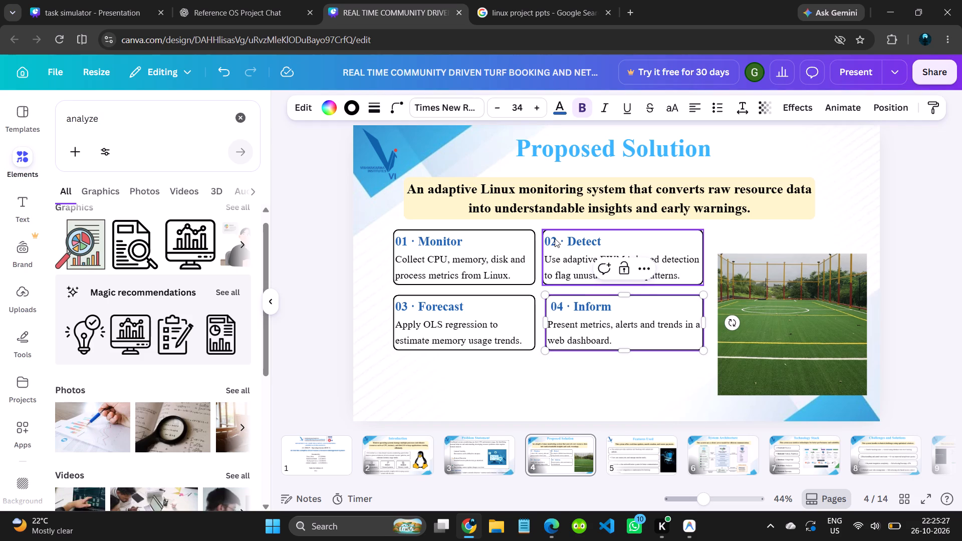
left_click(546, 321)
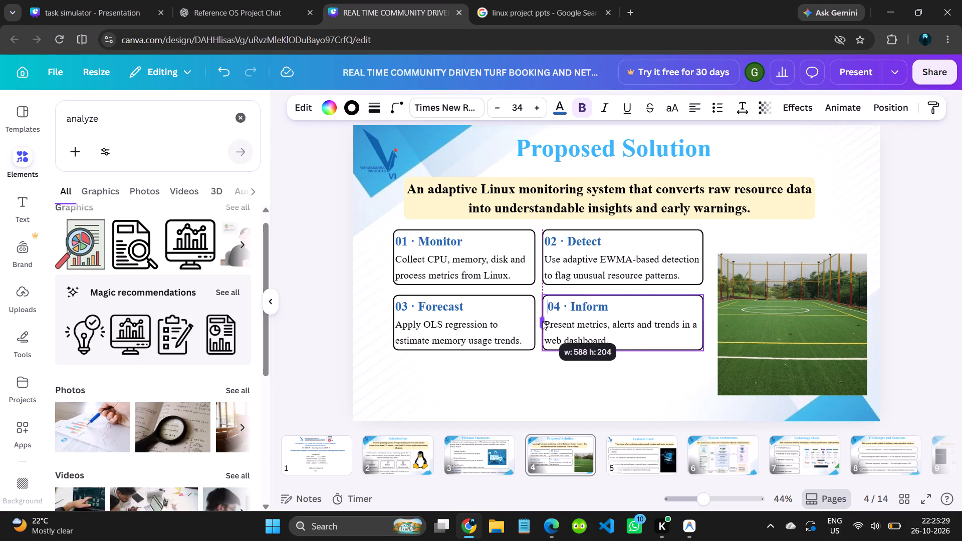
Add a leading space to the Inform description and try to indent its second line with spaces.
left_click(550, 321)
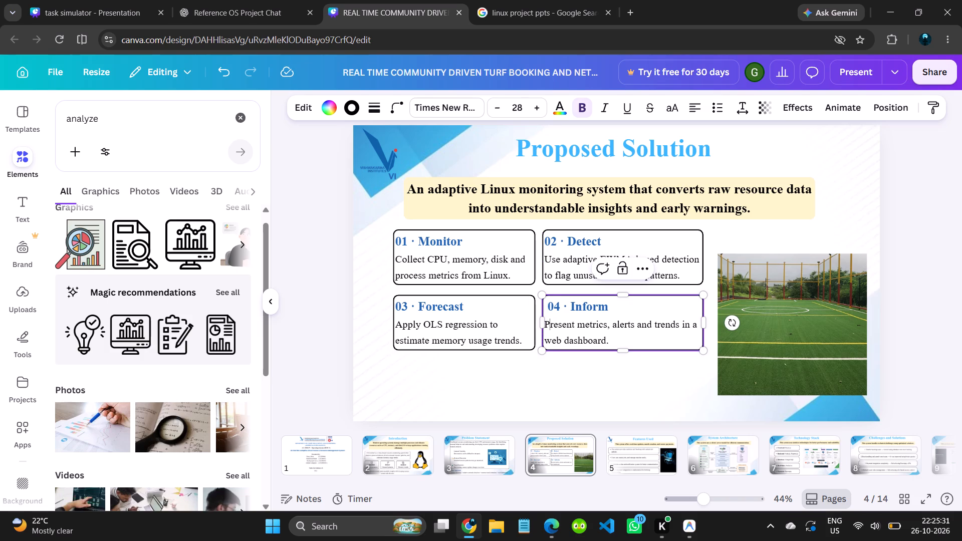
key("Left")
key("space")
key("Down")
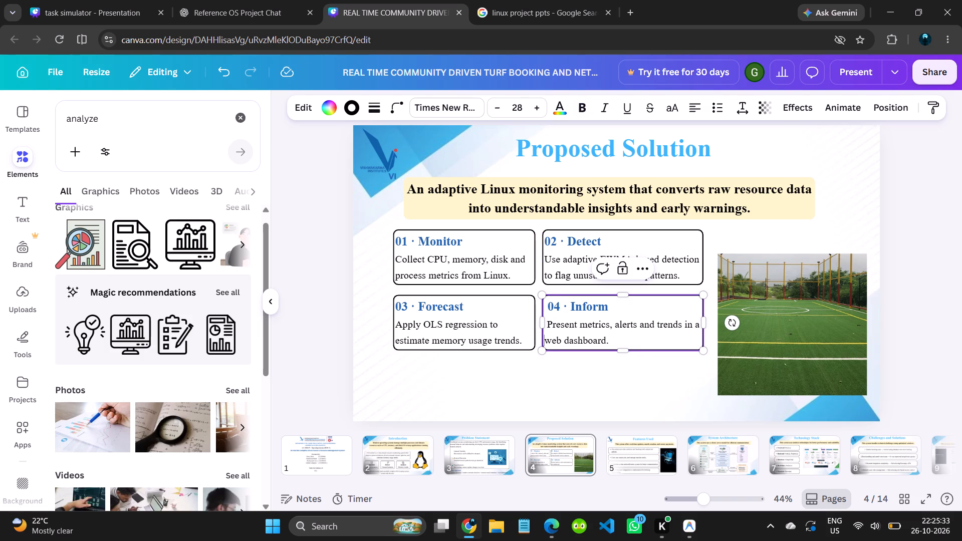
key("space")
key("space")
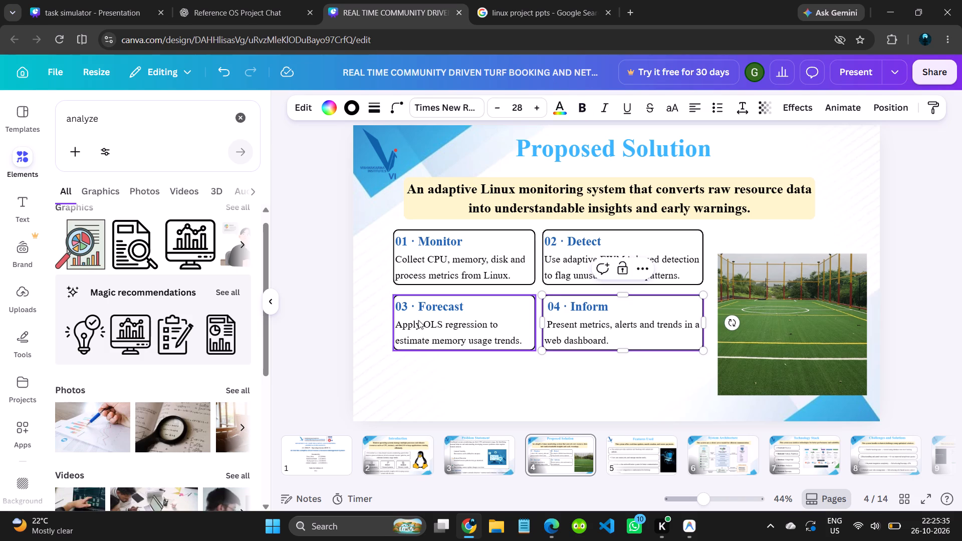
Add a leading space before both the description and the heading in the "03 · Forecast" box.
double_click(404, 324)
key("Left")
key("space")
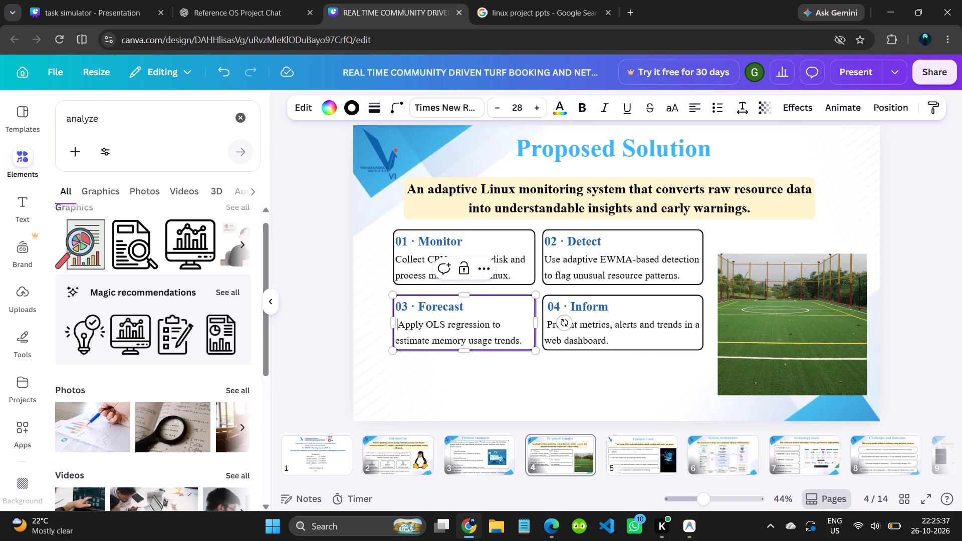
key("Up")
key("space")
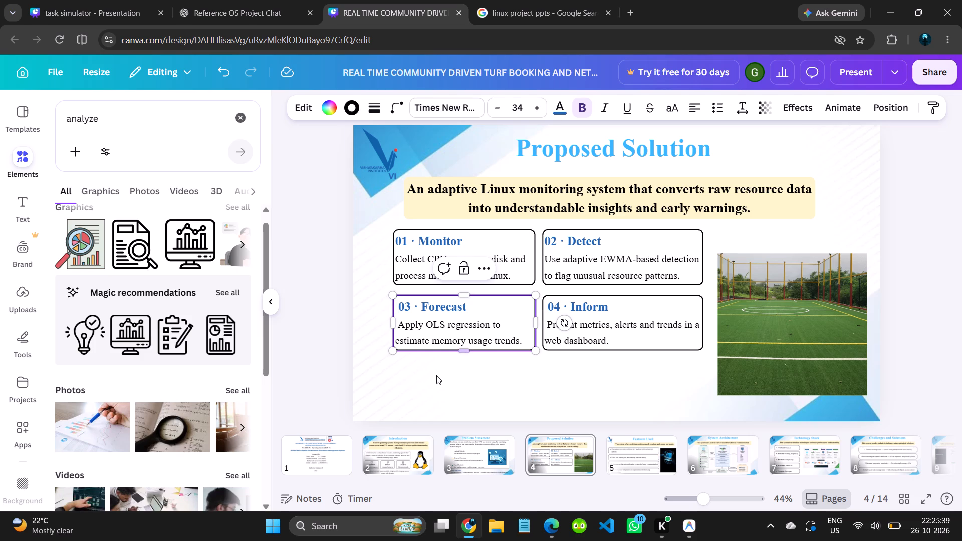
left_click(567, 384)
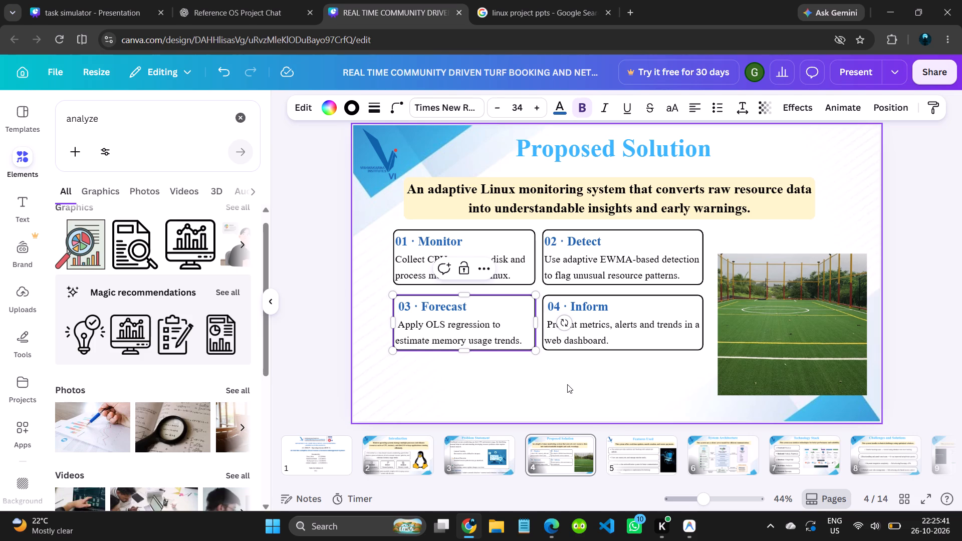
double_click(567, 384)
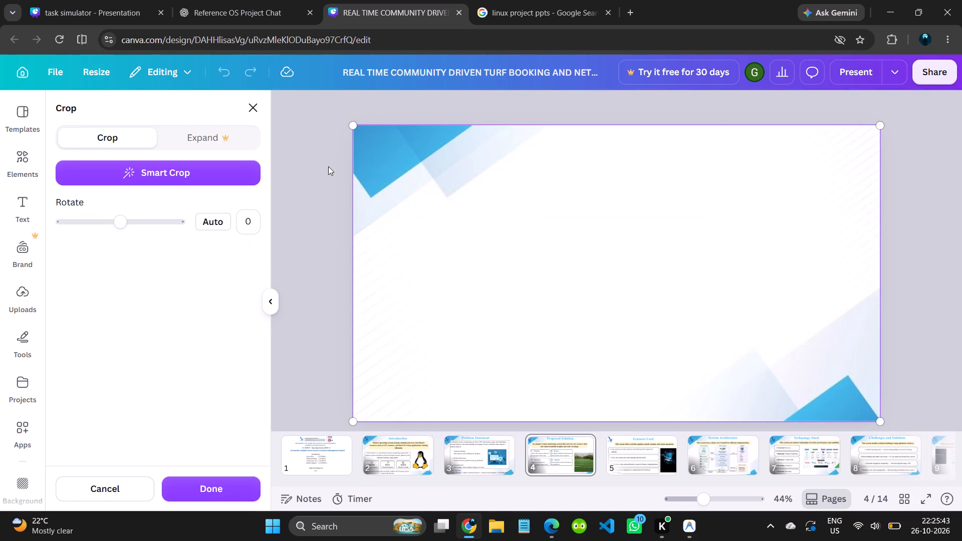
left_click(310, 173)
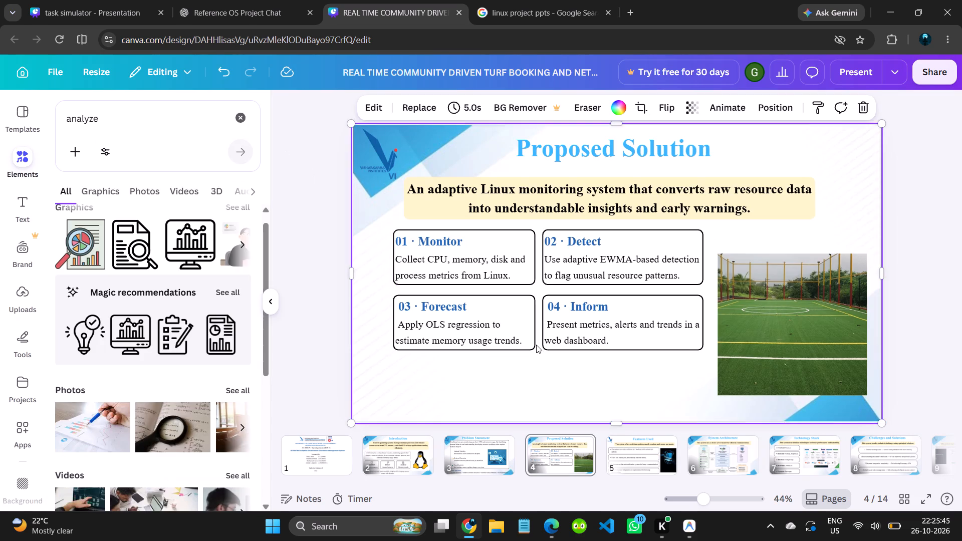
Add a leading space before both the heading and the description in the "01 · Monitor" box.
double_click(407, 249)
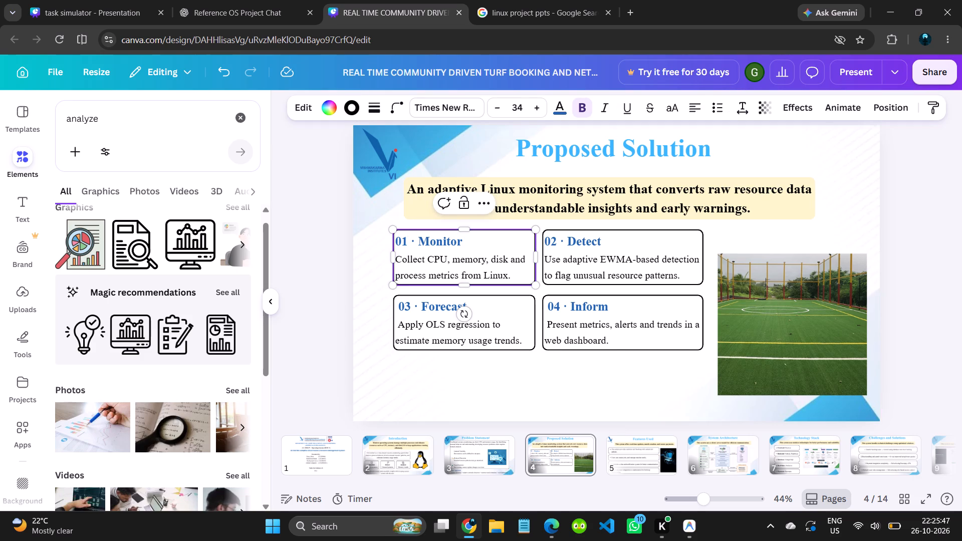
key("Left")
key("Left")
key("space")
key("Down")
key("space")
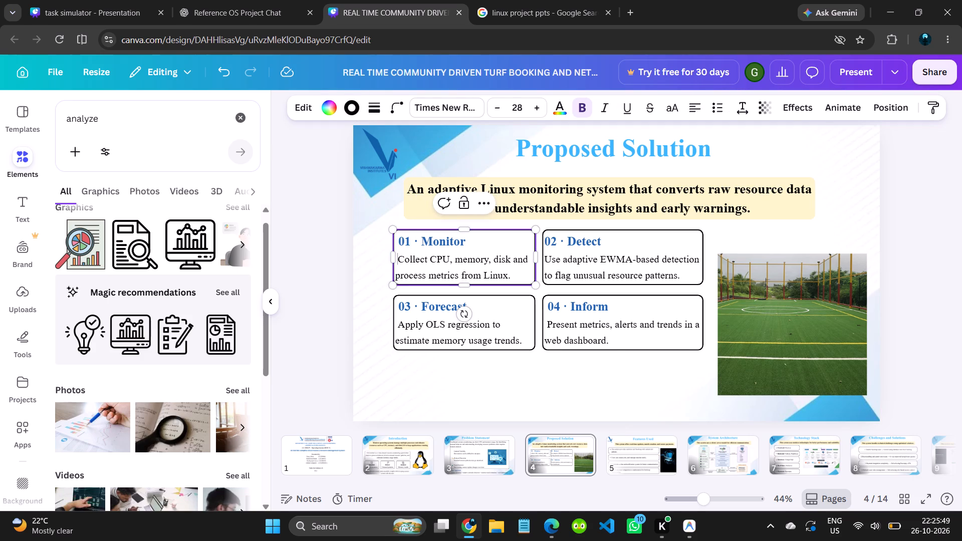
Add a leading space before both the description and the heading in the "02 · Detect" box.
double_click(581, 256)
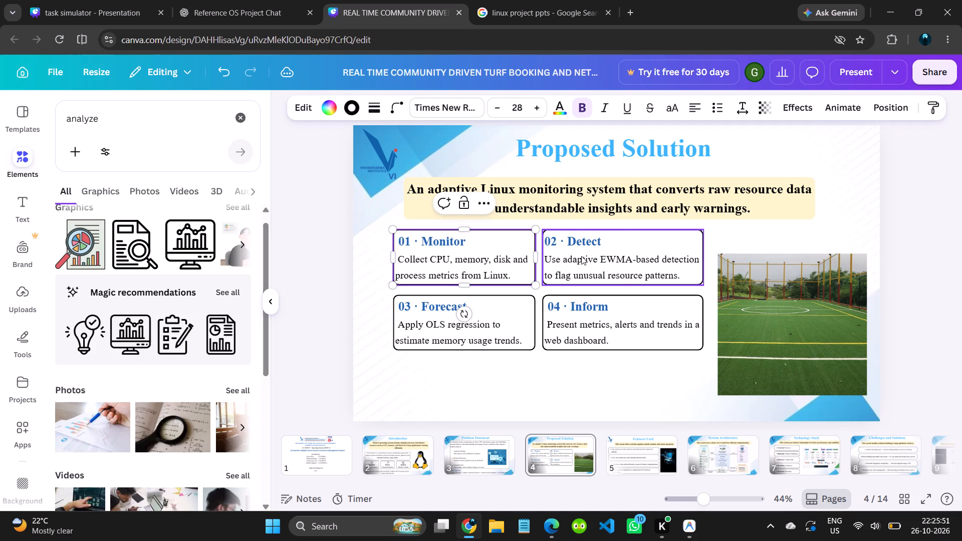
key("Left")
key("Left")
key("Left")
key("Left")
key("Left")
key("Left")
key("Left")
key("Left")
key("Left")
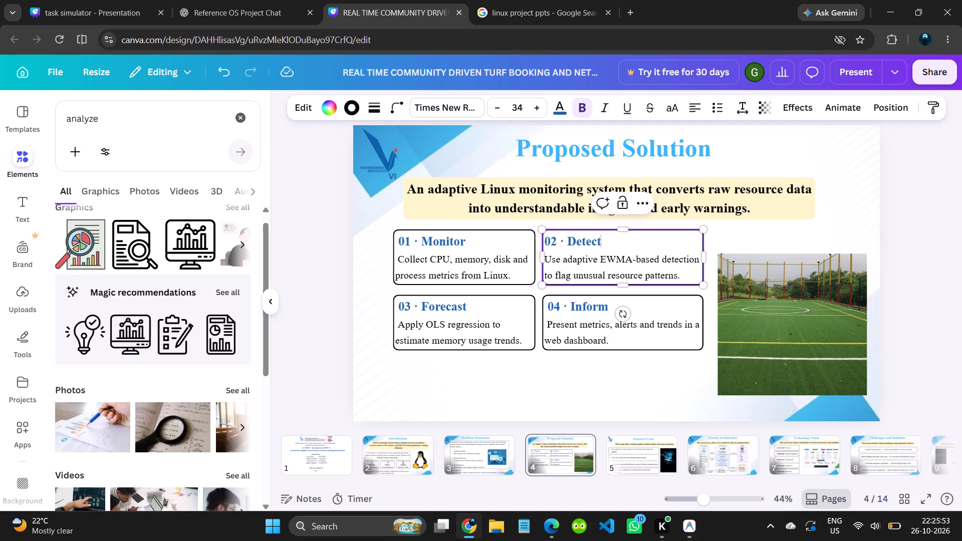
key("Right")
key("space")
key("Down")
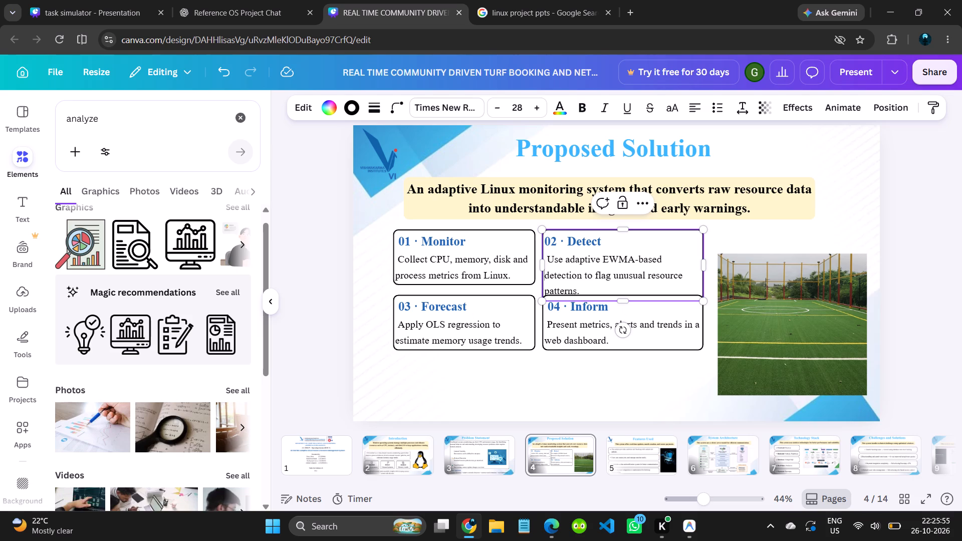
key("Up")
key("Up")
key("space")
key("Down")
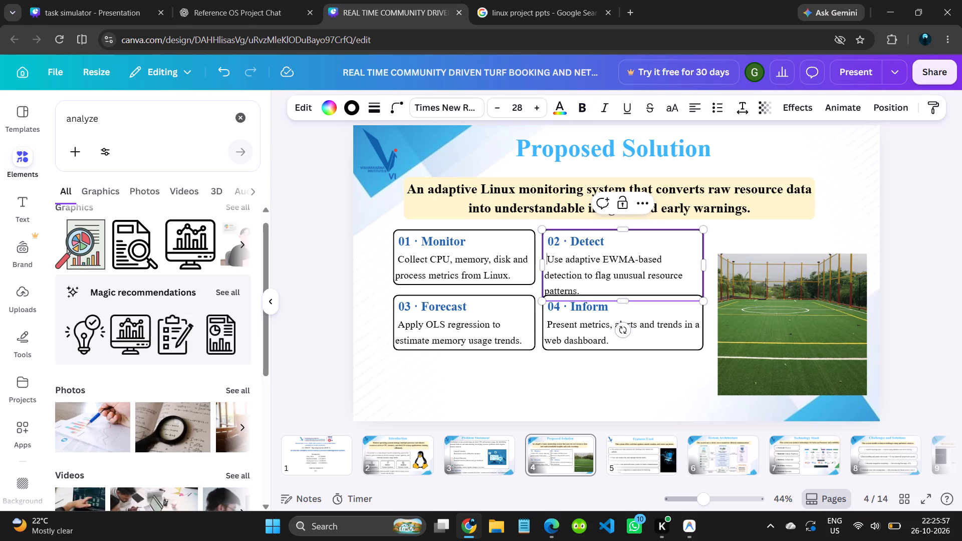
Try to indent the second line of the Detect description by adding a space before "detection".
key("Down")
key("space")
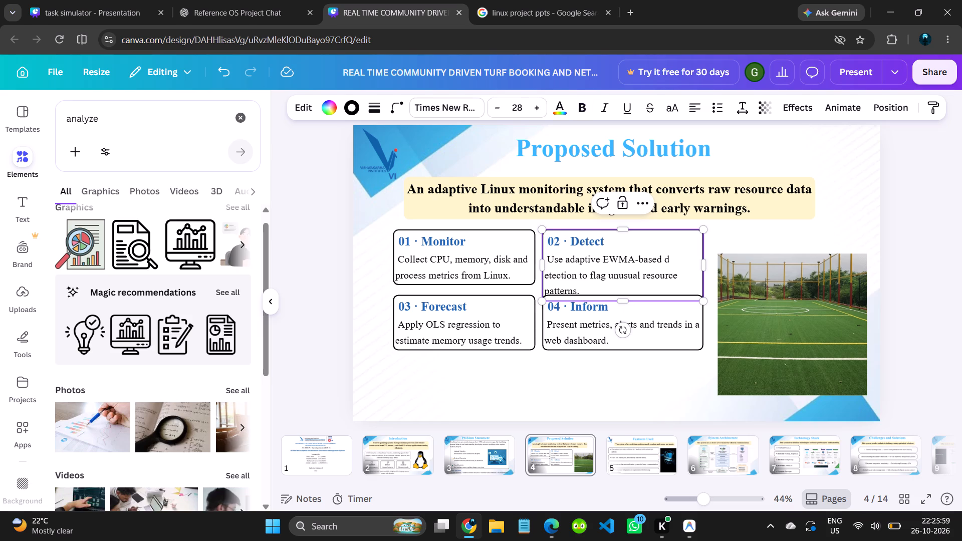
key("BackSpace")
key("Left")
key("space")
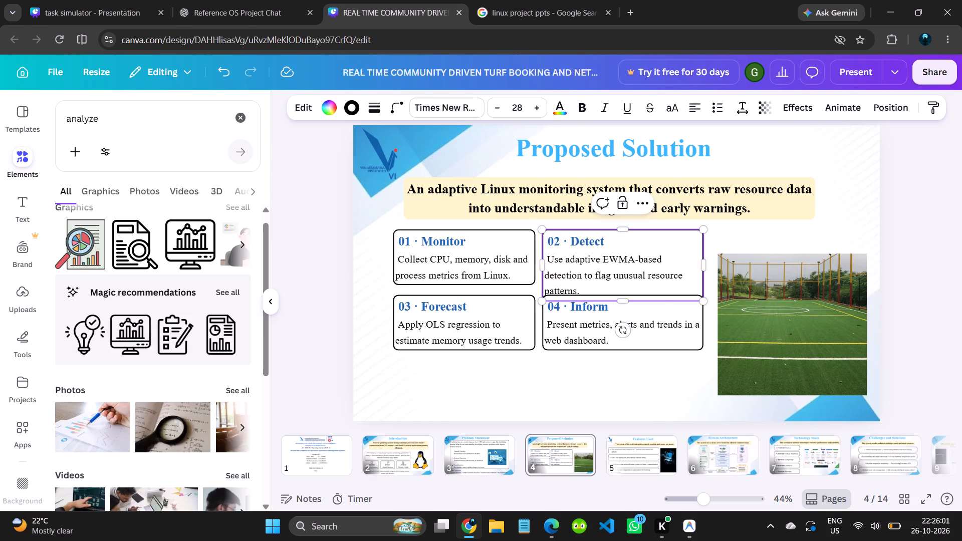
left_click(594, 396)
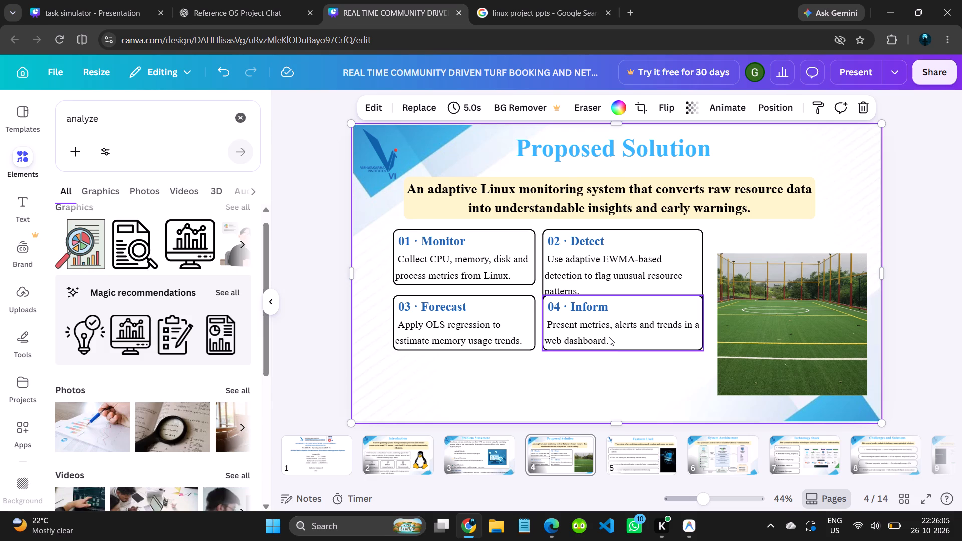
Widen the "02 · Detect" box slightly so its description fits on two lines, and shift it slightly toward the Monitor box.
left_click(683, 256)
left_click_drag(706, 263, 711, 264)
left_click_drag(656, 276, 653, 267)
left_click(656, 312)
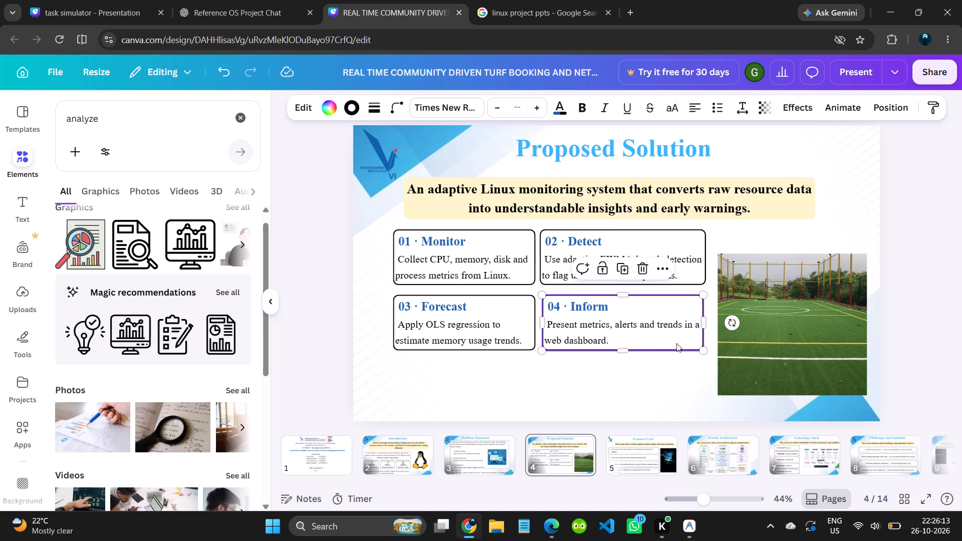
left_click(684, 386)
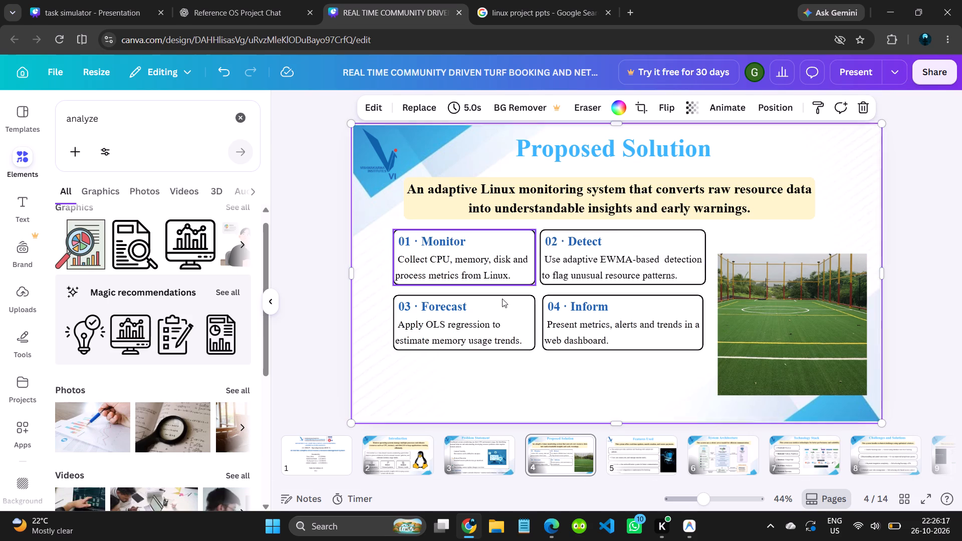
Change the fill of the "An adaptive Linux monitoring system…" statement box to white.
left_click(560, 206)
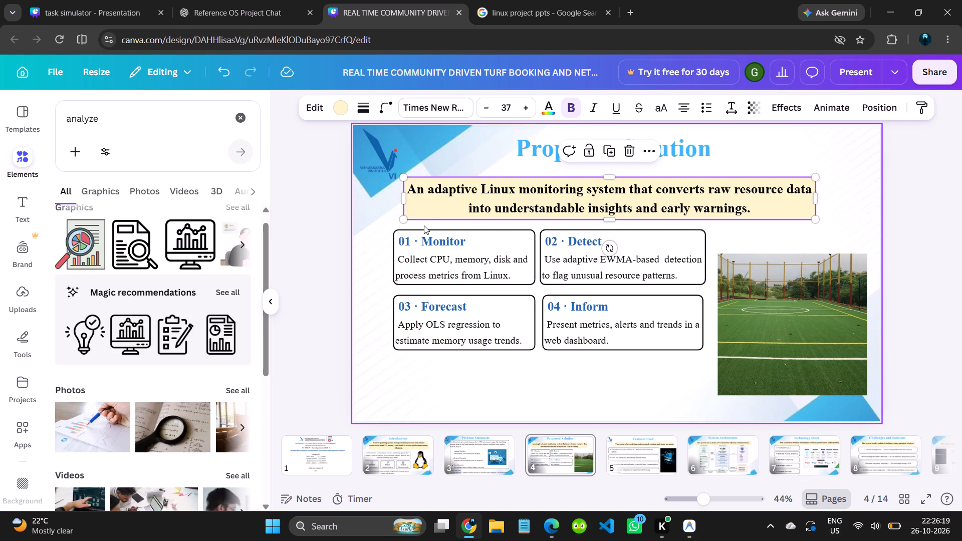
left_click(343, 107)
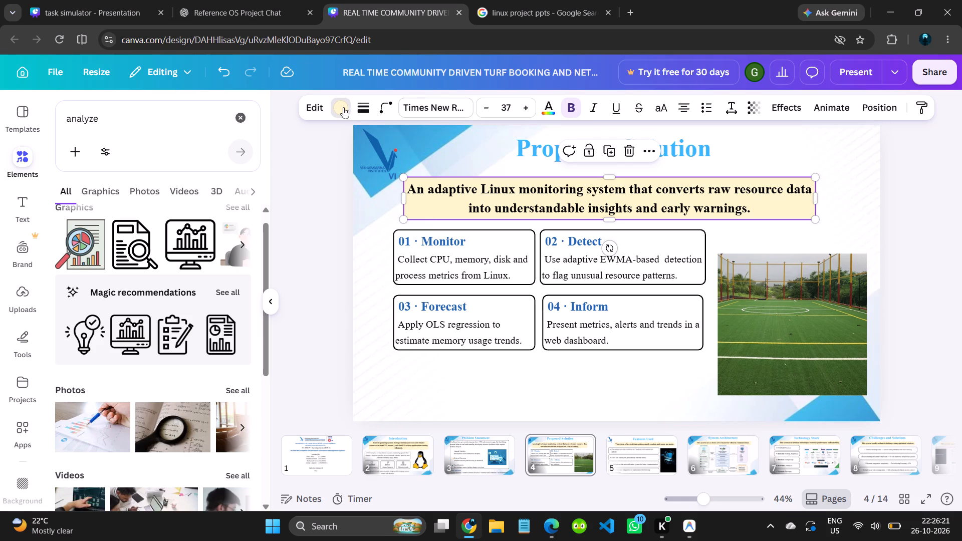
left_click(181, 205)
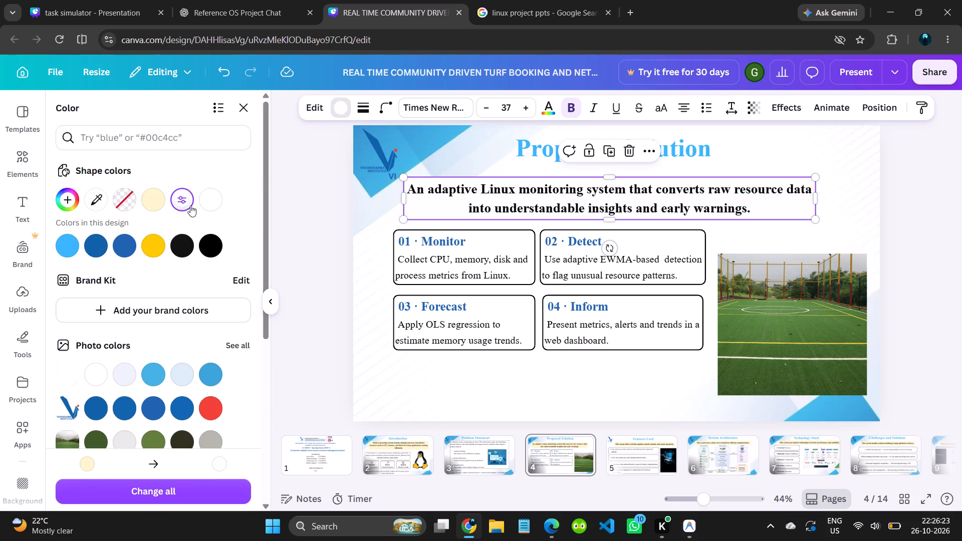
left_click(215, 206)
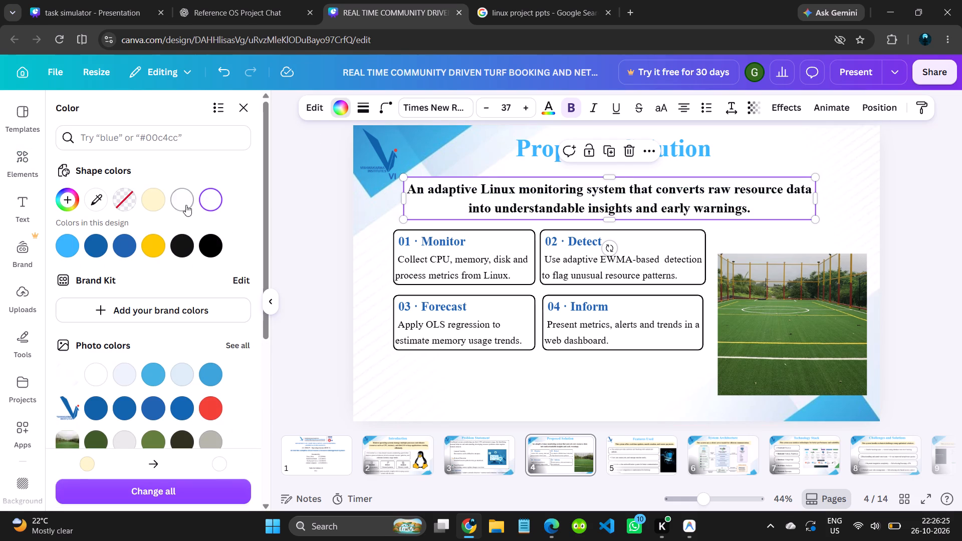
left_click(186, 205)
left_click(355, 322)
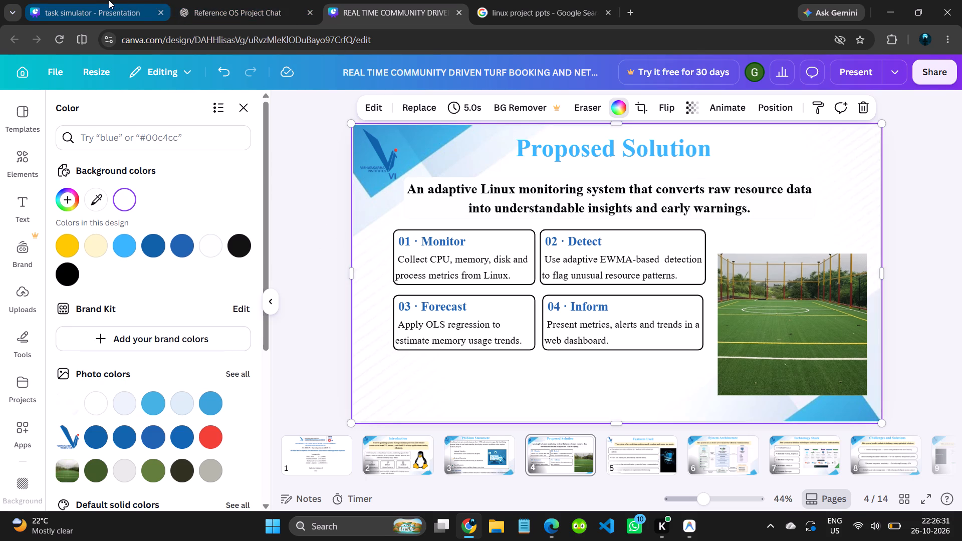
Copy the "Human-controlled and read-only" heading and its description from the ChatGPT project chat and paste them onto the Proposed Solution slide.
left_click(208, 0)
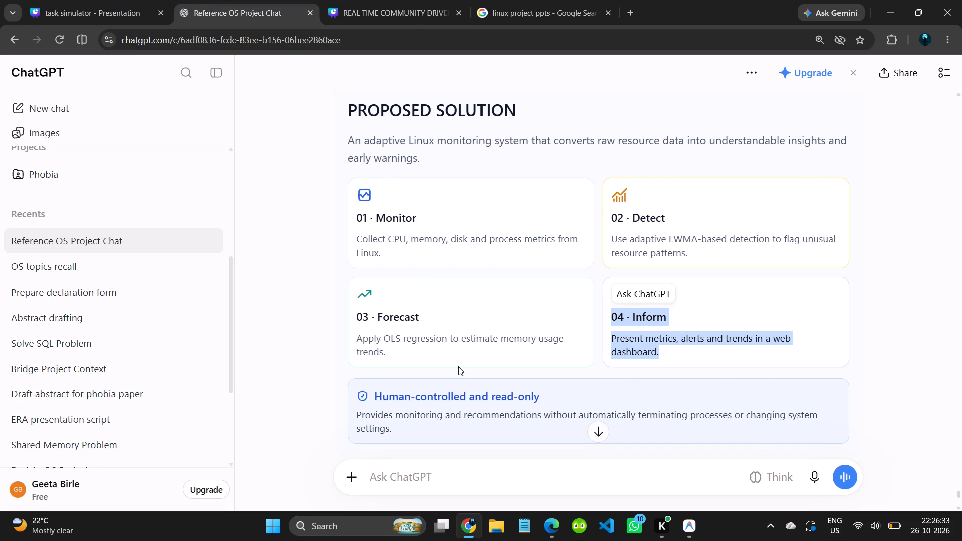
scroll(458, 366, "down", 2)
left_click_drag(406, 331, 353, 296)
key("ctrl+c")
key("ctrl+c")
left_click(367, 0)
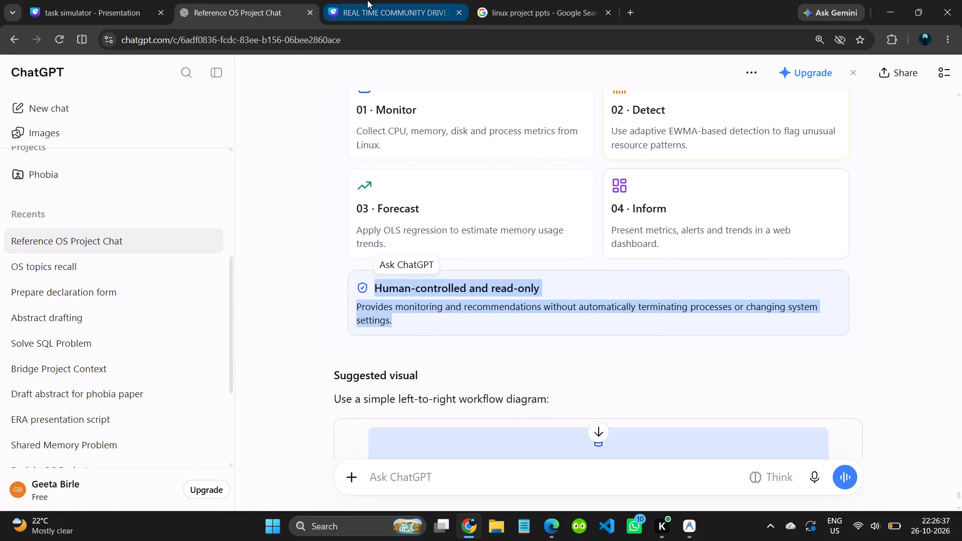
left_click(504, 428)
double_click(463, 384)
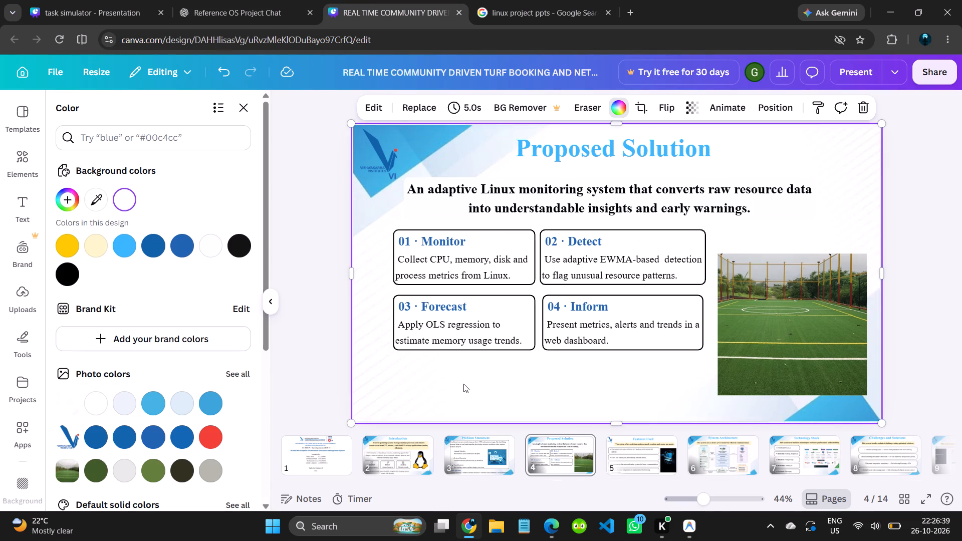
key("ctrl+v")
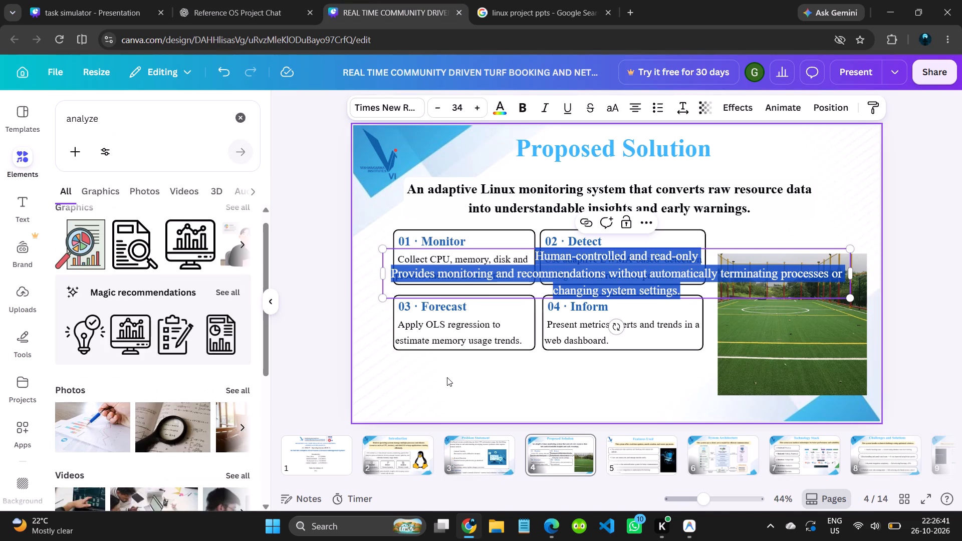
left_click(447, 377)
Move the "Human-controlled and read-only" text below the four cards and narrow it to end at the Inform box's right edge.
left_click_drag(605, 262, 600, 316)
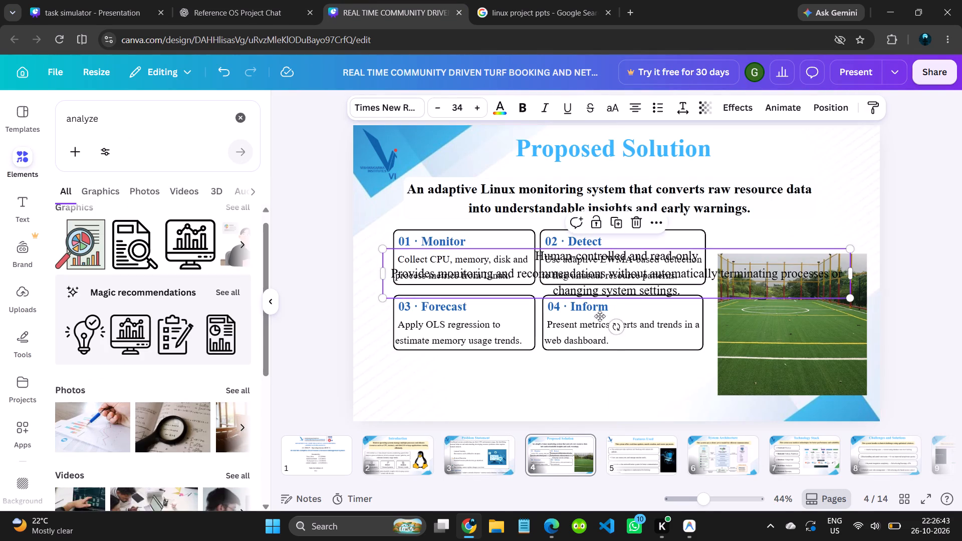
left_click_drag(600, 316, 588, 369)
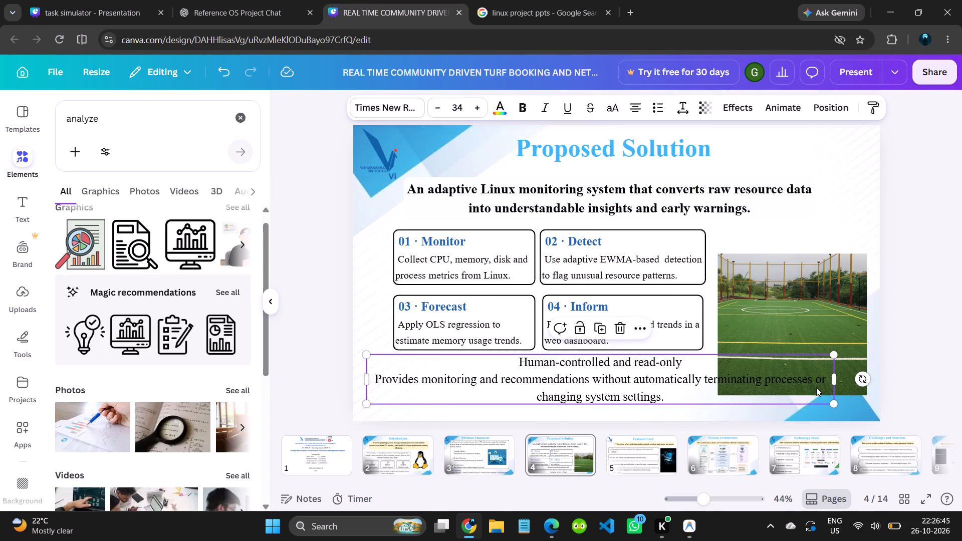
left_click_drag(837, 378, 689, 375)
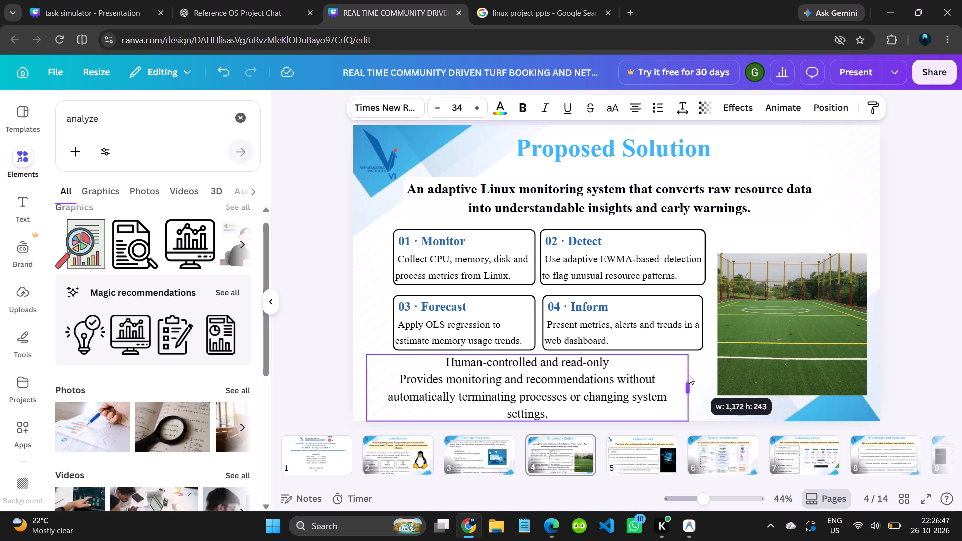
left_click_drag(689, 375, 707, 370)
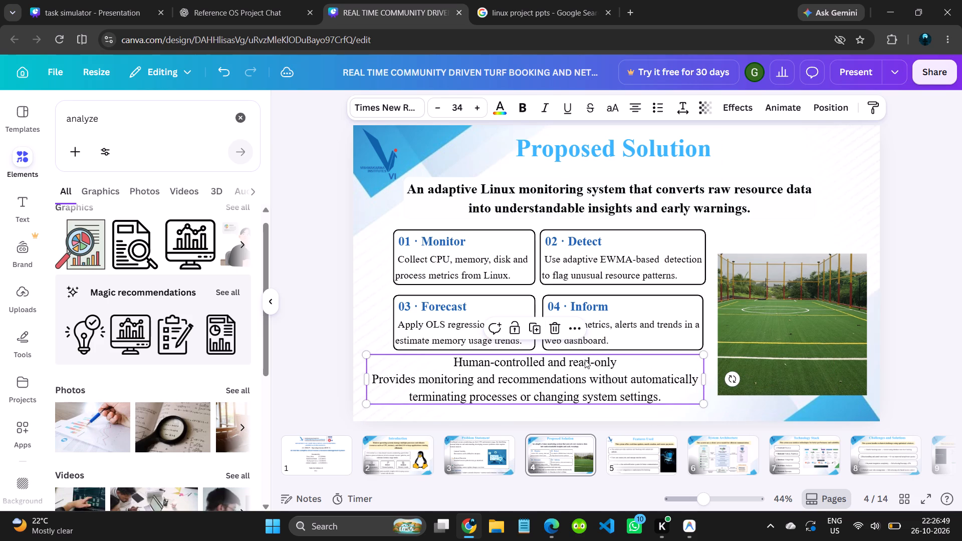
Make the "Human-controlled and read-only" heading line bold.
triple_click(585, 360)
left_click(585, 360)
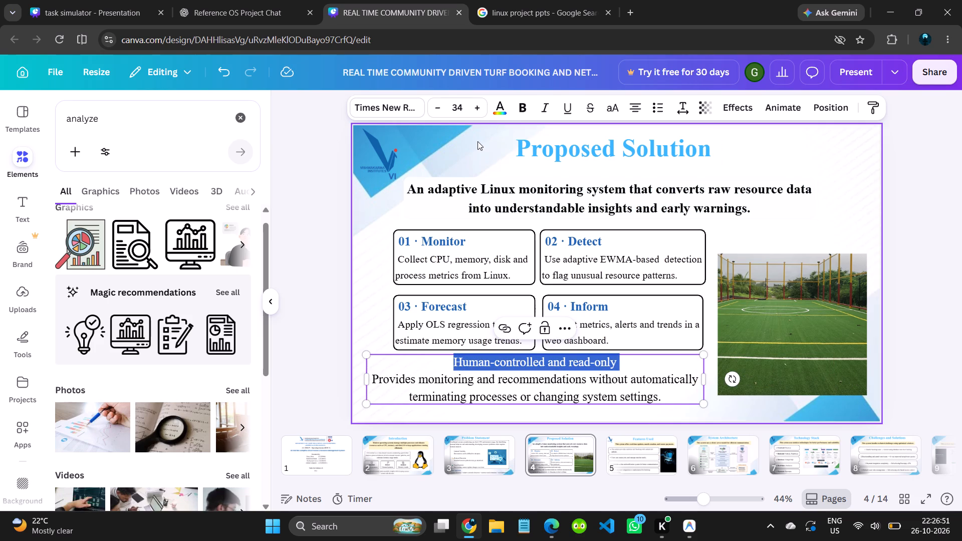
left_click_drag(526, 119, 524, 114)
left_click(524, 114)
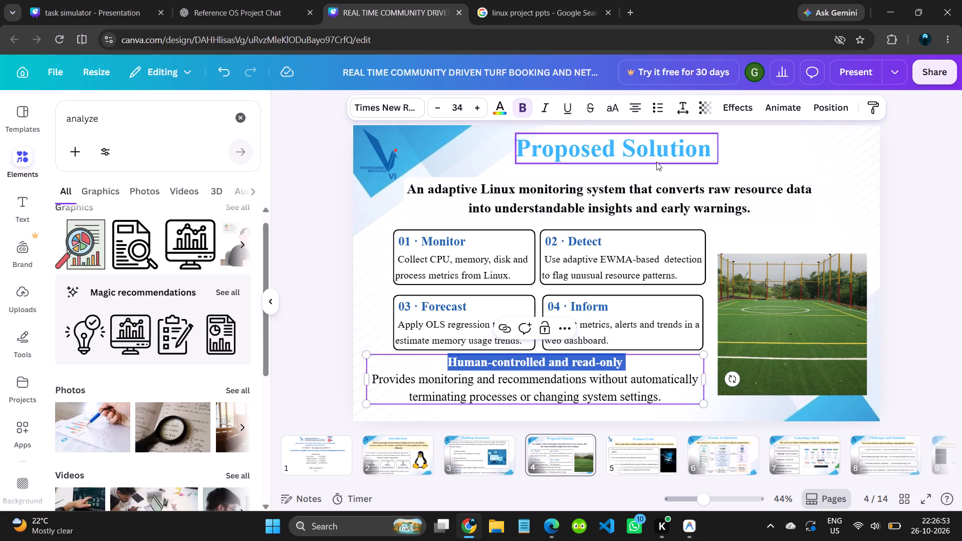
left_click(673, 404)
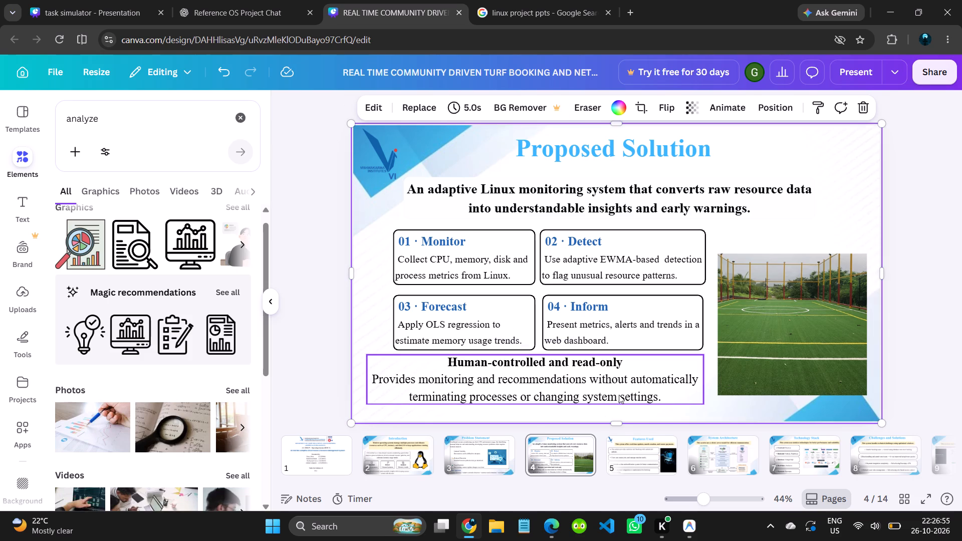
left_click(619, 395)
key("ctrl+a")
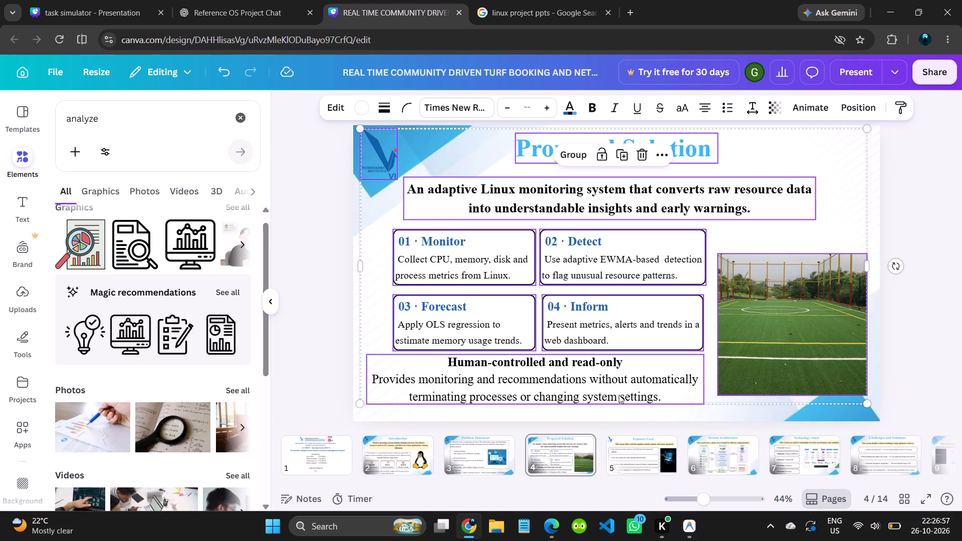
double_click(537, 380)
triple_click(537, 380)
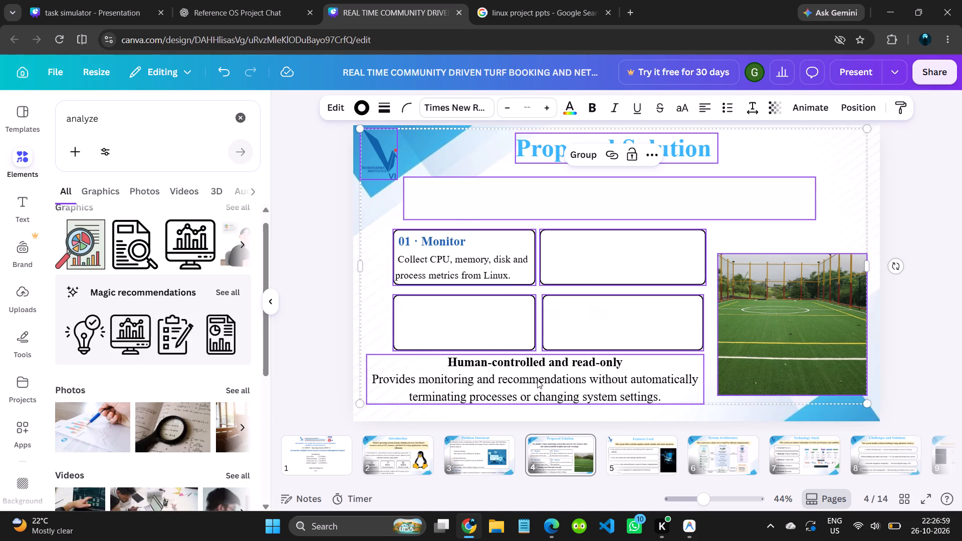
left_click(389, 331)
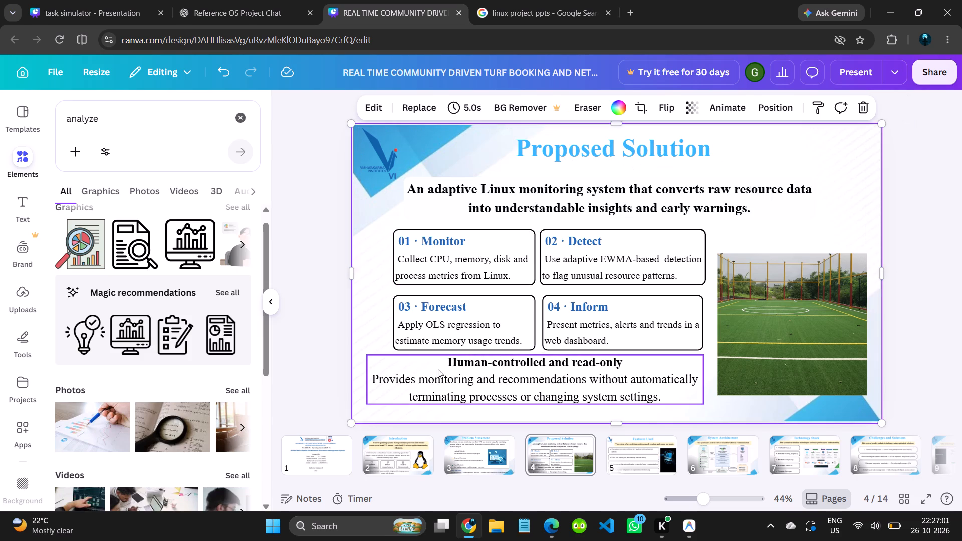
Set the font size of the whole "Human-controlled and read-only" text box to 31.
double_click(475, 392)
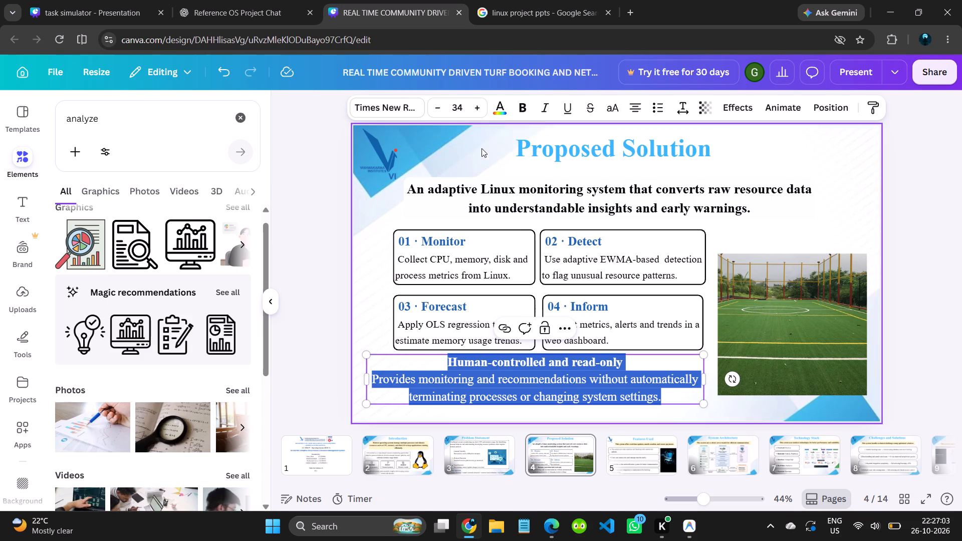
left_click(434, 110)
left_click(434, 110)
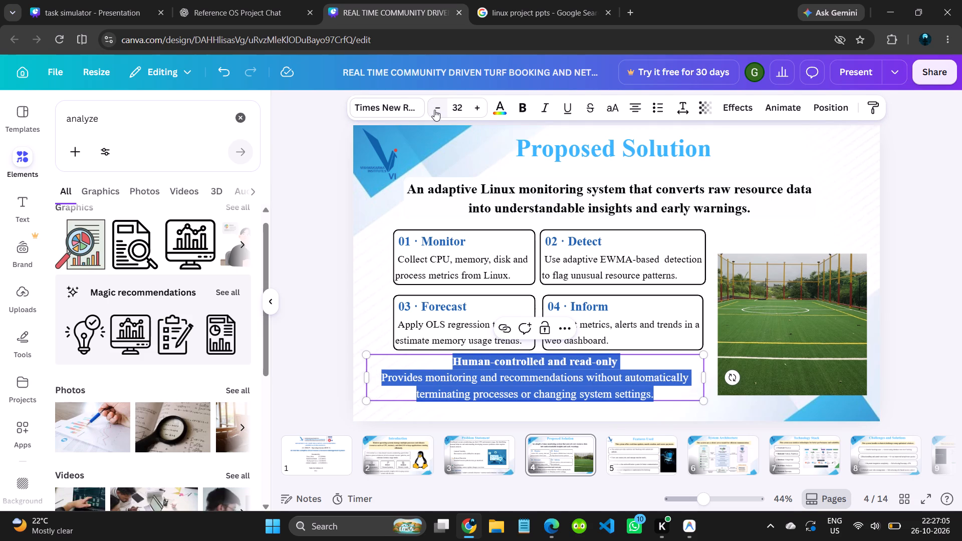
left_click(434, 110)
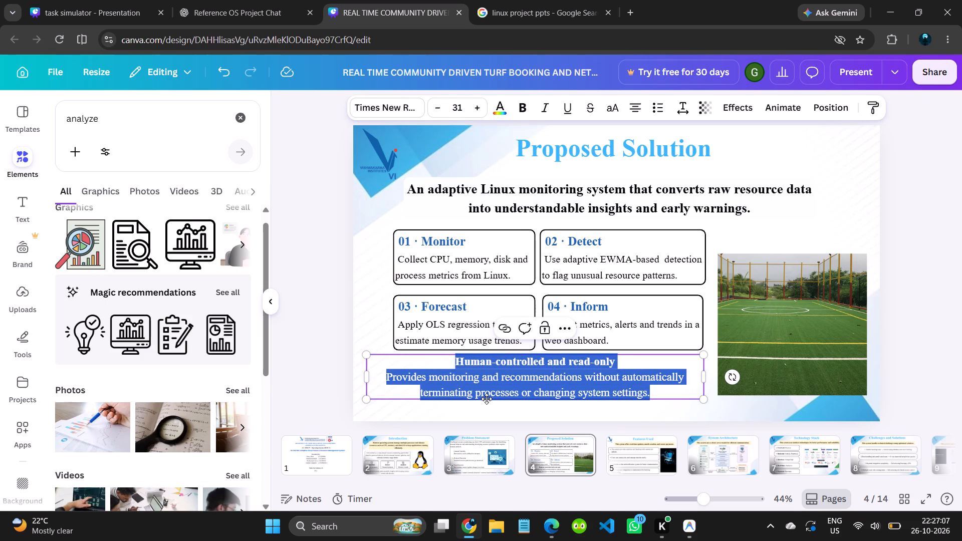
left_click(507, 395)
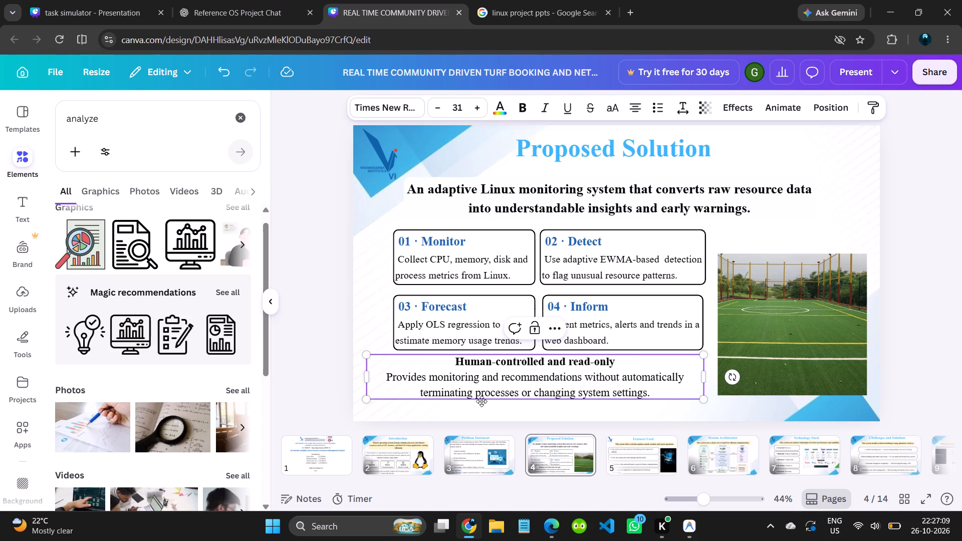
Scale the "Human-controlled and read-only" text box down to font size 30.4 and place it just below the four cards, ending at the Inform box's right edge.
left_click_drag(480, 401, 486, 409)
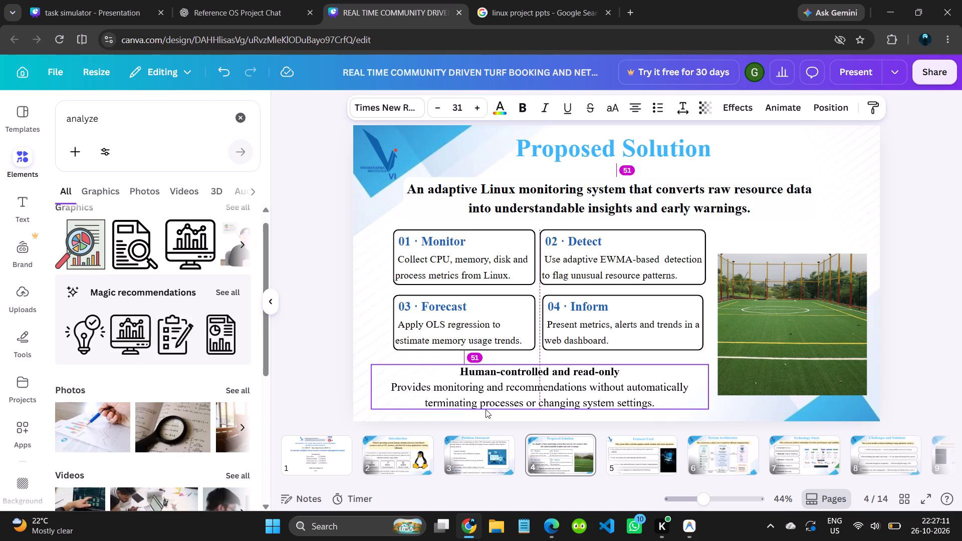
left_click_drag(486, 409, 486, 409)
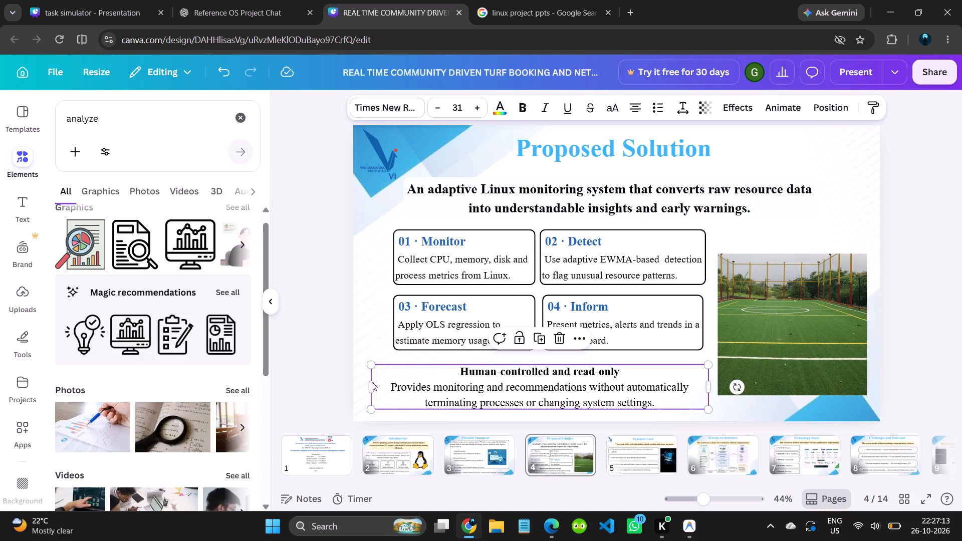
left_click_drag(372, 382, 379, 384)
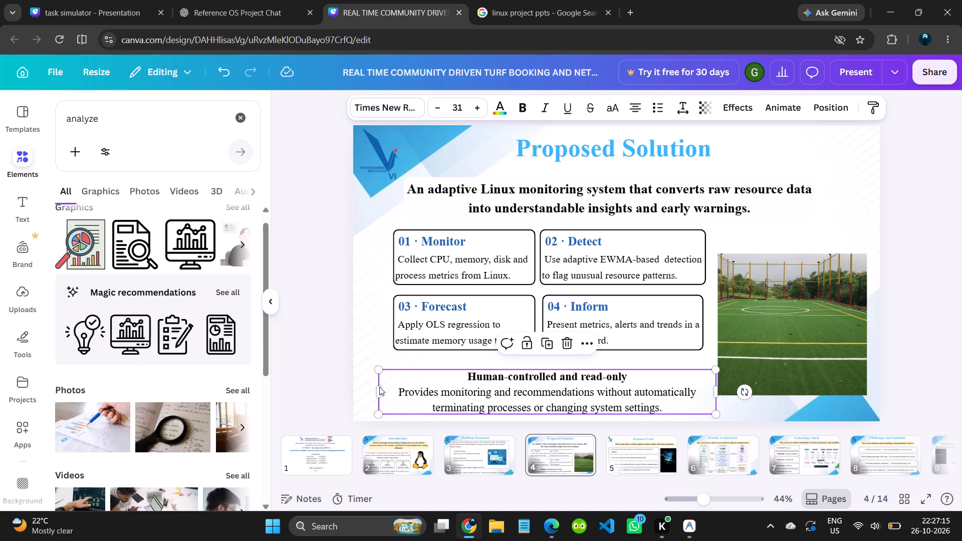
left_click(379, 390)
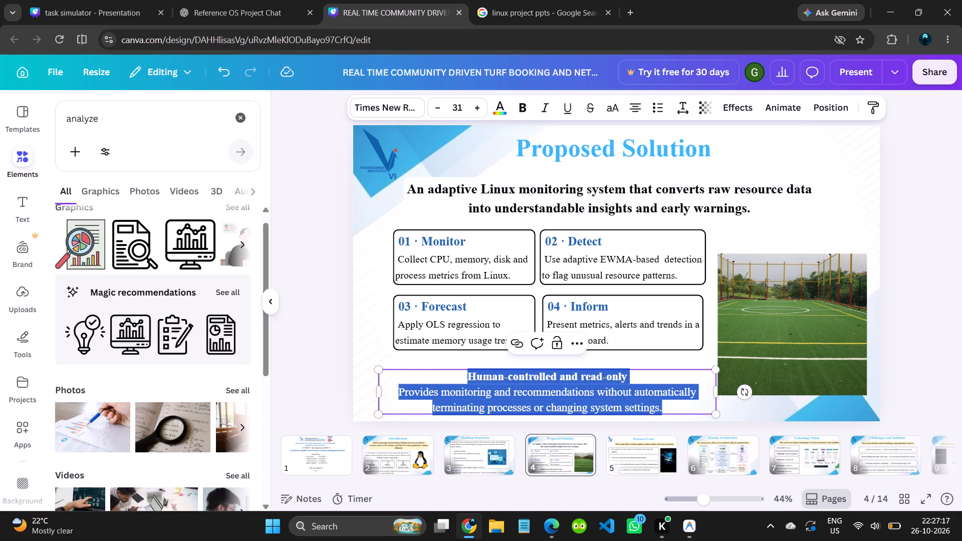
left_click_drag(375, 392, 399, 389)
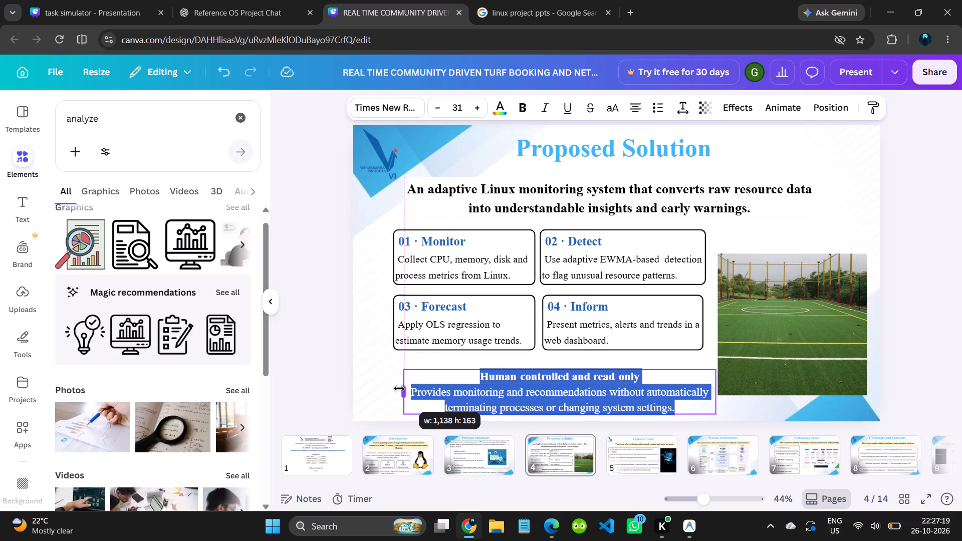
left_click_drag(401, 414, 407, 412)
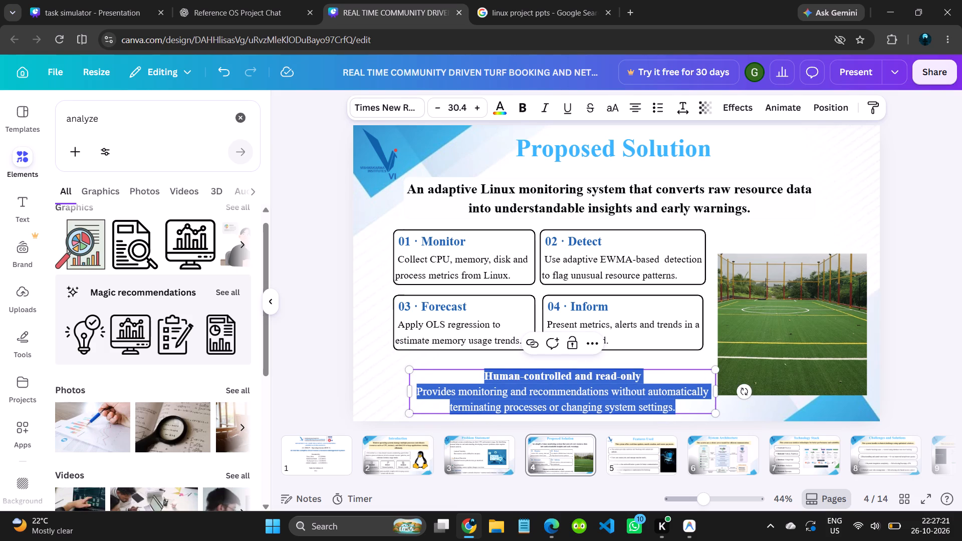
double_click(423, 406)
left_click_drag(423, 414, 410, 403)
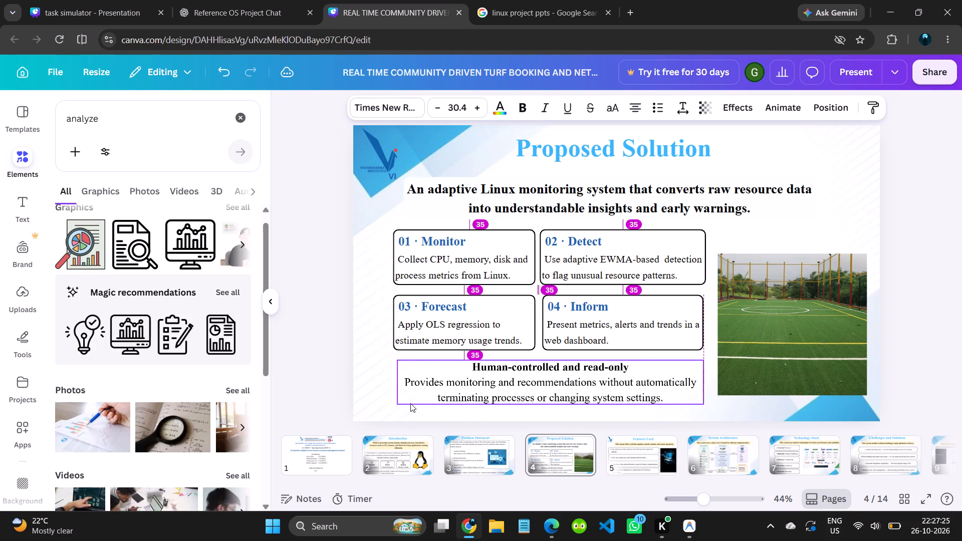
left_click_drag(410, 403, 411, 403)
left_click(327, 388)
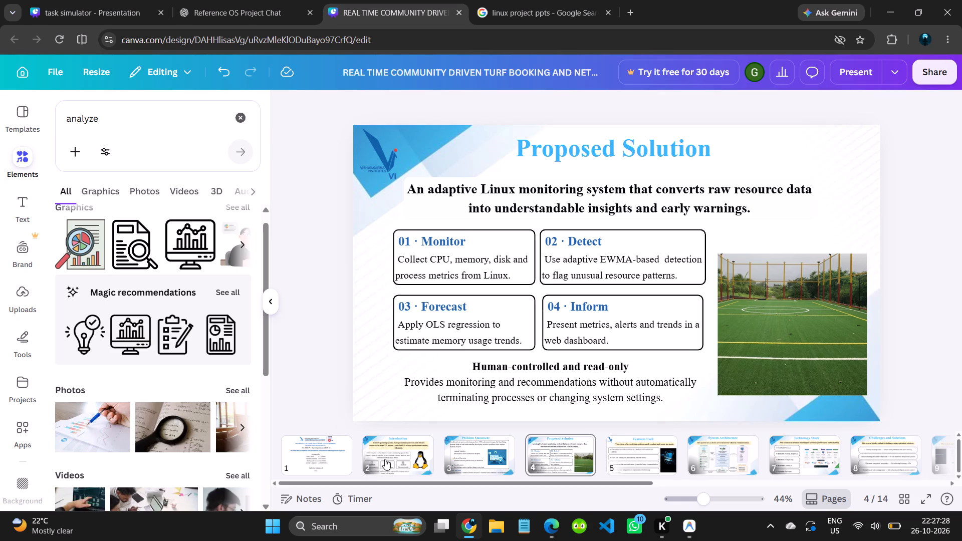
double_click(468, 376)
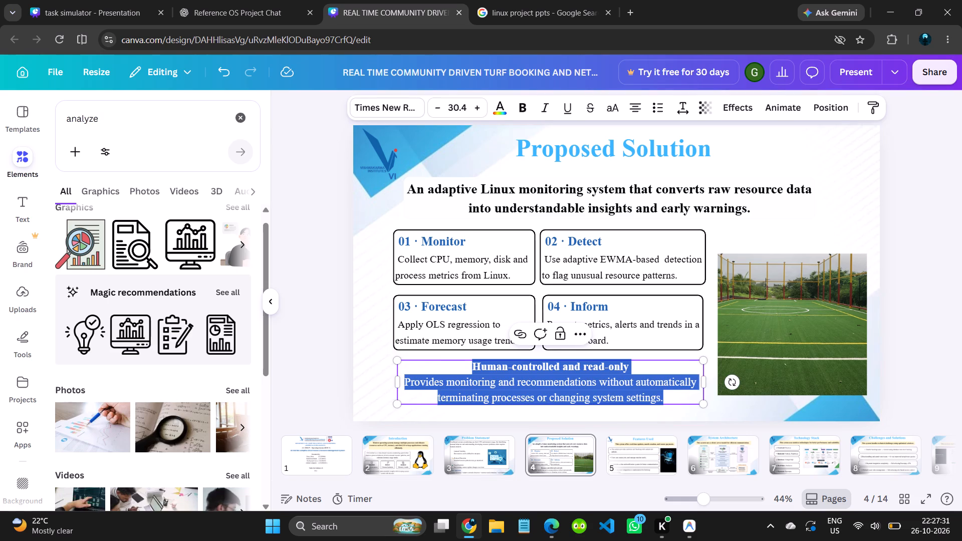
left_click(488, 376)
triple_click(488, 367)
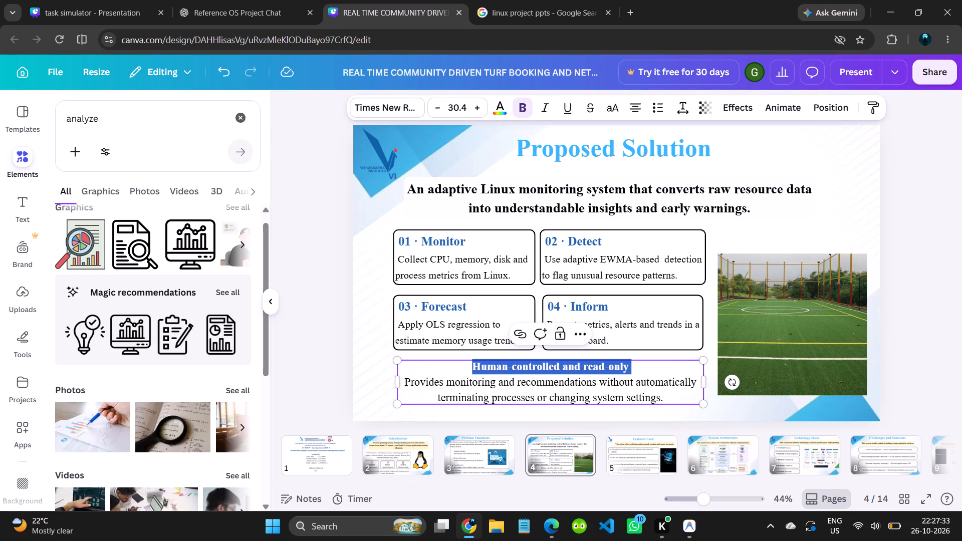
left_click_drag(498, 119, 498, 106)
left_click(498, 106)
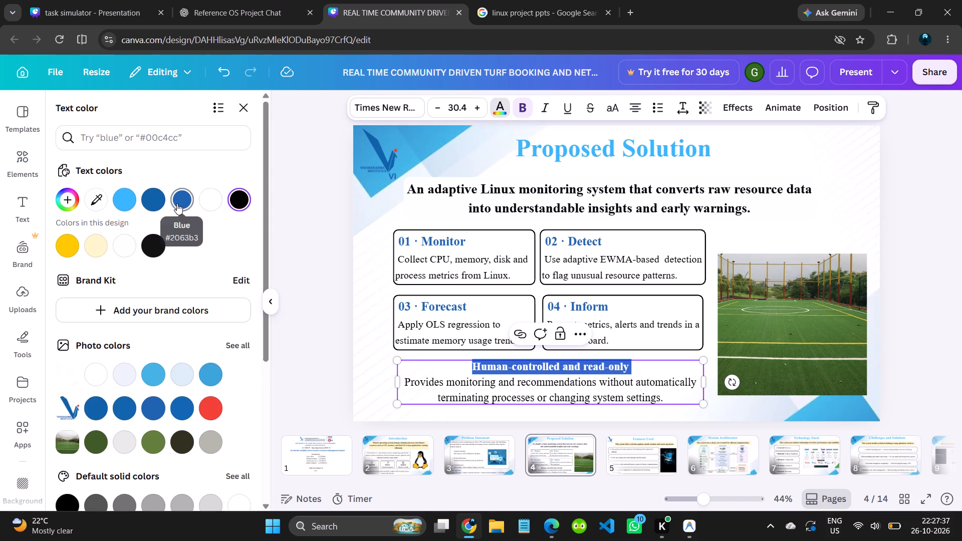
left_click(177, 203)
scroll(234, 360, "down", 2)
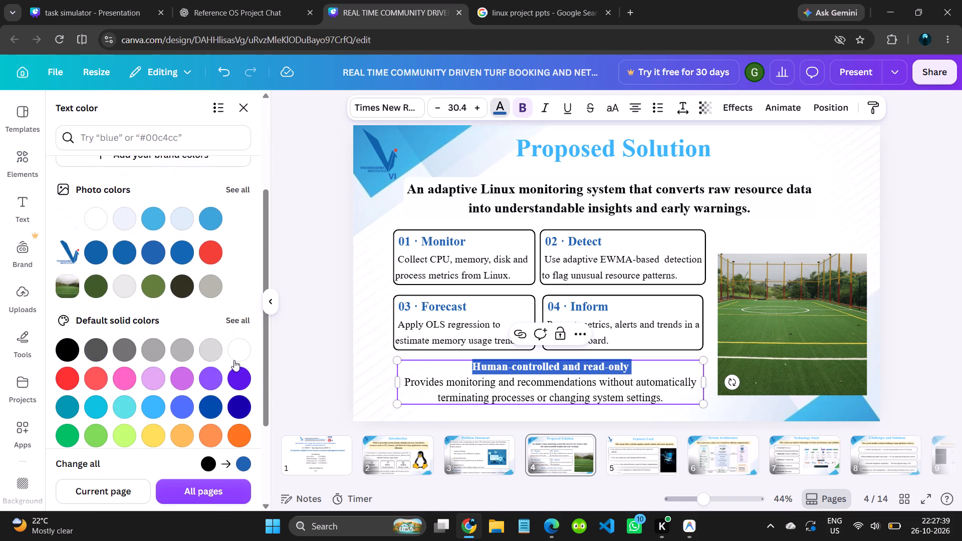
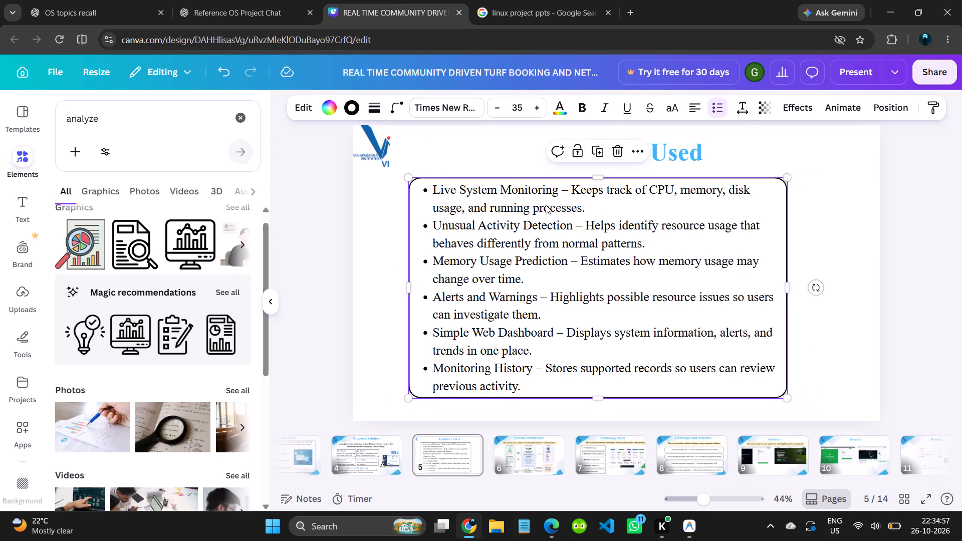
Reposition the institute logo so it sits fully inside the slide's upper-left corner.
left_click_drag(391, 151, 379, 155)
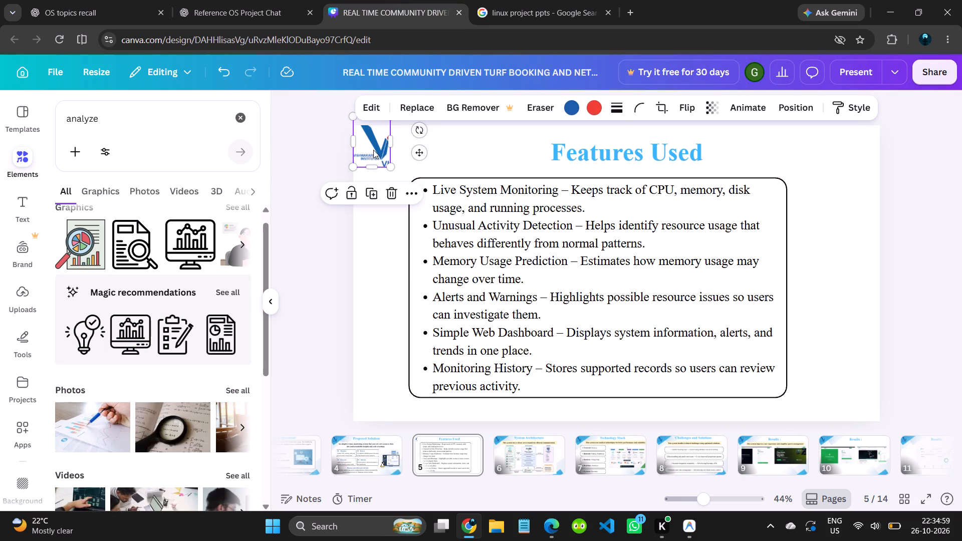
left_click_drag(373, 150, 376, 162)
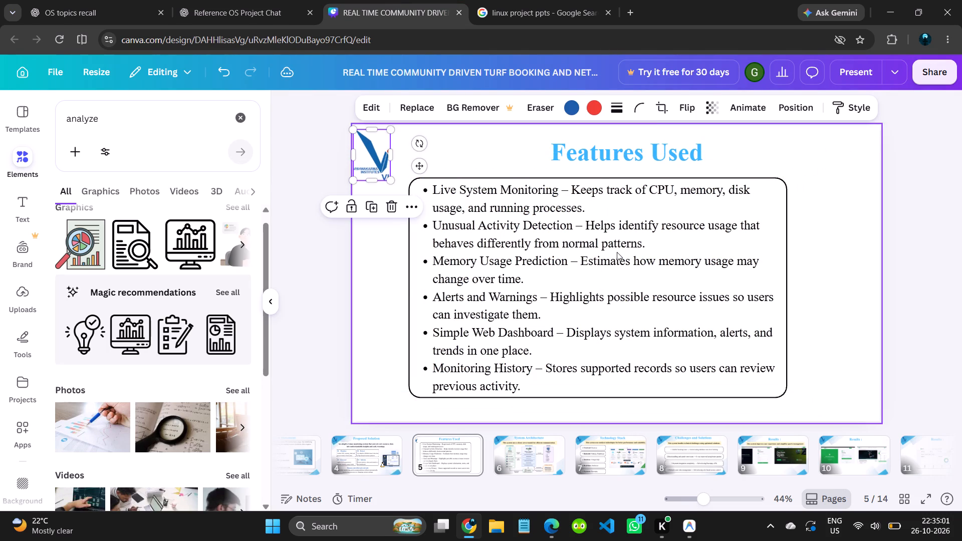
Widen the Key Features box toward the slide's right edge to a width of about 1,600.
left_click(617, 252)
left_click_drag(788, 290, 847, 291)
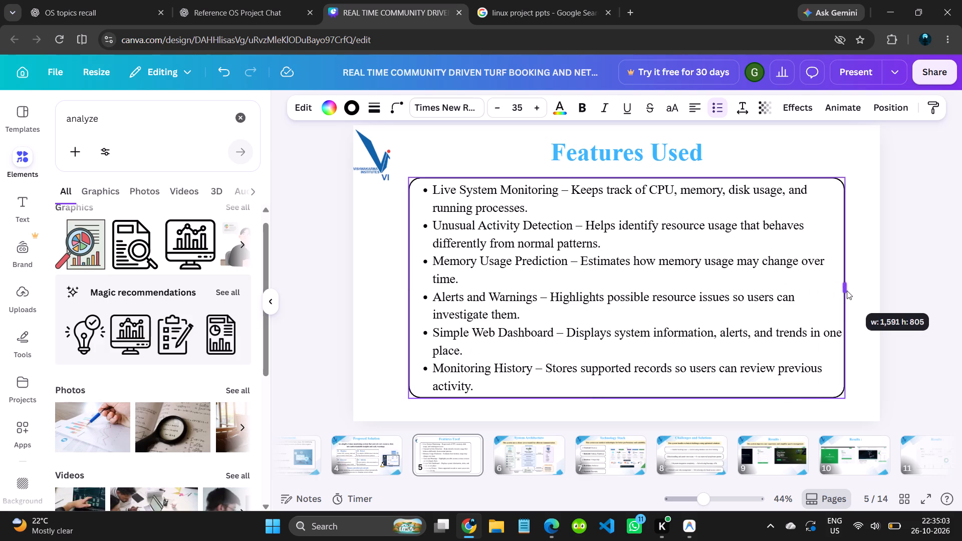
left_click_drag(847, 291, 849, 291)
left_click(920, 251)
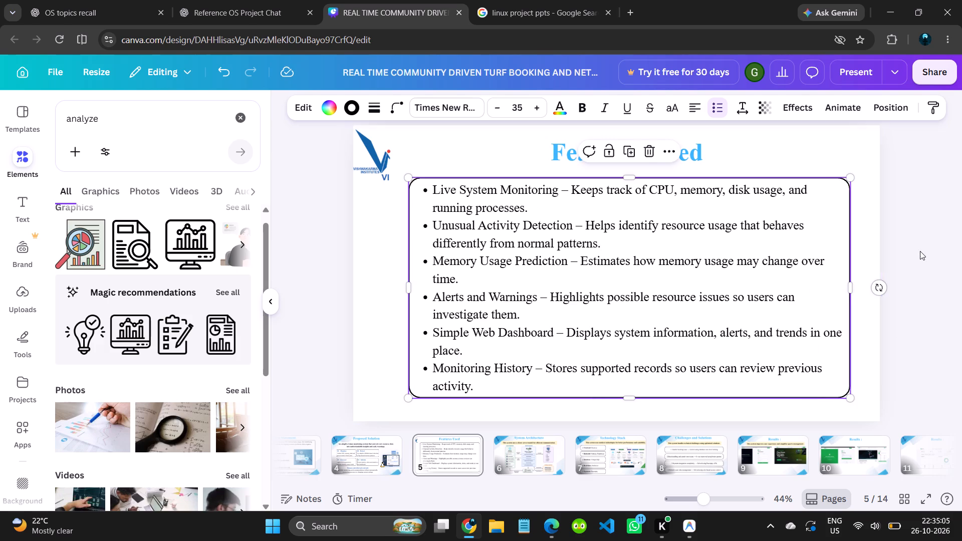
Shift the Features Used title to the left end of the Key Features box and narrow its text box to about 653 wide.
left_click_drag(668, 161, 536, 165)
left_click_drag(520, 163, 511, 161)
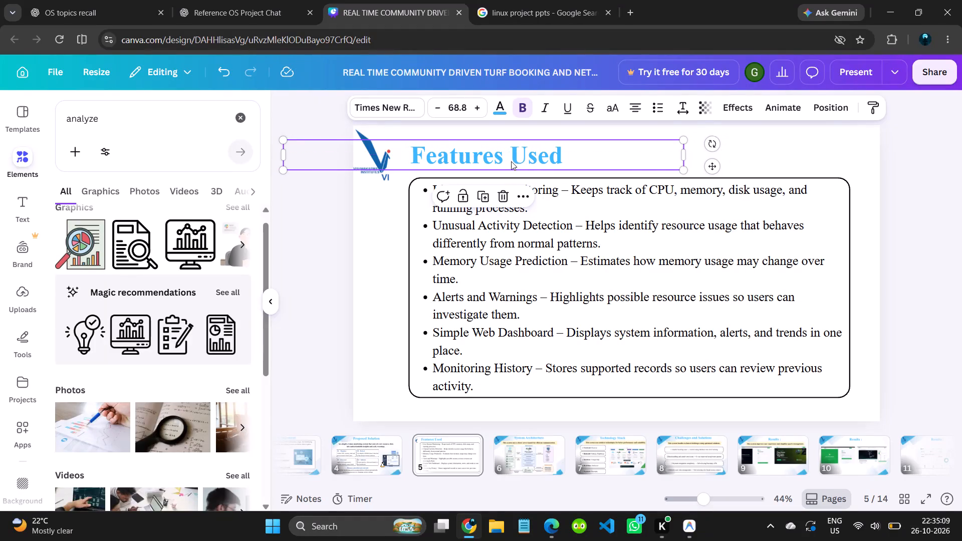
left_click_drag(684, 162, 617, 157)
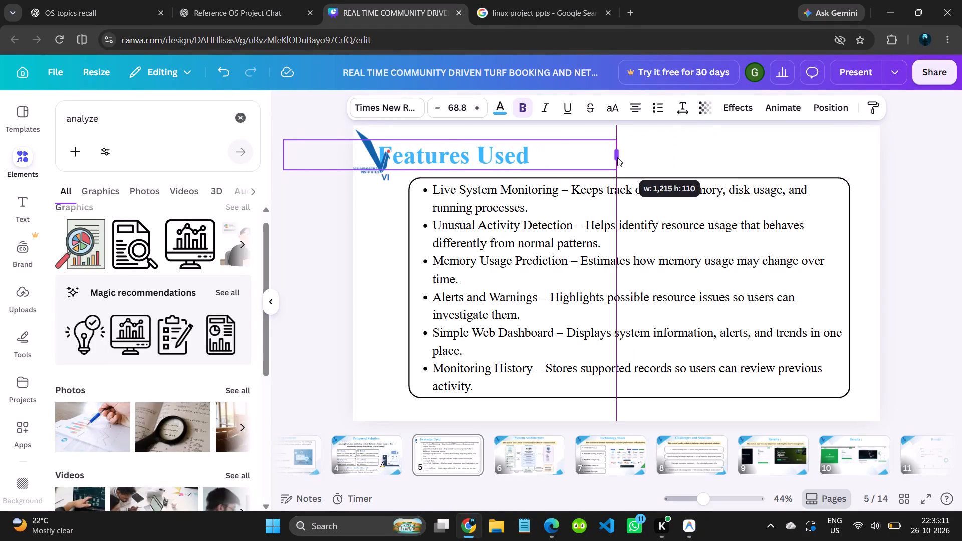
left_click_drag(617, 157, 828, 147)
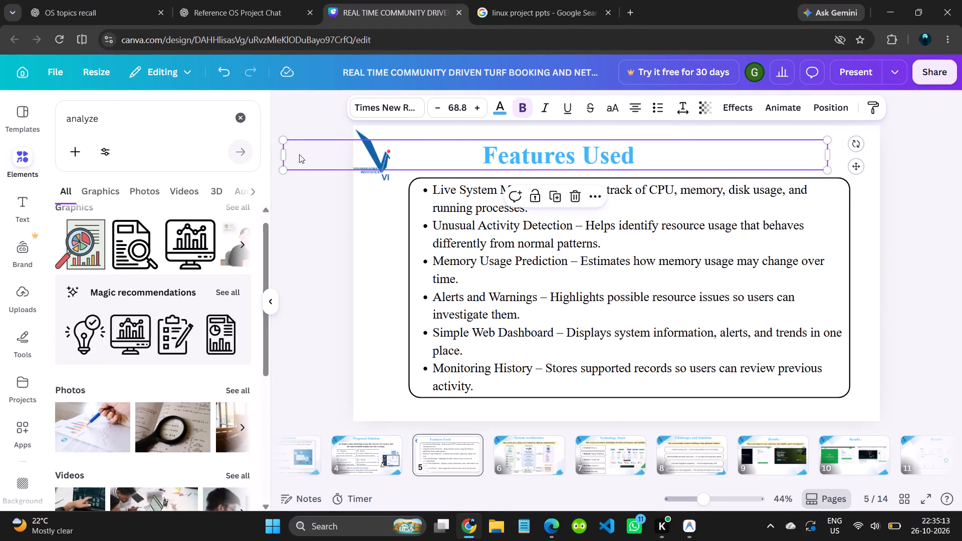
left_click(285, 154)
left_click_drag(280, 154, 408, 146)
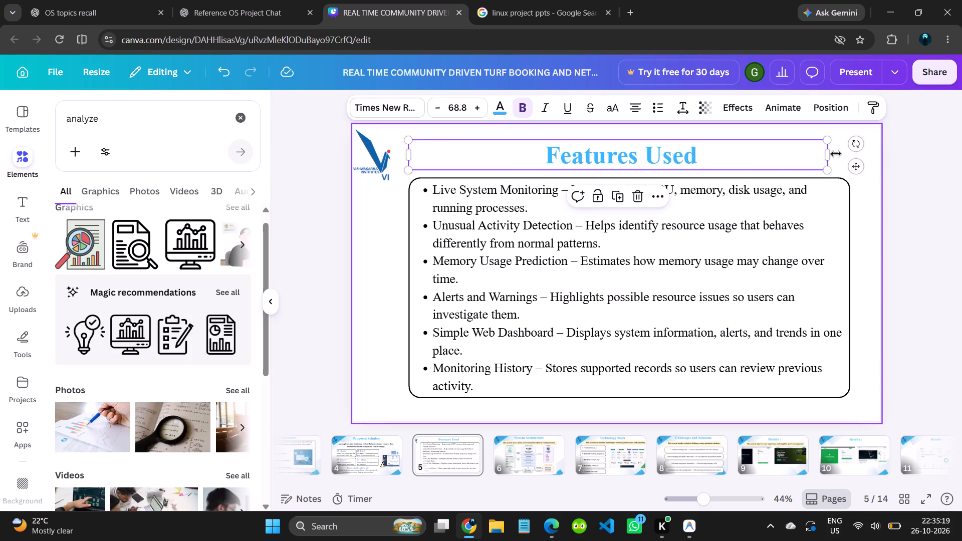
left_click_drag(834, 154, 595, 141)
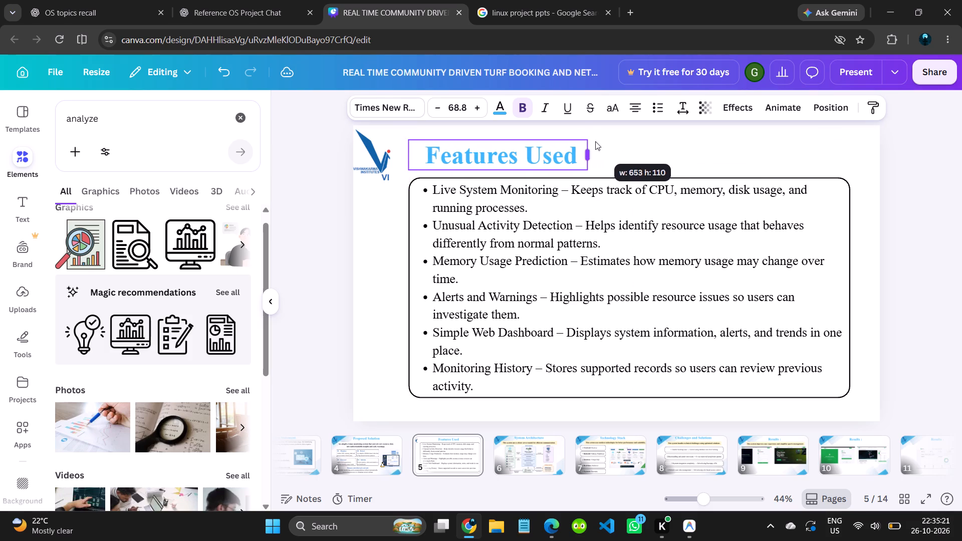
left_click_drag(595, 141, 596, 141)
left_click(714, 146)
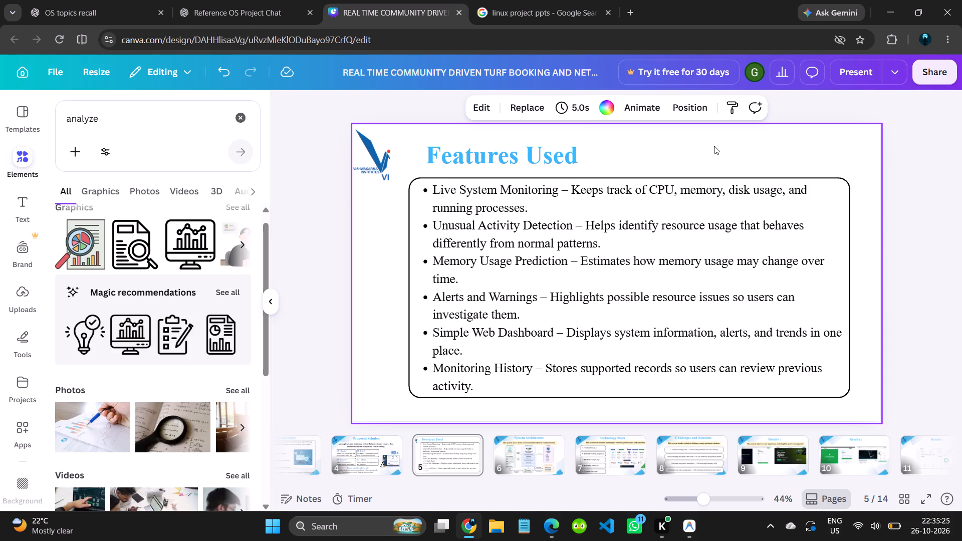
Bold the Live System Monitoring and Unusual Activity Detection labels in the Key Features list.
left_click(554, 192)
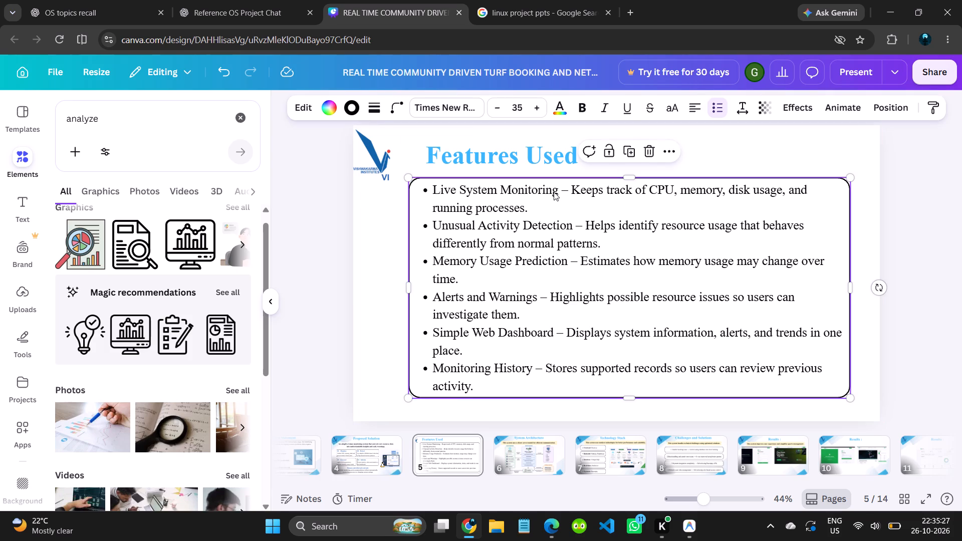
left_click(554, 192)
left_click_drag(562, 191, 432, 190)
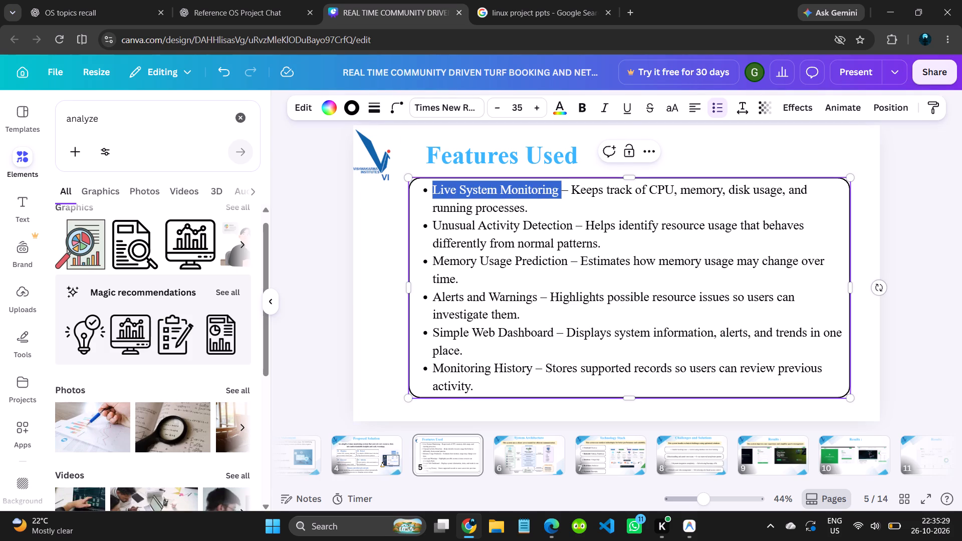
left_click_drag(432, 190, 430, 189)
left_click(584, 107)
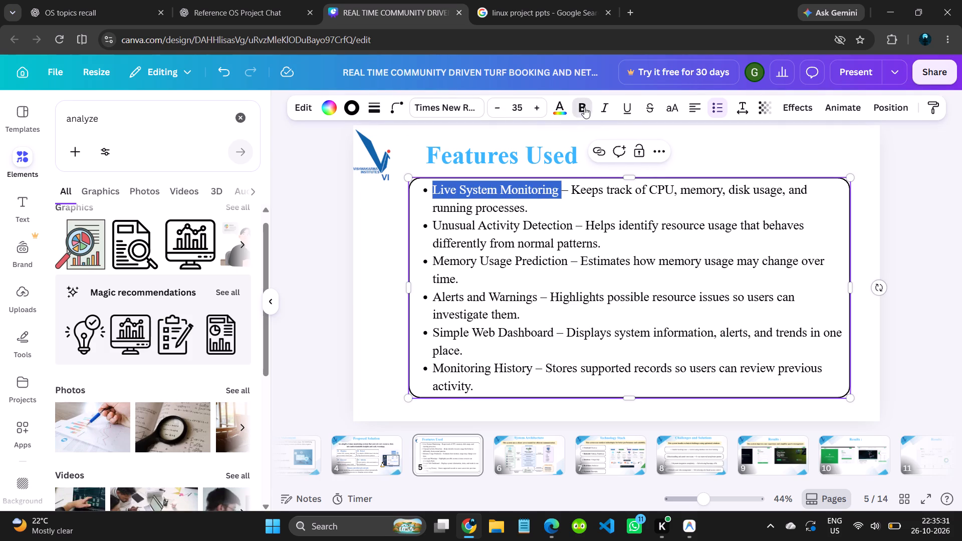
left_click_drag(573, 226, 427, 228)
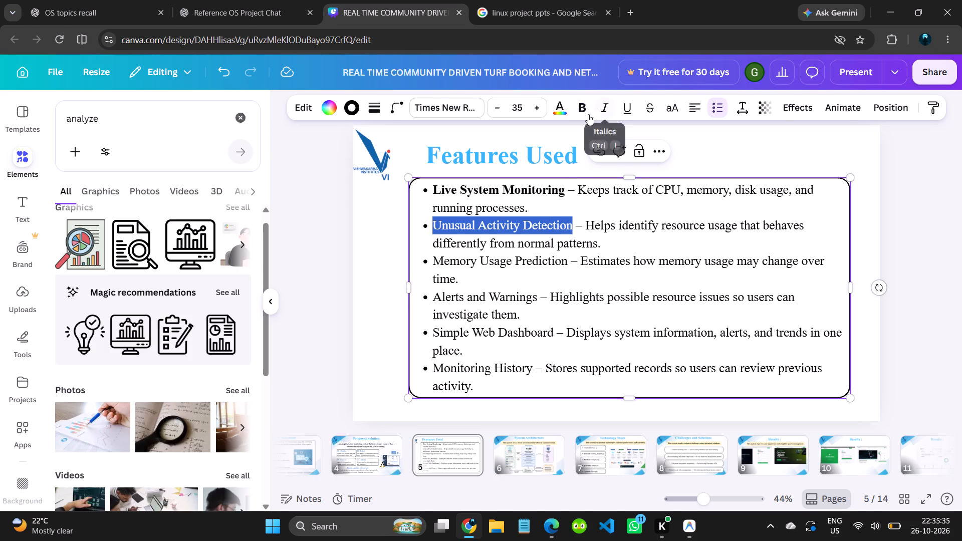
left_click(588, 114)
Bold the Alerts and Warnings, Simple Web Dashboard and Memory Usage Prediction labels, including the dashes that follow them.
left_click_drag(579, 263, 560, 263)
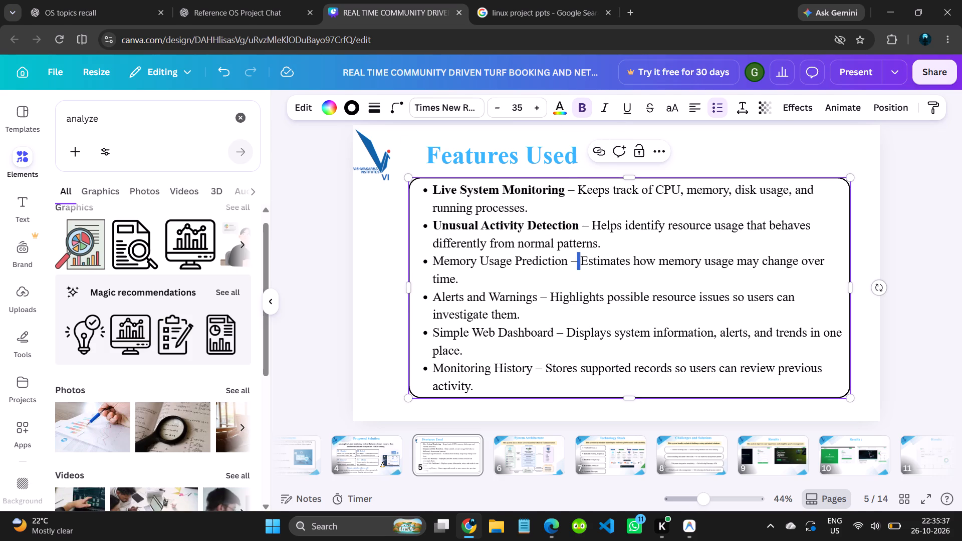
left_click_drag(560, 263, 435, 265)
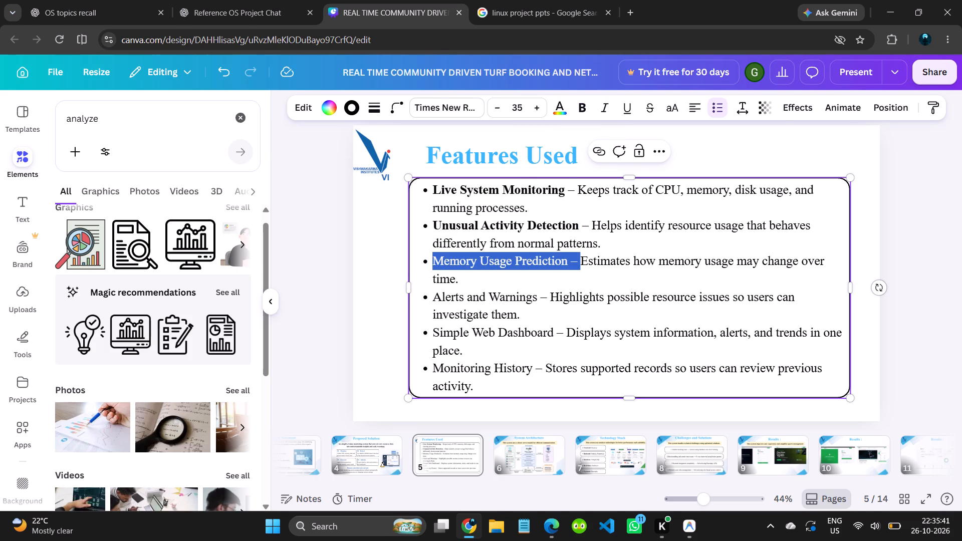
left_click_drag(550, 299, 440, 291)
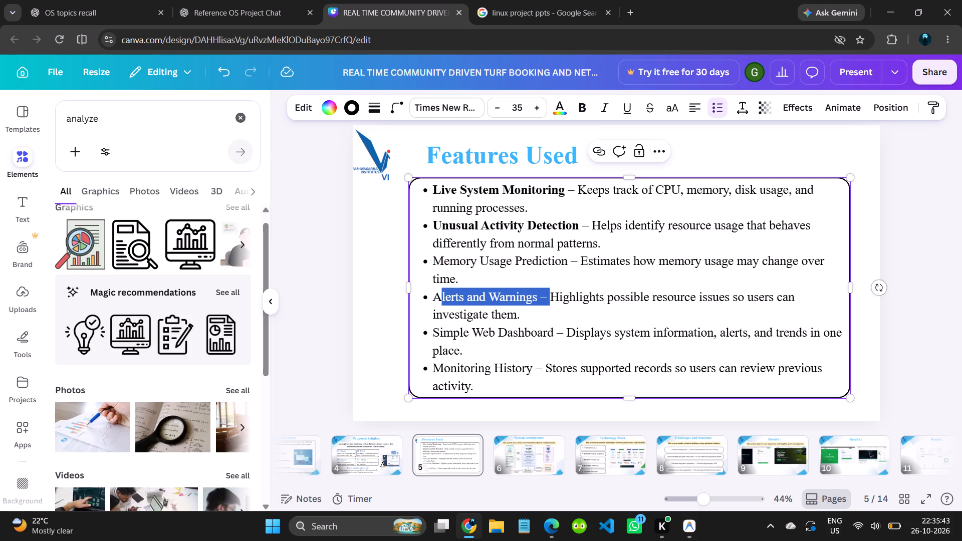
left_click_drag(440, 291, 428, 291)
left_click(581, 110)
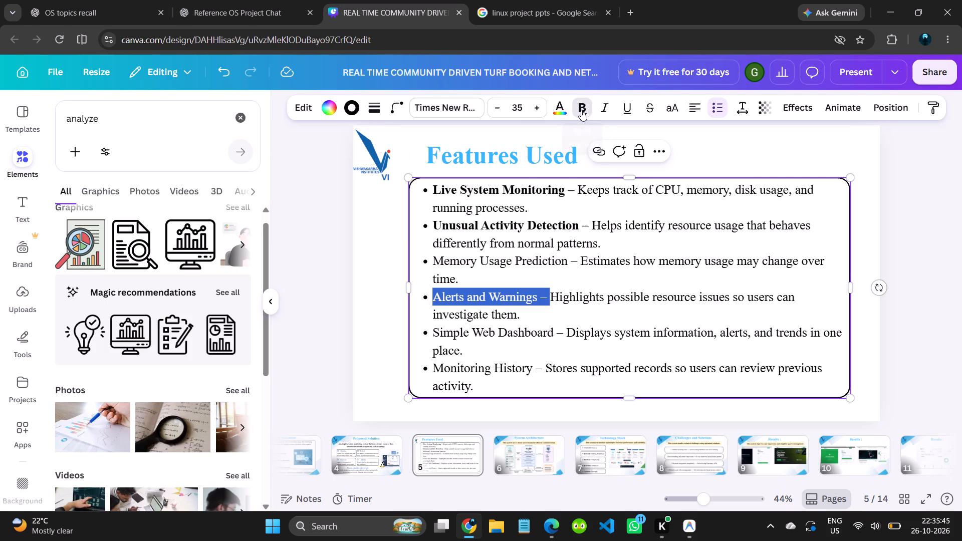
left_click_drag(564, 332, 459, 321)
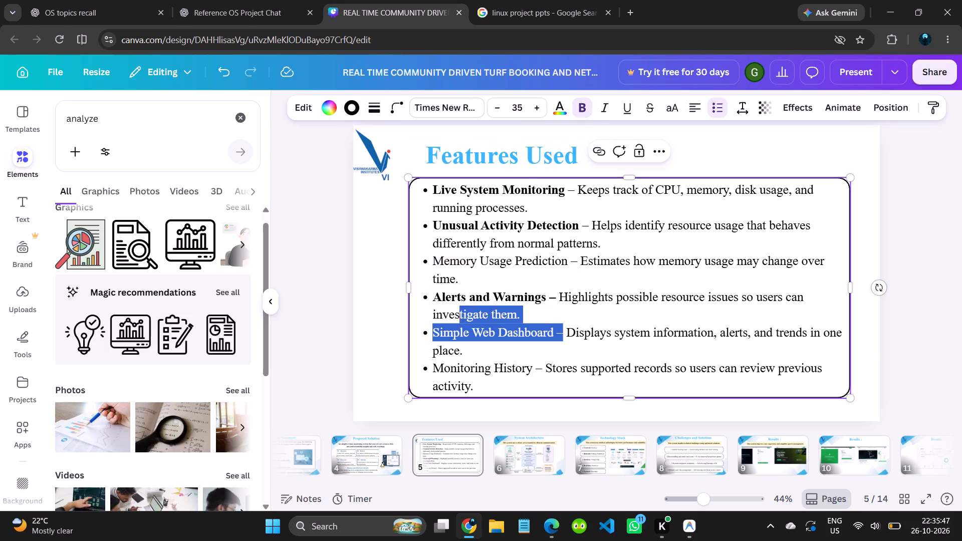
left_click_drag(459, 321, 435, 331)
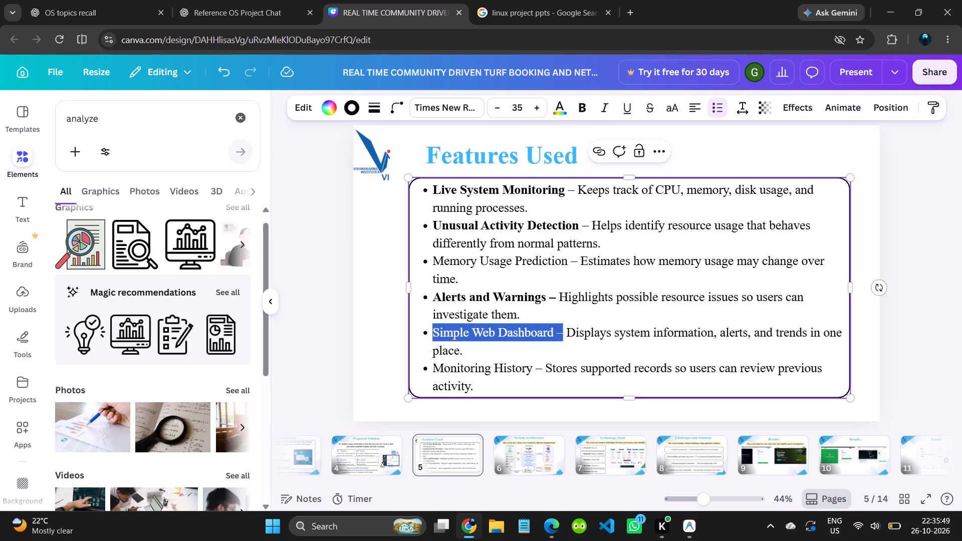
left_click(576, 115)
left_click_drag(578, 260, 444, 273)
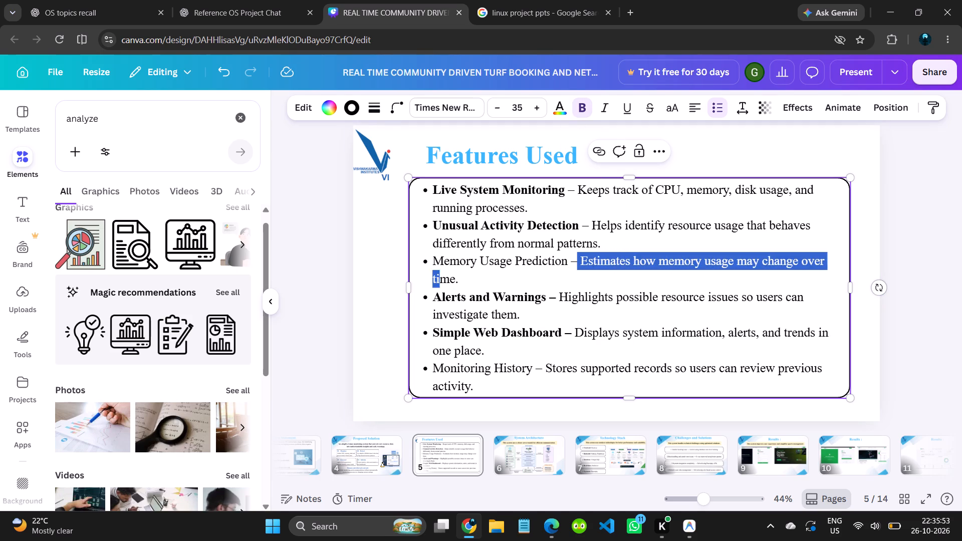
left_click_drag(444, 273, 432, 263)
left_click(577, 113)
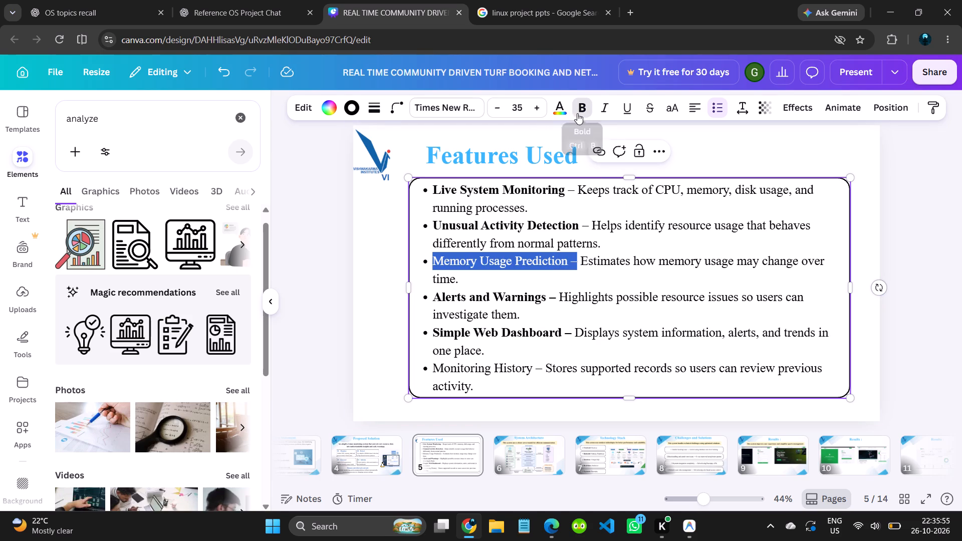
Bold the dashes after Unusual Activity Detection and Live System Monitoring to match the other bullets.
left_click_drag(588, 227, 577, 226)
left_click(581, 106)
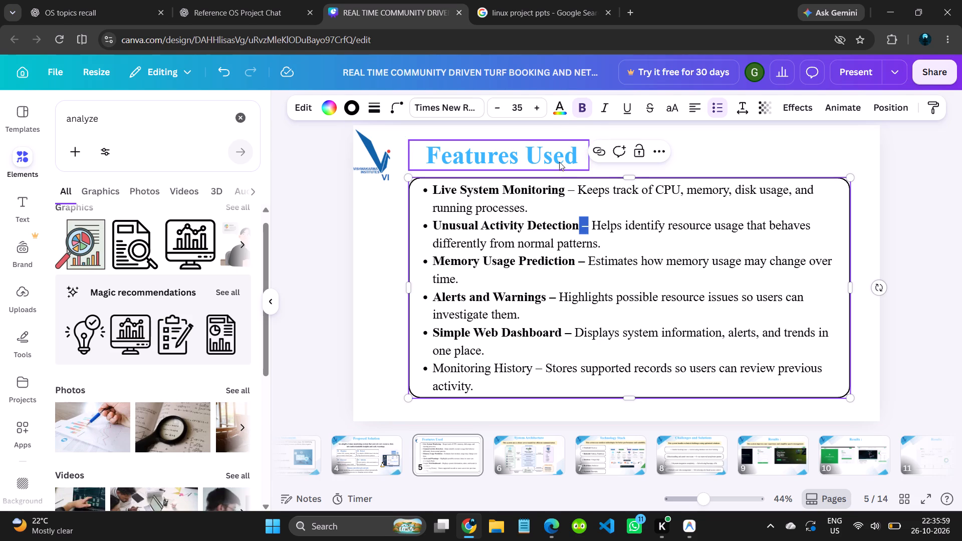
double_click(569, 189)
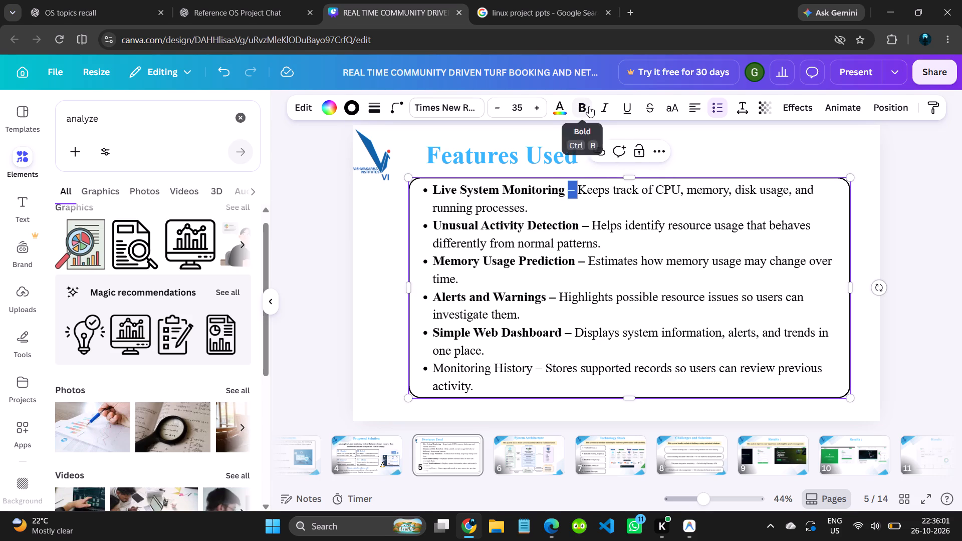
left_click(589, 106)
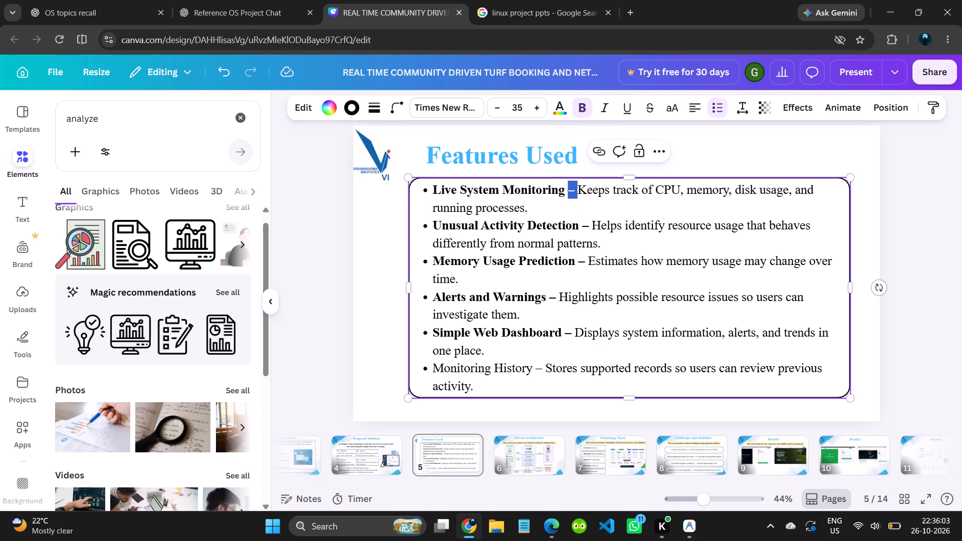
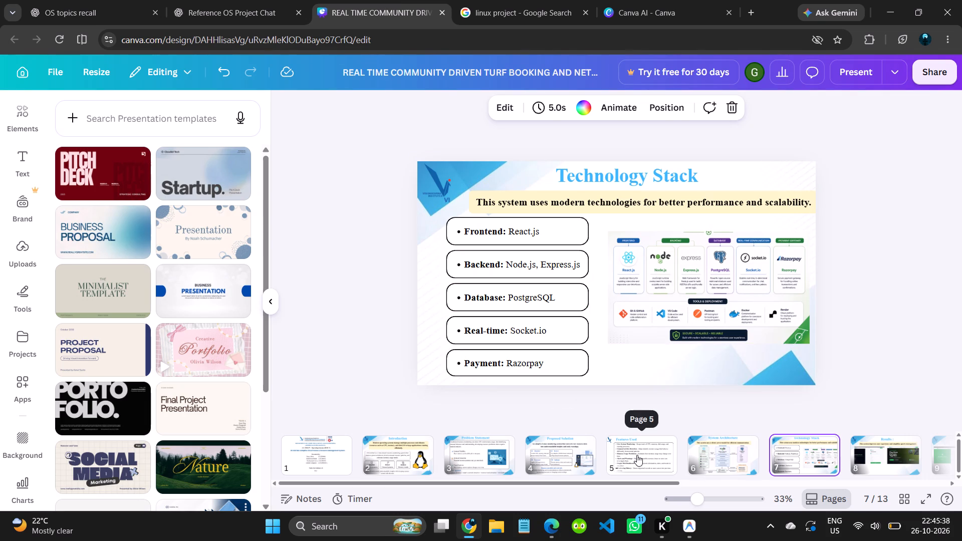
left_click(750, 454)
left_click(613, 360)
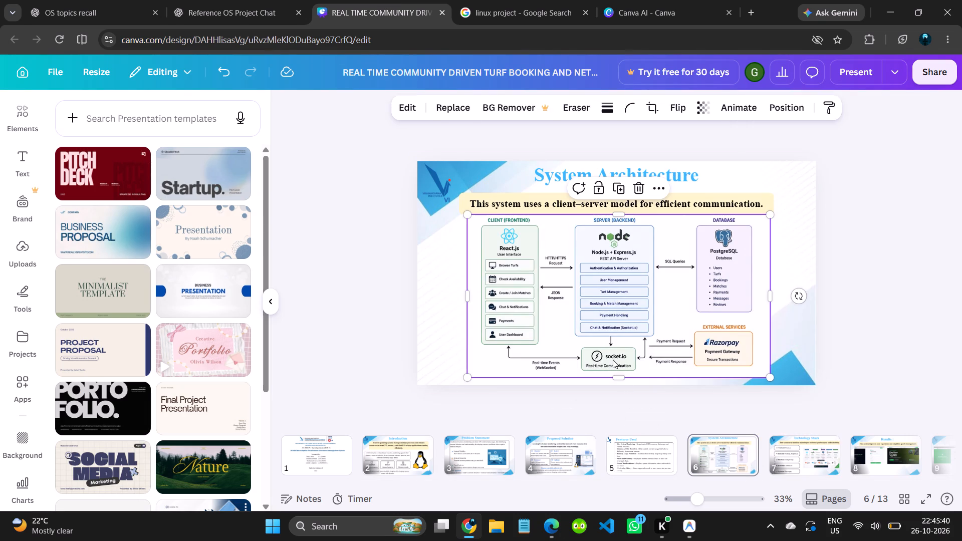
key("BackSpace")
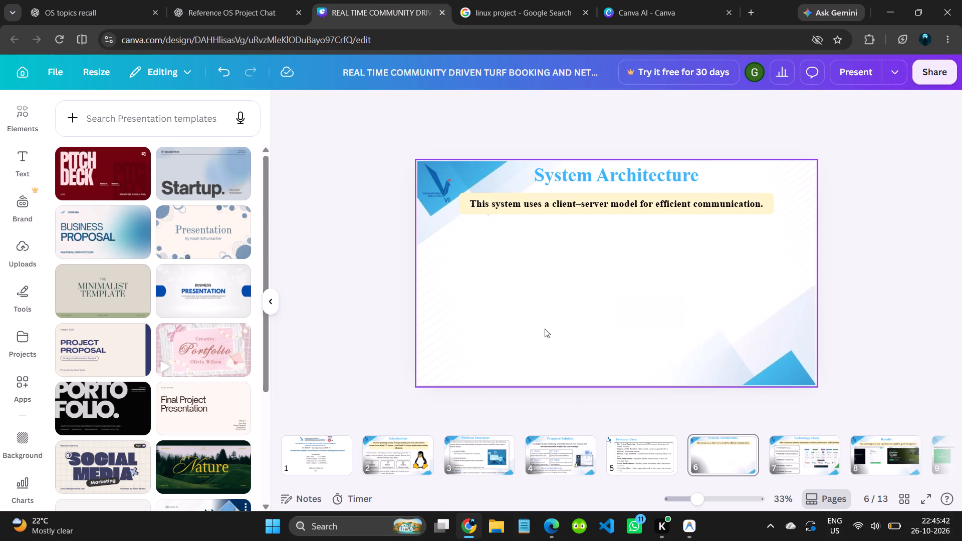
left_click(552, 291)
left_click(663, 205)
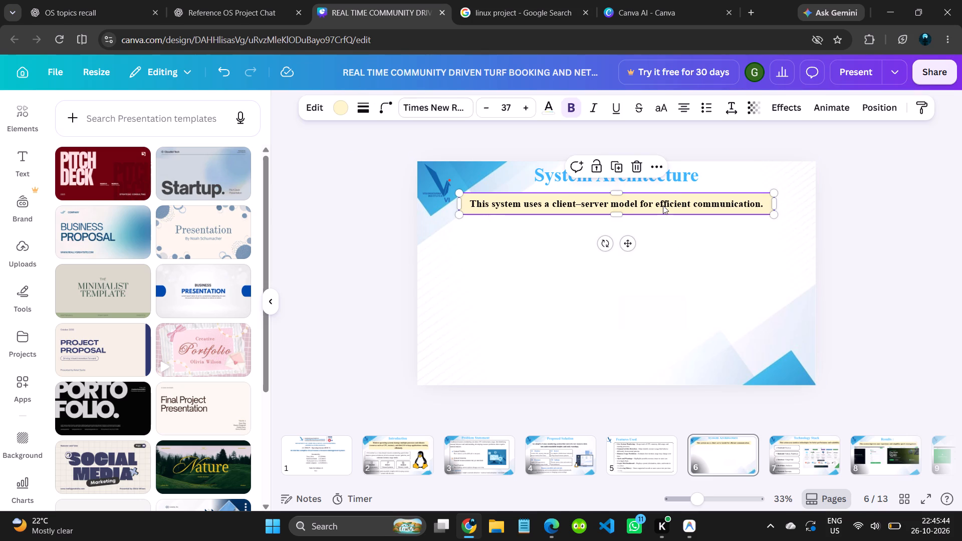
key("BackSpace")
Paste the copied OS Sentinel 2.0 diagram onto the System Architecture page, enlarge it and crop off its built-in title.
left_click(638, 218)
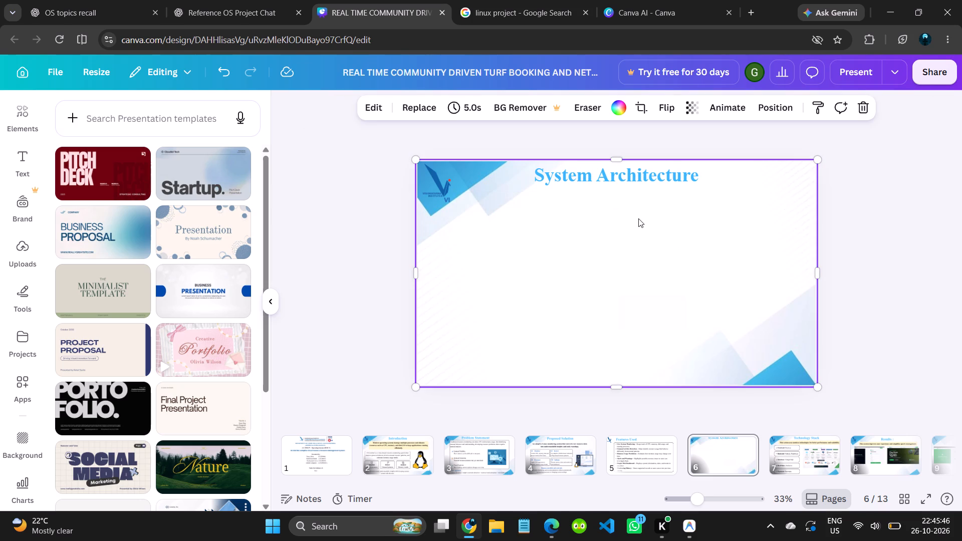
key("ctrl+v")
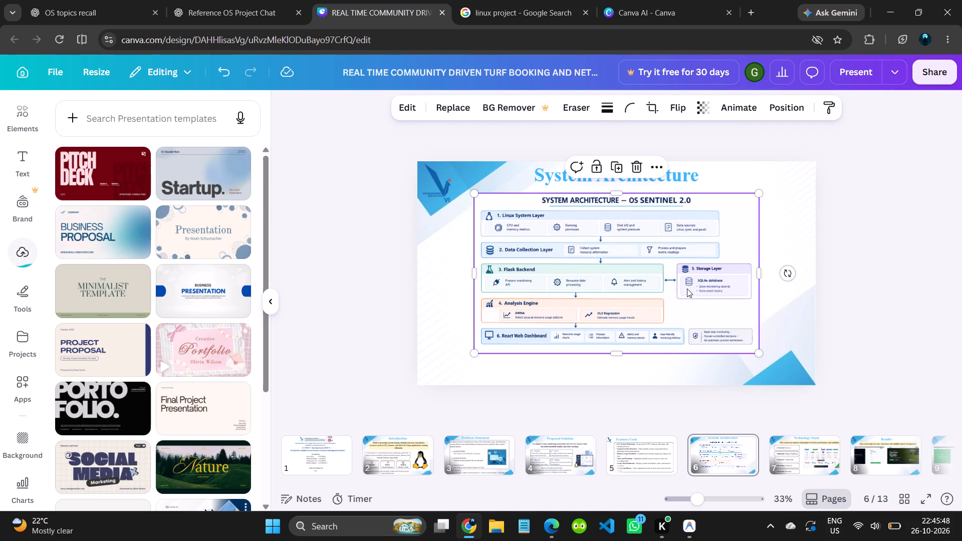
left_click_drag(759, 354, 788, 376)
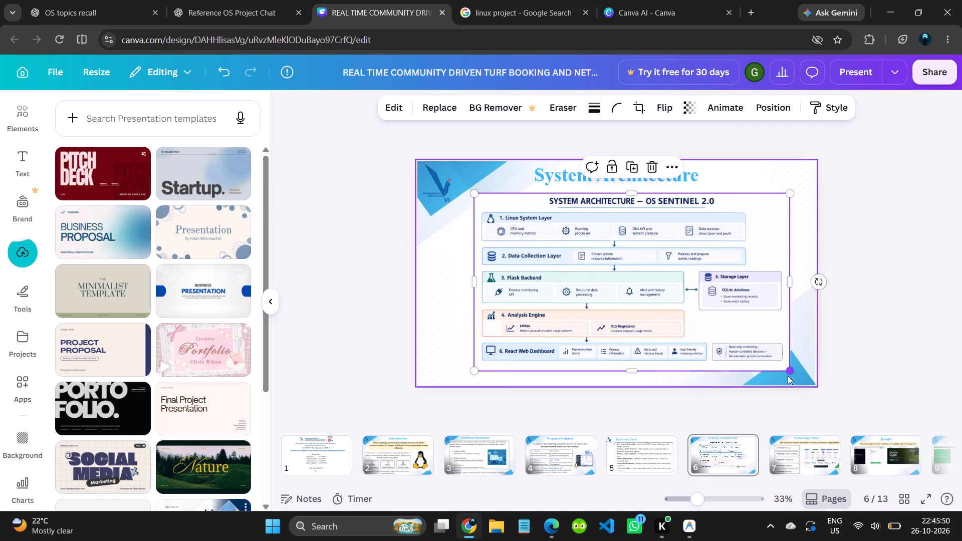
left_click_drag(630, 193, 632, 208)
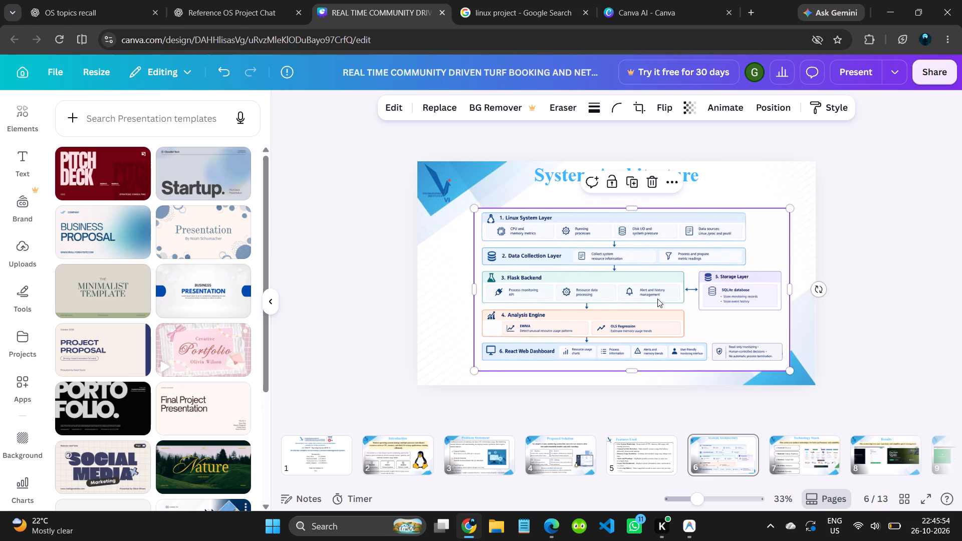
Resize and position the cropped architecture diagram so it fits entirely on the page below the System Architecture heading.
left_click_drag(790, 374, 823, 399)
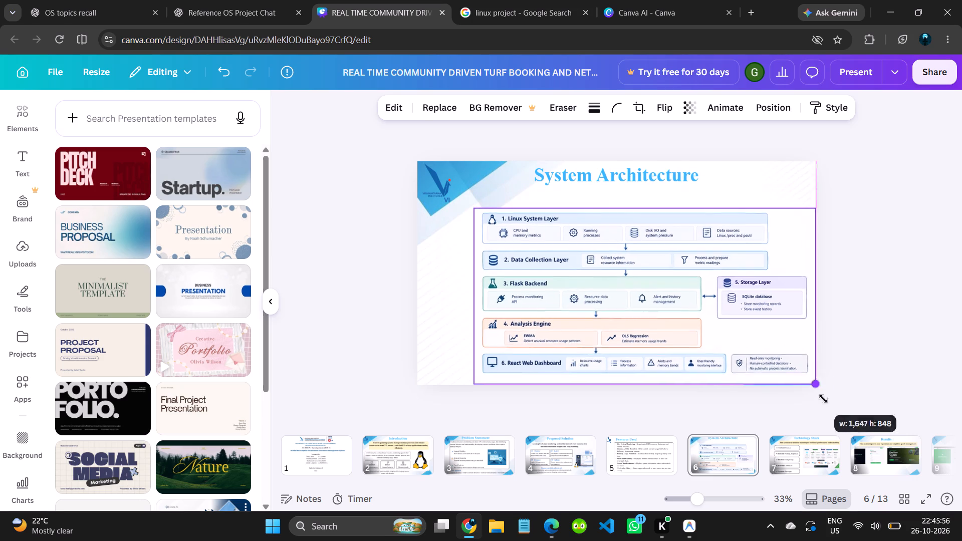
left_click_drag(823, 399, 909, 417)
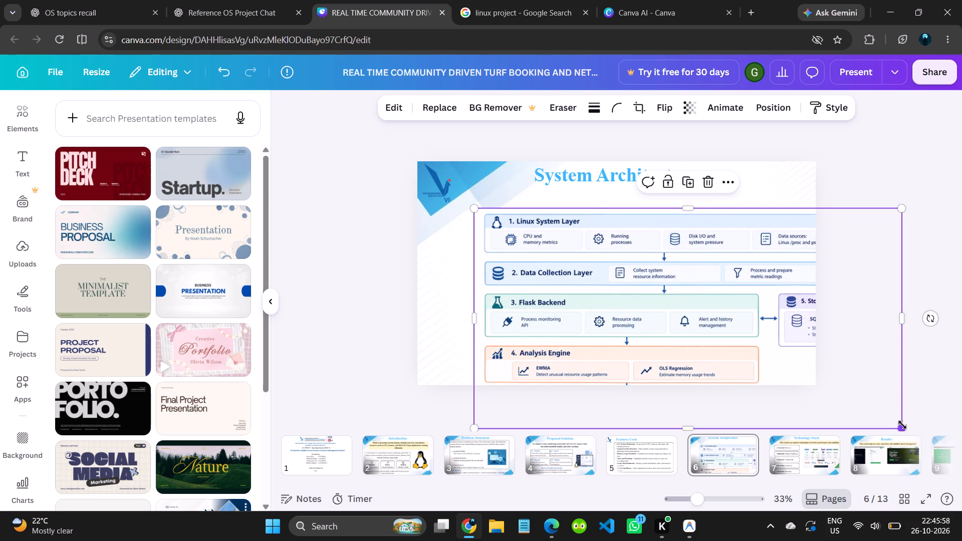
left_click_drag(902, 425, 856, 389)
left_click_drag(818, 354, 812, 351)
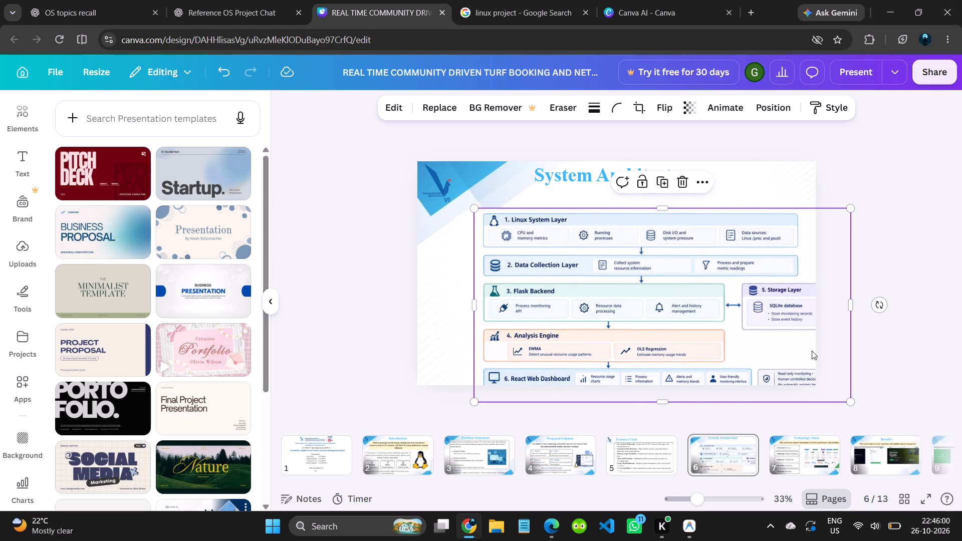
left_click_drag(812, 351, 788, 339)
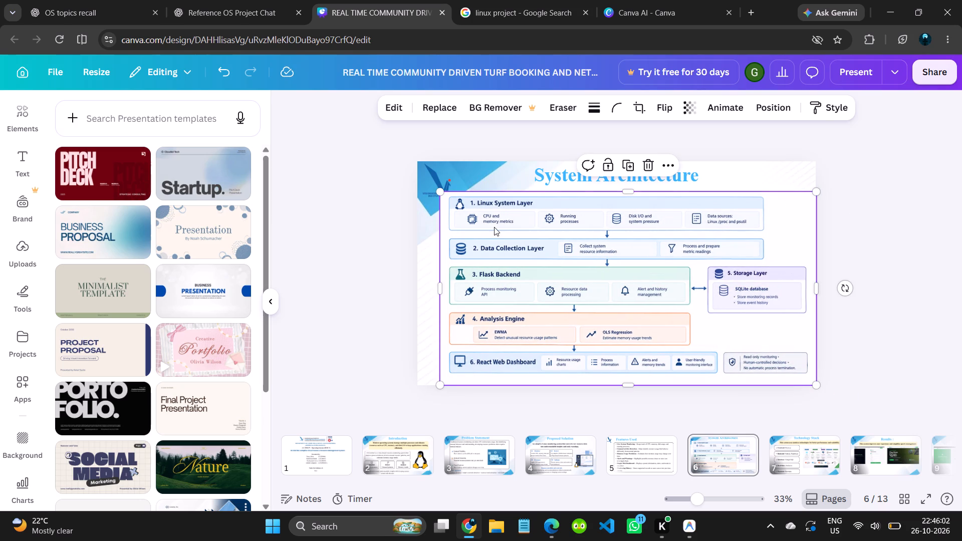
left_click_drag(815, 385, 777, 369)
left_click_drag(694, 324, 705, 327)
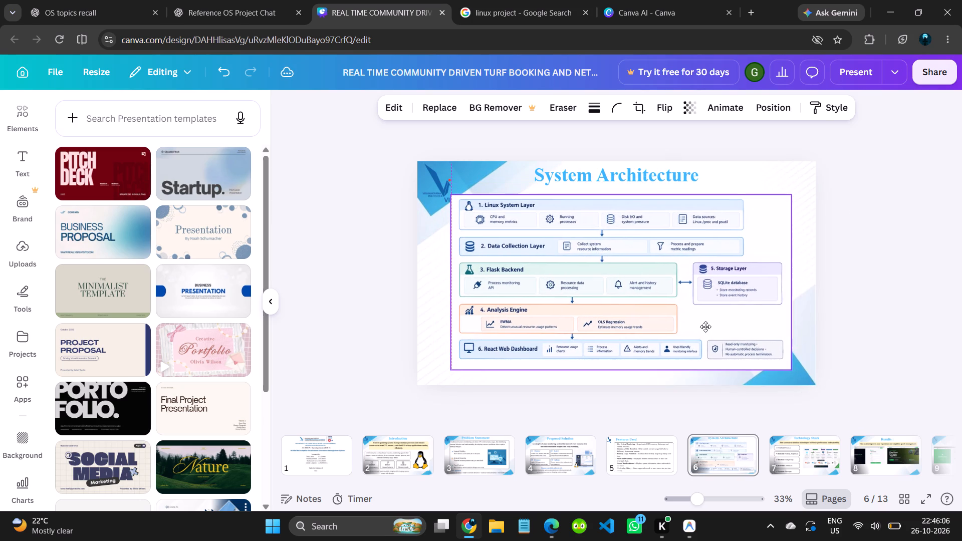
left_click_drag(705, 327, 707, 326)
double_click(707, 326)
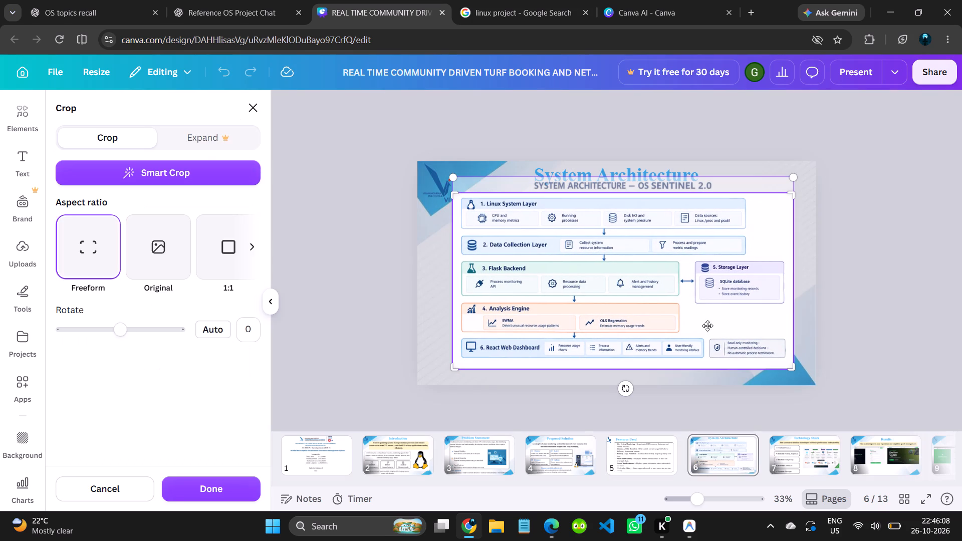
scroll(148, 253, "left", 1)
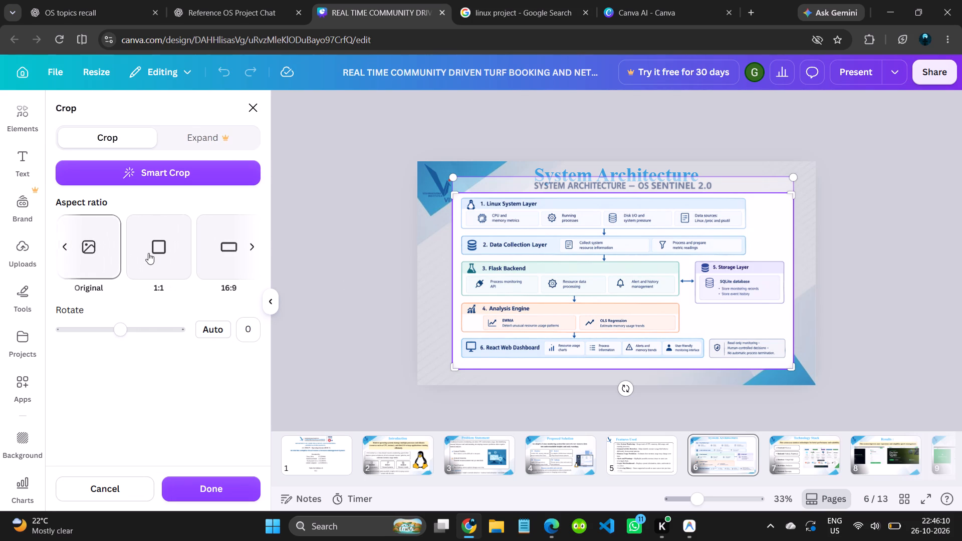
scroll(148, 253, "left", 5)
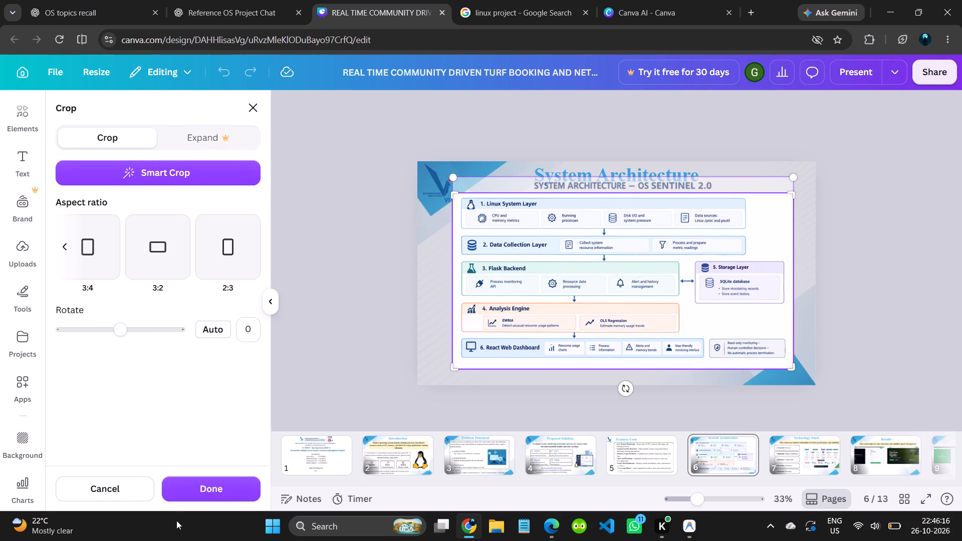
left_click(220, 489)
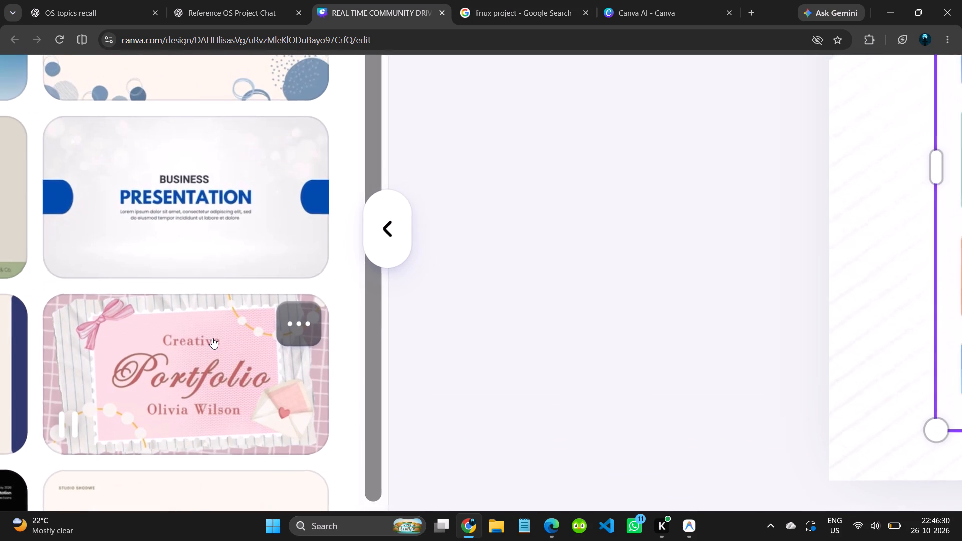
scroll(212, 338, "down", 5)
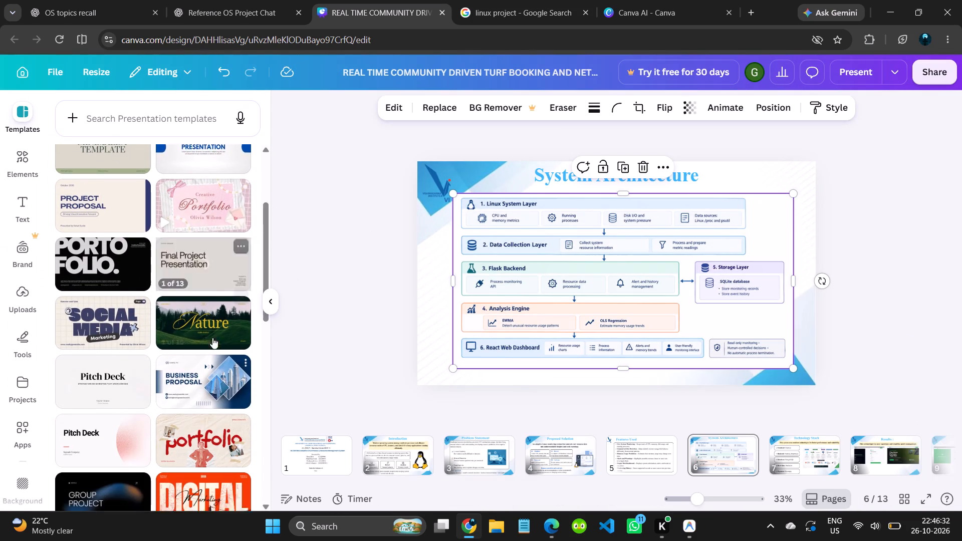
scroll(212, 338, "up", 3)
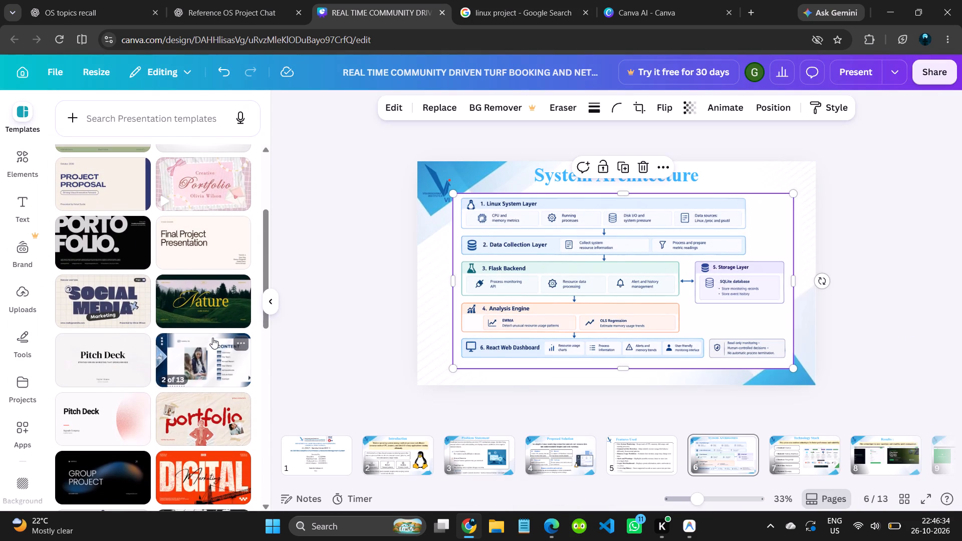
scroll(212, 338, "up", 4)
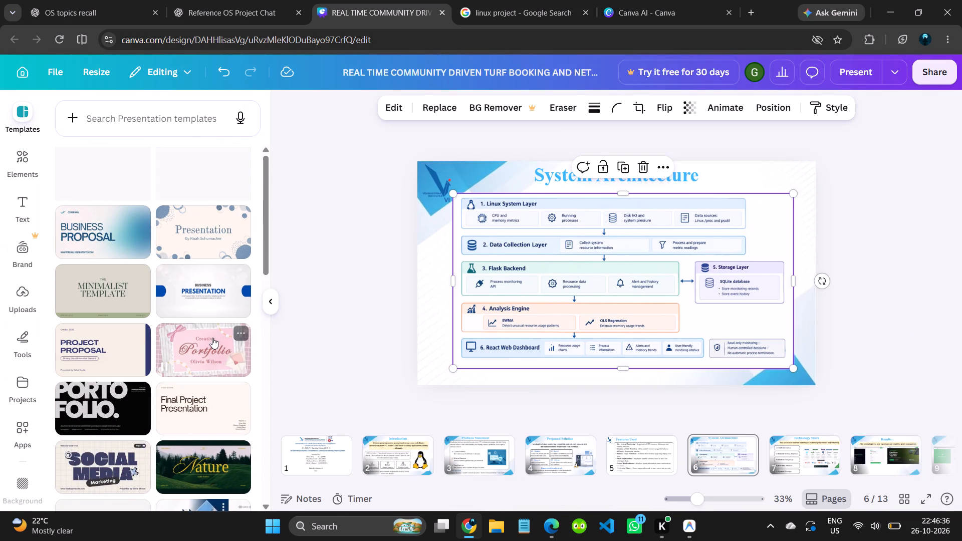
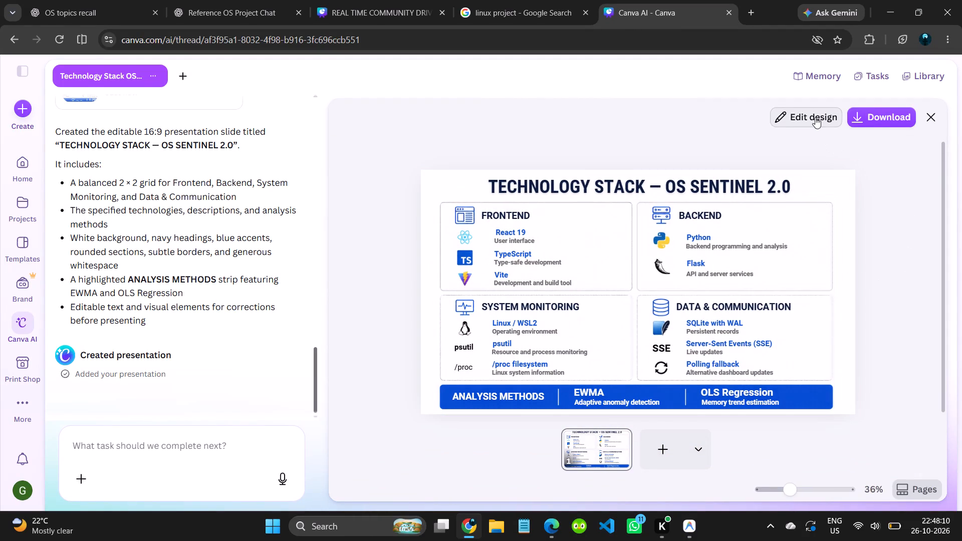
left_click(815, 117)
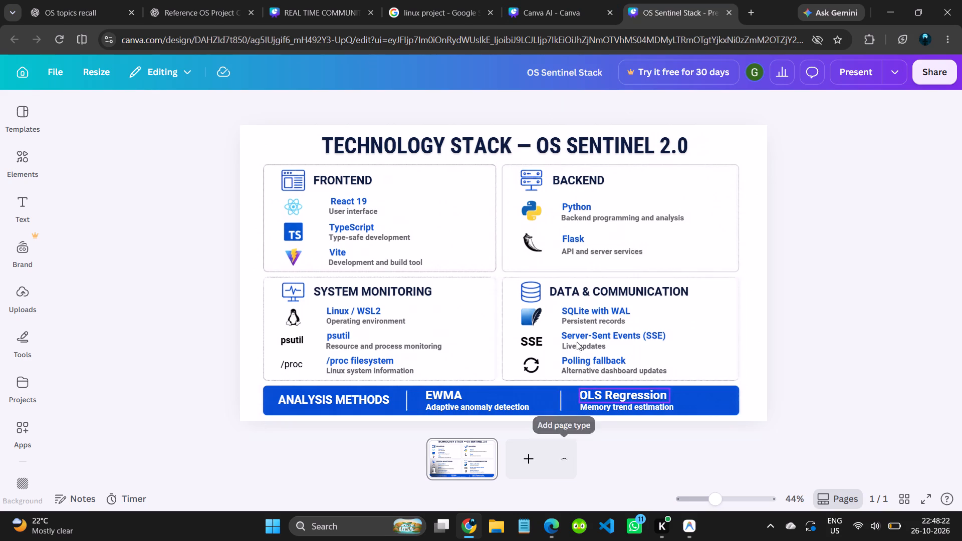
Remove the bold formatting from the "Linux / WSL2" label in the System Monitoring section.
left_click(257, 137)
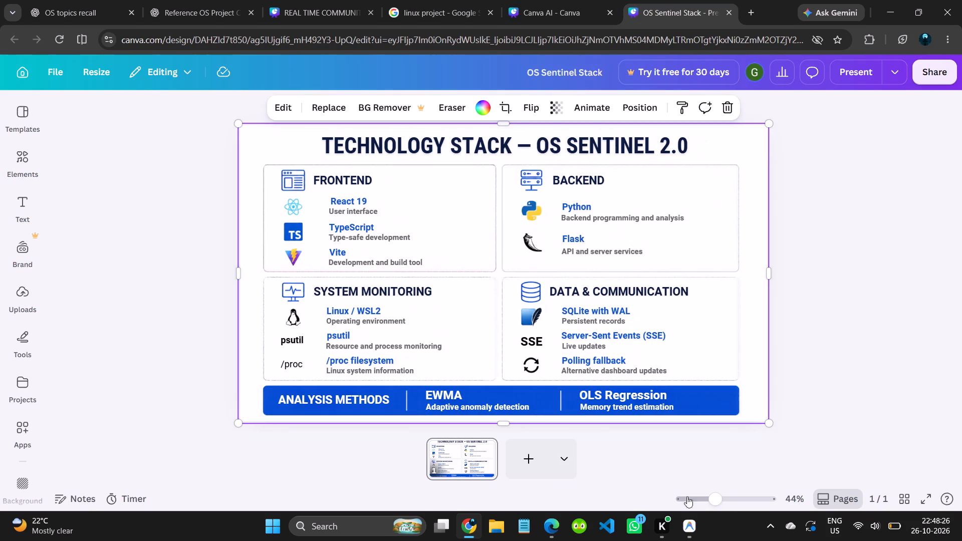
double_click(361, 313)
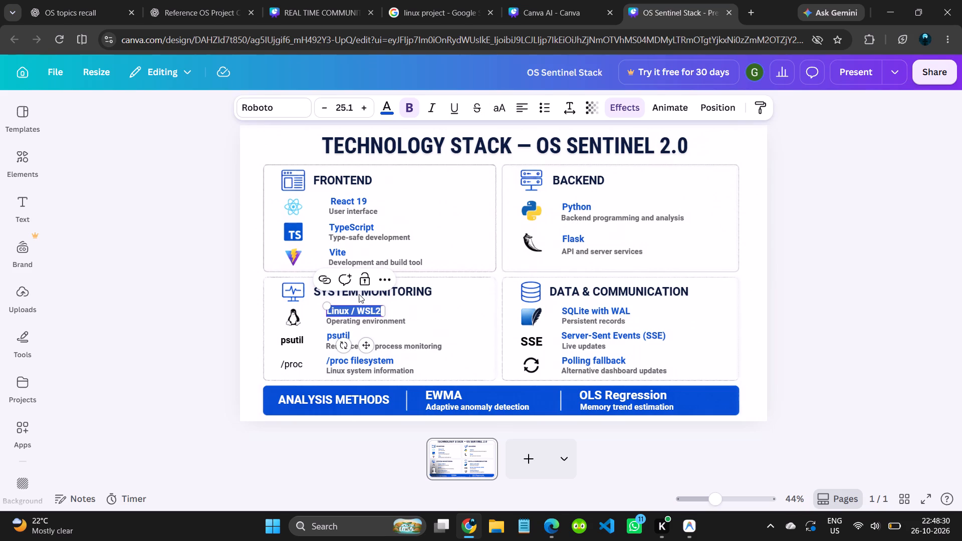
left_click(407, 110)
left_click(442, 324)
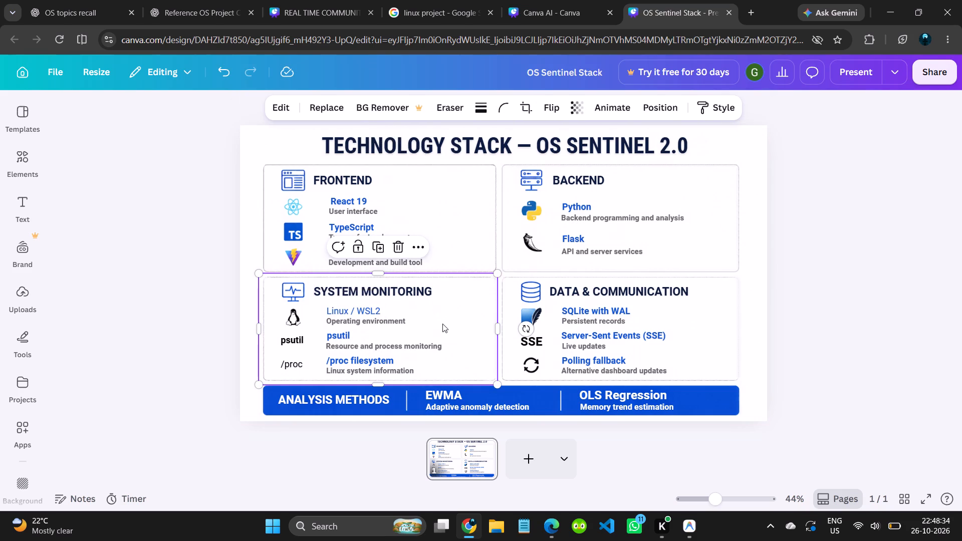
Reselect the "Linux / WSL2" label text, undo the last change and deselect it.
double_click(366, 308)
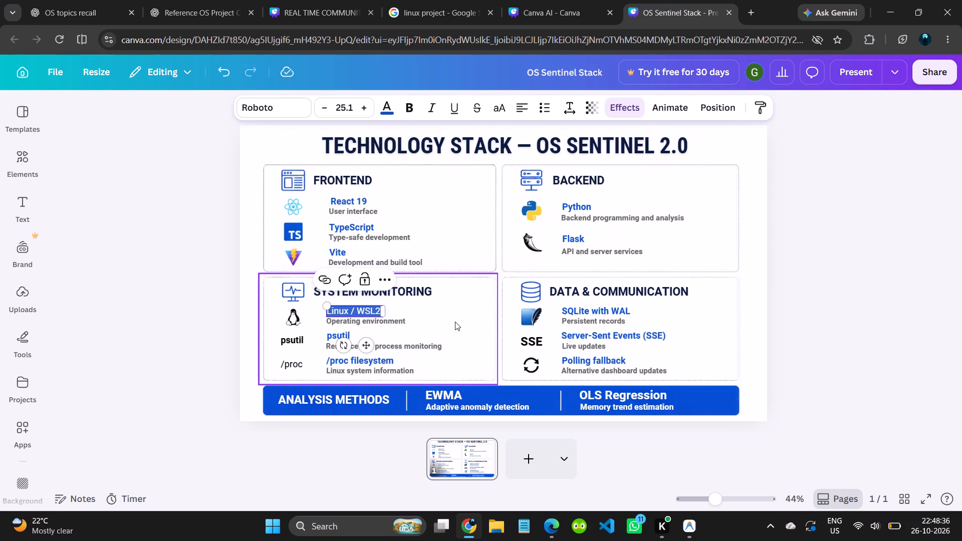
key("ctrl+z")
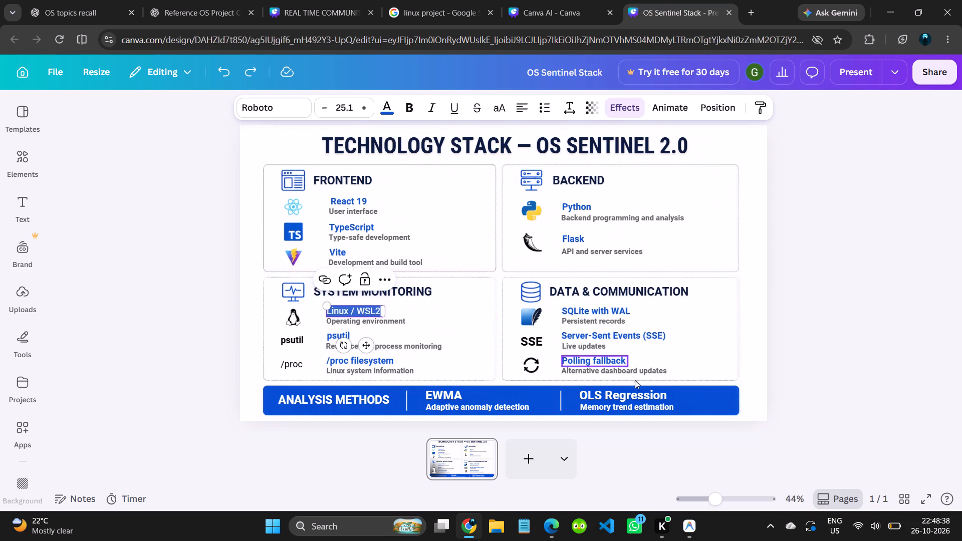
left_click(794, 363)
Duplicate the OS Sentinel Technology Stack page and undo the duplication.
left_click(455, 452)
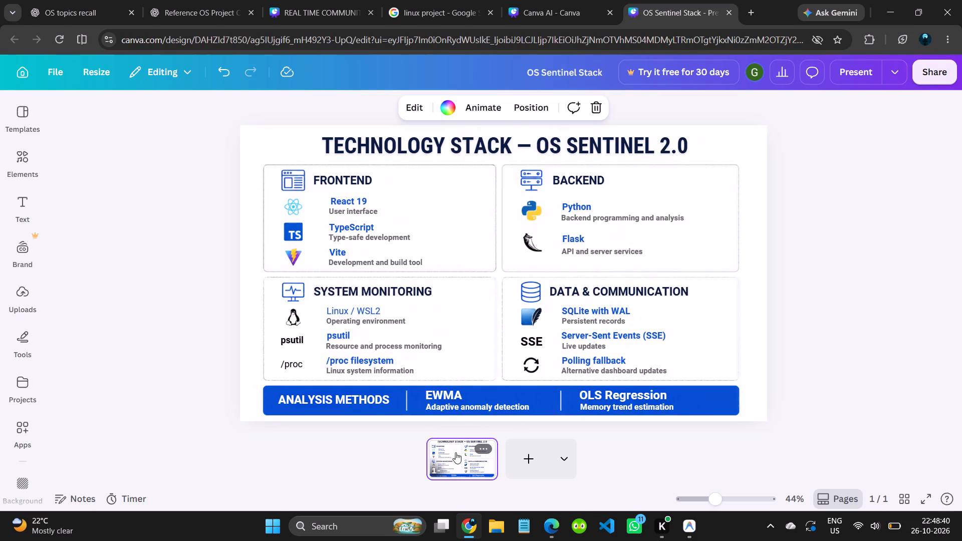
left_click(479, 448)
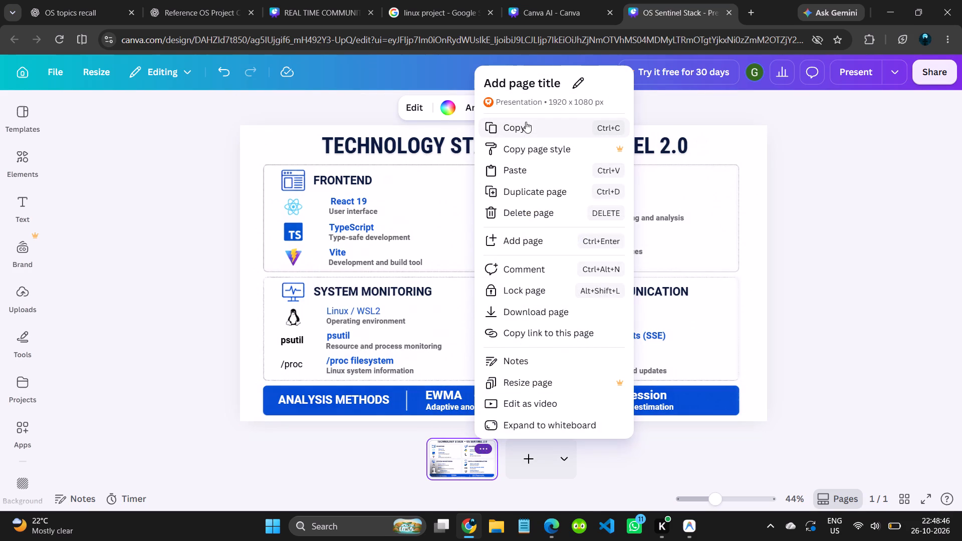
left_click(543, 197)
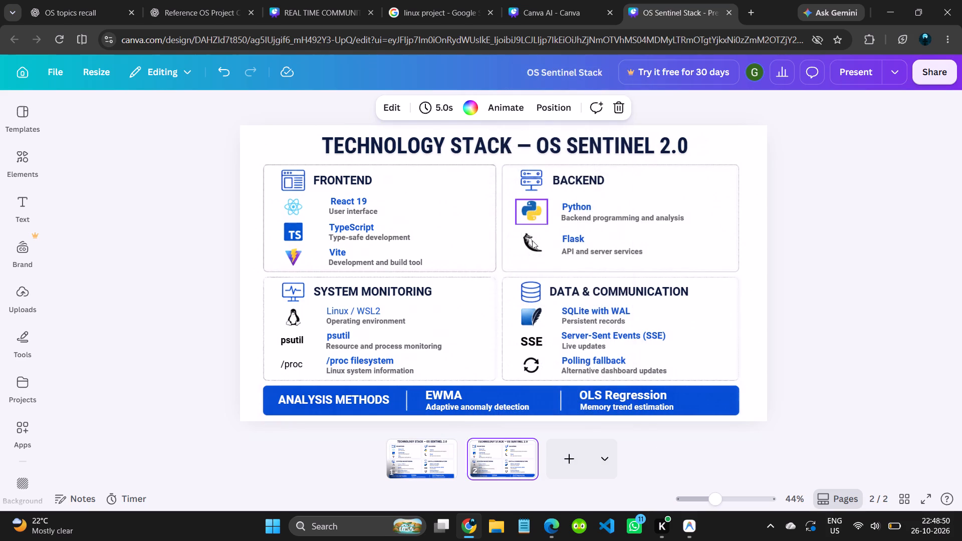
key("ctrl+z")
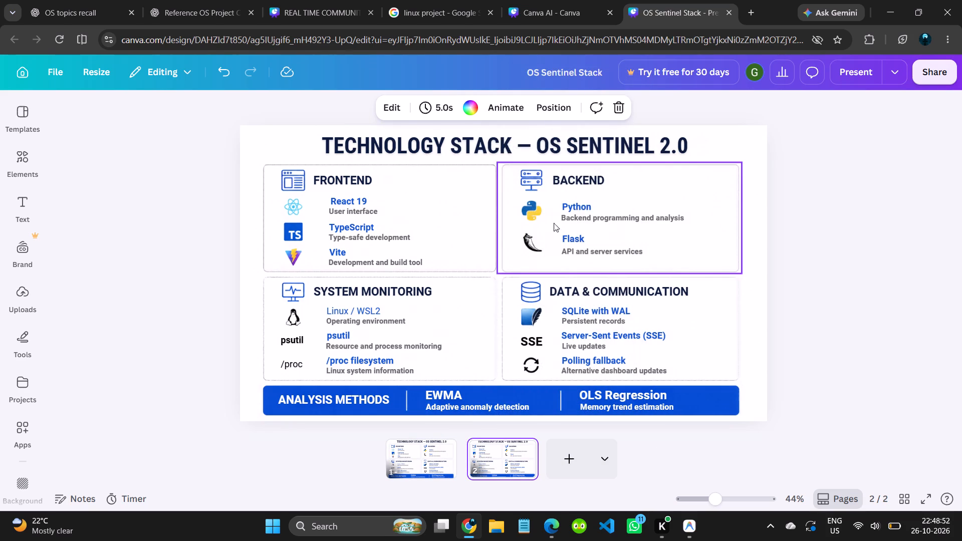
Copy the OS Sentinel Technology Stack page and paste it into the turf booking presentation after its existing Technology Stack page.
left_click(485, 444)
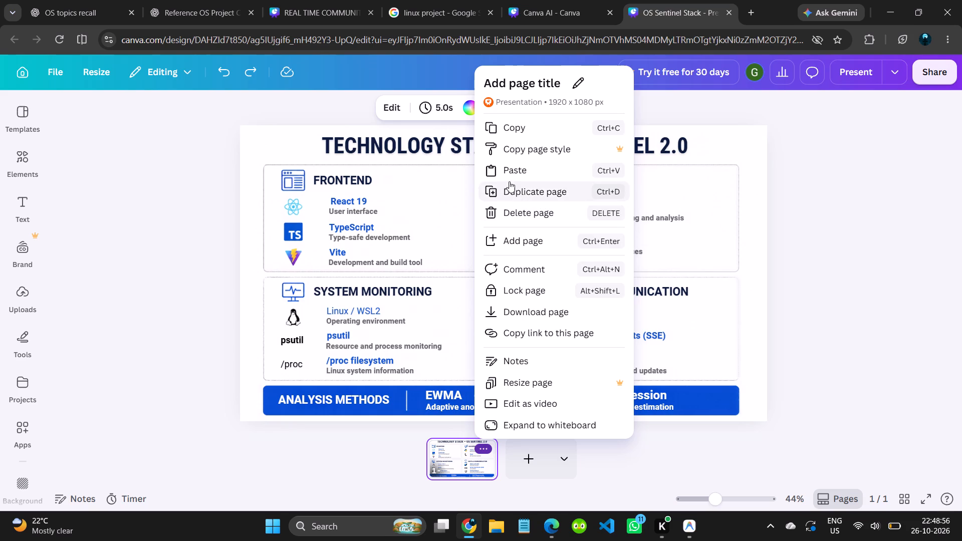
left_click(511, 132)
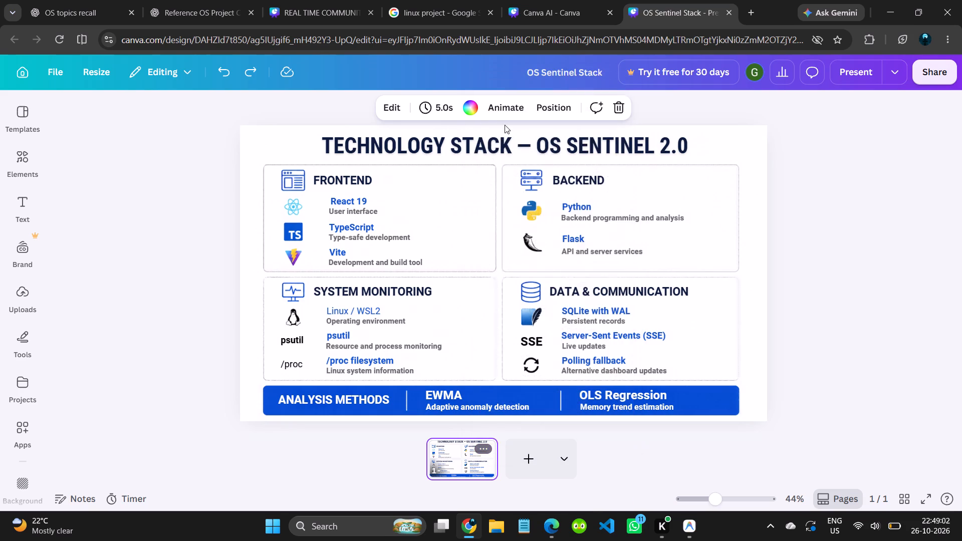
left_click(256, 0)
left_click(350, 0)
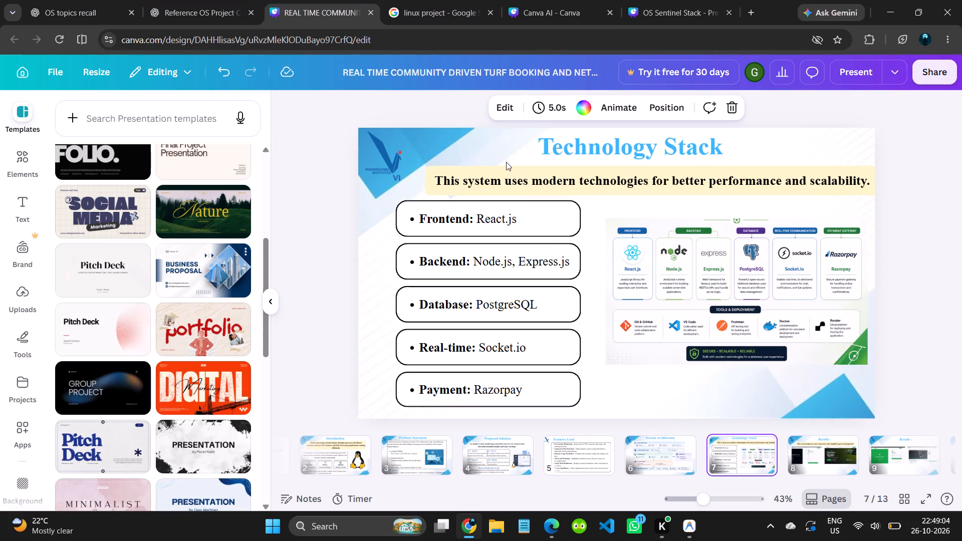
left_click(601, 304)
key("ctrl+v")
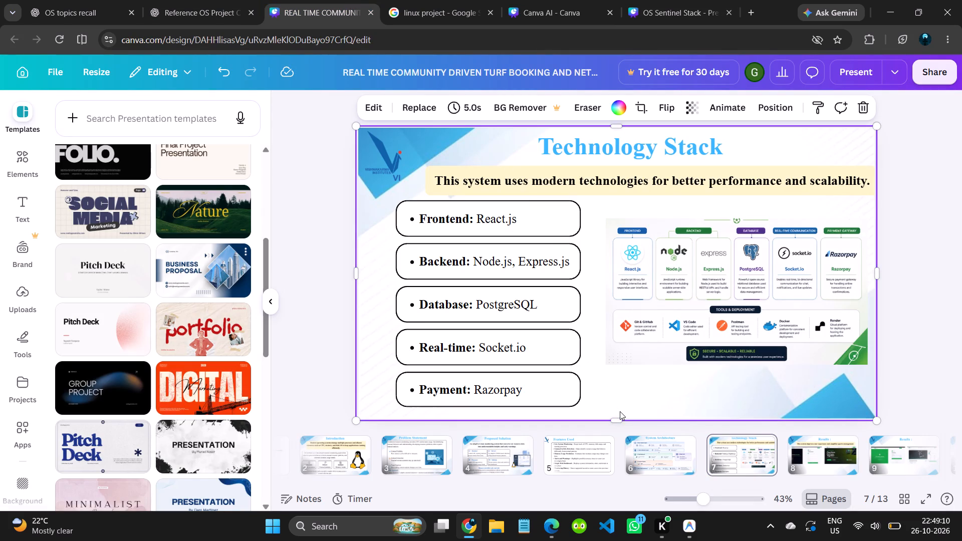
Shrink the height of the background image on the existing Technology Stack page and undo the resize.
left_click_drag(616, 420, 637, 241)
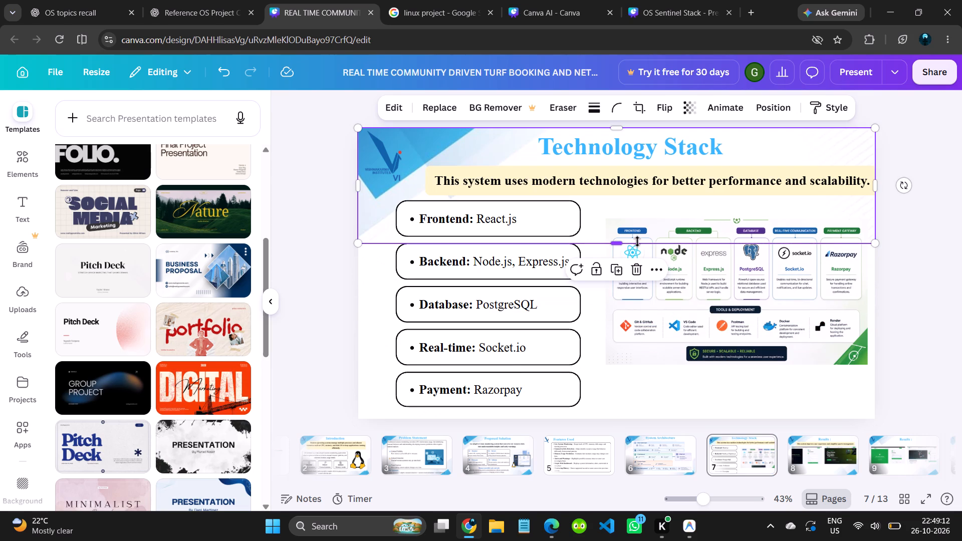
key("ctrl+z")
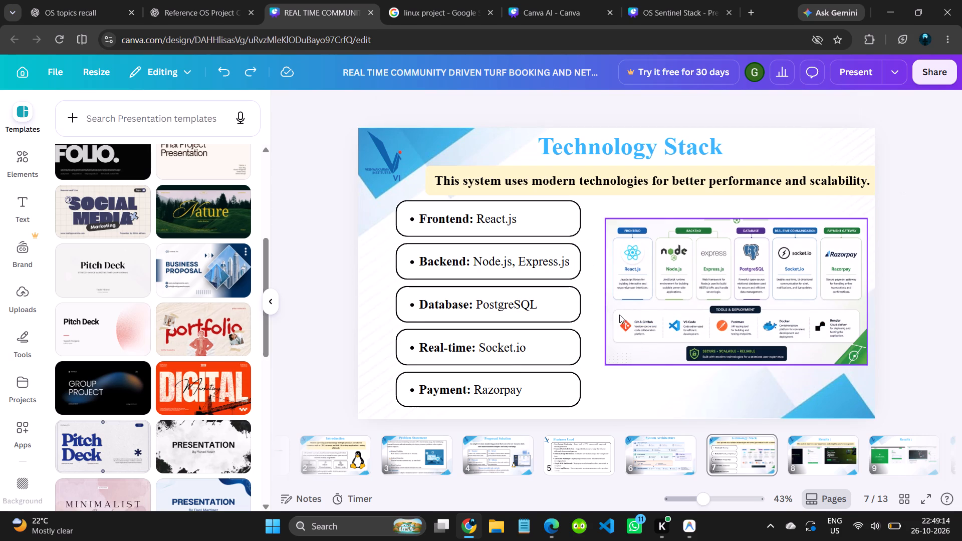
Paste the copied OS Sentinel page again after the existing Technology Stack page and deselect it.
key("ctrl+v")
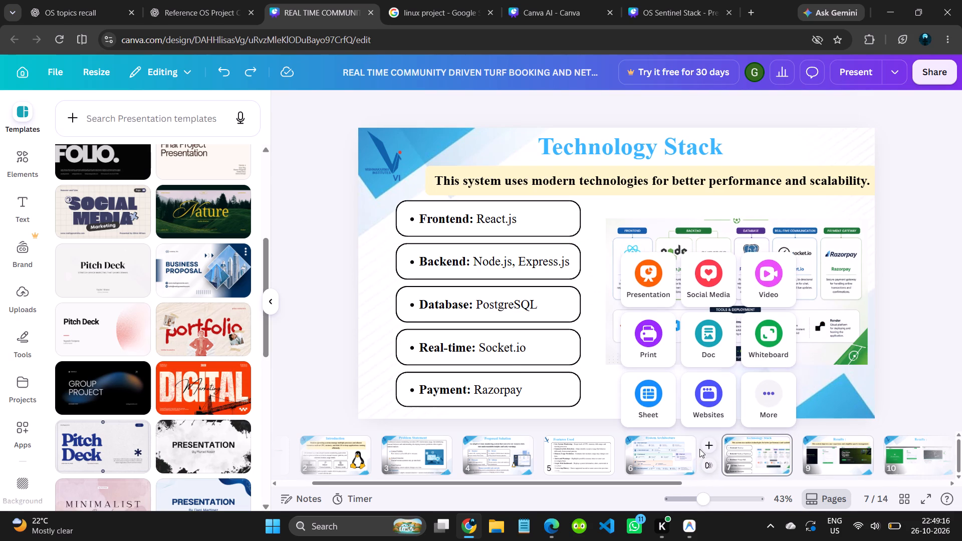
left_click(879, 323)
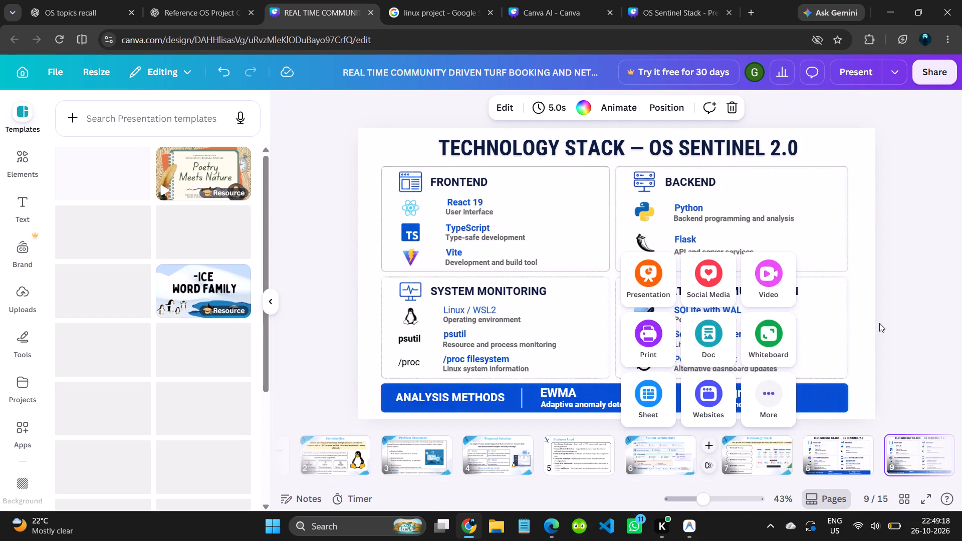
left_click(924, 364)
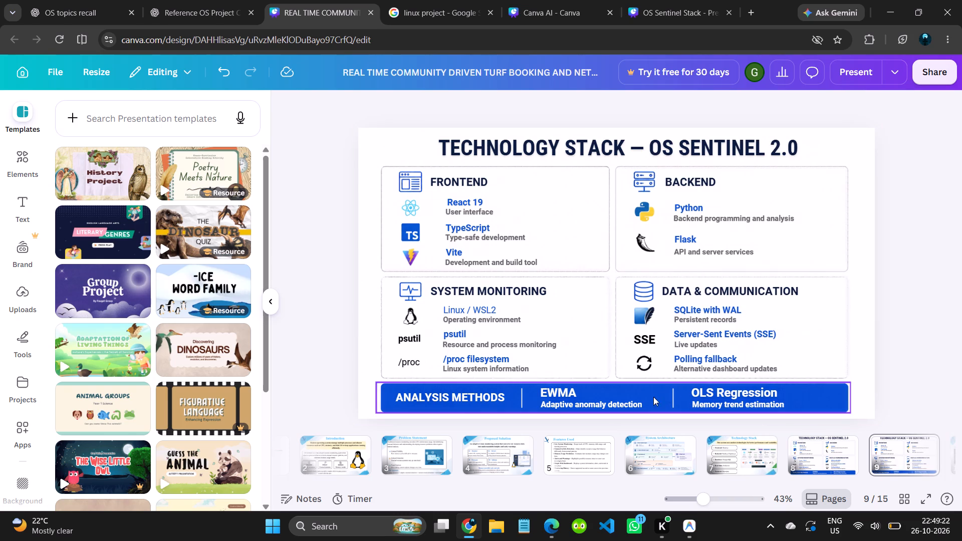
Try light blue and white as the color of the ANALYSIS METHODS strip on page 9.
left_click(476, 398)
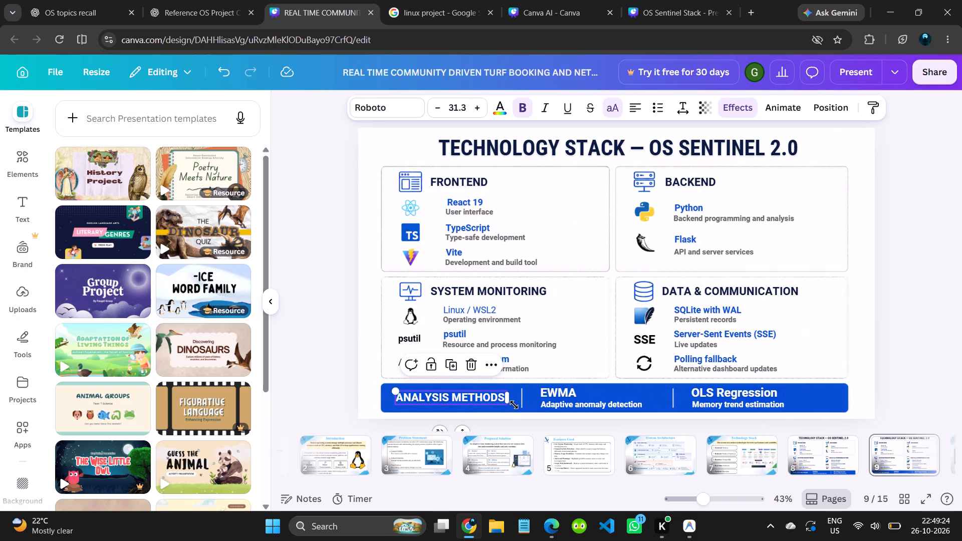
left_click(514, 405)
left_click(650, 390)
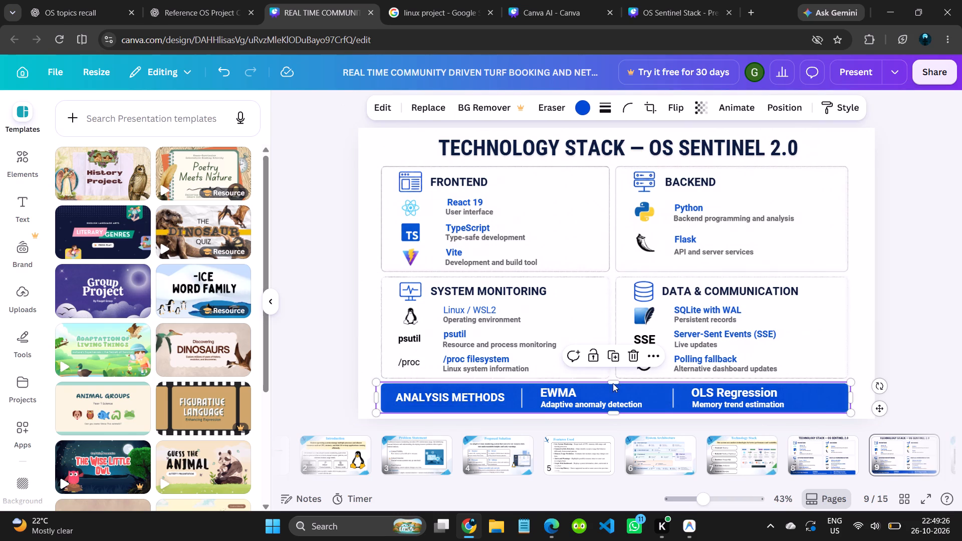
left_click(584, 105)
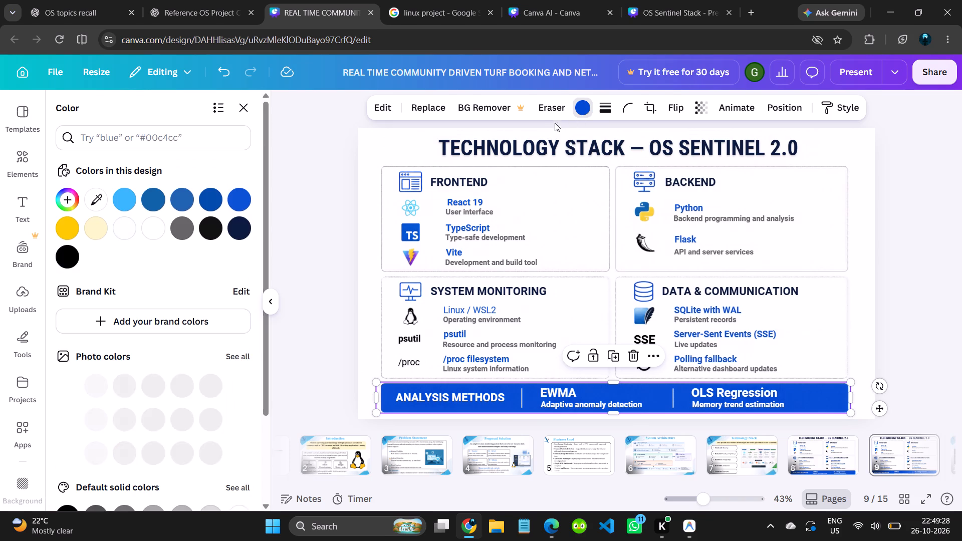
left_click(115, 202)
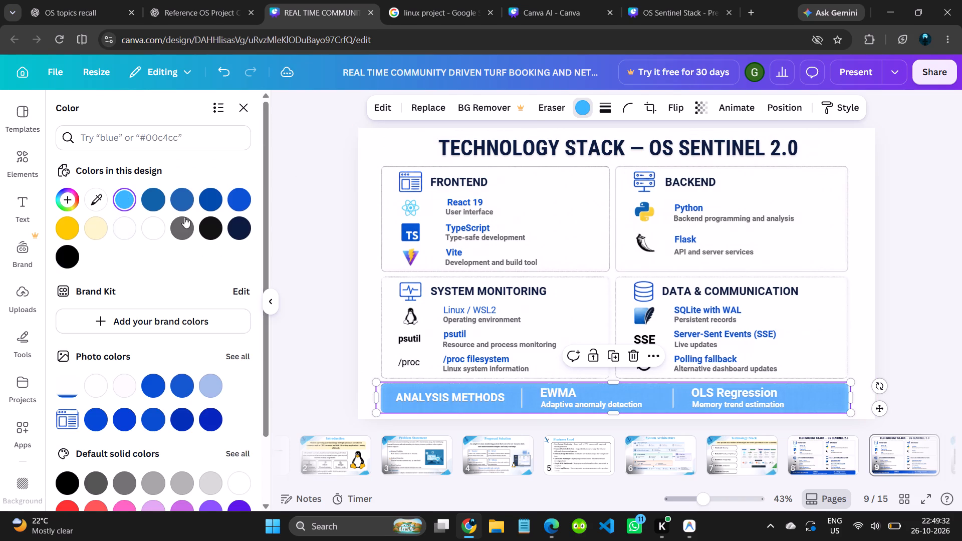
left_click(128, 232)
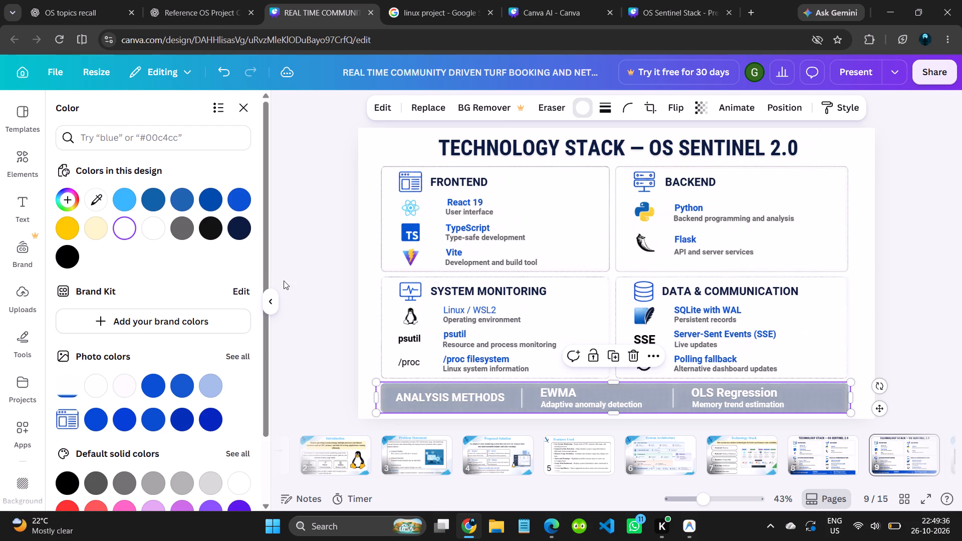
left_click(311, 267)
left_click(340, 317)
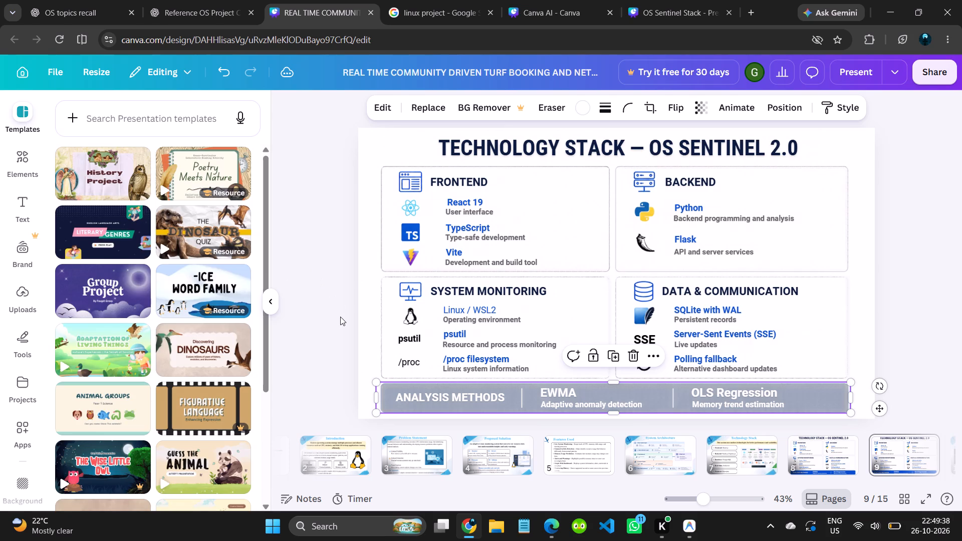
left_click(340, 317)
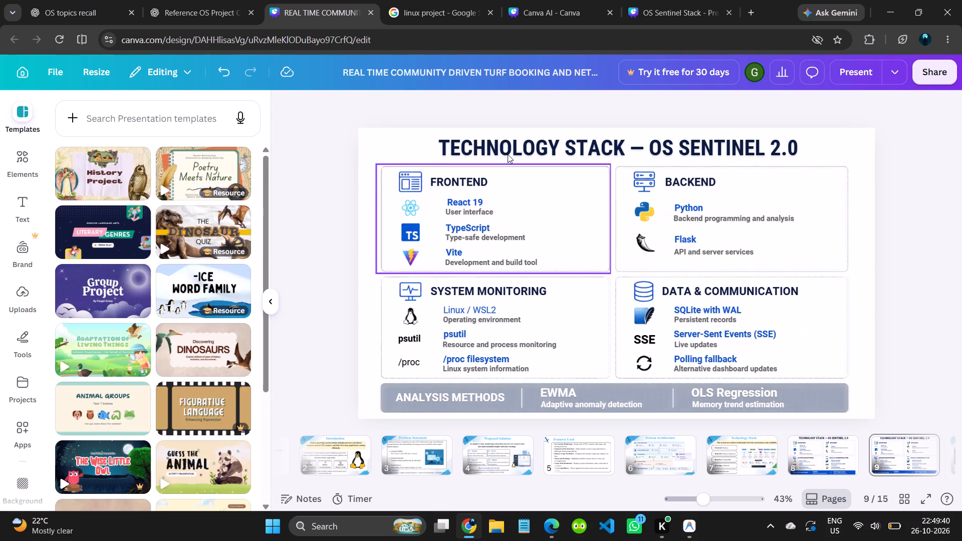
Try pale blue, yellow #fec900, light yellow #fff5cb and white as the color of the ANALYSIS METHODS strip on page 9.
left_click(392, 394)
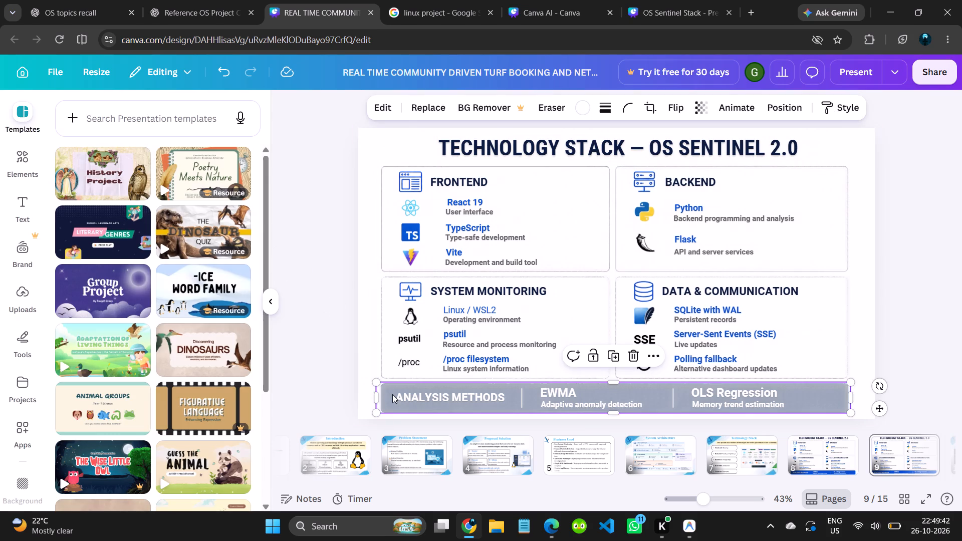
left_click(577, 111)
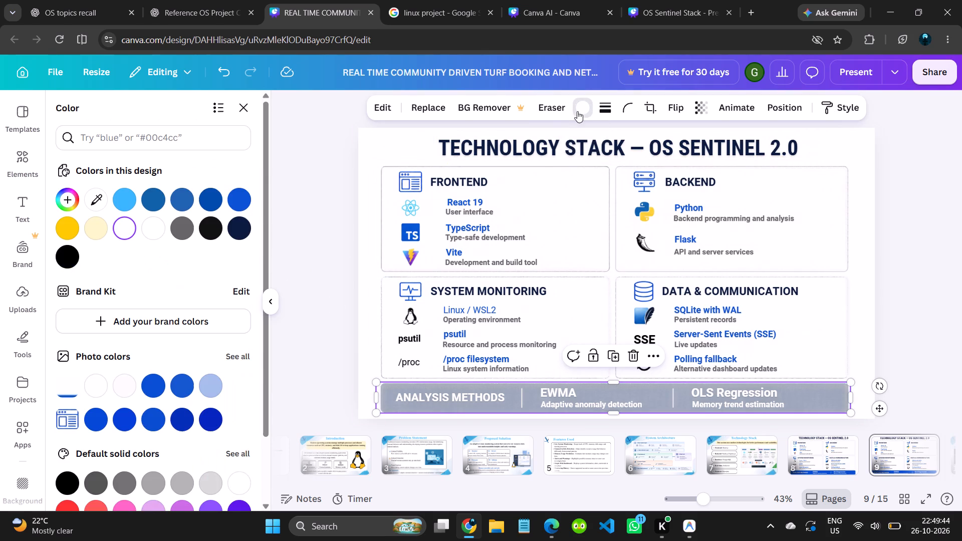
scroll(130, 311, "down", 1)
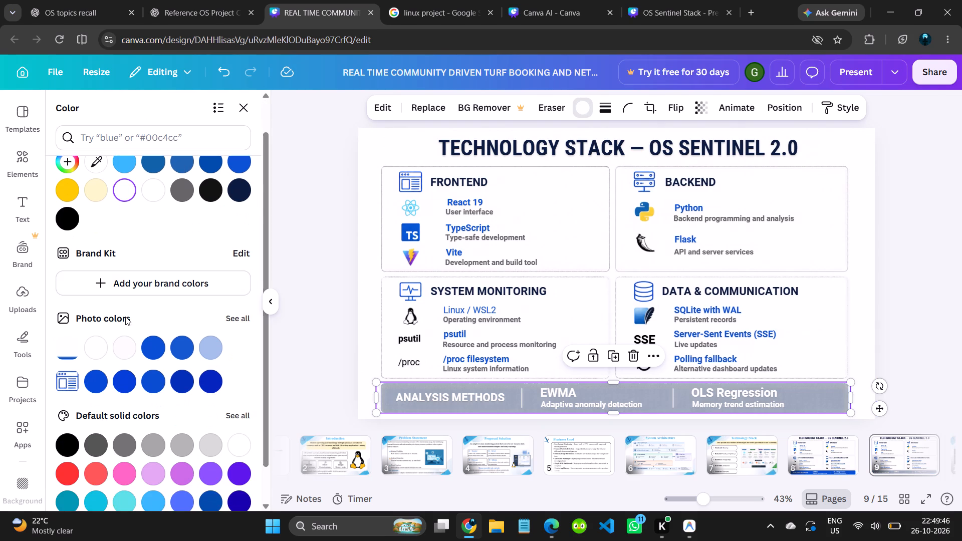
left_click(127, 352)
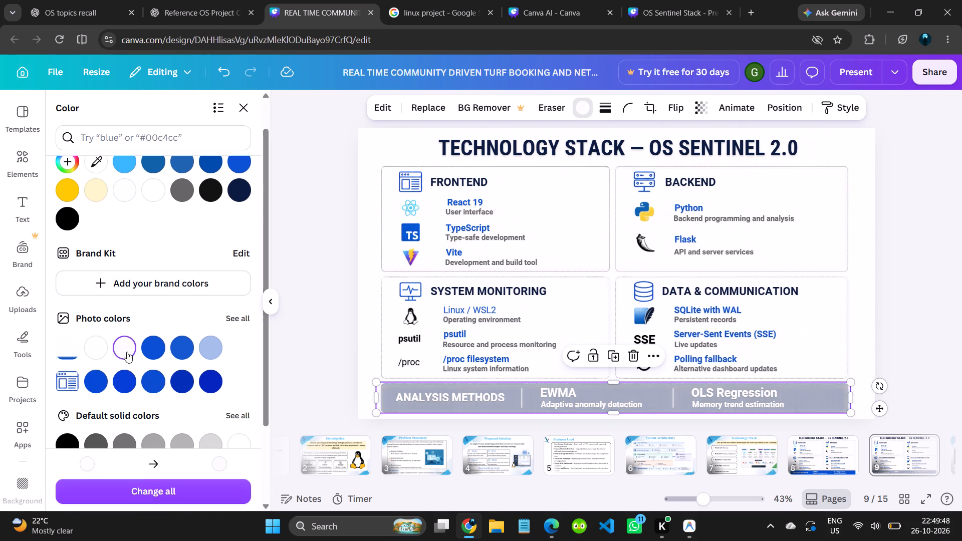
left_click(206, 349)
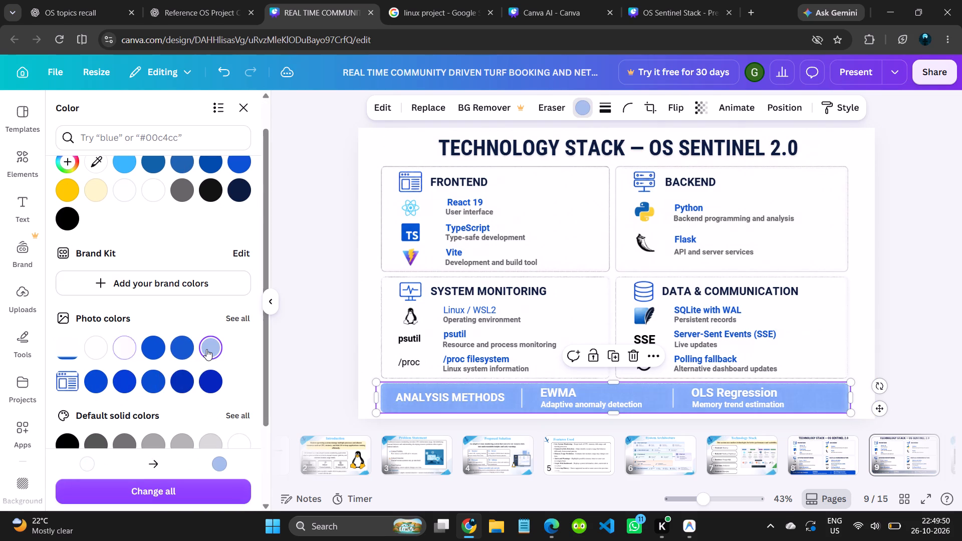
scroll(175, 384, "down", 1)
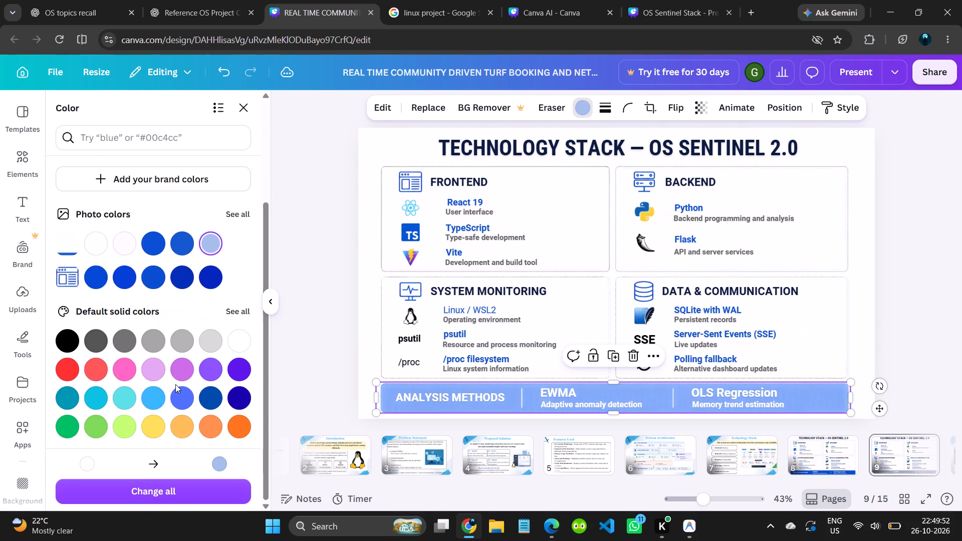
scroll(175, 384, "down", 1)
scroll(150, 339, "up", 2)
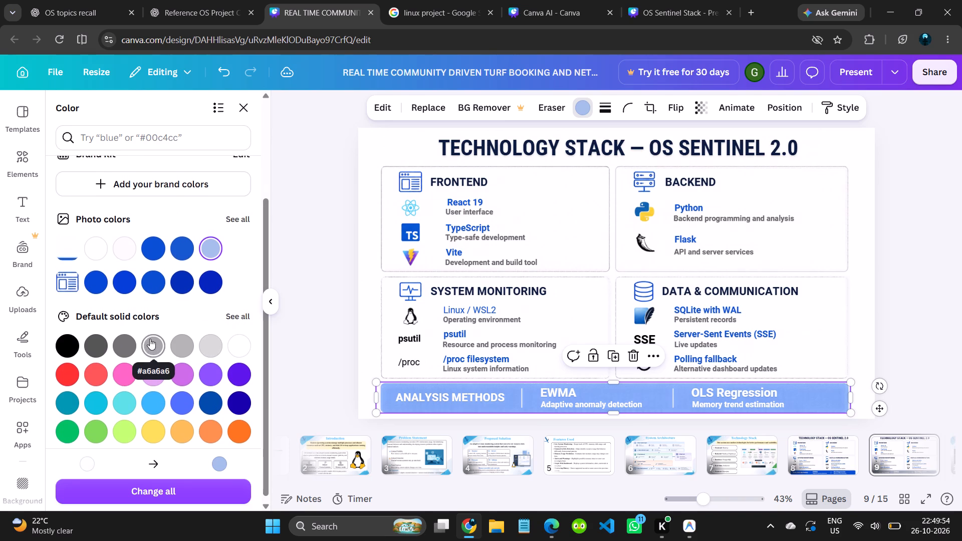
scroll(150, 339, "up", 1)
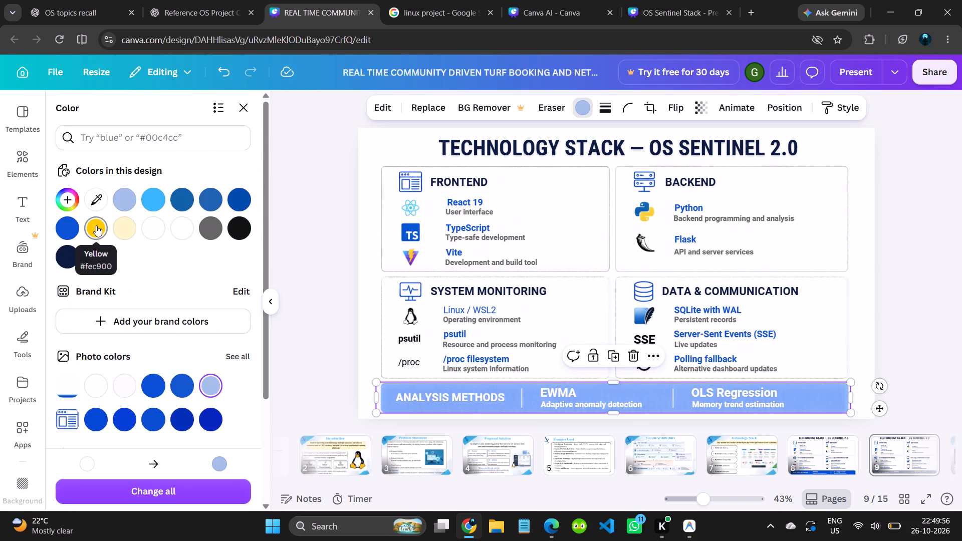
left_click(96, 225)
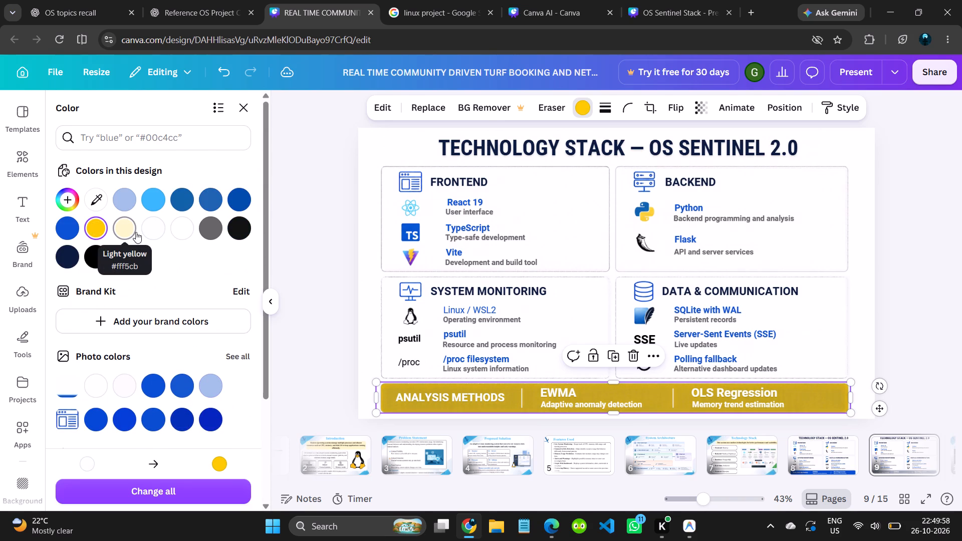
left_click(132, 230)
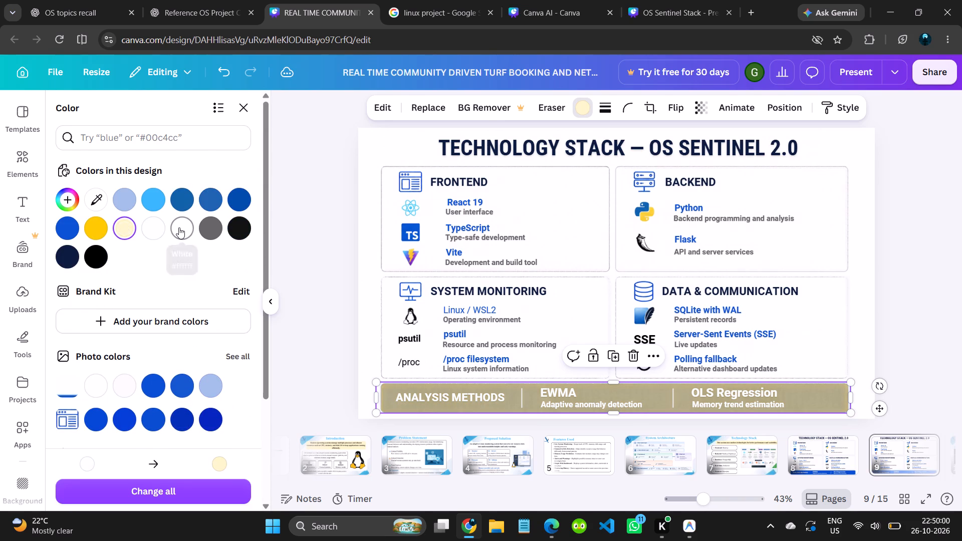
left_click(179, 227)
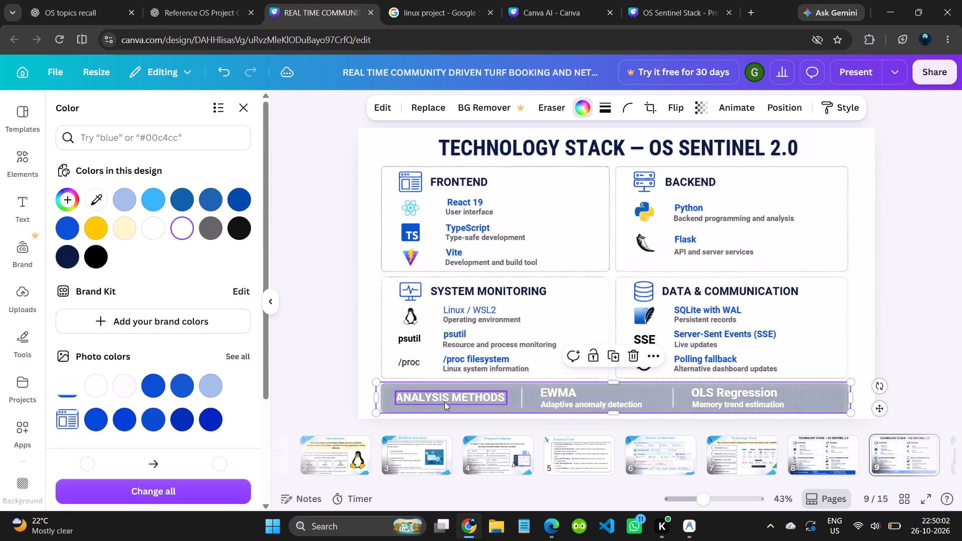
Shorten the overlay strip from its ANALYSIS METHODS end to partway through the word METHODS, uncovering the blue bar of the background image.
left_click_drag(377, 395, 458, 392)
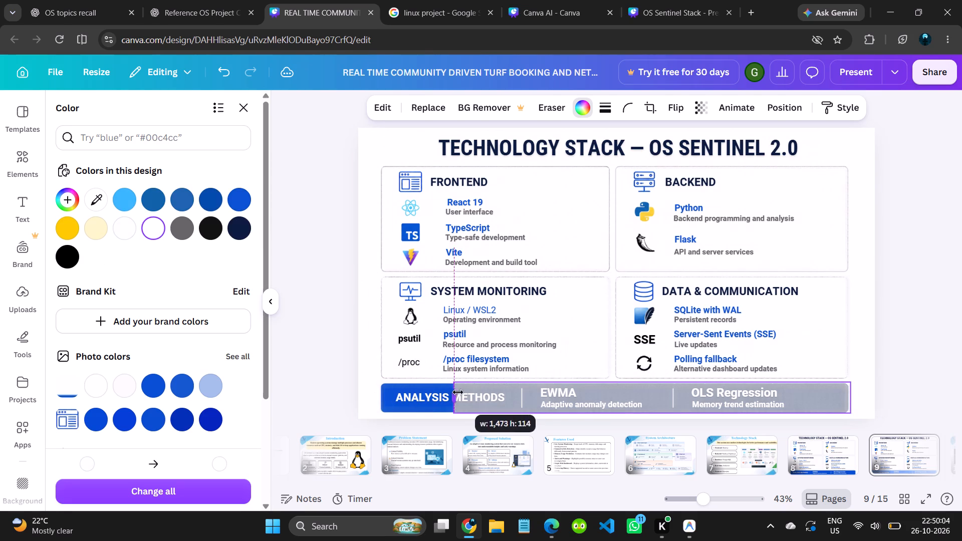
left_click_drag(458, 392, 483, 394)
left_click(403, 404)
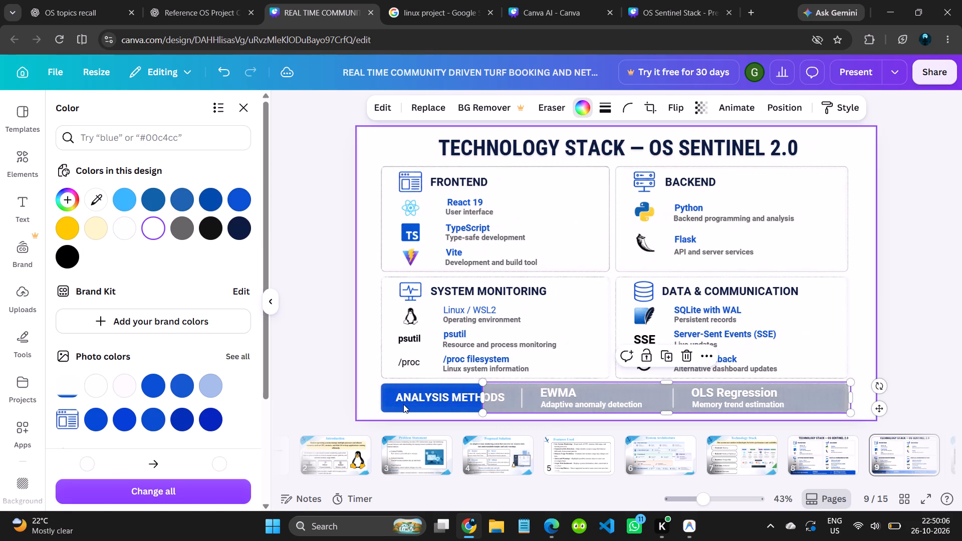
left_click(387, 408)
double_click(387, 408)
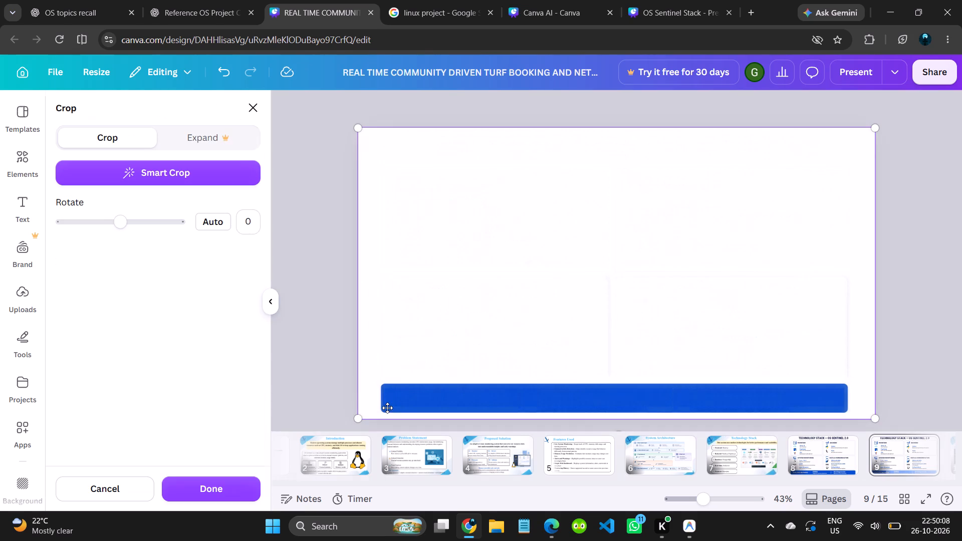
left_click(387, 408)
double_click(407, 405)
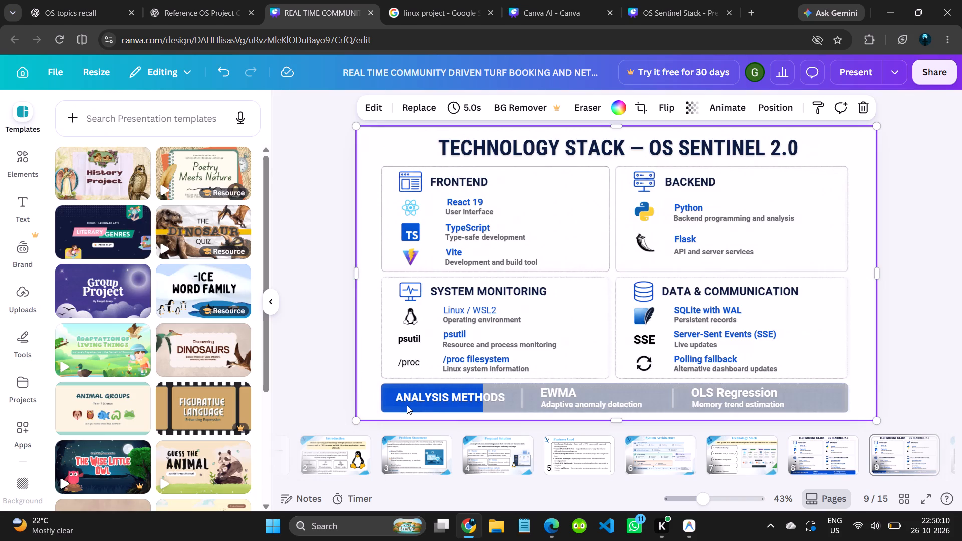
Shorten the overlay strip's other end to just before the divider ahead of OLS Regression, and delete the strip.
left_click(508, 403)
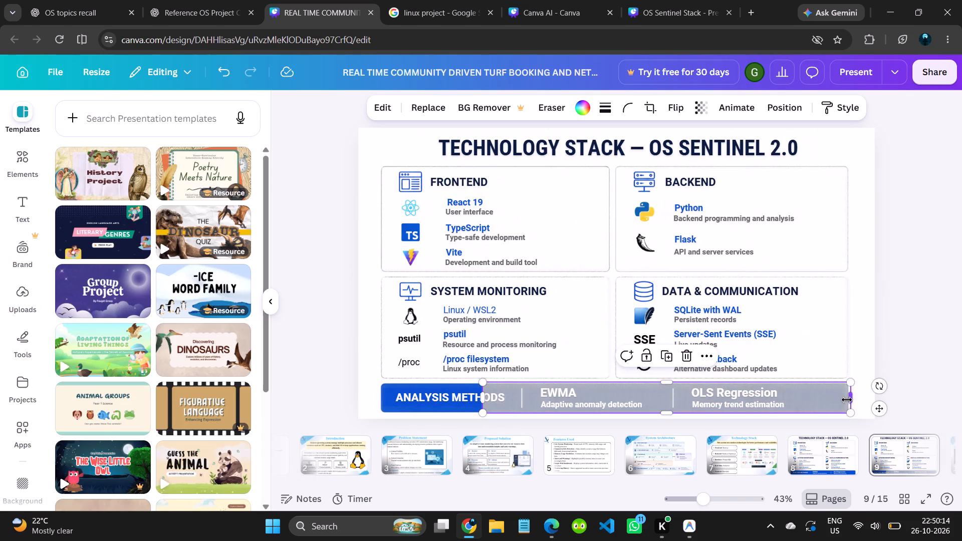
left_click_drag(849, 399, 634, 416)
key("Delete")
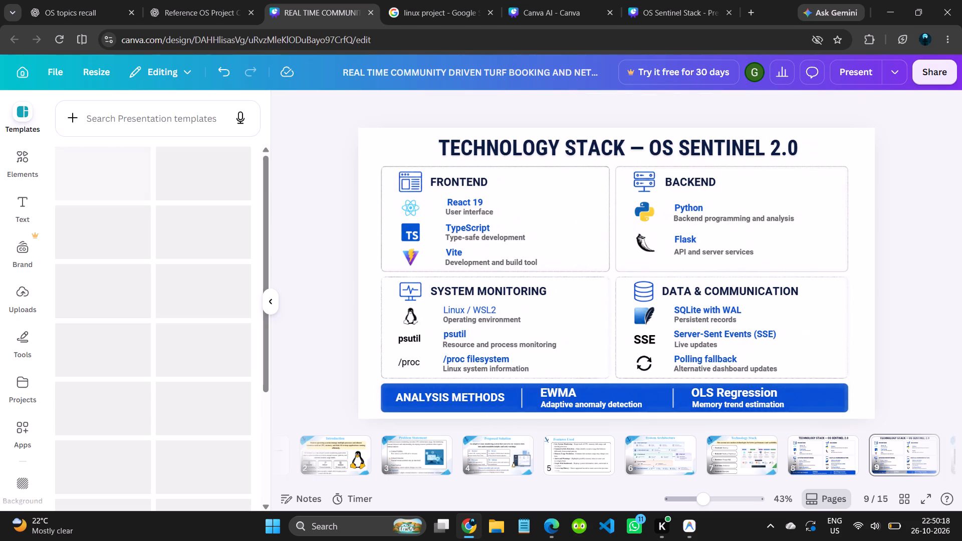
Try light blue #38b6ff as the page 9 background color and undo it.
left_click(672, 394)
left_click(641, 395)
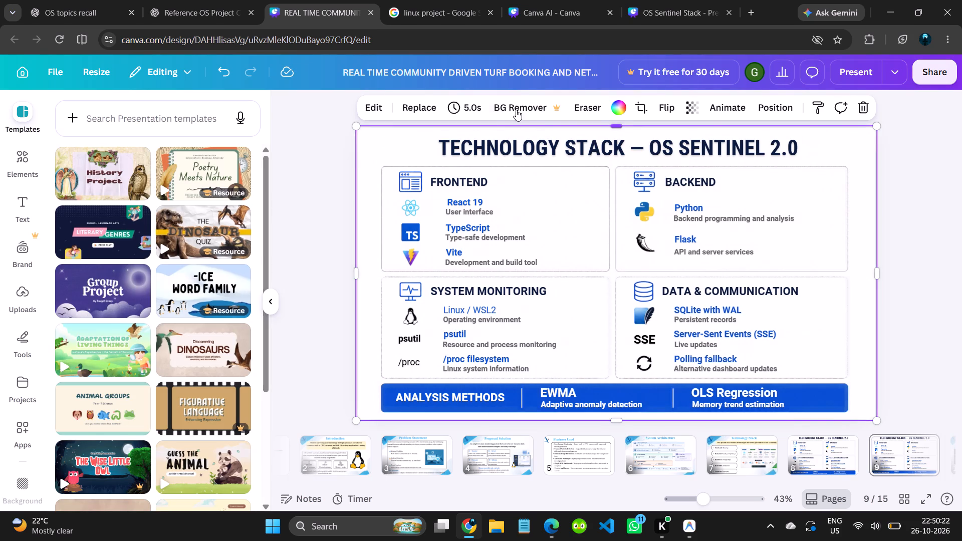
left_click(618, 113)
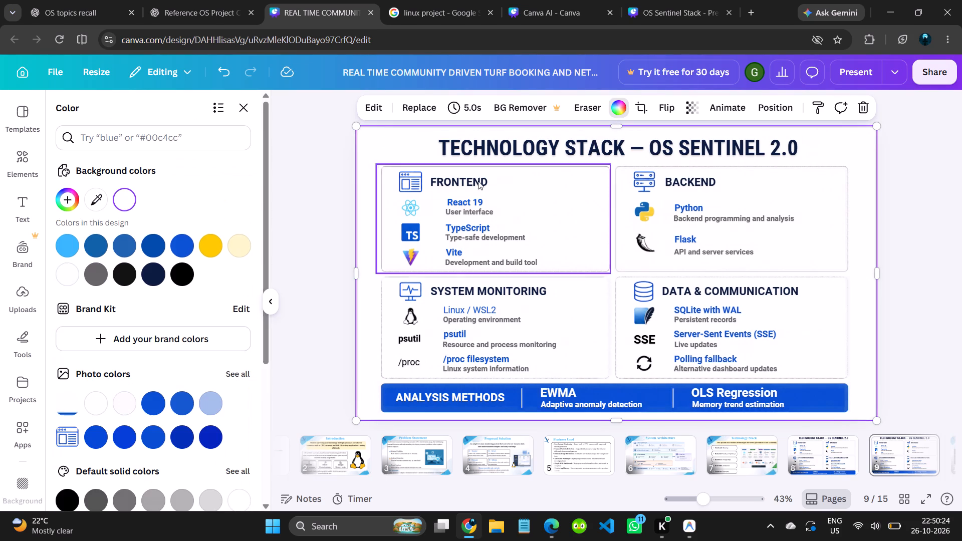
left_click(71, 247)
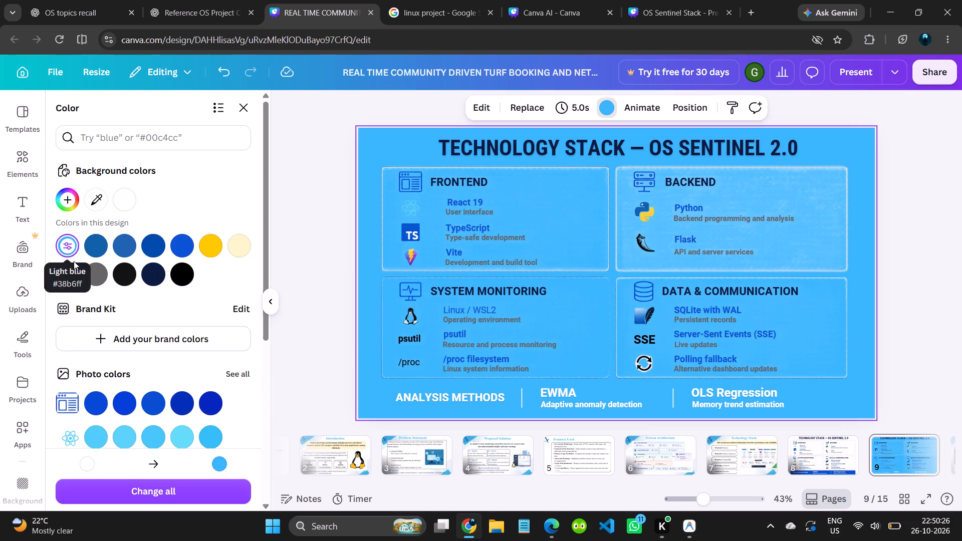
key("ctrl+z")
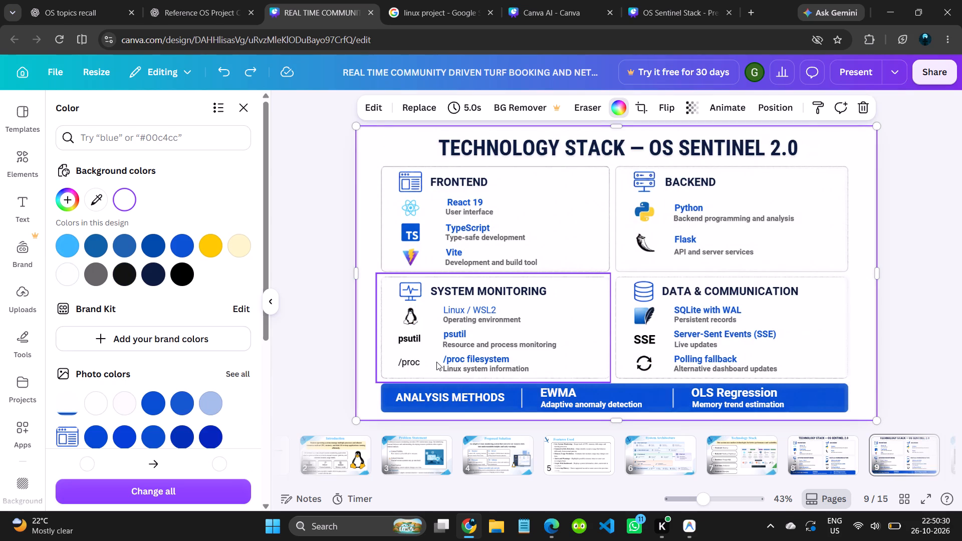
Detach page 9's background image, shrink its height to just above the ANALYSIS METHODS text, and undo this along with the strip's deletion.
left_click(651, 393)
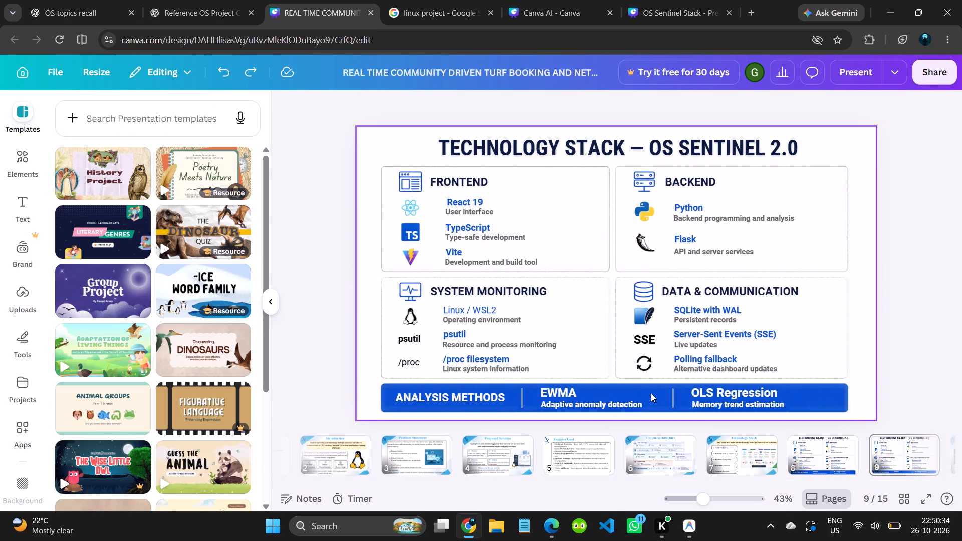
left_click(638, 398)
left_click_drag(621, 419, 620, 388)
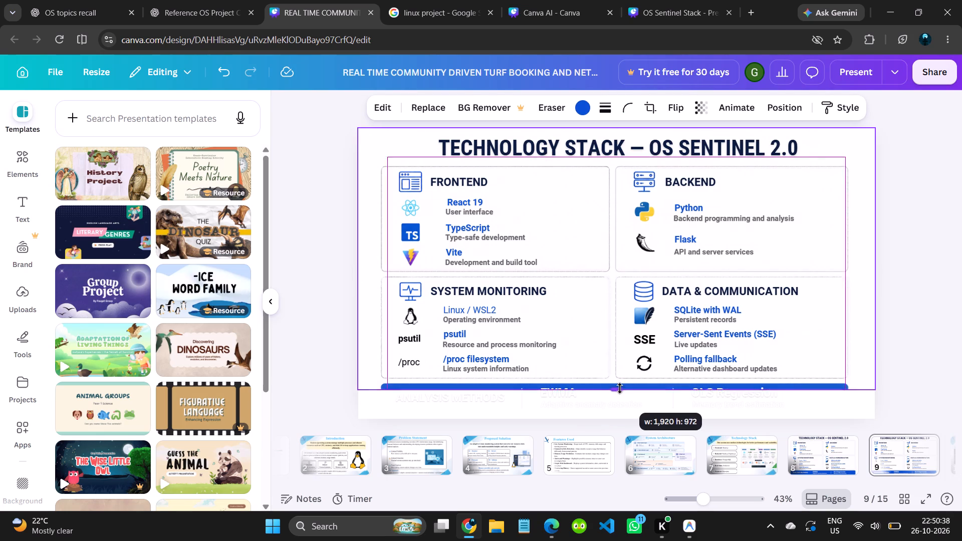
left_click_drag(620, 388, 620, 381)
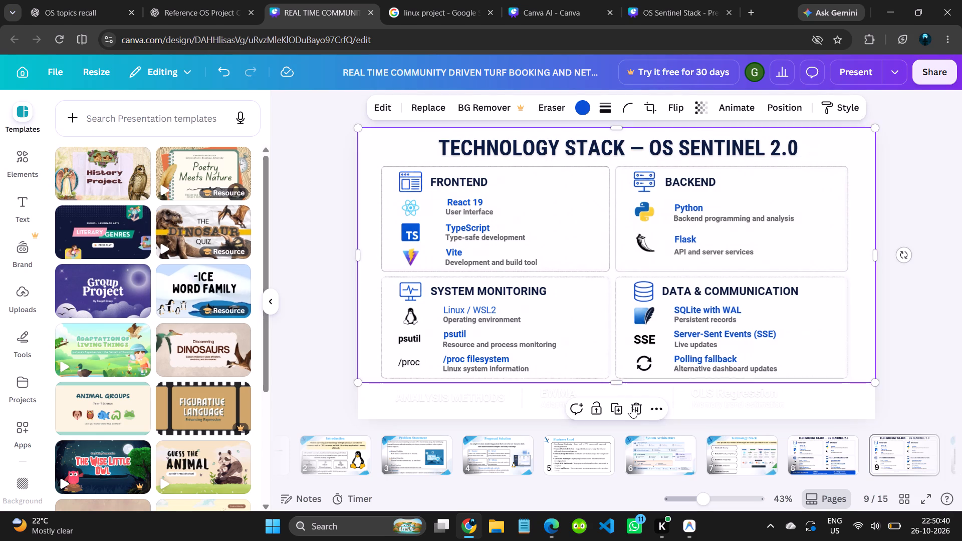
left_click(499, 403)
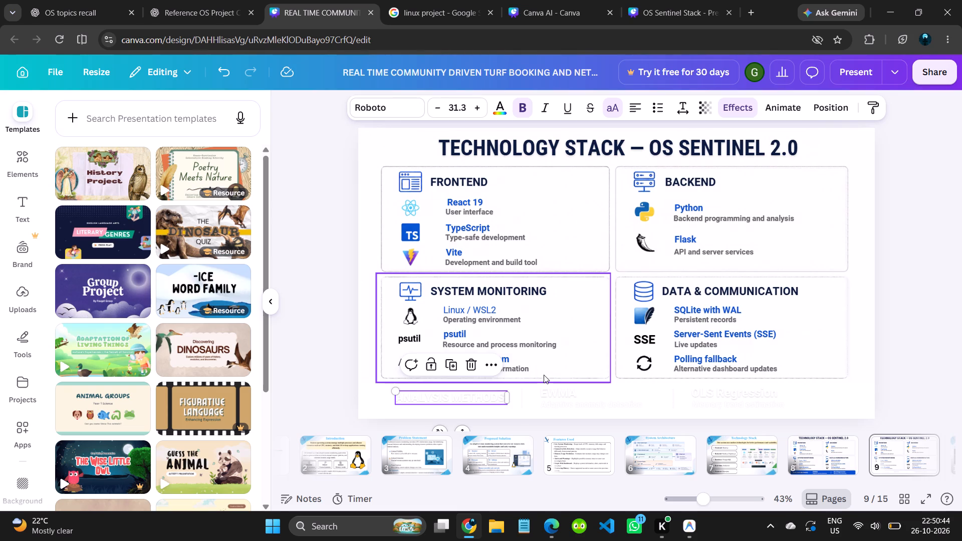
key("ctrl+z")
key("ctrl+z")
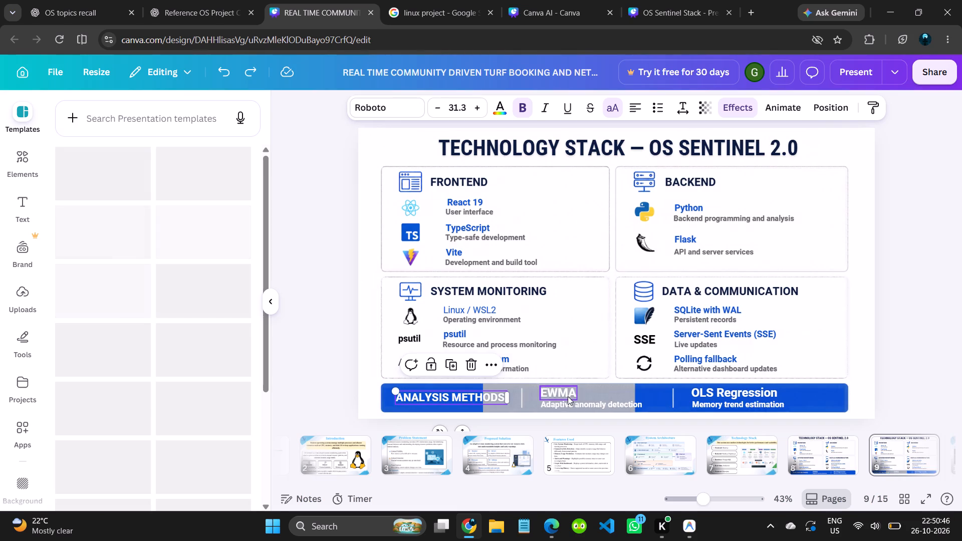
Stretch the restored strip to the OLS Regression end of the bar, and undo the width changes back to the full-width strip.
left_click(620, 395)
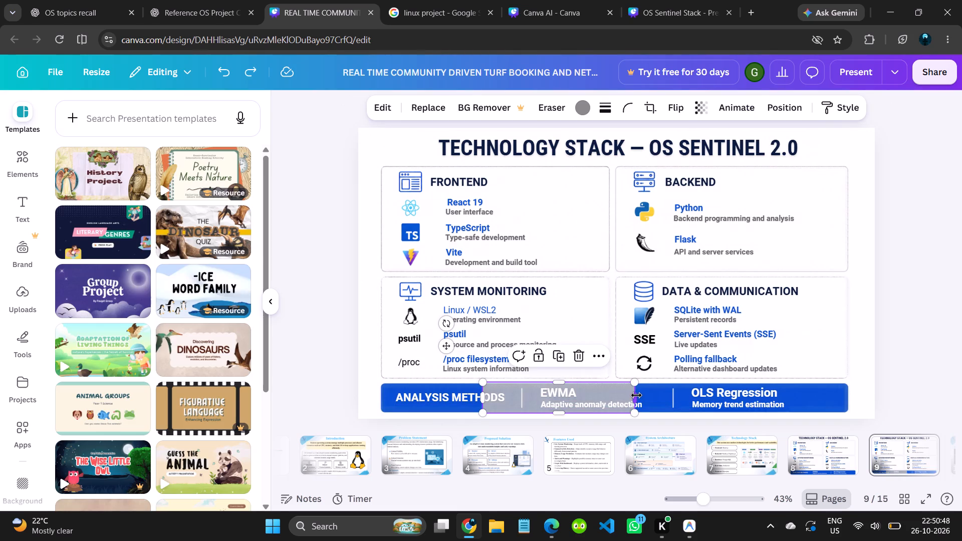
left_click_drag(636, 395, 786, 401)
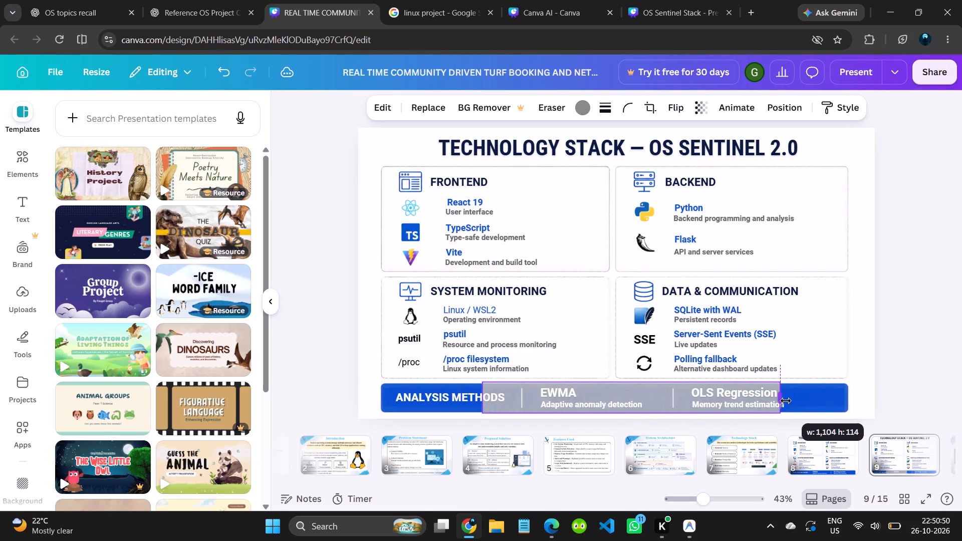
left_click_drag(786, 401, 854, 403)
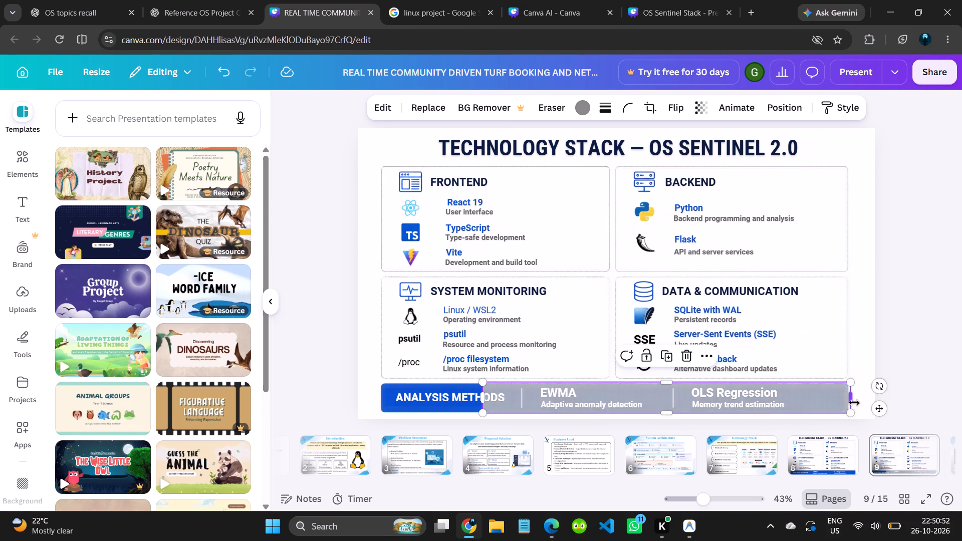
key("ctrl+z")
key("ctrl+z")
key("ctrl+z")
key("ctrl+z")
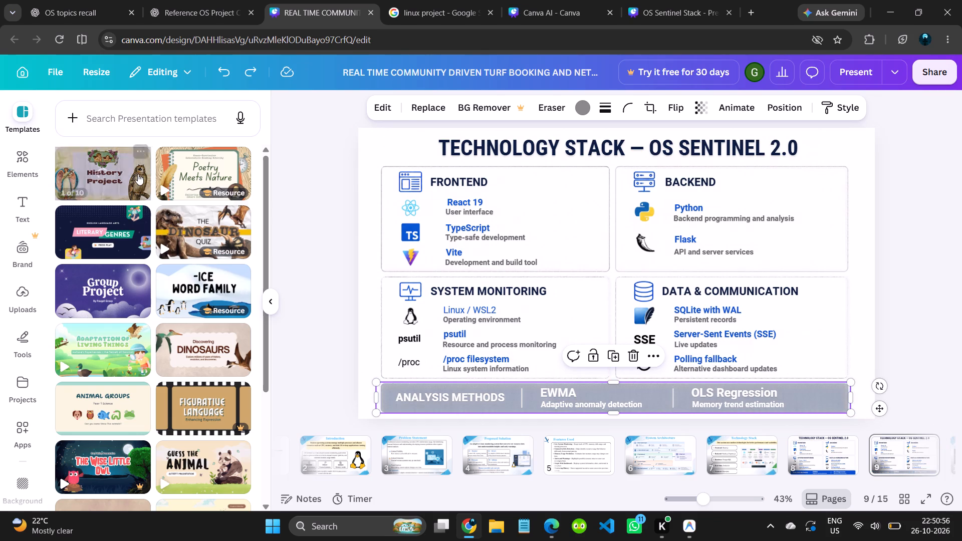
Recolor the ANALYSIS METHODS overlay strip on page 9, trying pink and light purple before settling on light blue.
left_click(583, 106)
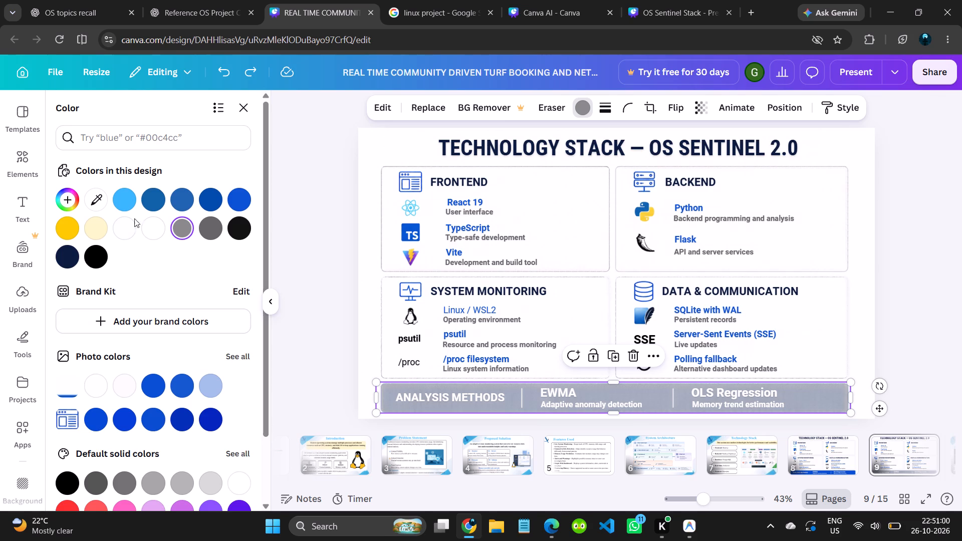
scroll(126, 460, "down", 1)
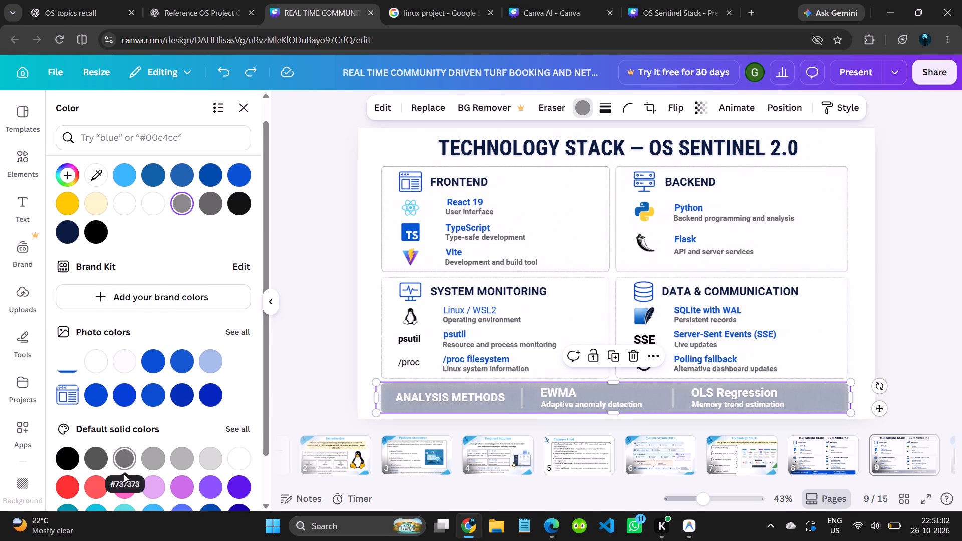
left_click(124, 479)
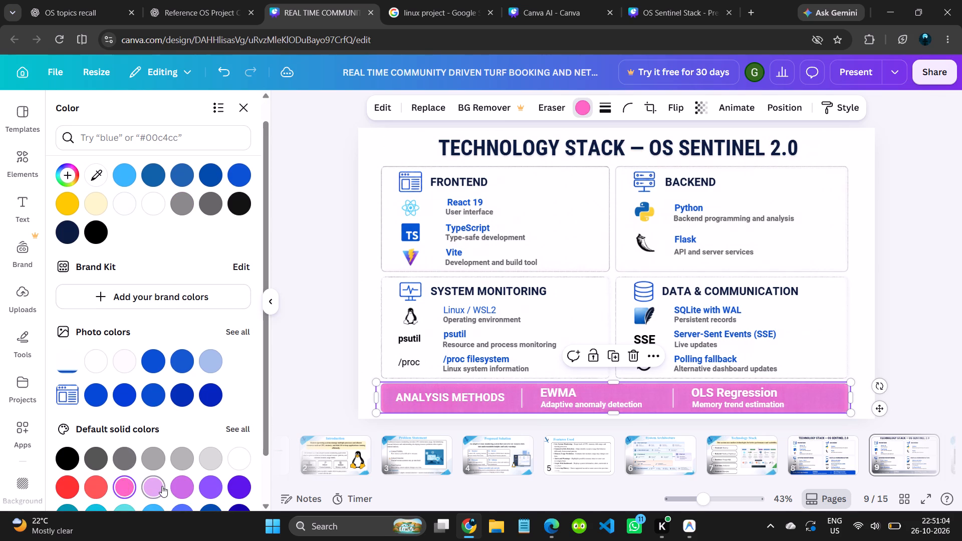
left_click(162, 486)
scroll(187, 486, "down", 1)
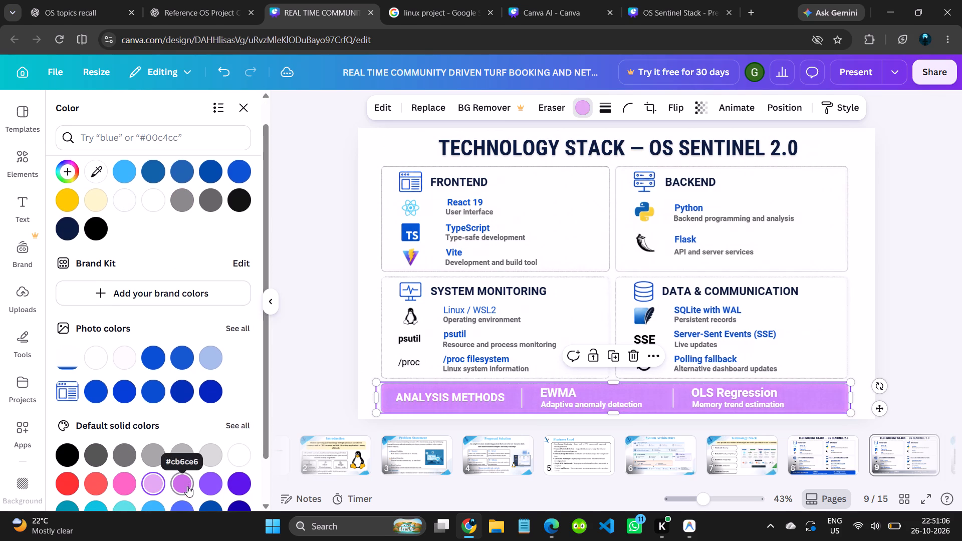
scroll(187, 486, "down", 1)
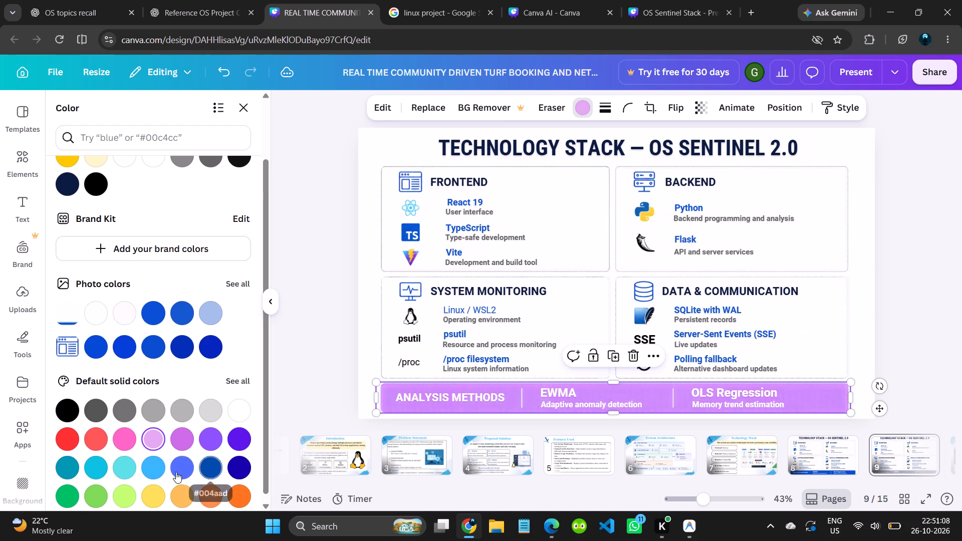
left_click(139, 469)
left_click(146, 468)
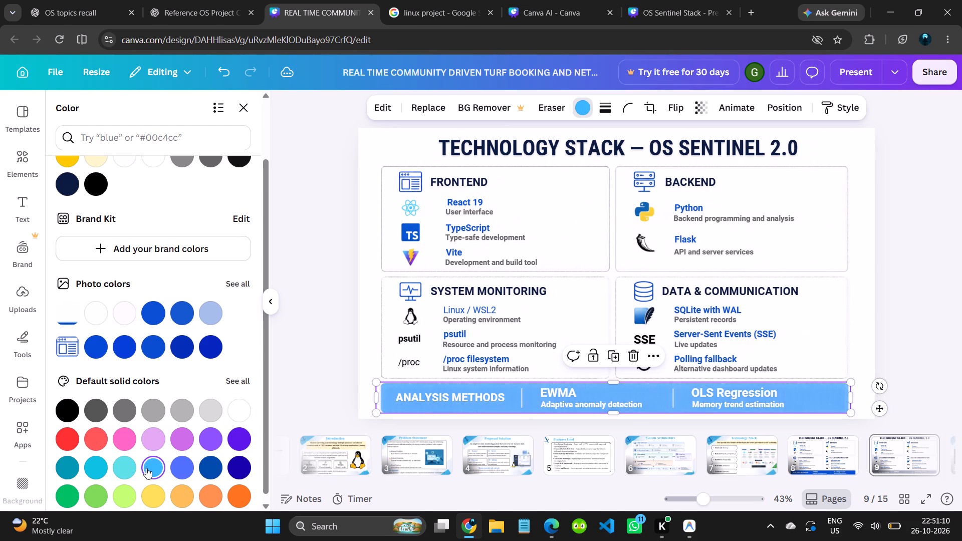
left_click(363, 376)
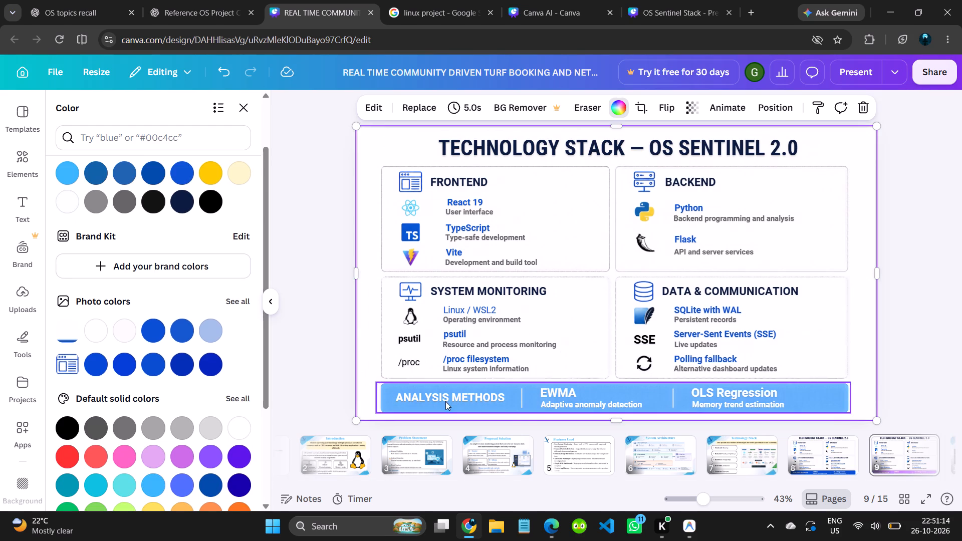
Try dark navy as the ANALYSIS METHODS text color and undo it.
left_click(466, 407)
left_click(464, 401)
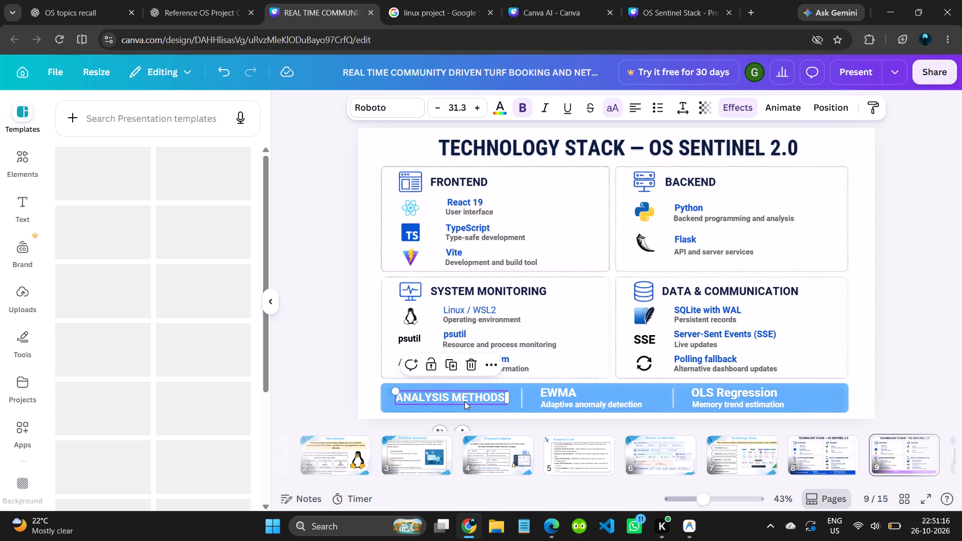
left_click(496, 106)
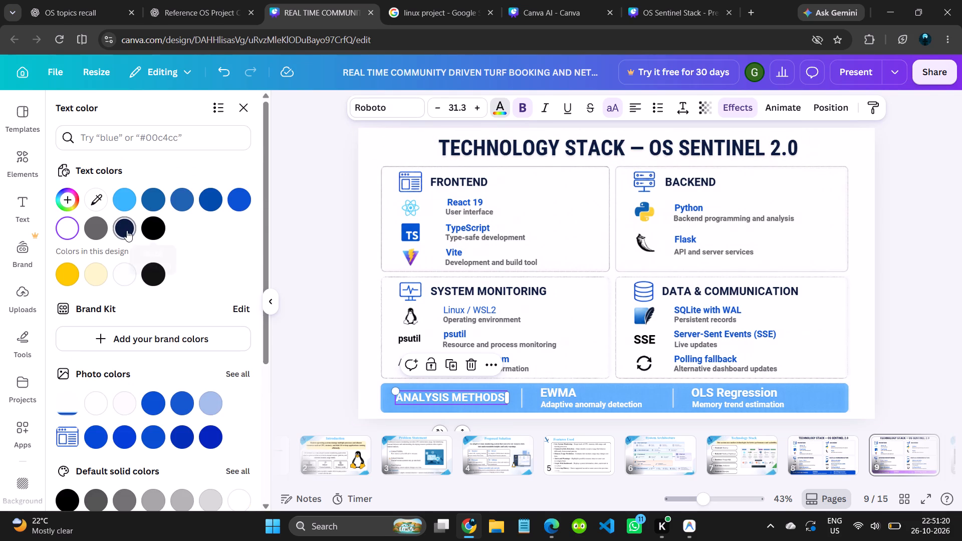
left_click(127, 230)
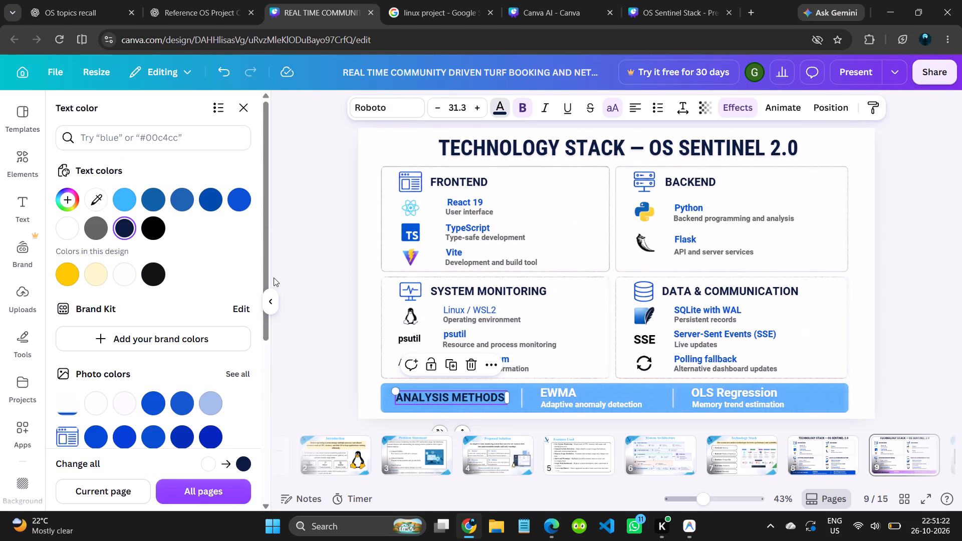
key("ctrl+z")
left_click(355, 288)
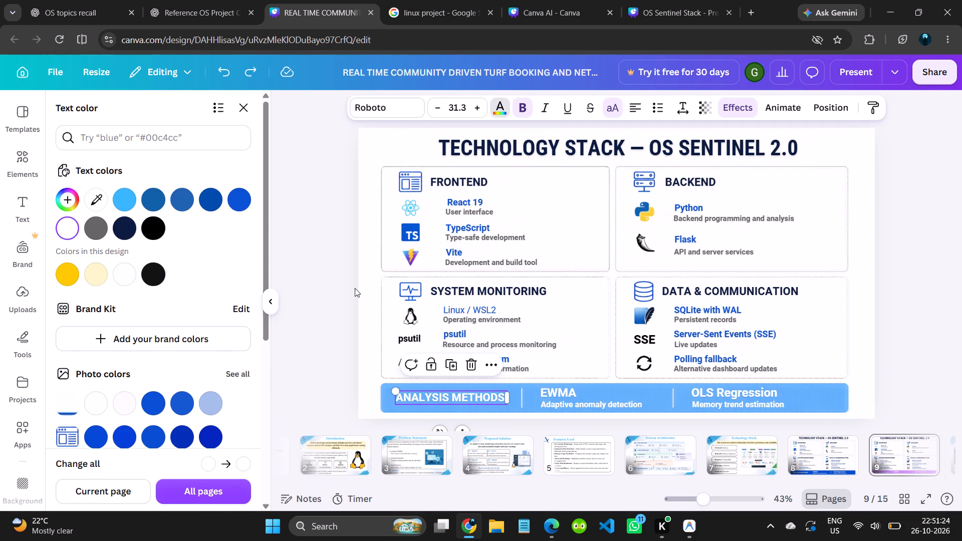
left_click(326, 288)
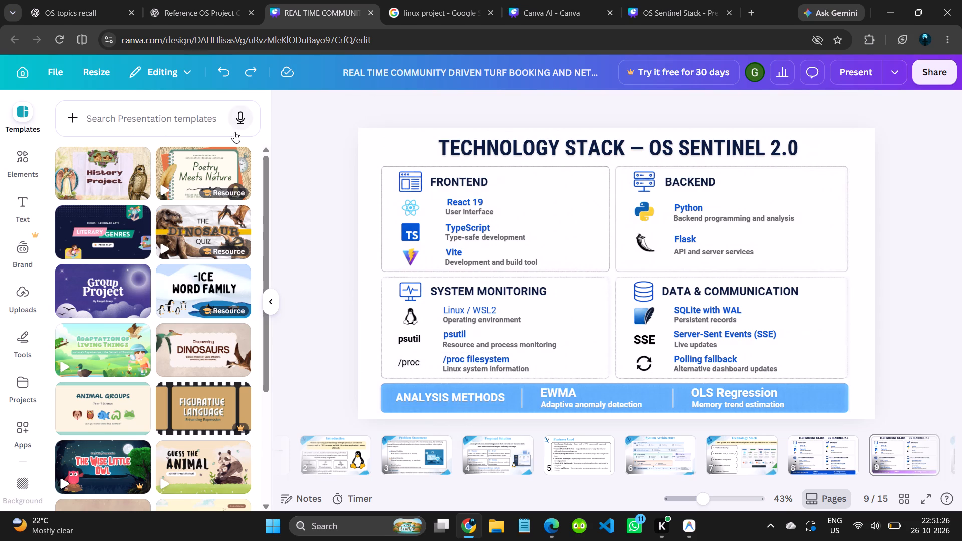
Select the contents of the four technology boxes together and make their text bold, undoing the extra toggle that removes the bold.
left_click(267, 291)
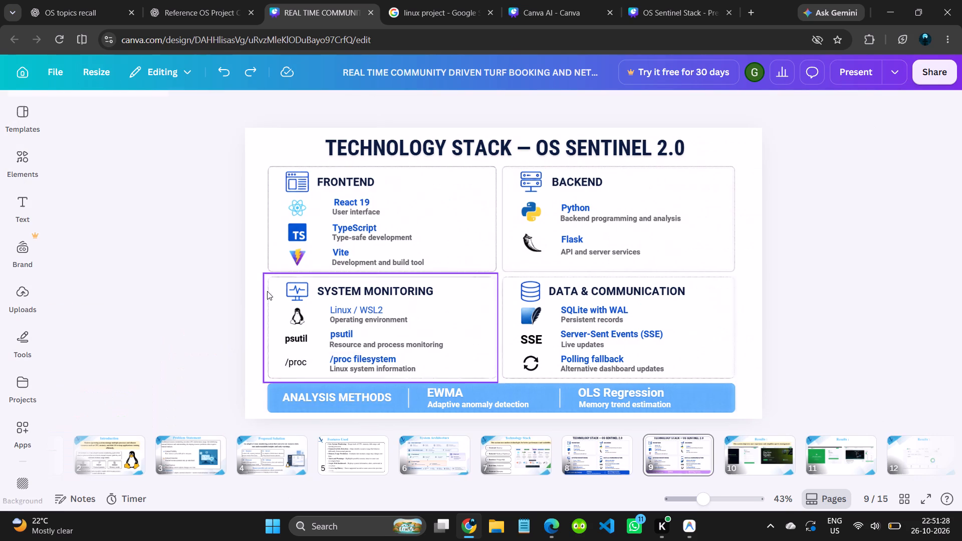
left_click(800, 309)
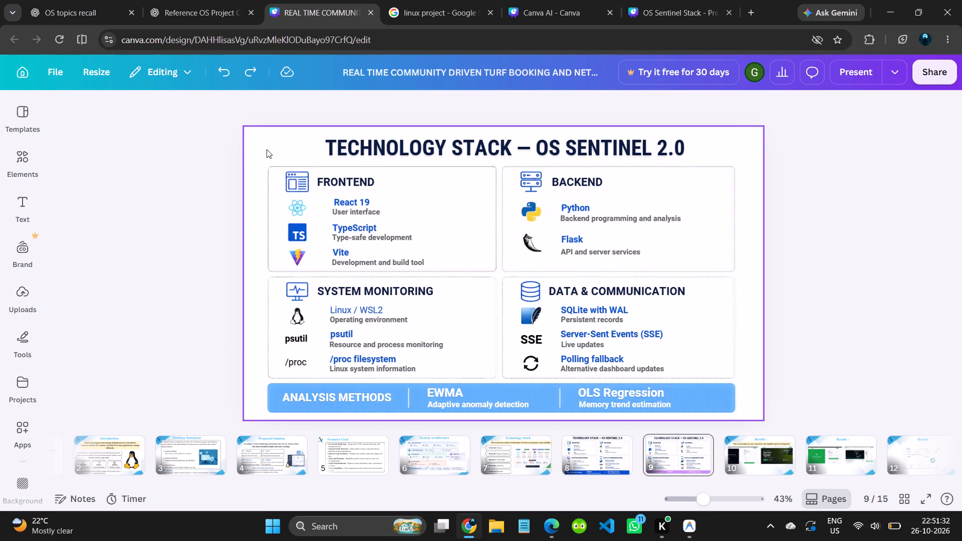
left_click_drag(265, 146, 310, 229)
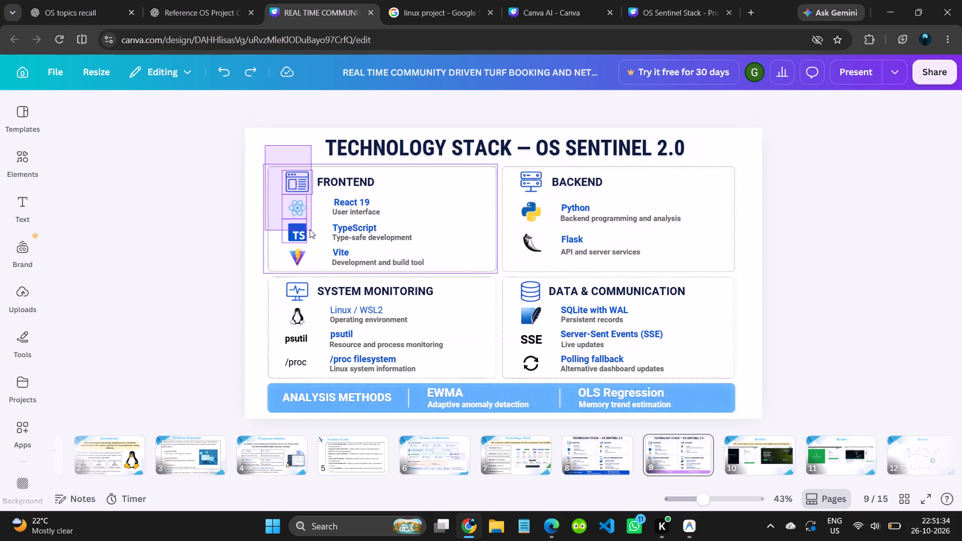
left_click_drag(310, 229, 304, 224)
left_click(254, 148)
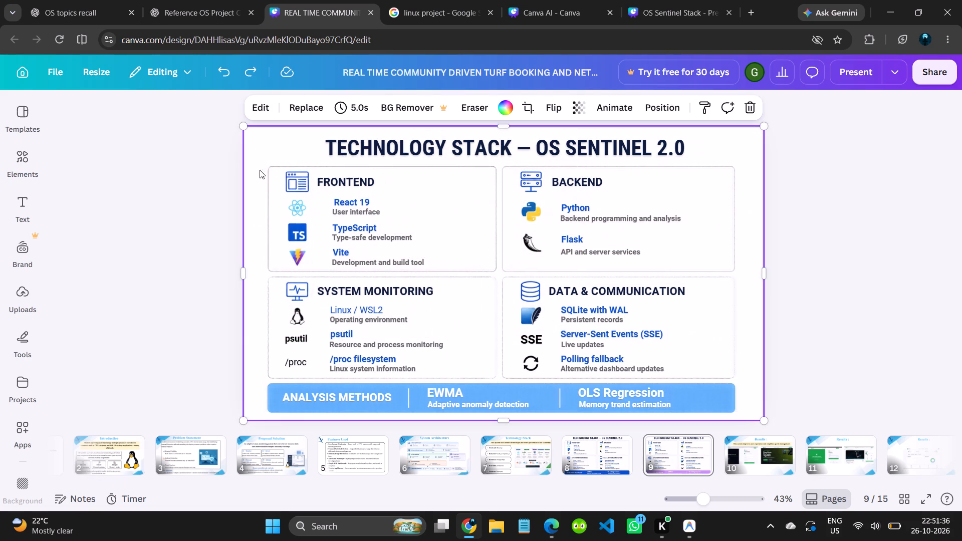
left_click_drag(261, 177, 671, 363)
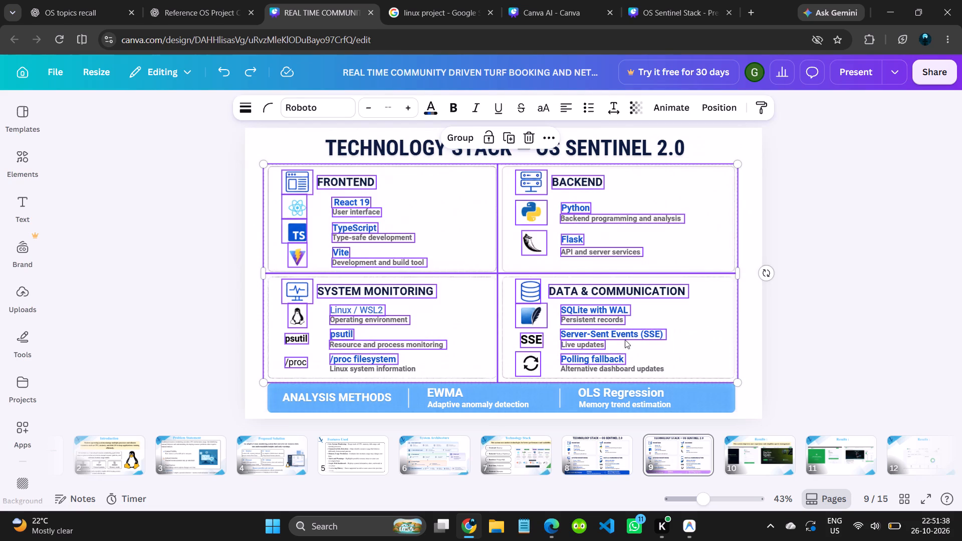
left_click(453, 98)
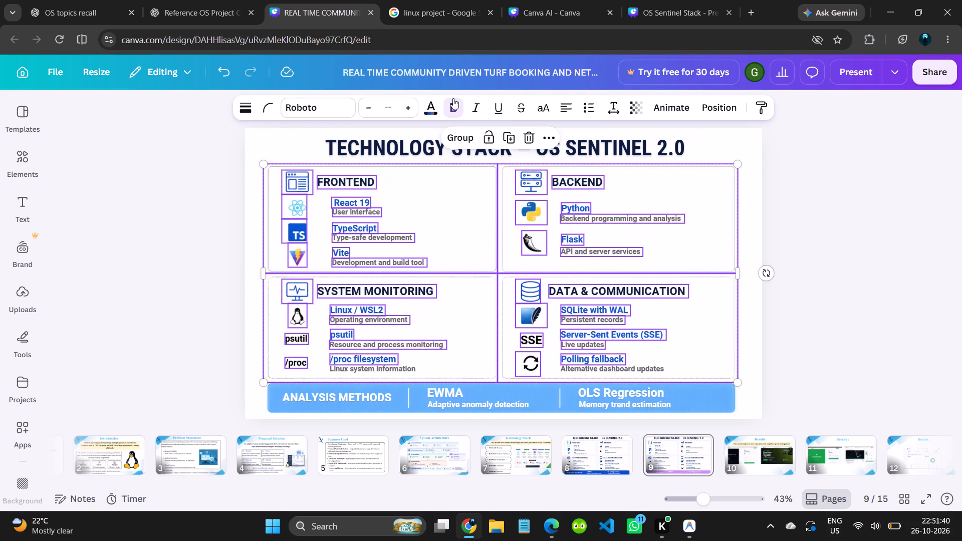
left_click(453, 98)
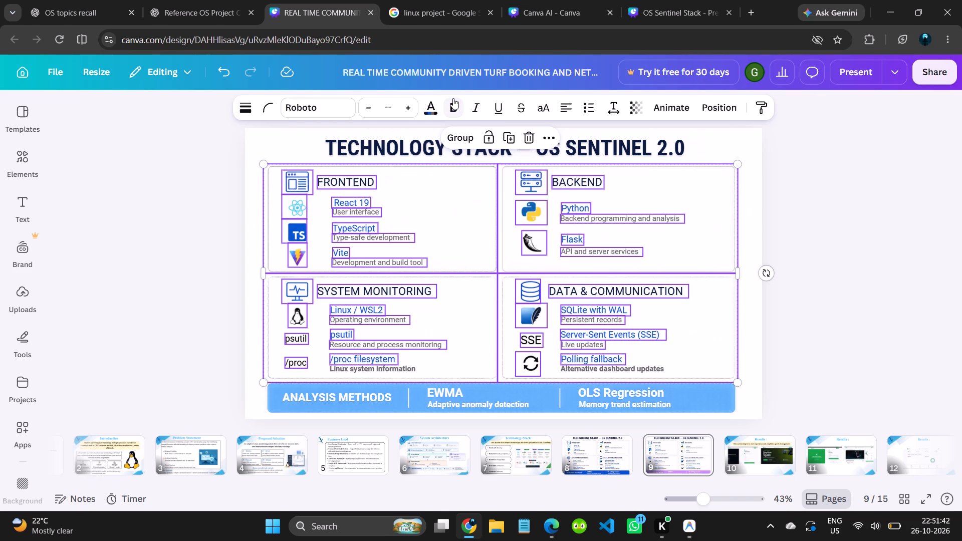
key("ctrl+z")
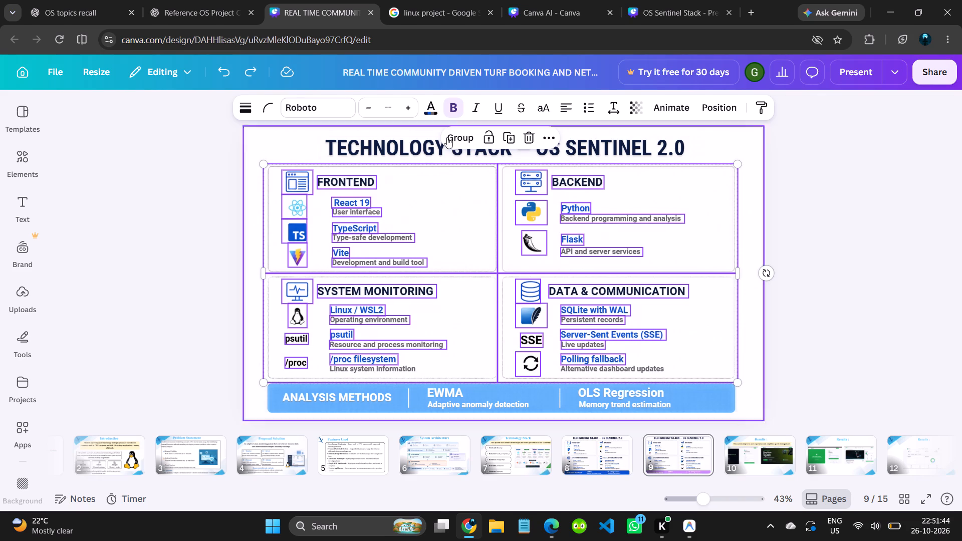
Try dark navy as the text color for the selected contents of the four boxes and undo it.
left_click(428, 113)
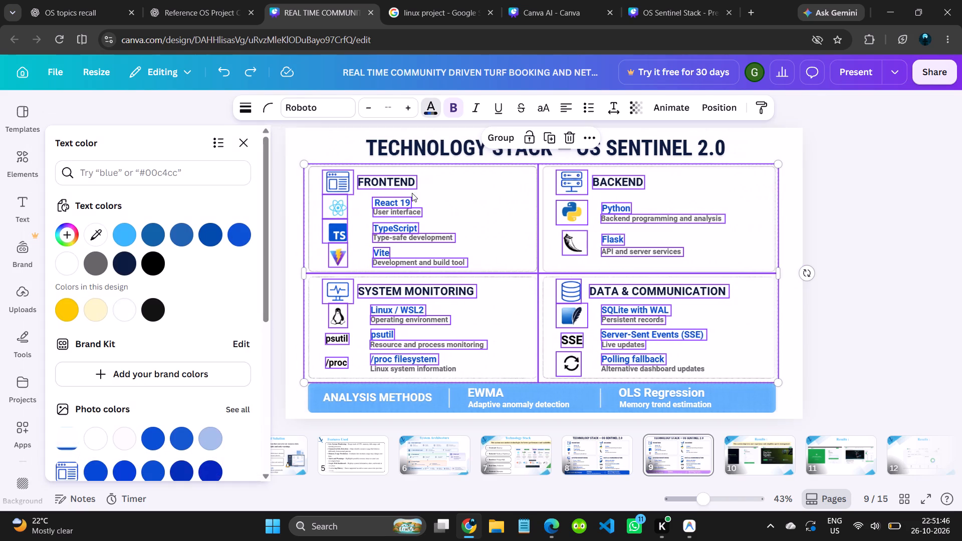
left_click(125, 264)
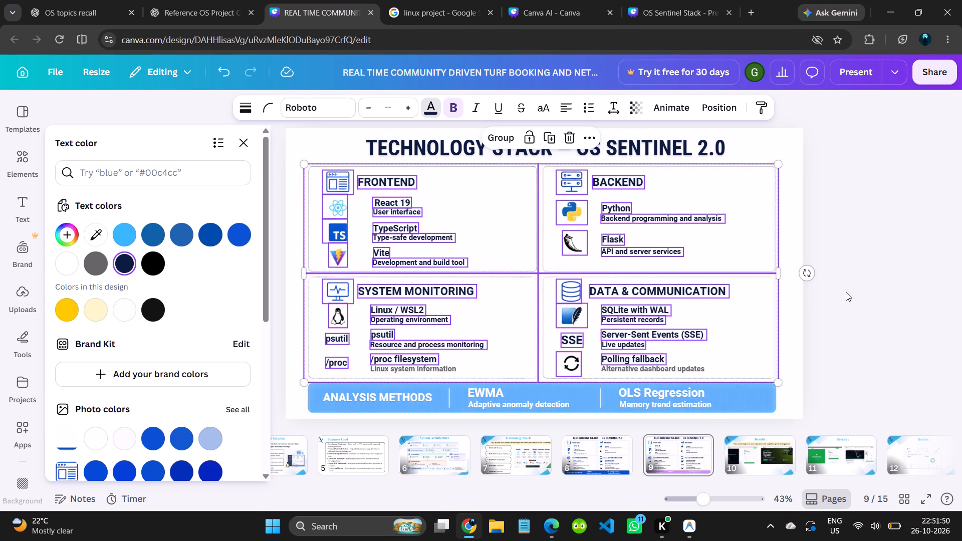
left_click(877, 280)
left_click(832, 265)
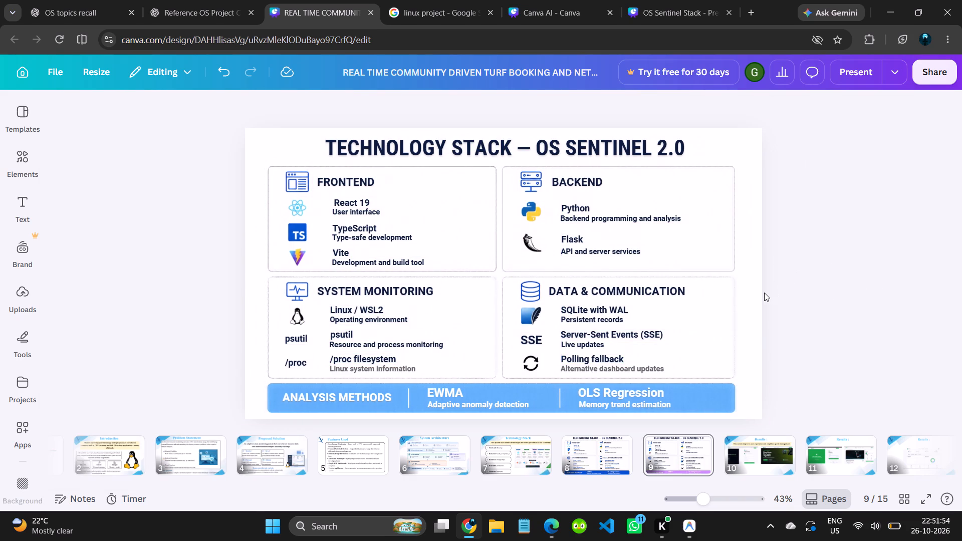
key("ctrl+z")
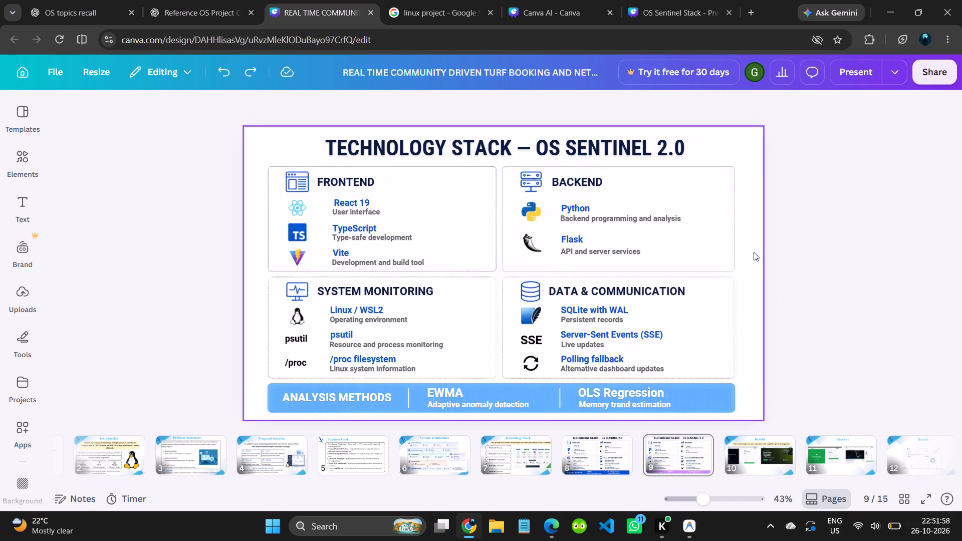
Delete the "TECHNOLOGY STACK — OS SENTINEL 2.0" title from page 9.
left_click(559, 156)
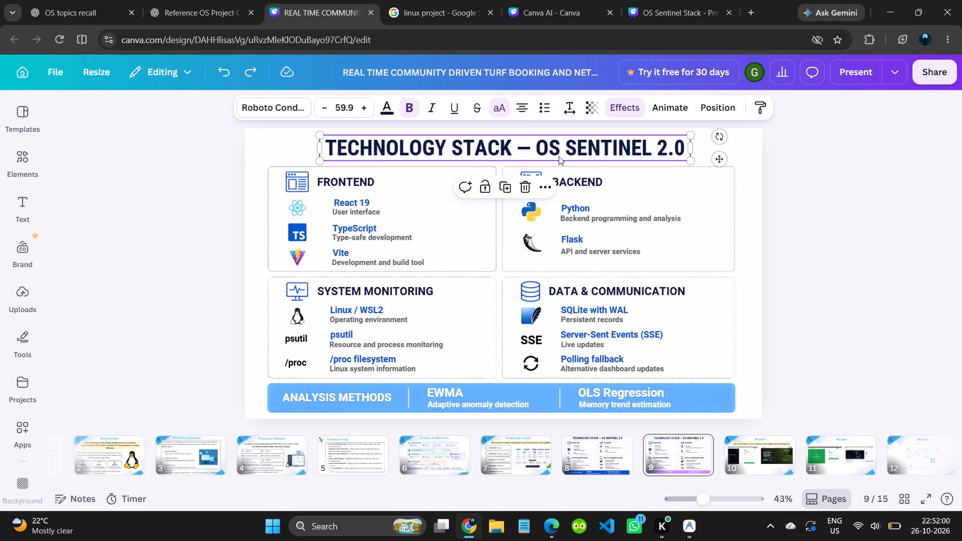
key("Delete")
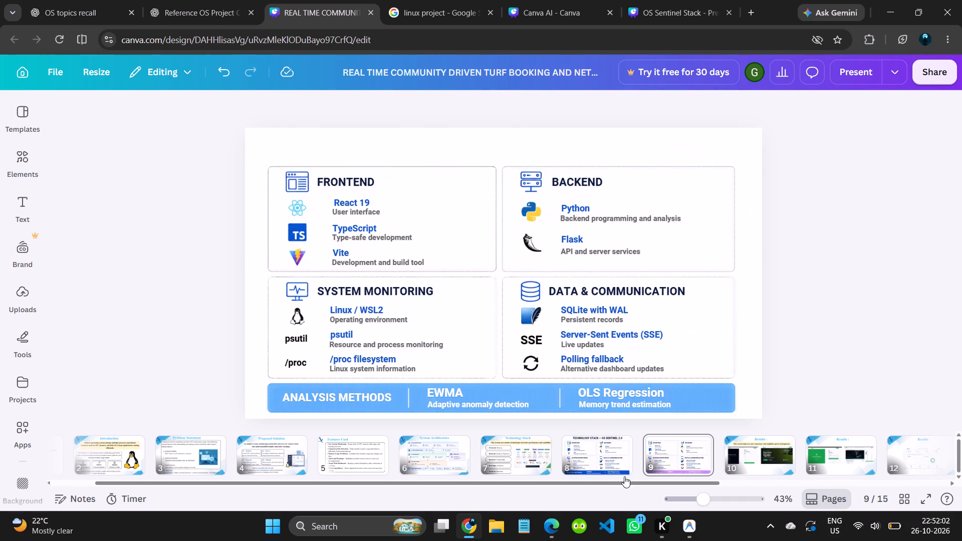
Compare page 8 with page 9 and delete page 8, the unrestyled copy with the dark blue ANALYSIS METHODS bar.
left_click(624, 476)
left_click(615, 455)
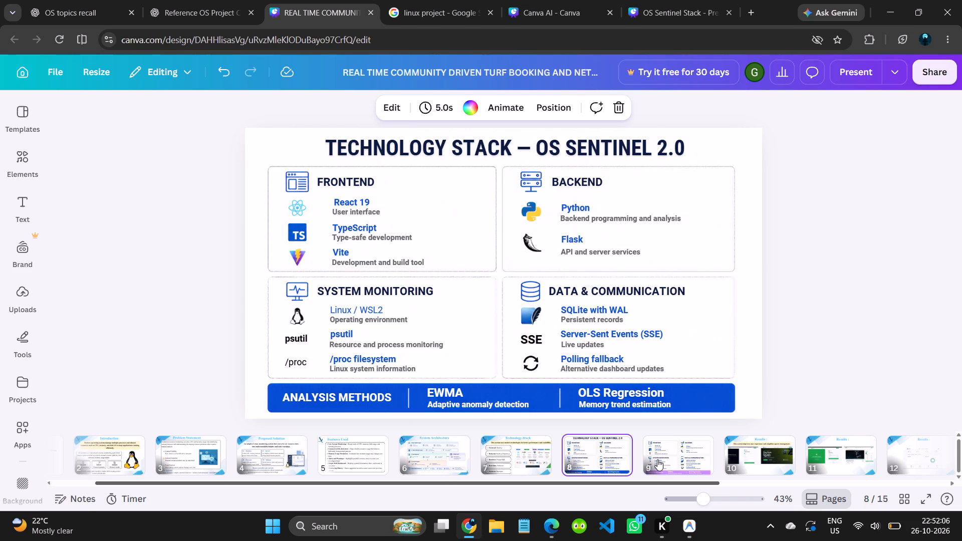
left_click(657, 459)
left_click(601, 455)
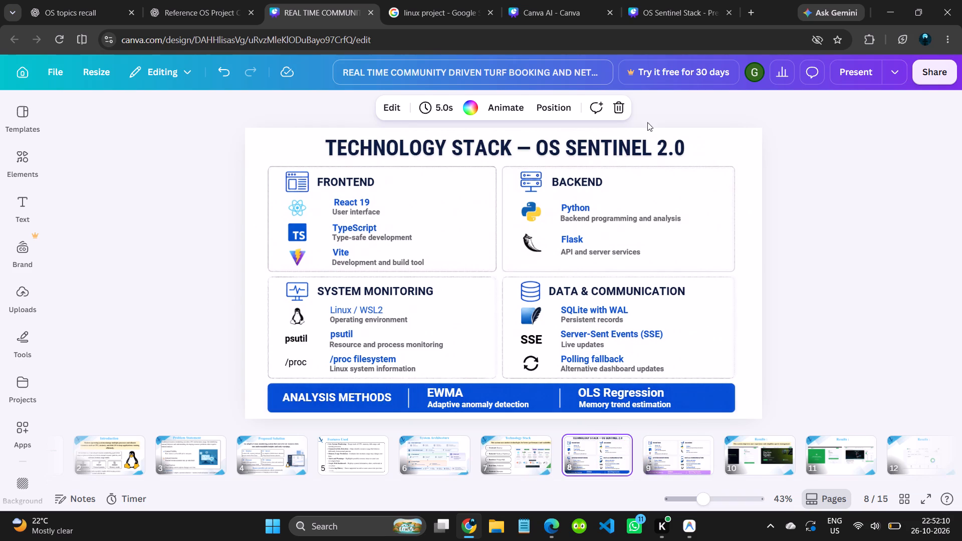
left_click(620, 112)
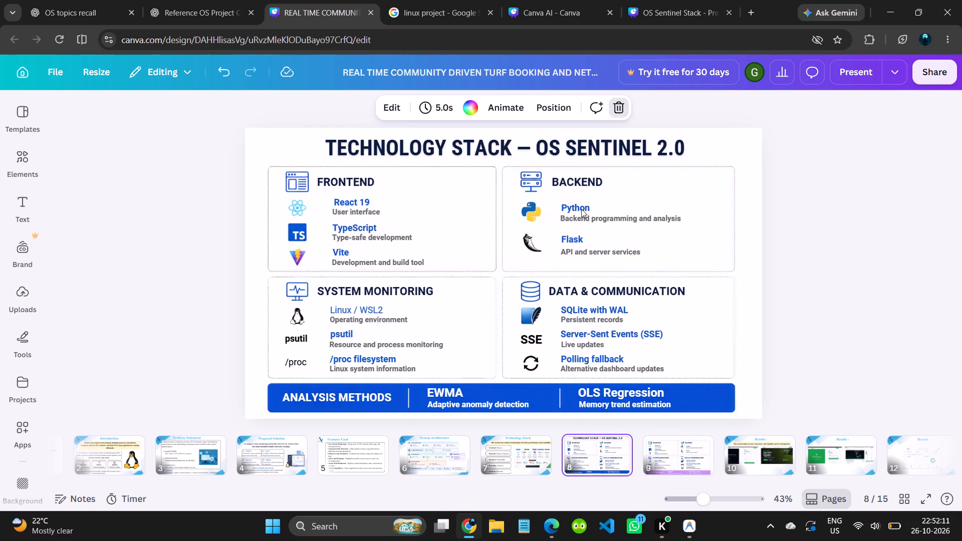
Delete the technology logos diagram from the old Technology Stack slide on page 7.
left_click(490, 445)
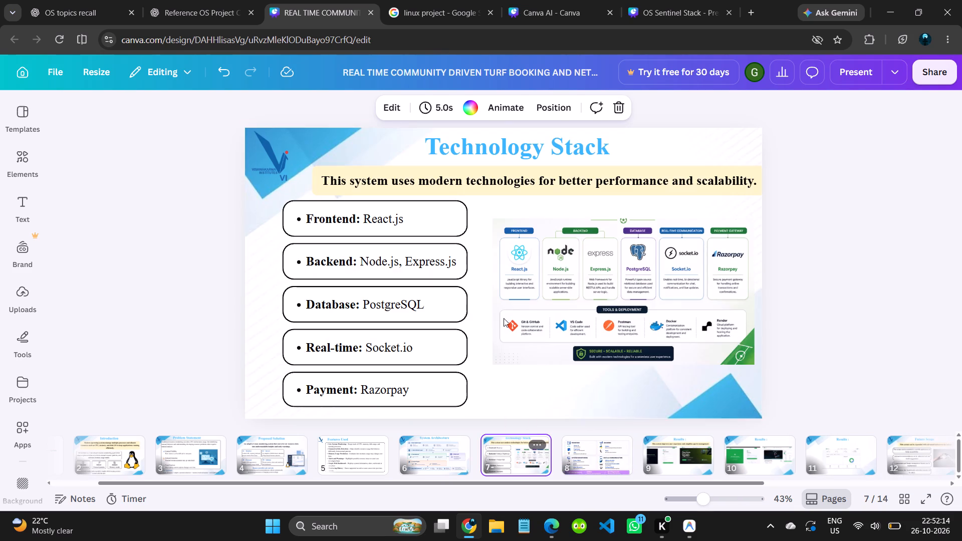
left_click(489, 148)
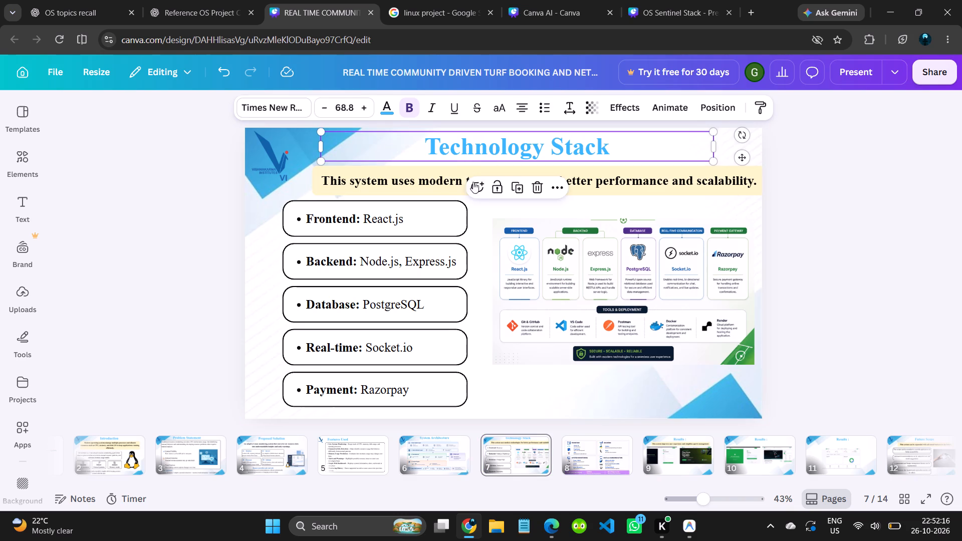
left_click(507, 294)
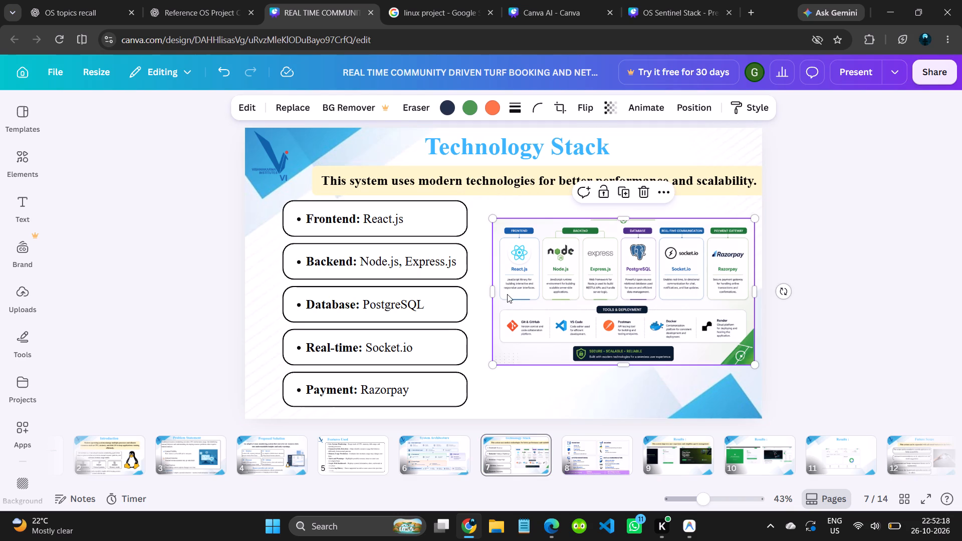
key("Delete")
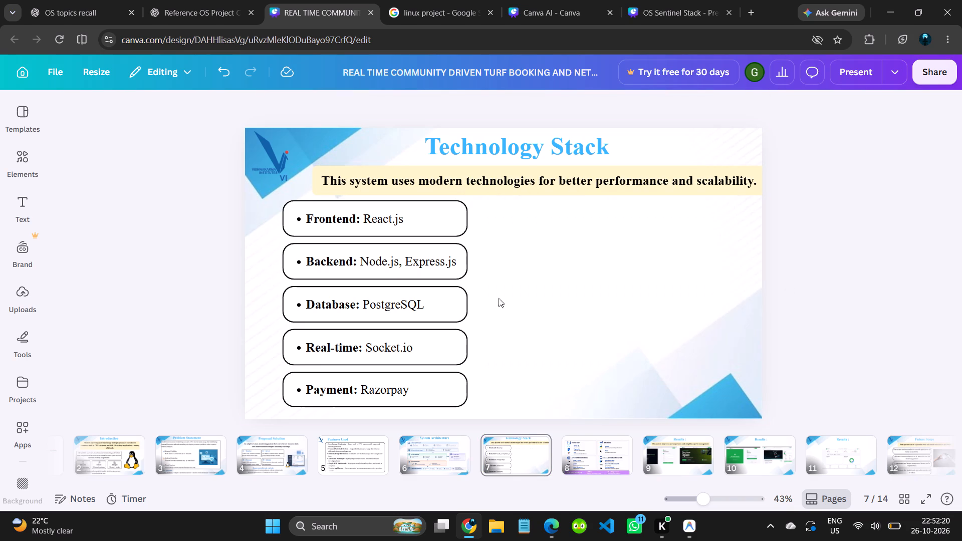
Delete the yellow subtitle and the Frontend, Backend, Database, Real-time and Payment boxes from page 7, keeping the Technology Stack title.
left_click_drag(527, 382, 333, 122)
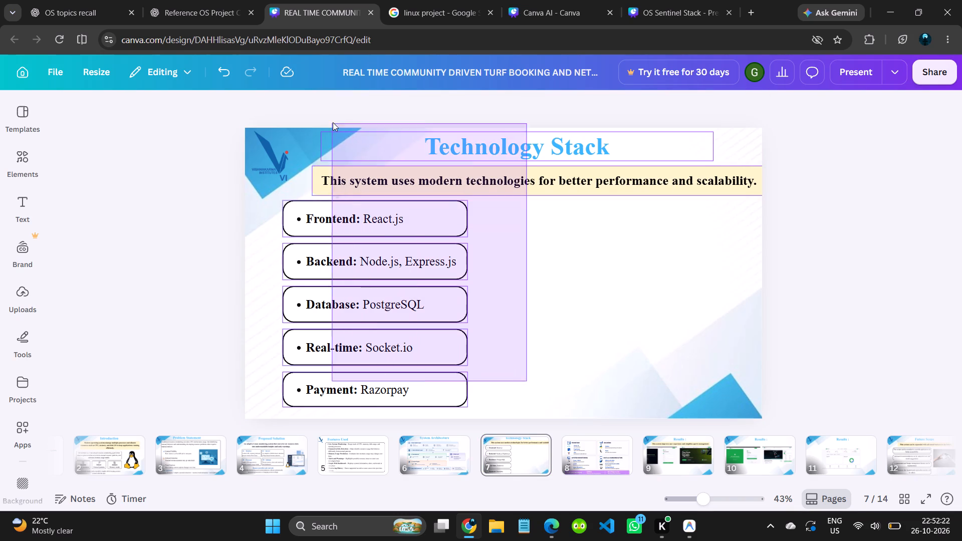
left_click(548, 368)
left_click_drag(548, 368, 350, 235)
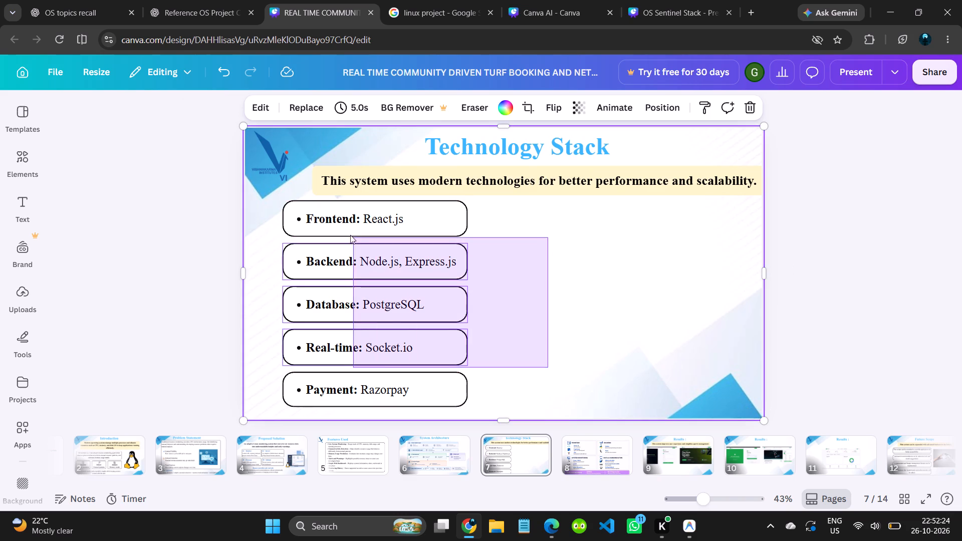
left_click_drag(350, 235, 294, 188)
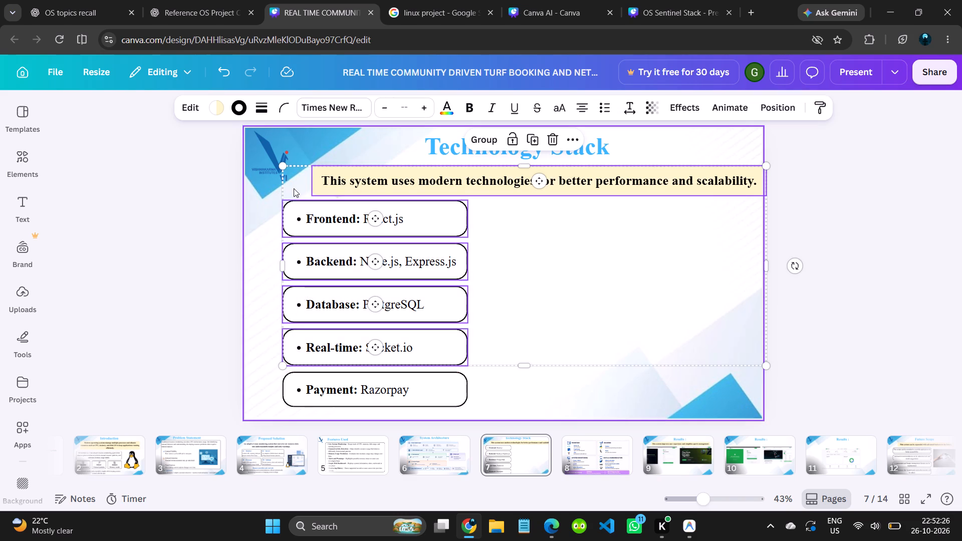
key("BackSpace")
left_click(360, 411)
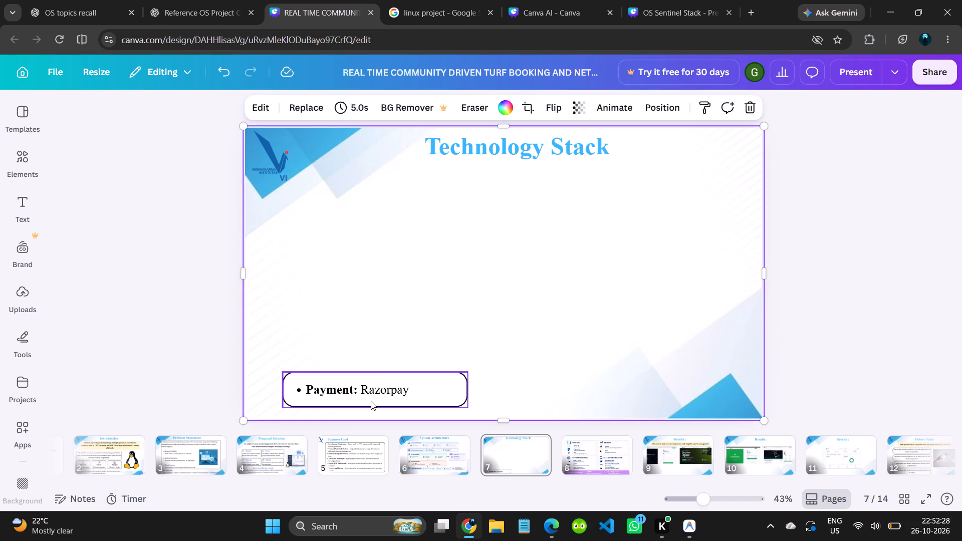
left_click(371, 401)
key("Delete")
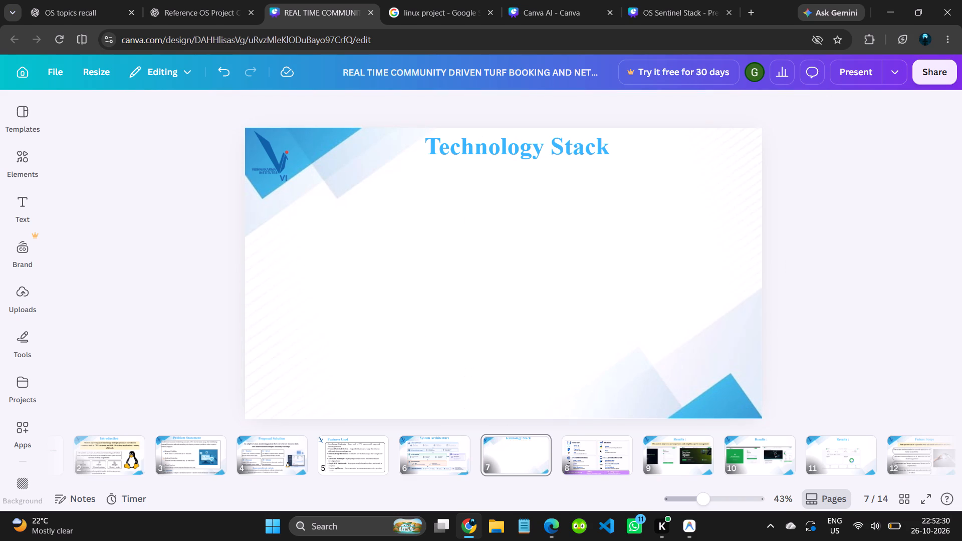
Copy the Frontend, Backend, System Monitoring and Data & Communication boxes with their contents from page 8 onto page 7.
left_click(584, 466)
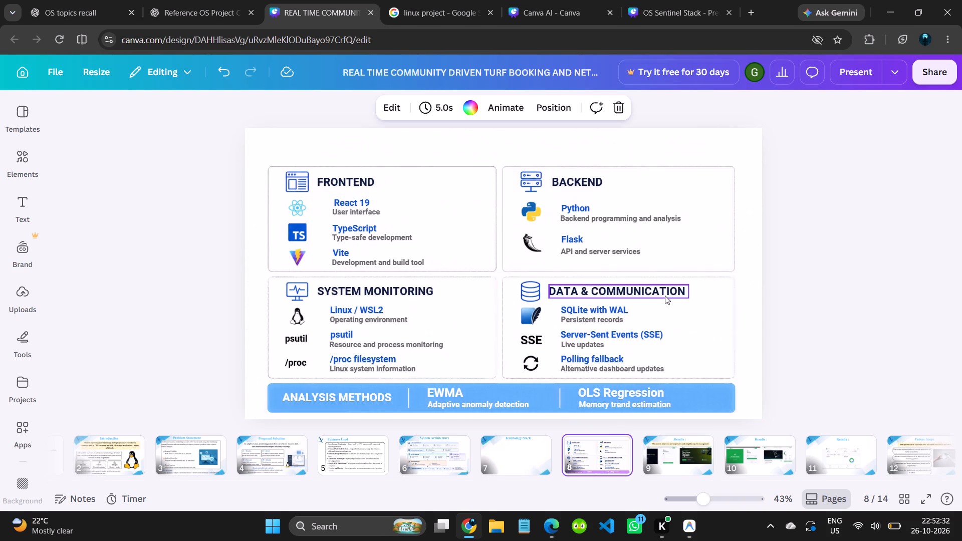
left_click_drag(326, 143, 642, 337)
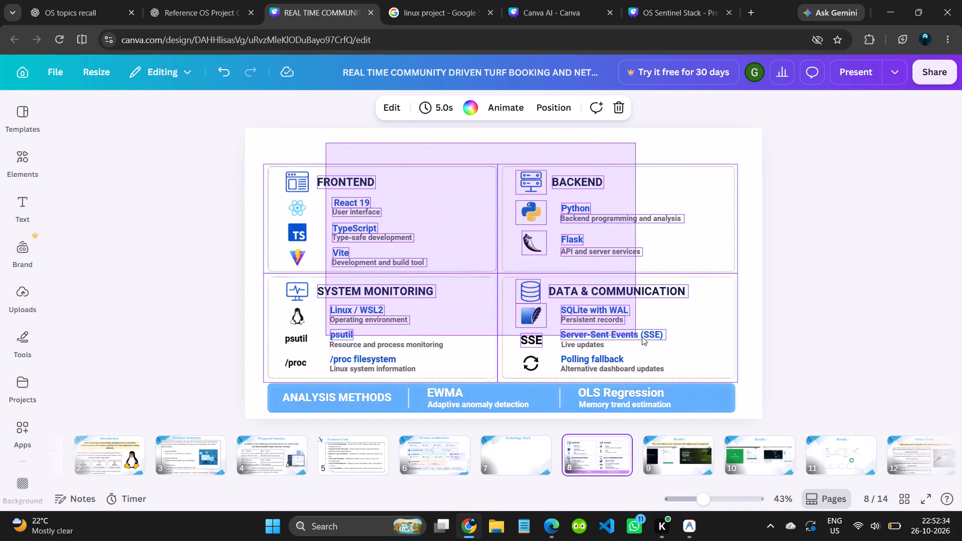
left_click_drag(642, 337, 728, 371)
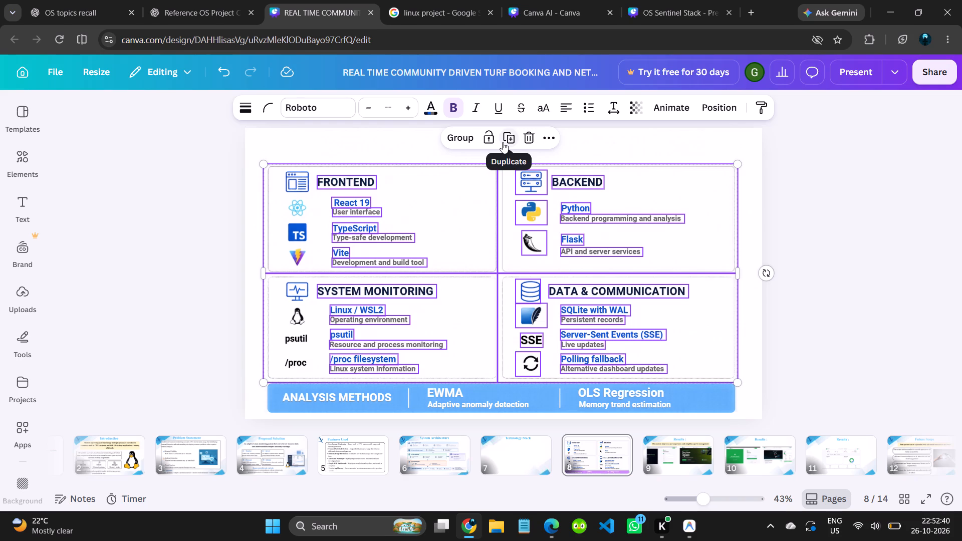
key("ctrl+c")
left_click(515, 459)
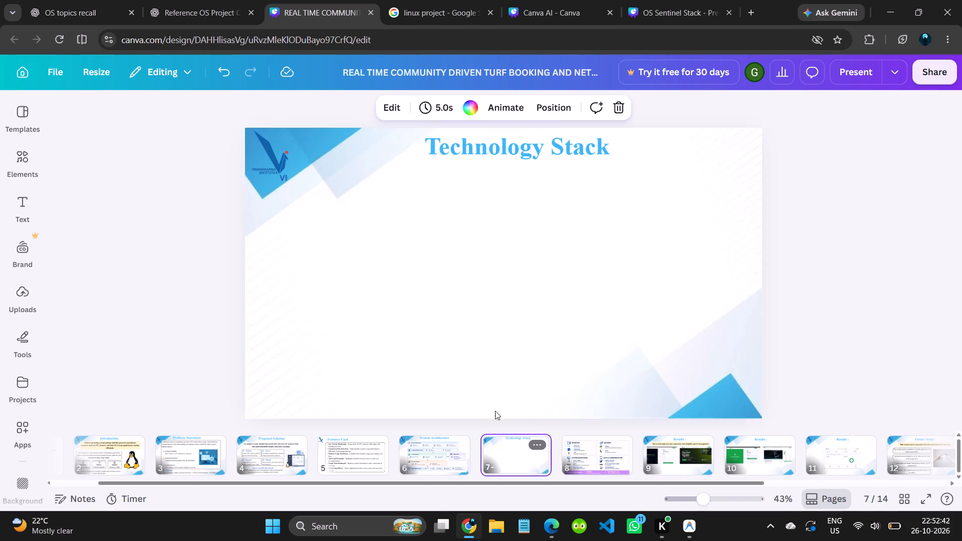
key("ctrl+v")
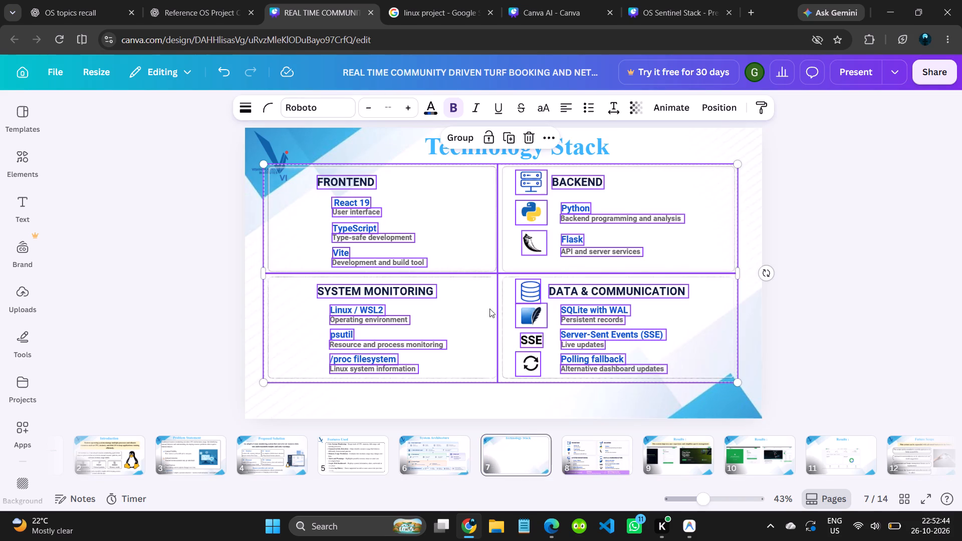
left_click(840, 321)
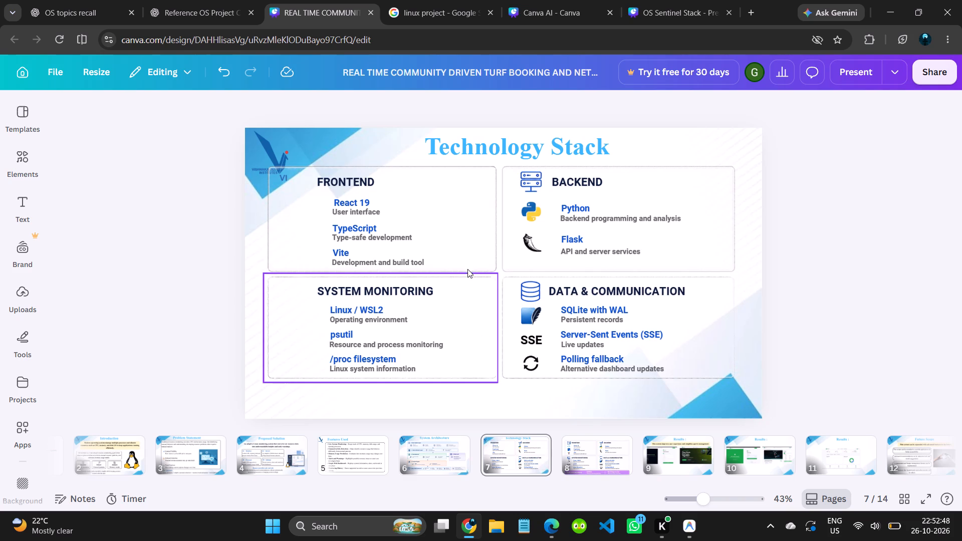
Copy the light blue ANALYSIS METHODS bar with its EWMA and OLS Regression texts from page 8 onto page 7.
left_click(621, 458)
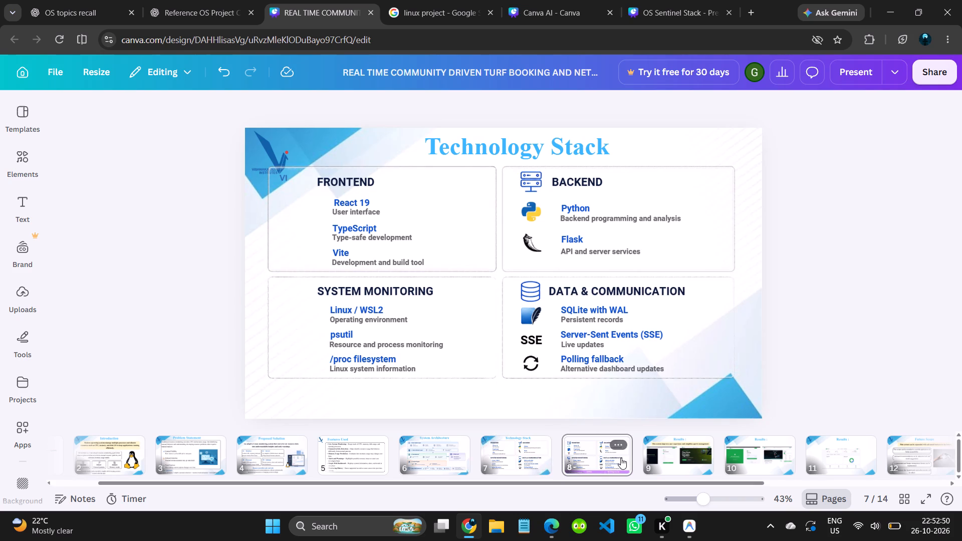
left_click(491, 399)
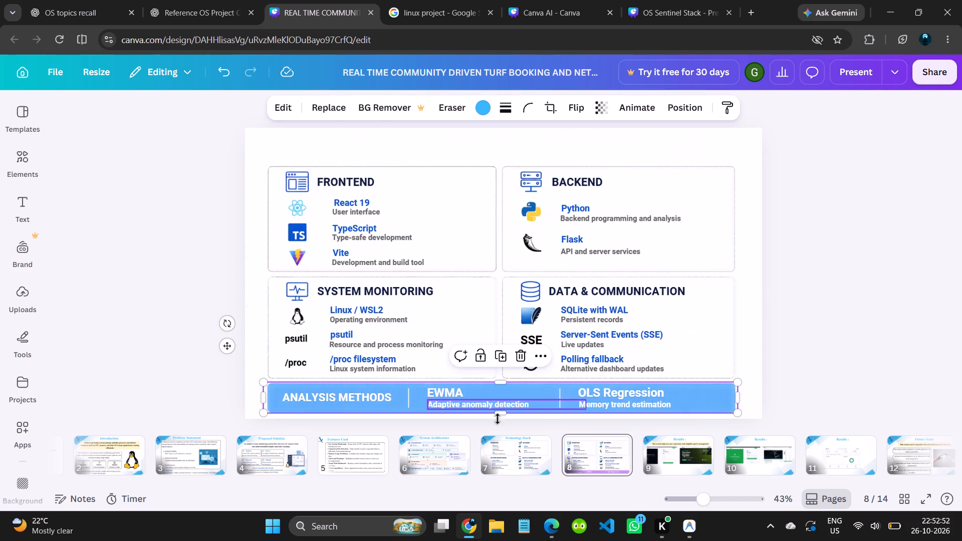
left_click(818, 374)
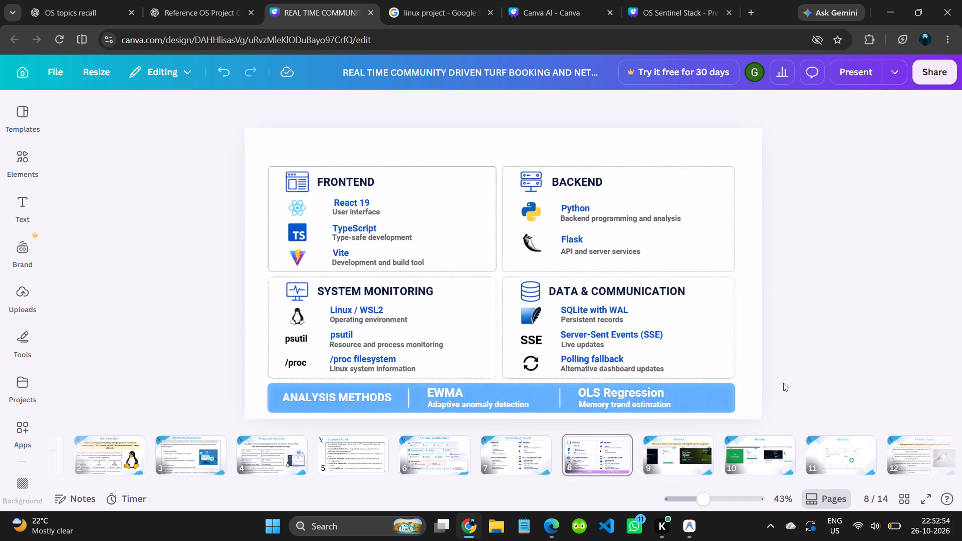
left_click_drag(752, 412, 457, 391)
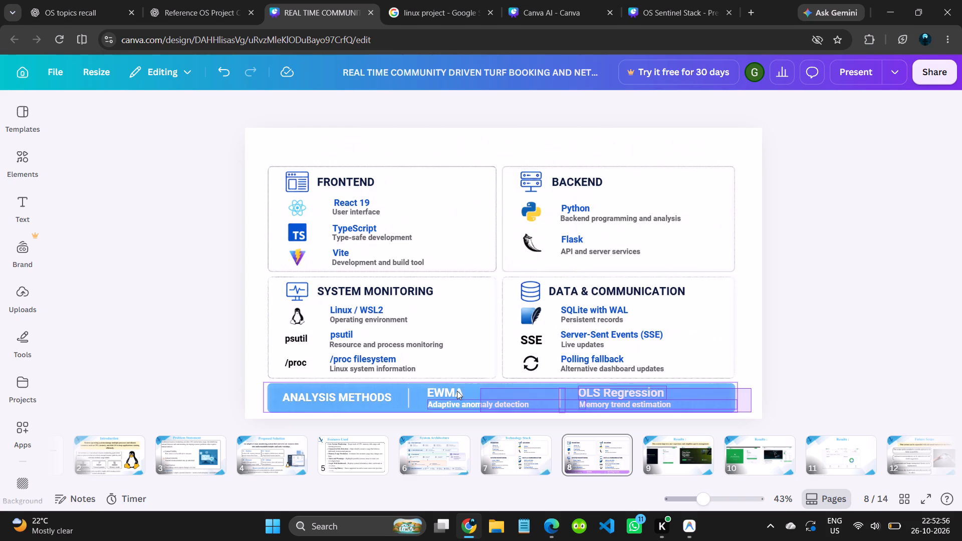
left_click_drag(457, 391, 252, 386)
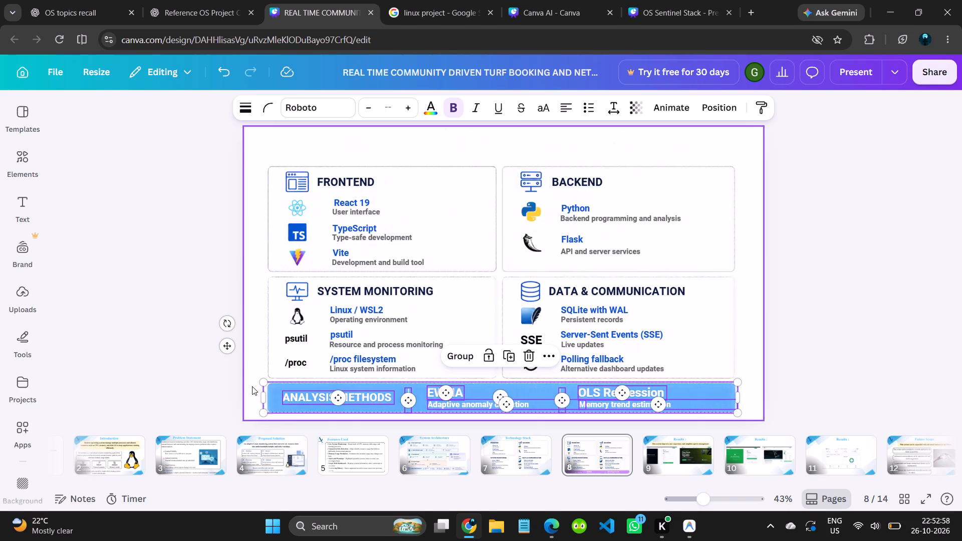
key("ctrl+c")
left_click(520, 456)
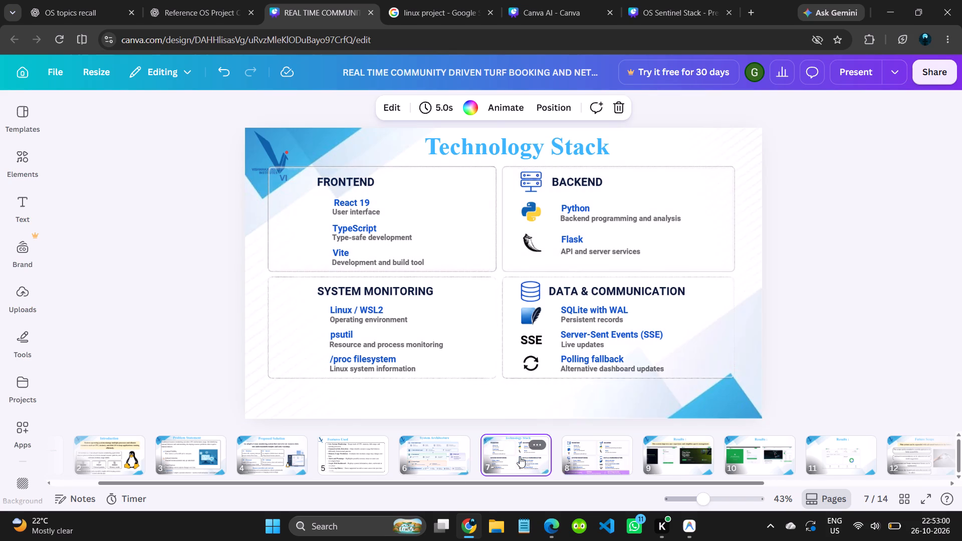
key("ctrl+v")
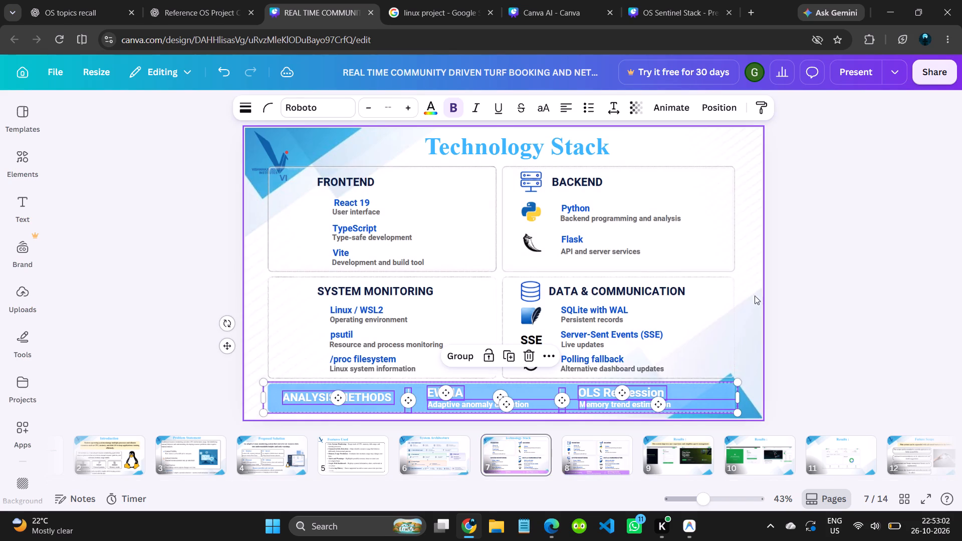
left_click(755, 302)
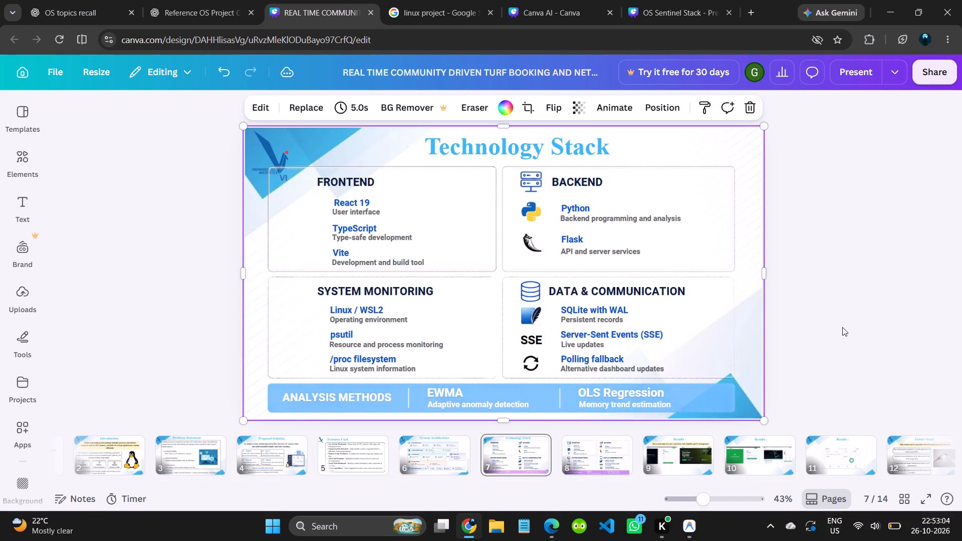
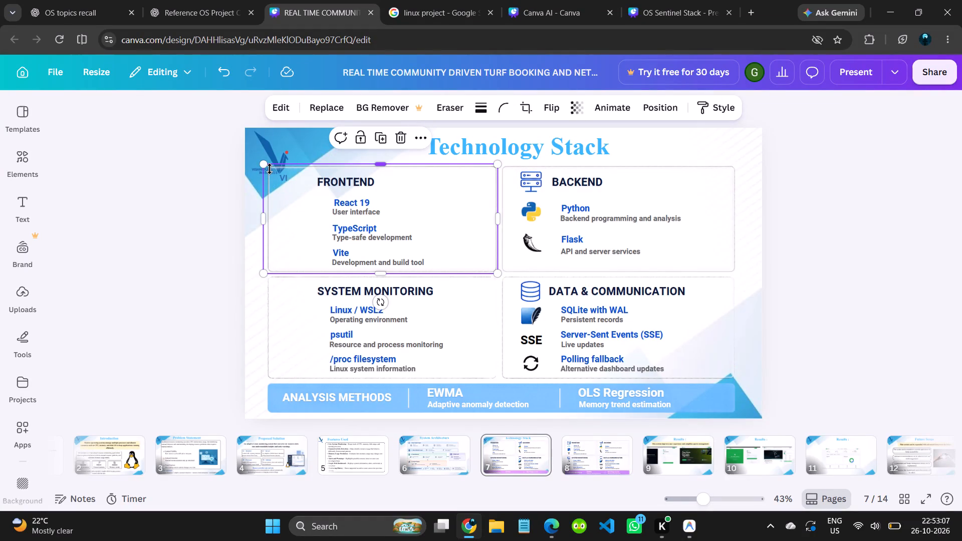
Replace page 7's pasted technology boxes, undoing them and pasting a fresh copy of all page 8 content including the Frontend and System Monitoring icons.
left_click(604, 450)
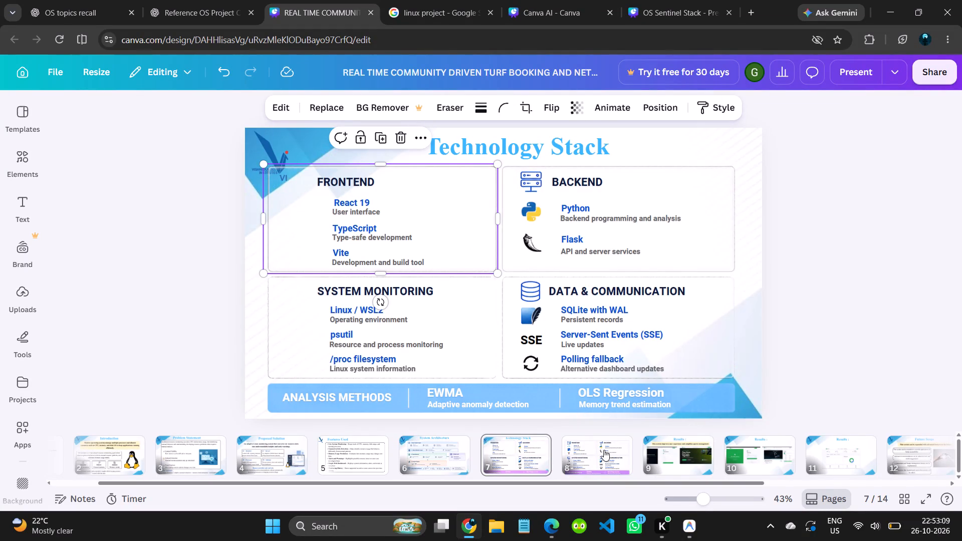
left_click(290, 230)
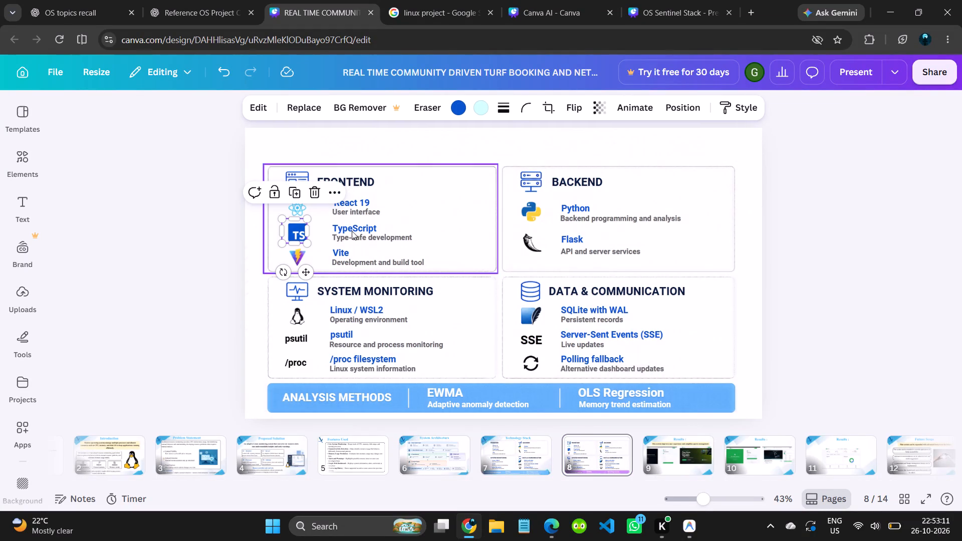
left_click(259, 148)
left_click_drag(259, 148, 348, 226)
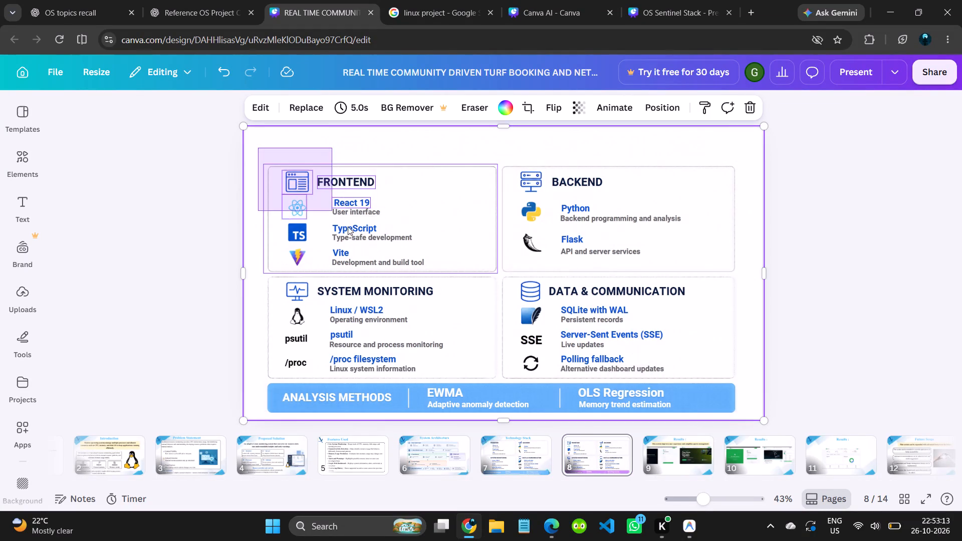
left_click_drag(348, 226, 752, 395)
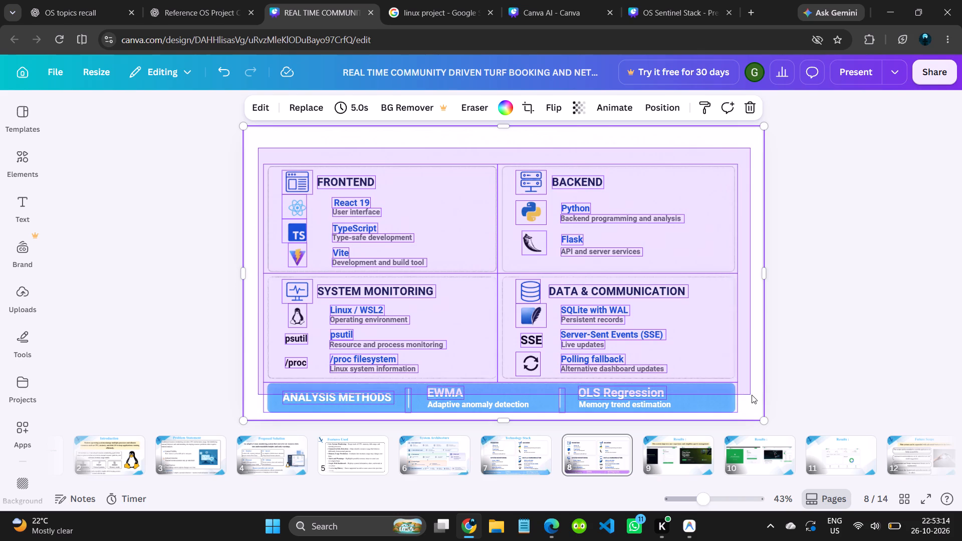
left_click_drag(752, 395, 741, 415)
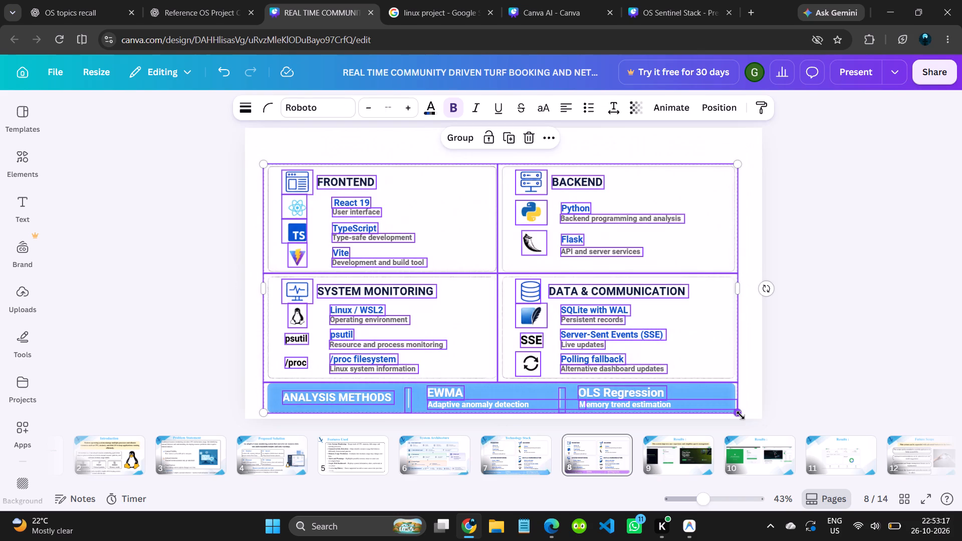
key("ctrl+c")
key("ctrl+c")
key("ctrl+c")
key("ctrl+c")
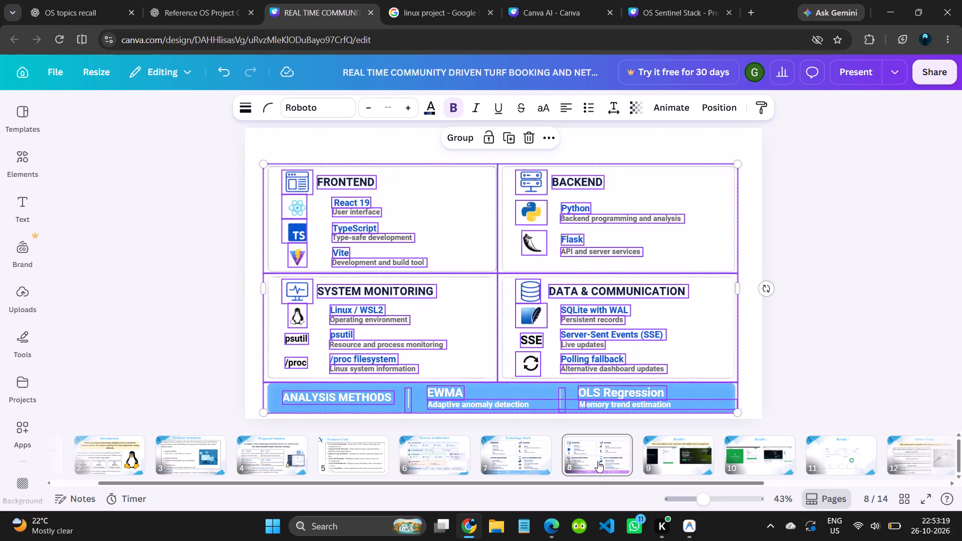
left_click(531, 459)
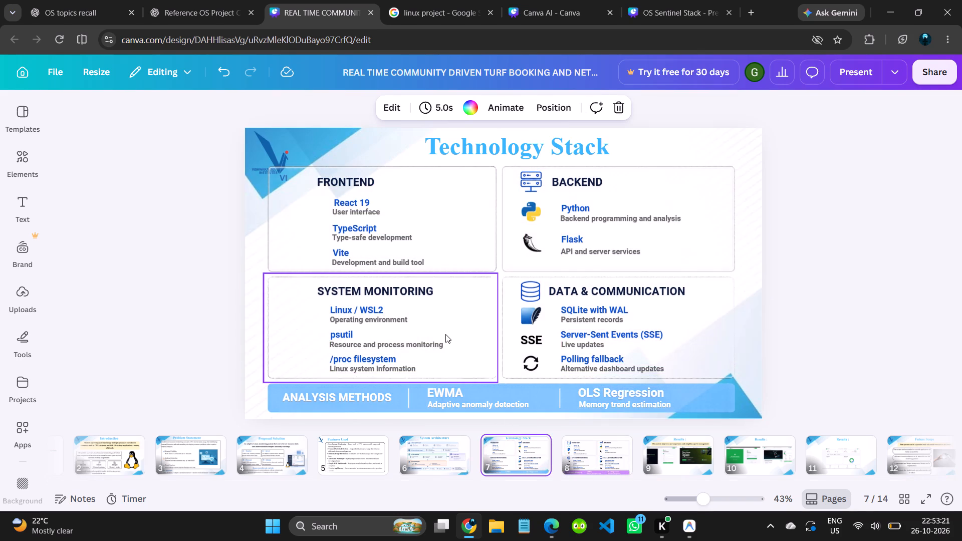
key("ctrl+z")
key("ctrl+z")
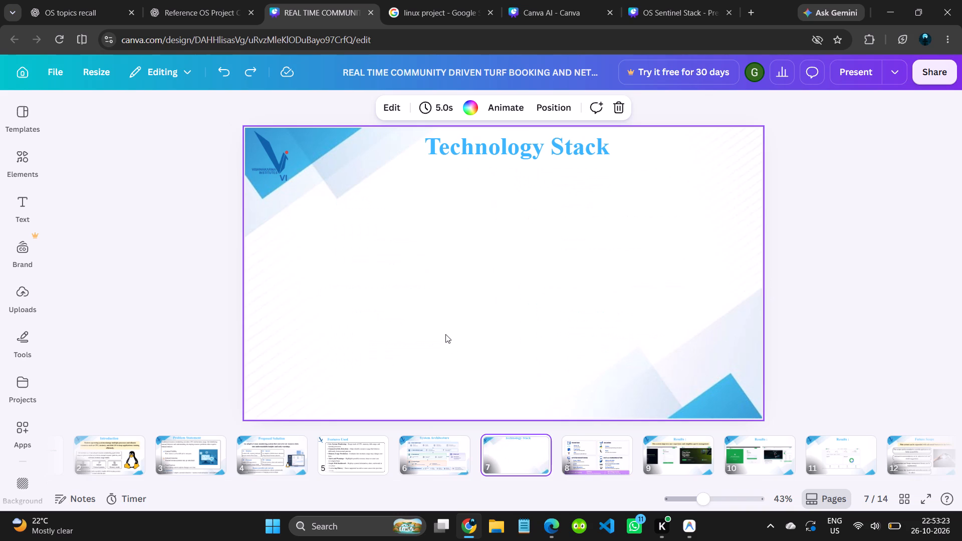
key("ctrl+v")
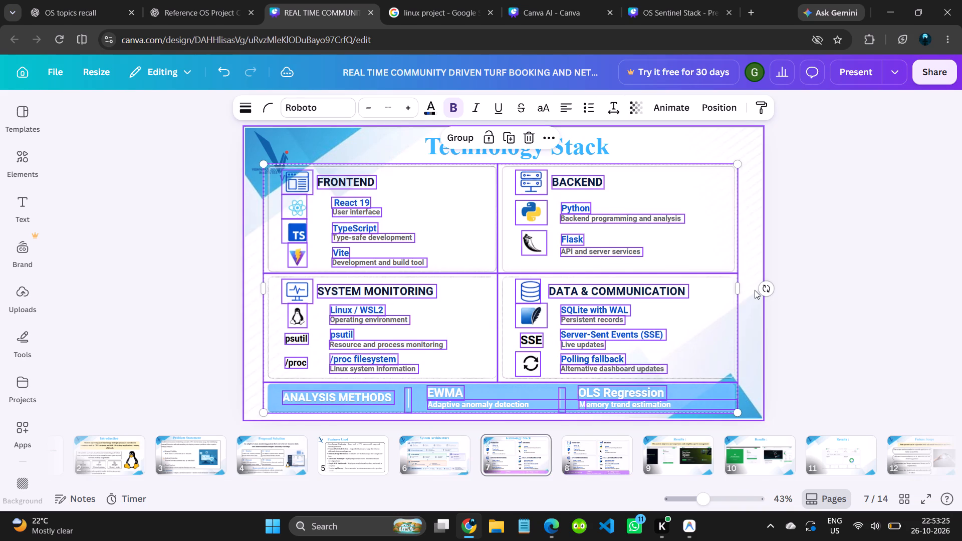
left_click(755, 290)
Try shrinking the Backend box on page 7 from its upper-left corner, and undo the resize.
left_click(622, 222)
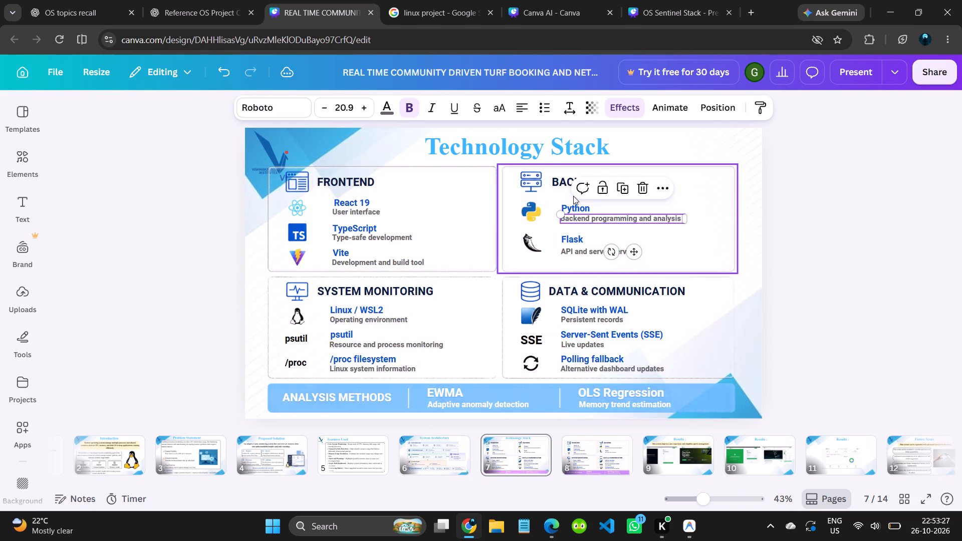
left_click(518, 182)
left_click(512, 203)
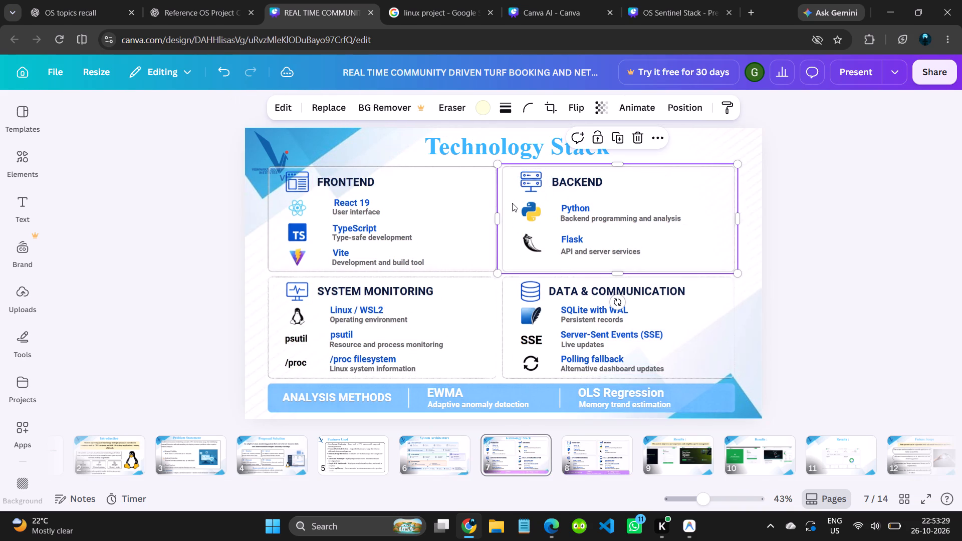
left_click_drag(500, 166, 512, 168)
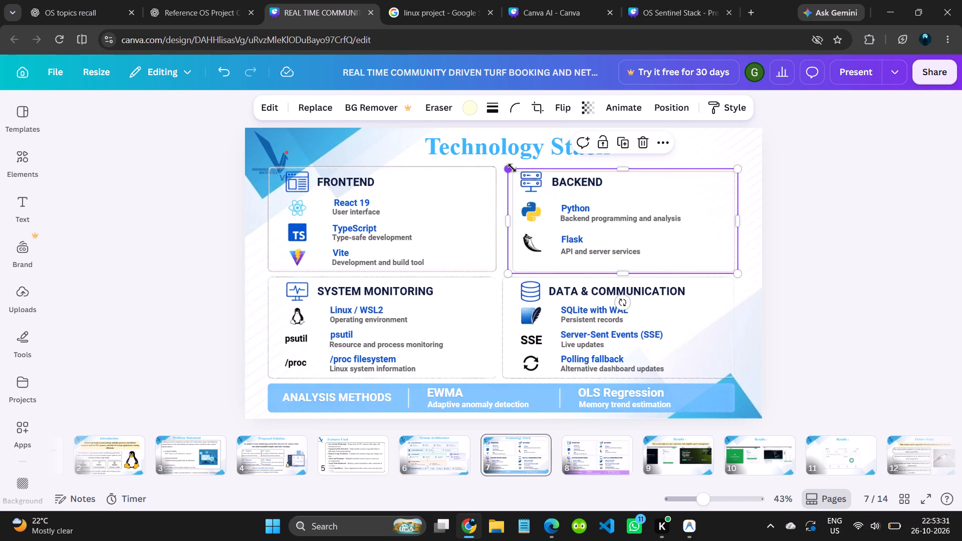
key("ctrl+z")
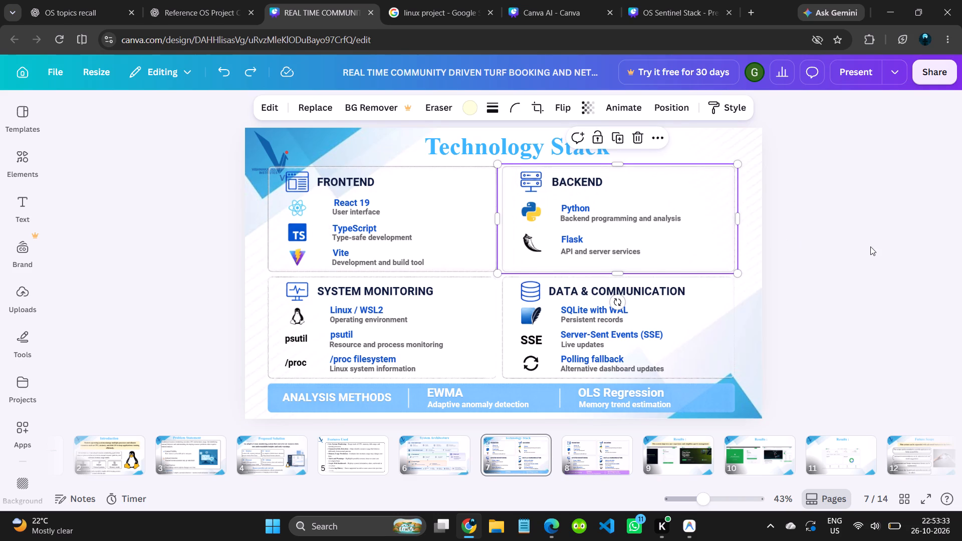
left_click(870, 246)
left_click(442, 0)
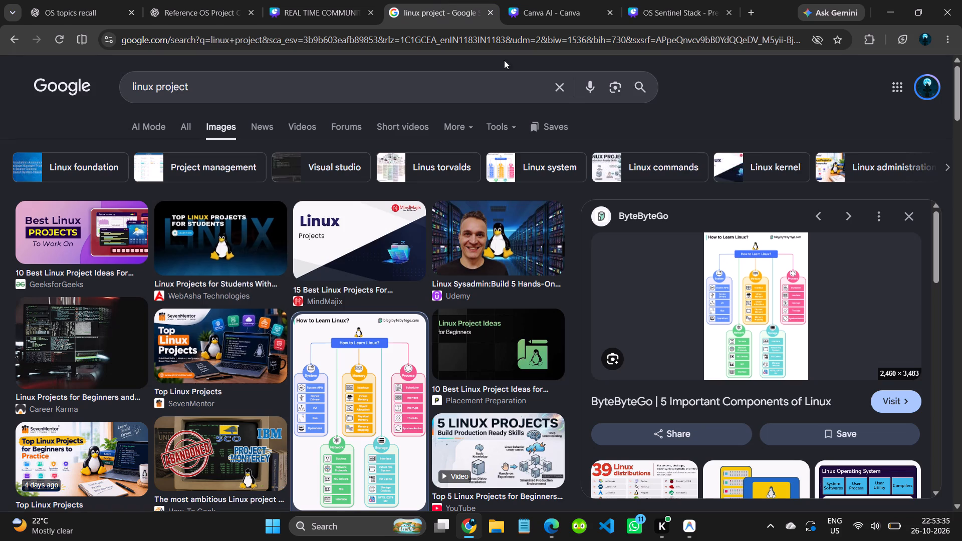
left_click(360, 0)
Move the Technology Stack title left on page 7 and narrow its text box from the left so it clears the logo.
left_click_drag(511, 140, 440, 144)
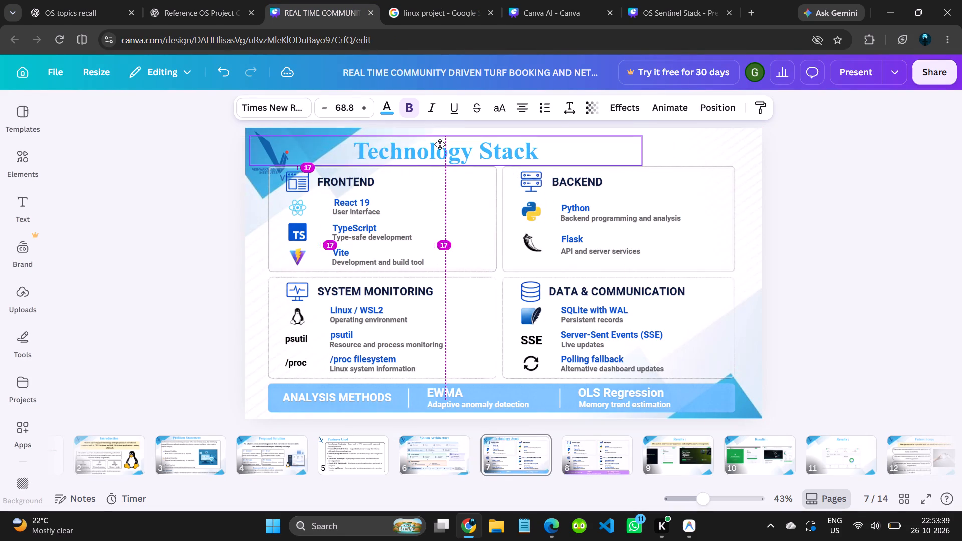
left_click_drag(440, 144, 412, 142)
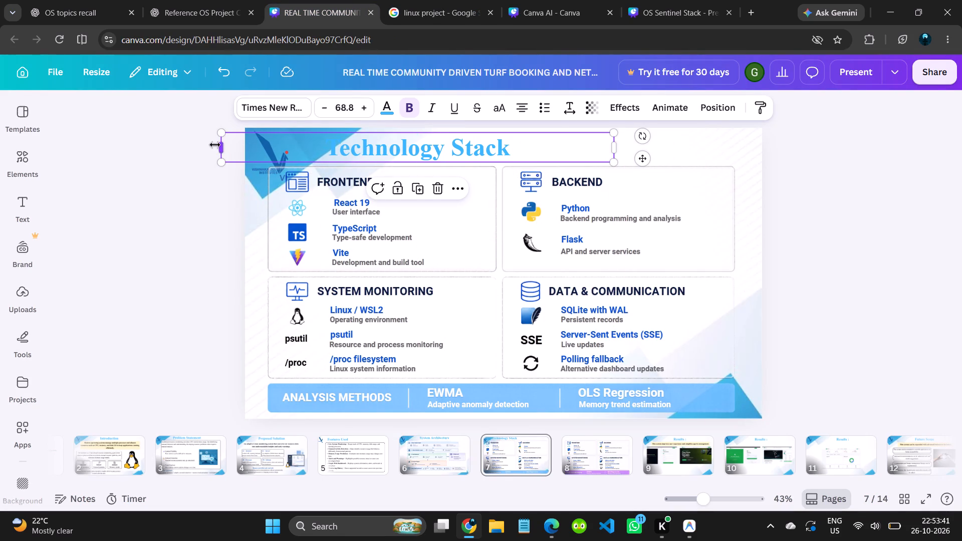
left_click_drag(215, 145, 280, 149)
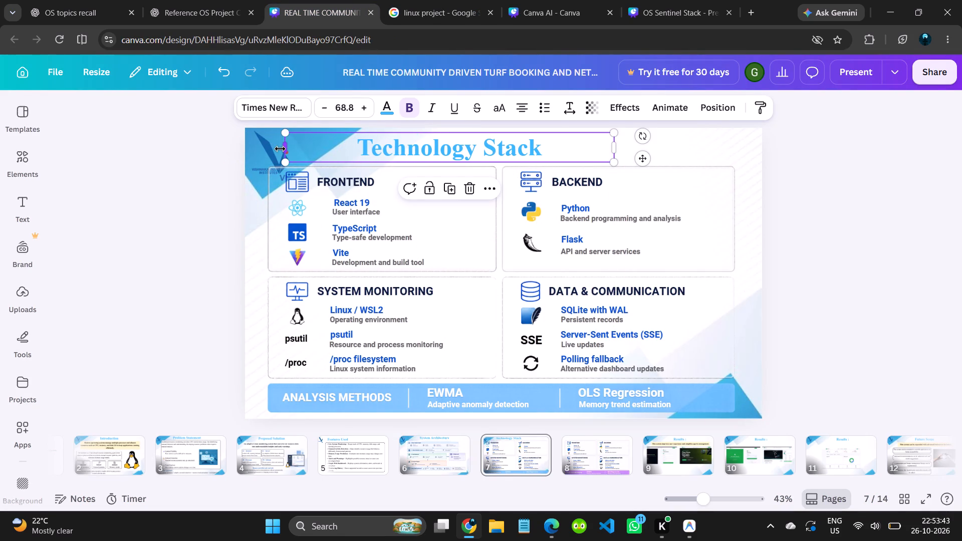
left_click(855, 186)
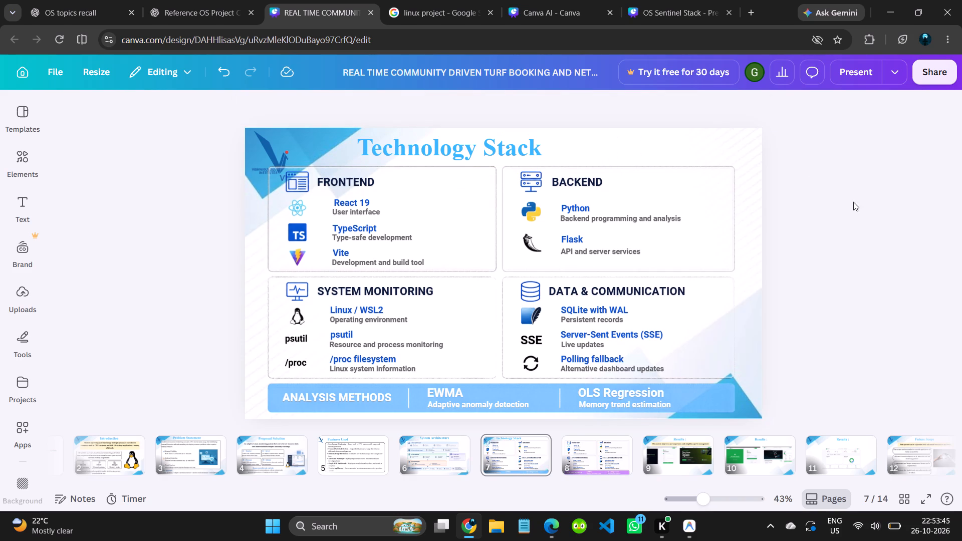
Shift the institute logo slightly up and left, closer to the slide's corner.
left_click_drag(279, 156, 273, 151)
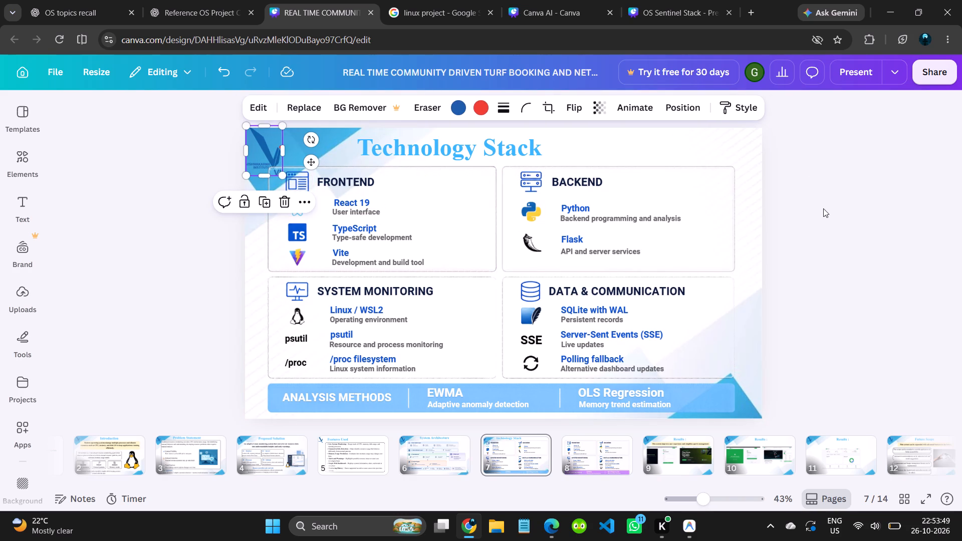
left_click(823, 208)
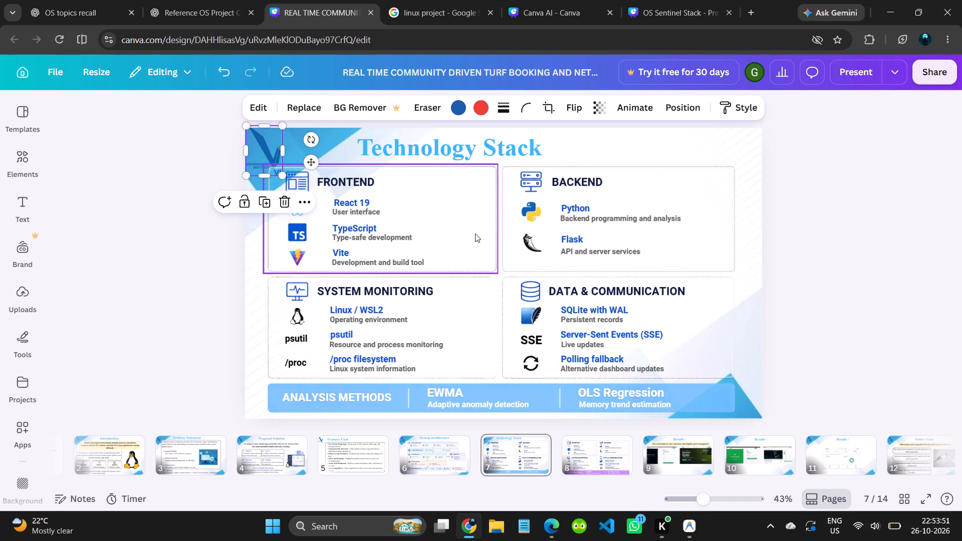
left_click(880, 237)
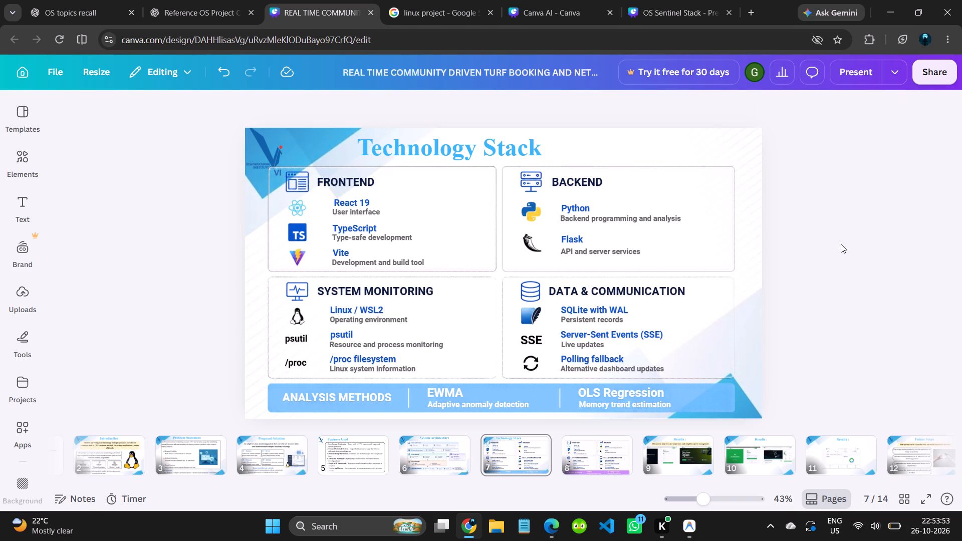
Narrow the Backend box from its left edge to about 839 wide, and shift the Frontend box outline slightly right towards it.
left_click(512, 240)
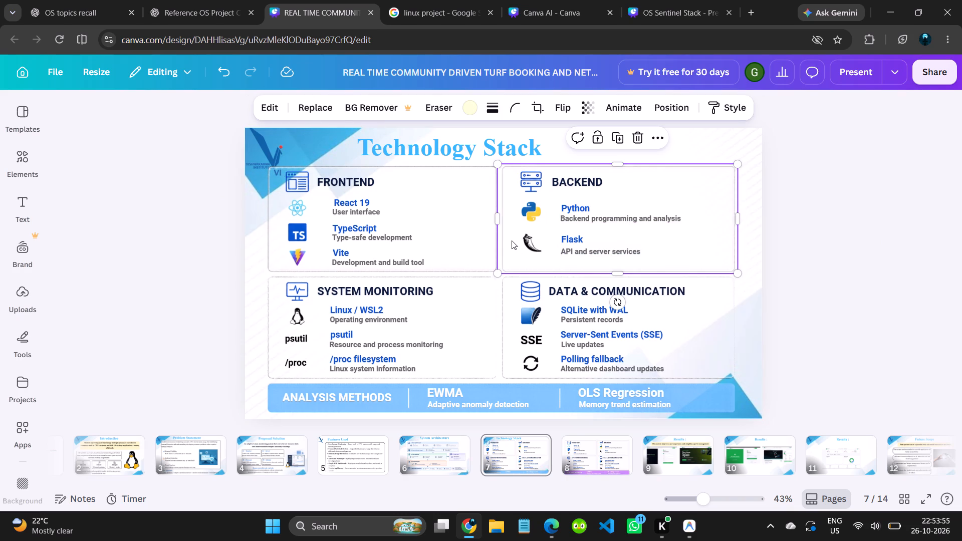
left_click_drag(496, 225, 511, 223)
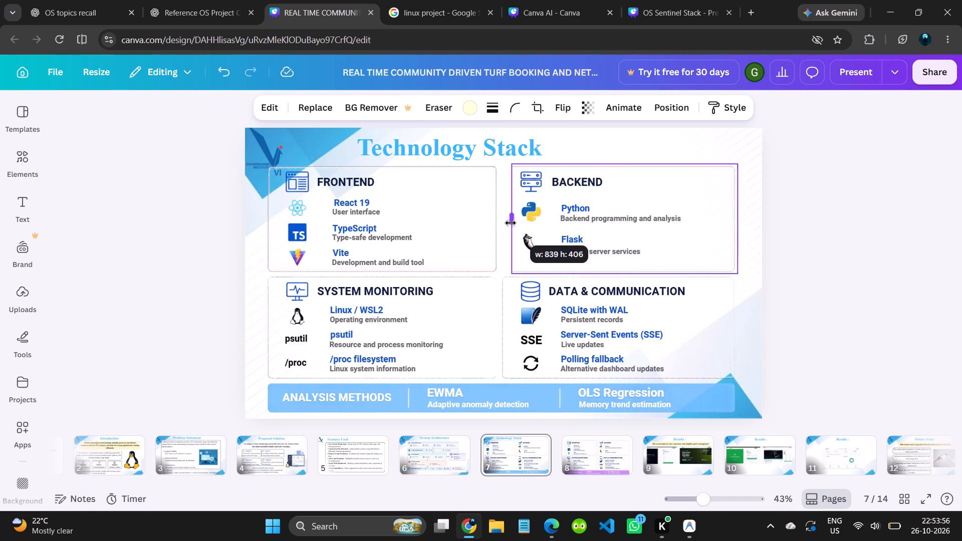
left_click(463, 226)
left_click_drag(470, 225, 480, 225)
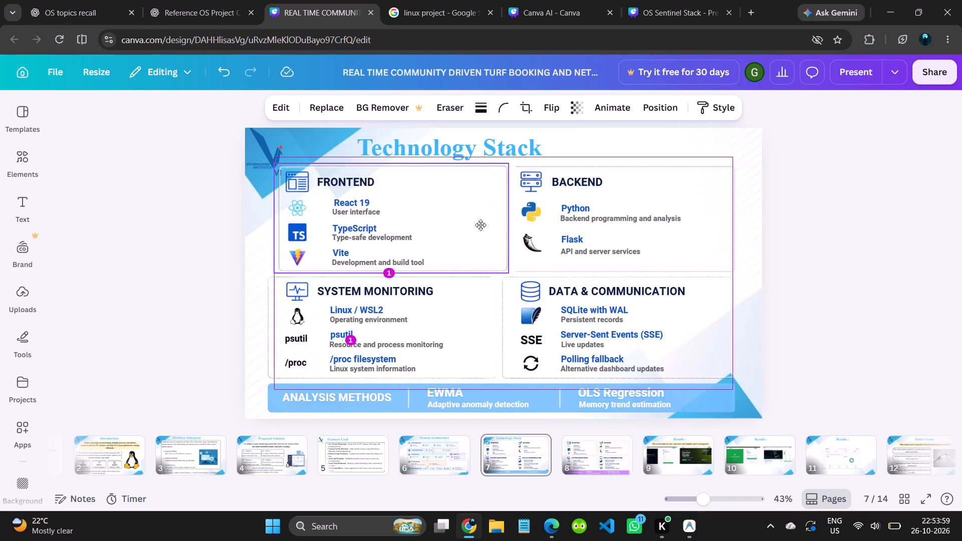
left_click_drag(480, 225, 481, 225)
left_click(878, 263)
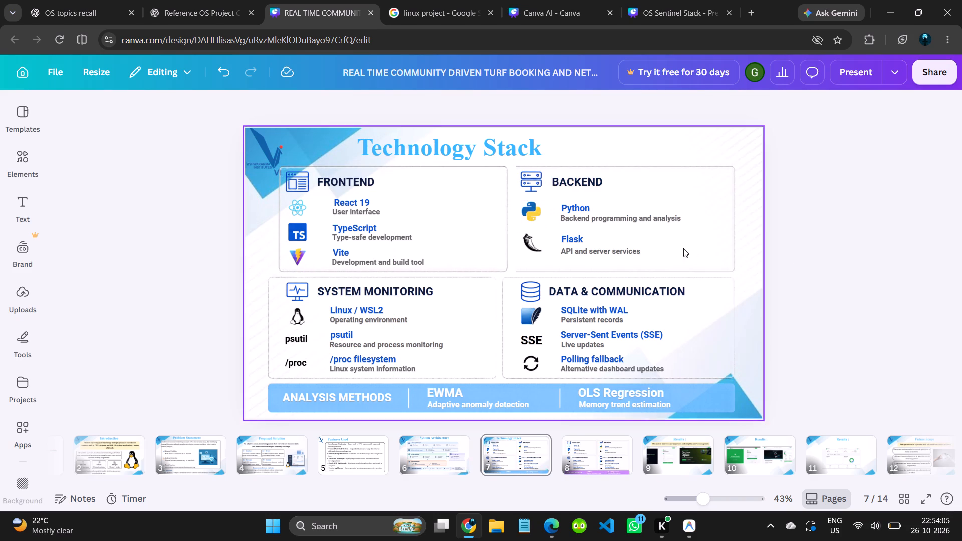
Narrow the Data & Communication box from its left edge and shift the System Monitoring box outline right, matching the boxes above.
left_click(509, 298)
left_click_drag(496, 326, 510, 326)
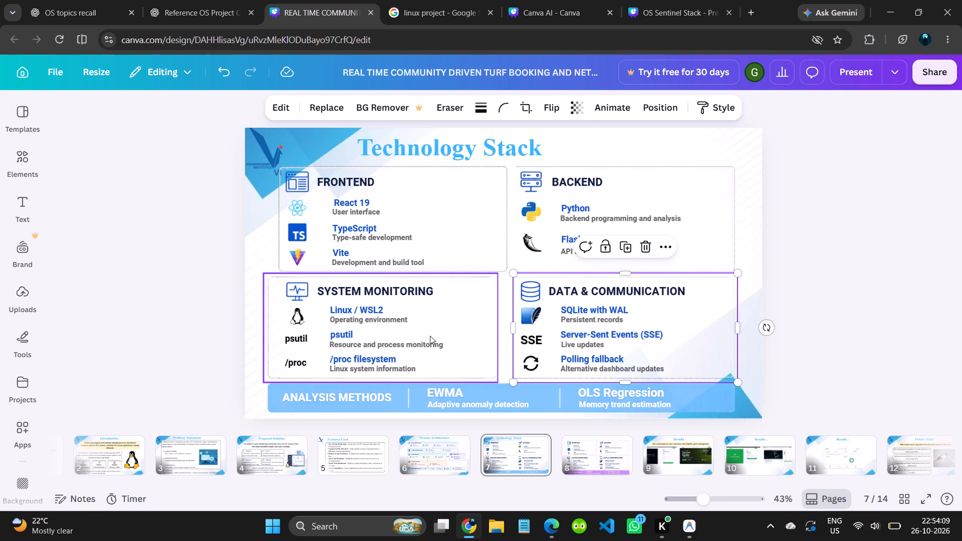
left_click(430, 336)
left_click(430, 336)
left_click_drag(430, 336, 440, 336)
Trim the left edges of the Frontend and System Monitoring box outlines slightly inward, keeping both aligned.
left_click(296, 250)
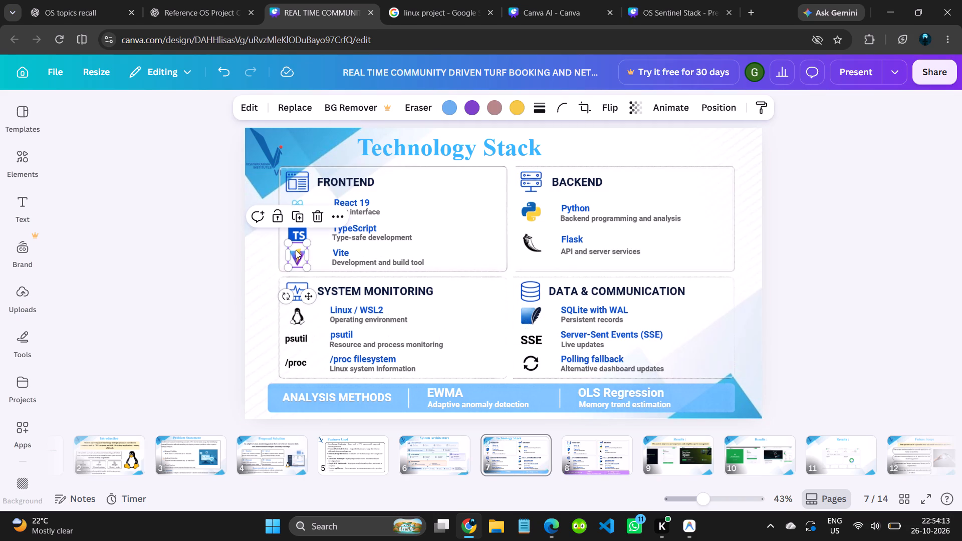
left_click(252, 238)
left_click(280, 216)
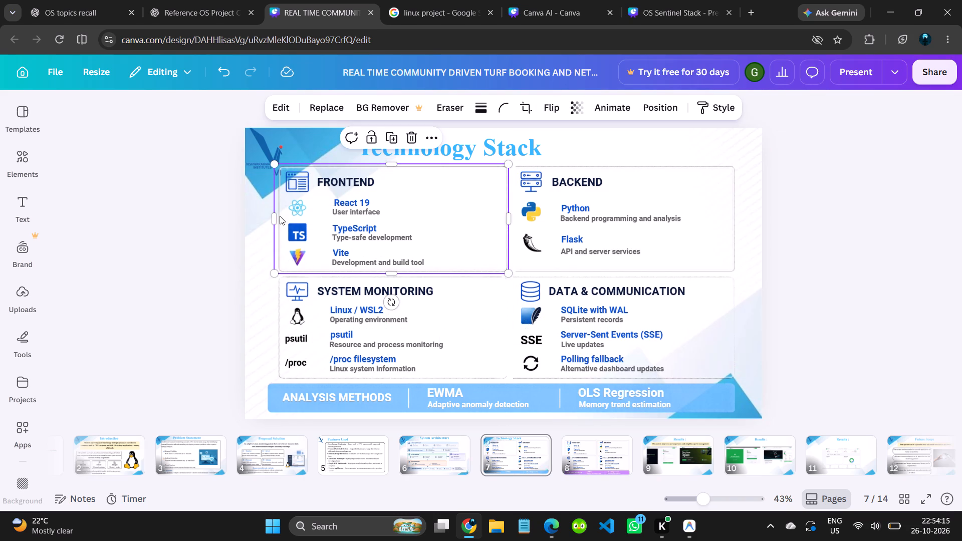
left_click_drag(274, 217, 279, 217)
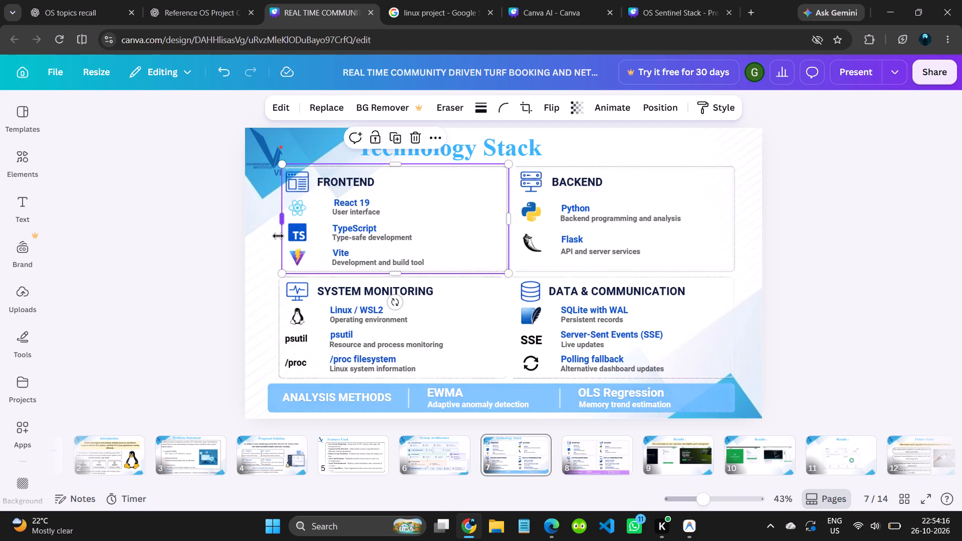
left_click(283, 315)
left_click_drag(273, 326, 276, 326)
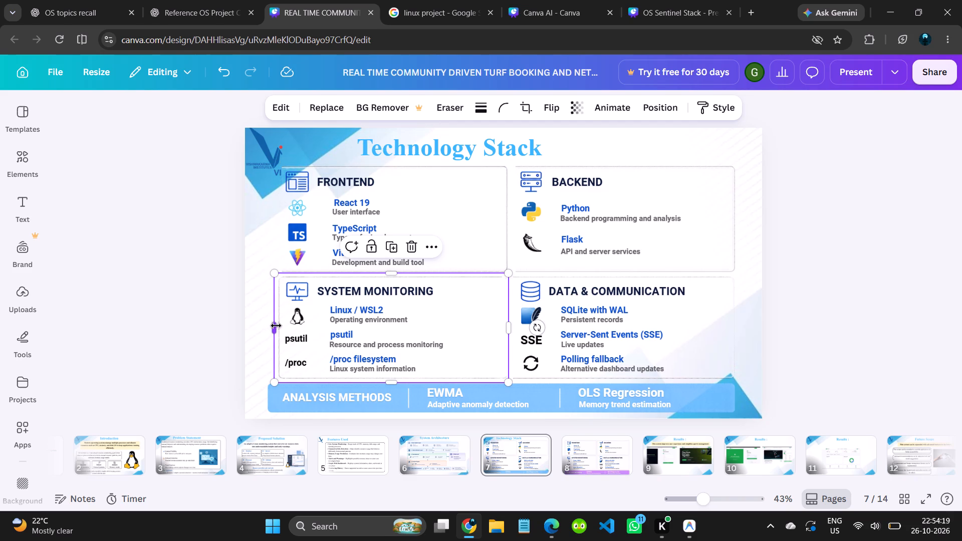
left_click_drag(276, 326, 278, 327)
left_click(252, 331)
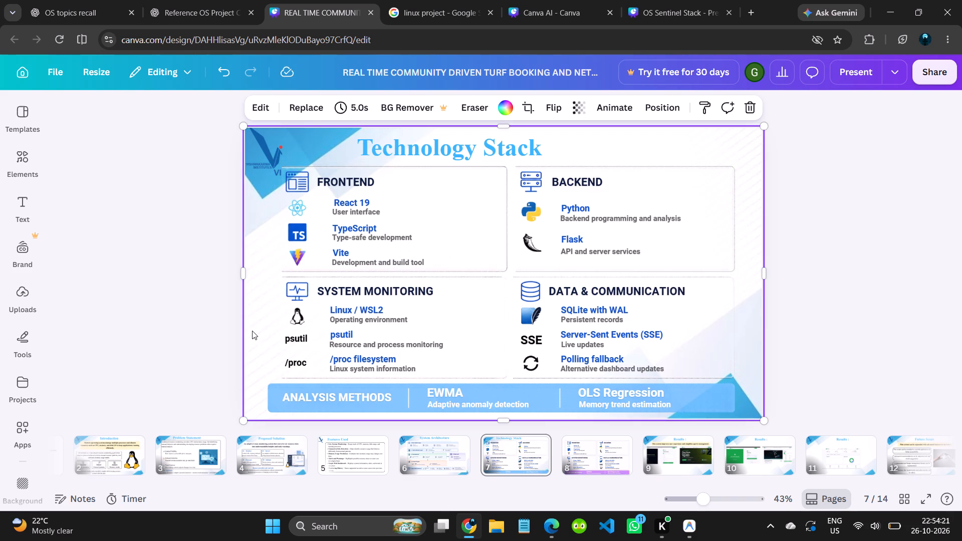
Nudge the psutil and /proc labels and the System Monitoring monitor icon slightly right, inside their box.
left_click_drag(293, 344, 298, 344)
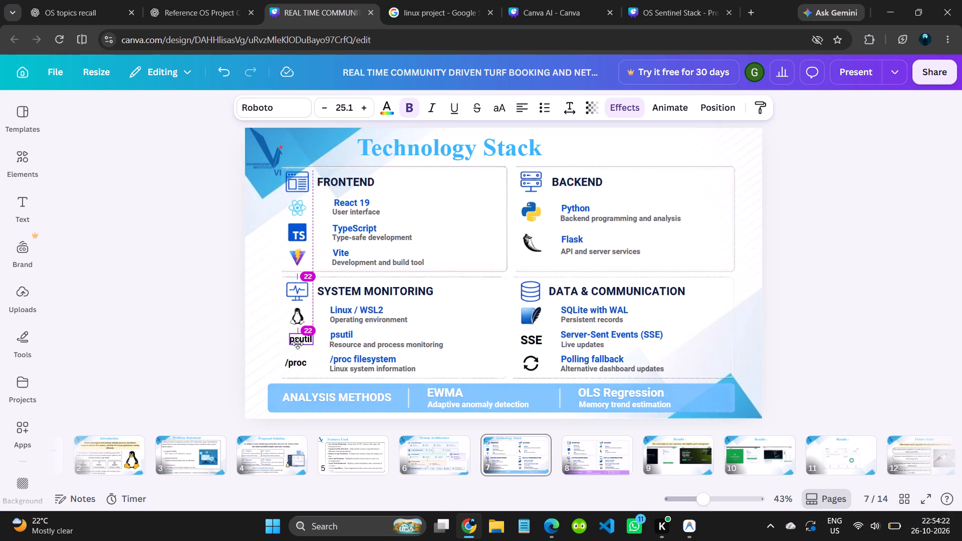
left_click_drag(298, 344, 297, 344)
left_click(296, 366)
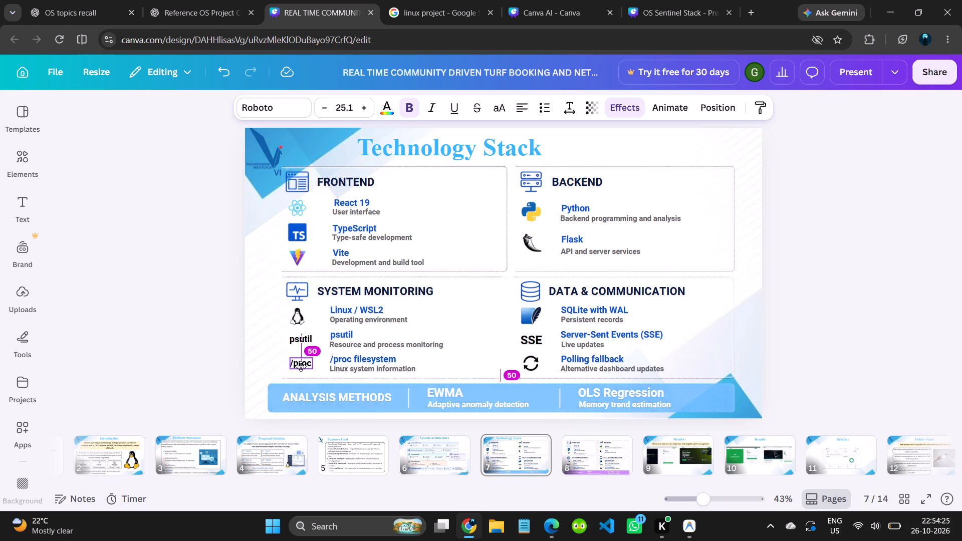
left_click(253, 370)
left_click(304, 297)
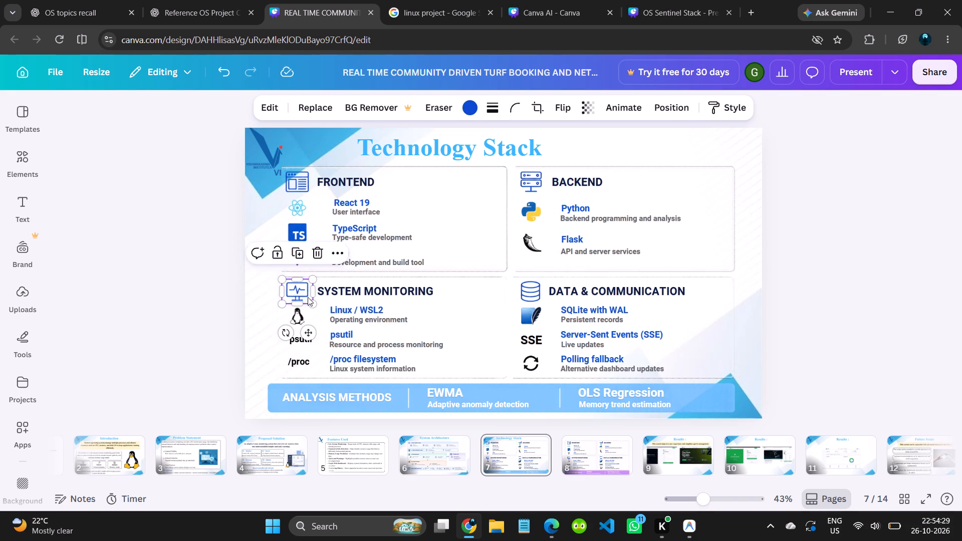
left_click(267, 308)
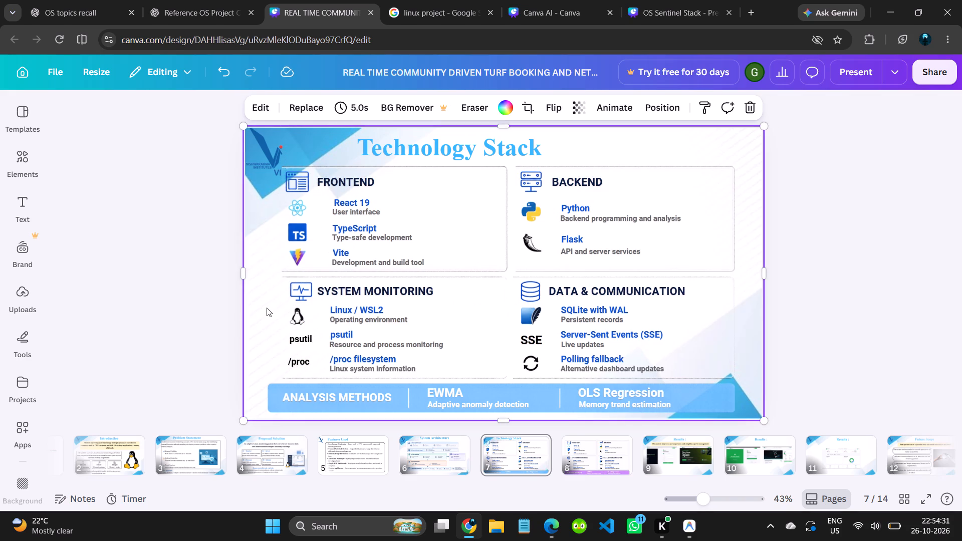
Nudge the Frontend header icon and the React, TypeScript and Vite icons slightly right, keeping them lined up inside the Frontend box.
left_click_drag(298, 187, 302, 188)
left_click(293, 216)
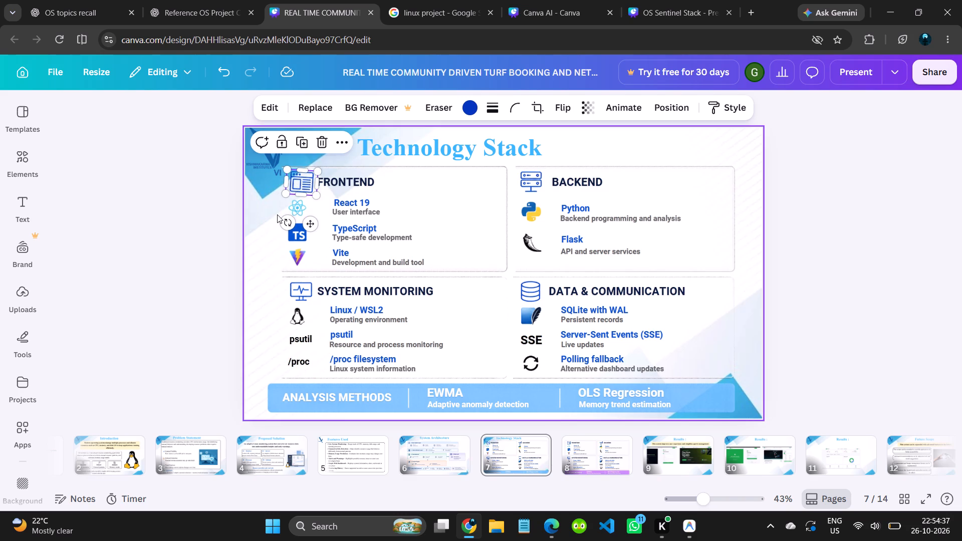
key("ctrl+z")
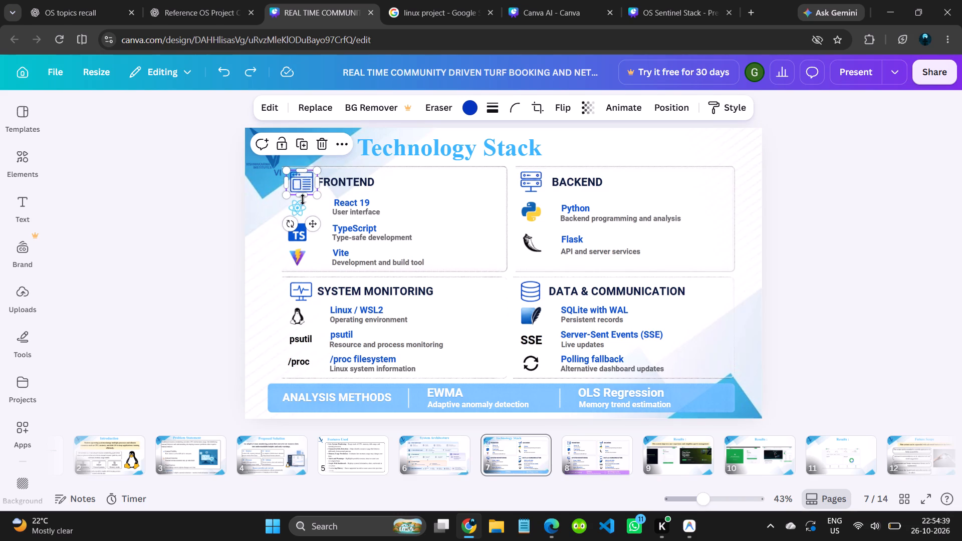
left_click_drag(303, 203, 308, 203)
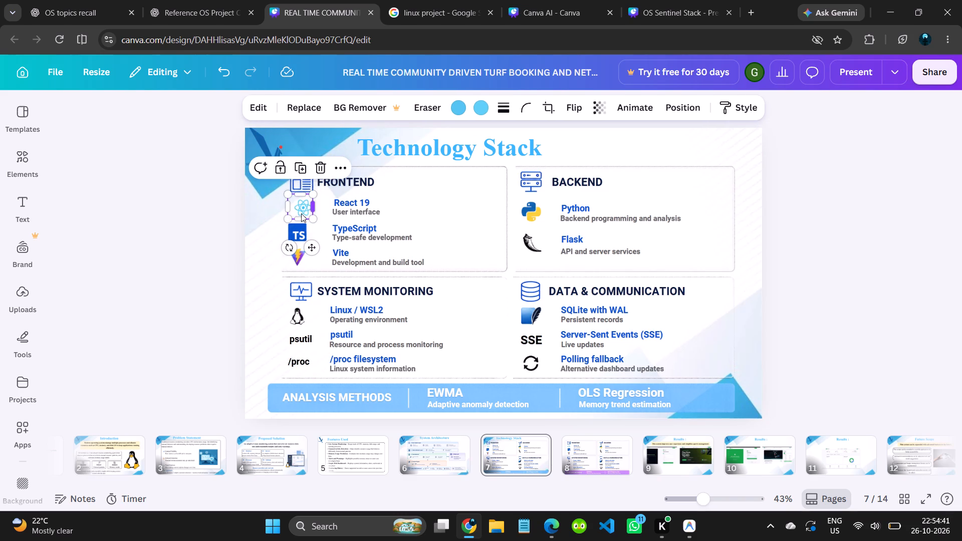
left_click_drag(296, 230, 301, 230)
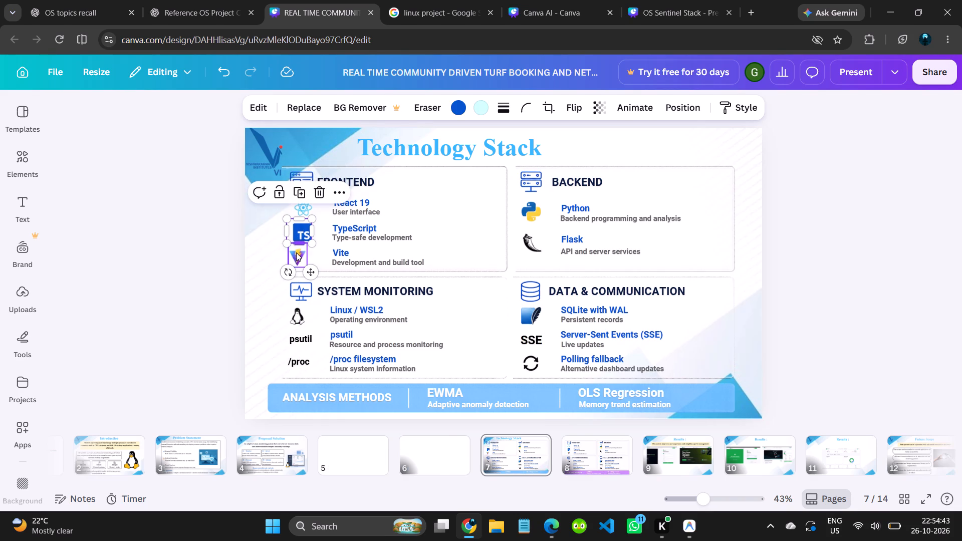
left_click_drag(296, 252, 302, 252)
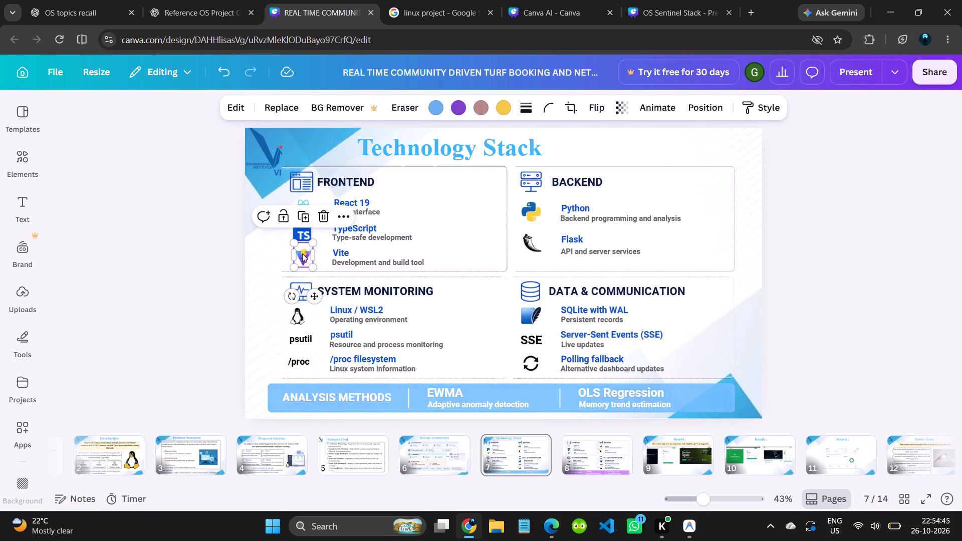
left_click(269, 237)
left_click(292, 219)
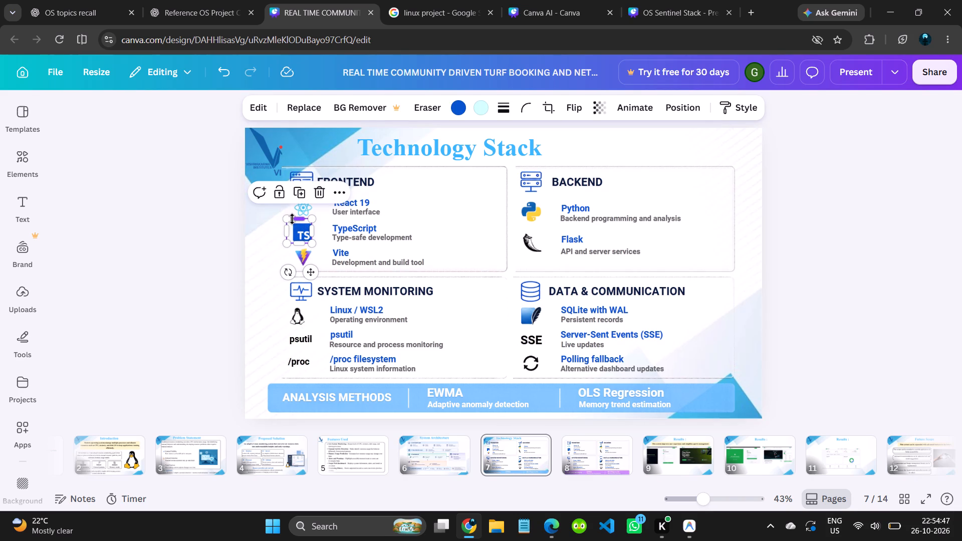
left_click(288, 211)
Trim the left edge of the Frontend box outline slightly inward, towards its shifted icons.
left_click(434, 221)
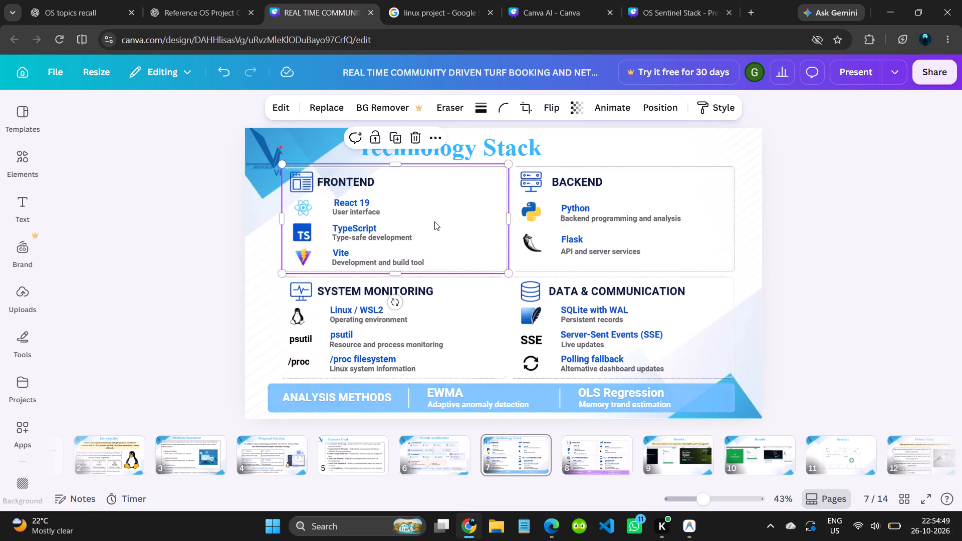
left_click(281, 222)
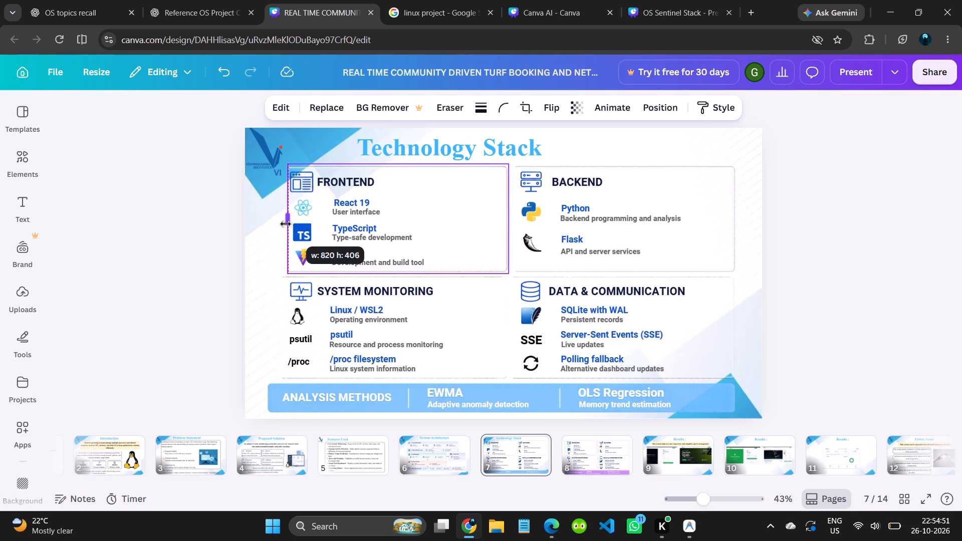
left_click(836, 249)
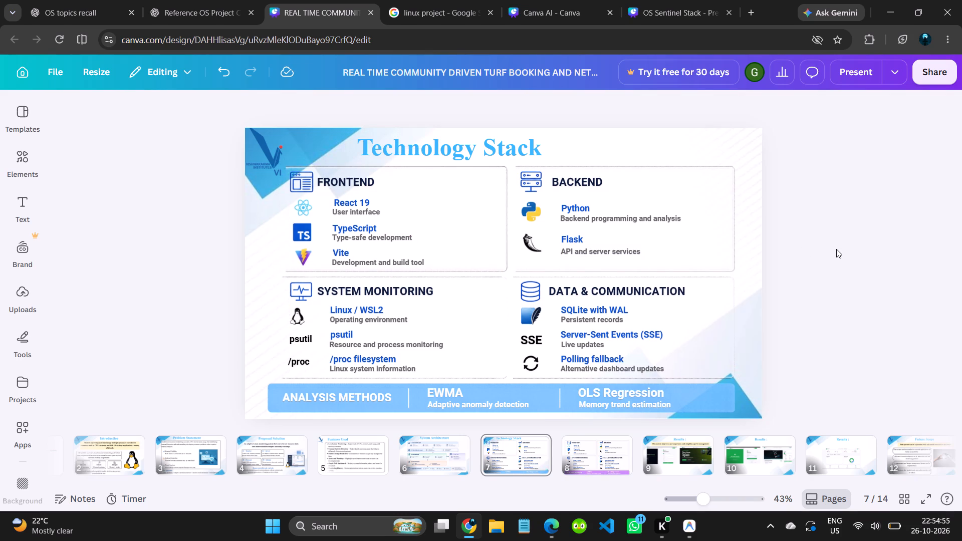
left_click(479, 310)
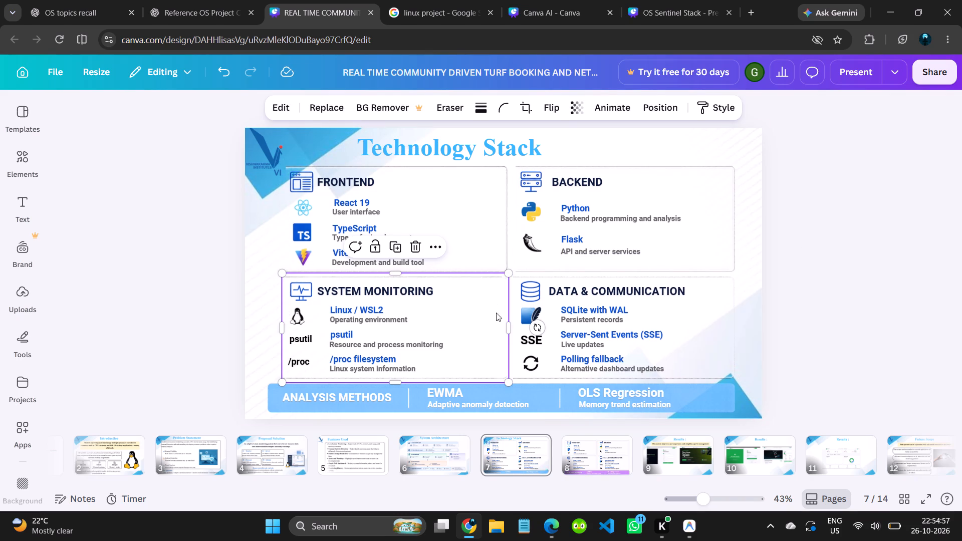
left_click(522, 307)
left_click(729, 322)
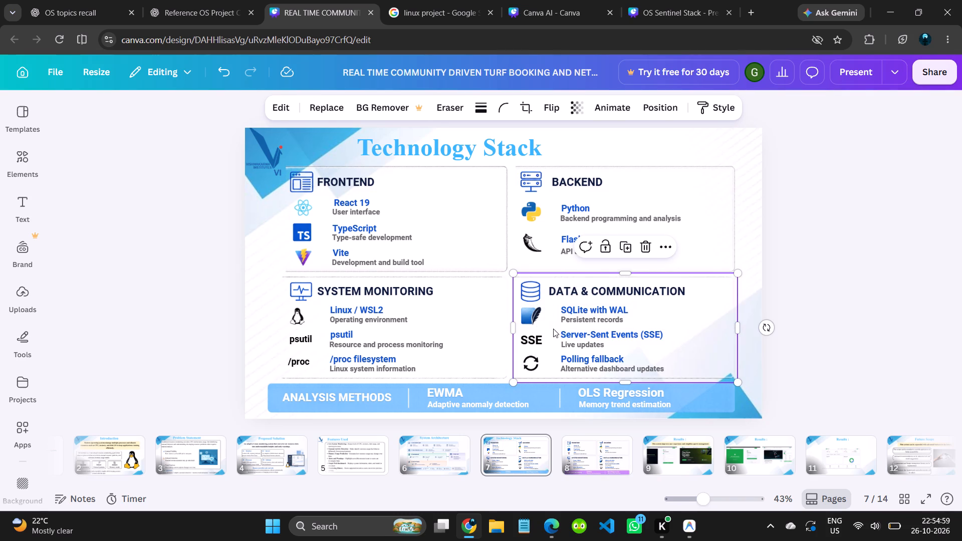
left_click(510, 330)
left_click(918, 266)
Narrow the Frontend box outline from its right edge to about 809 wide, ending at the slide's vertical centre line.
left_click(497, 246)
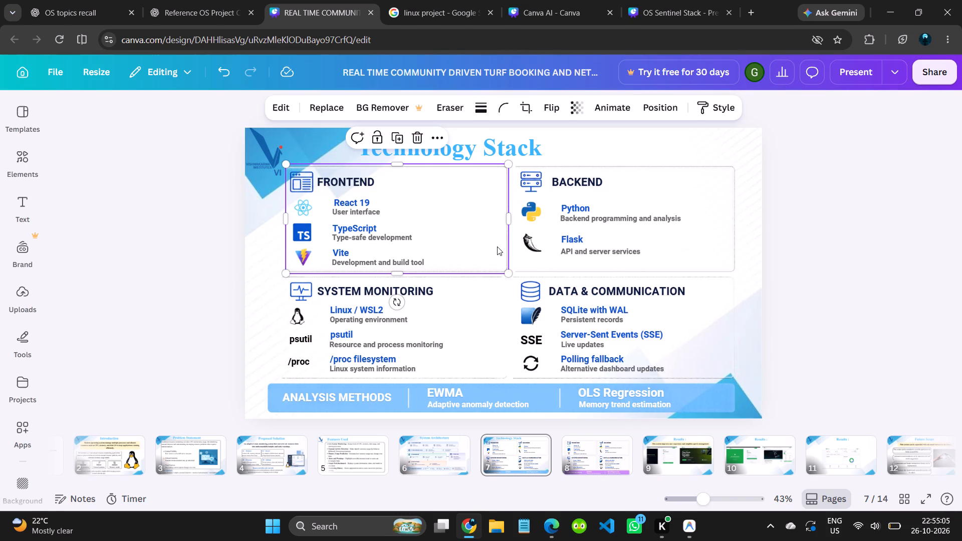
left_click(510, 228)
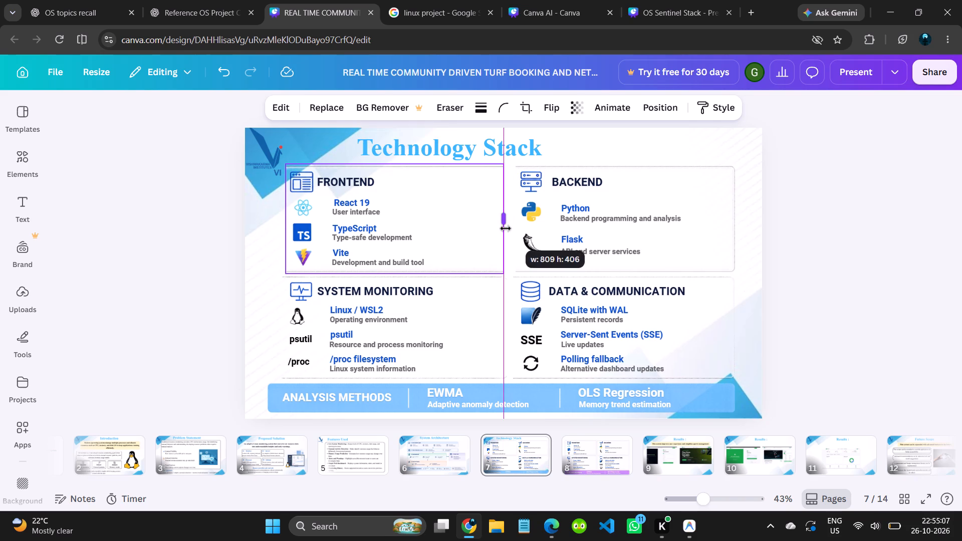
left_click(849, 273)
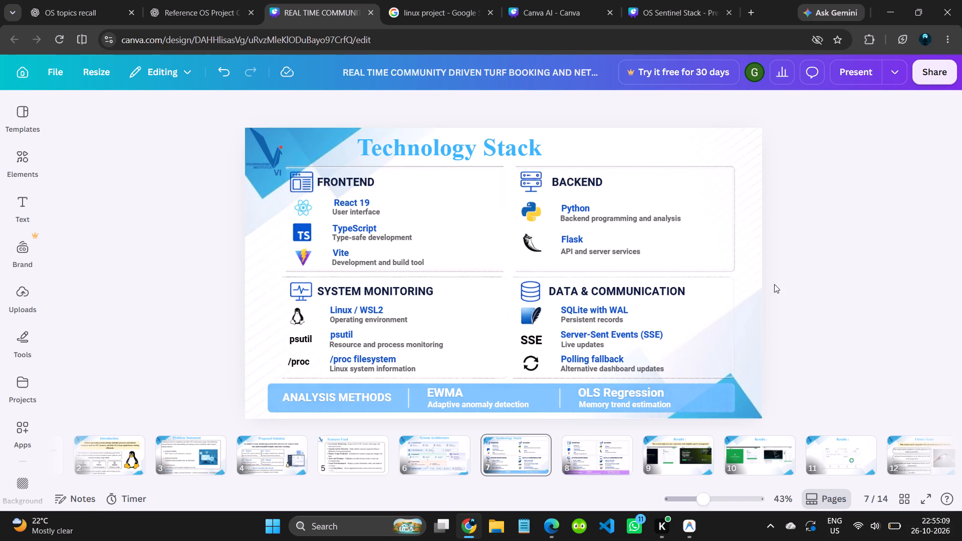
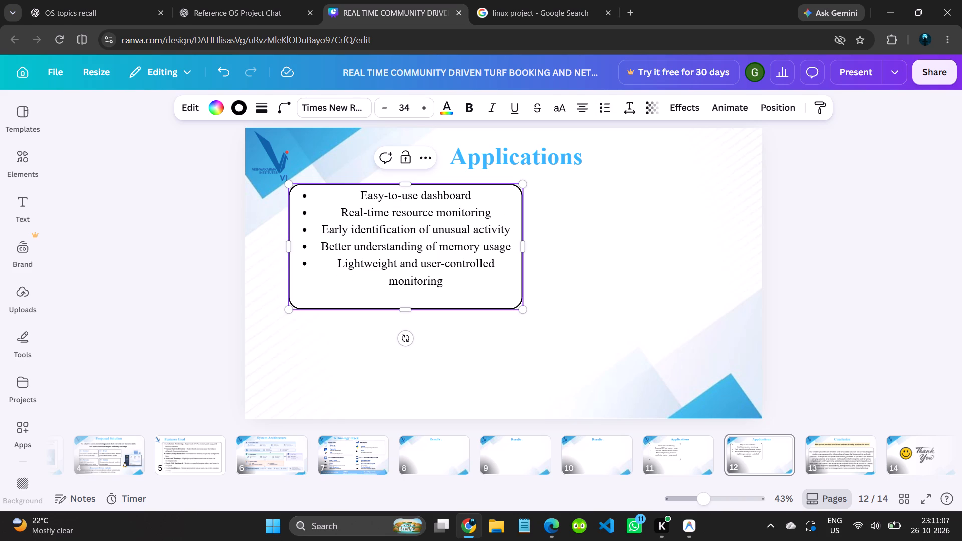
key("BackSpace")
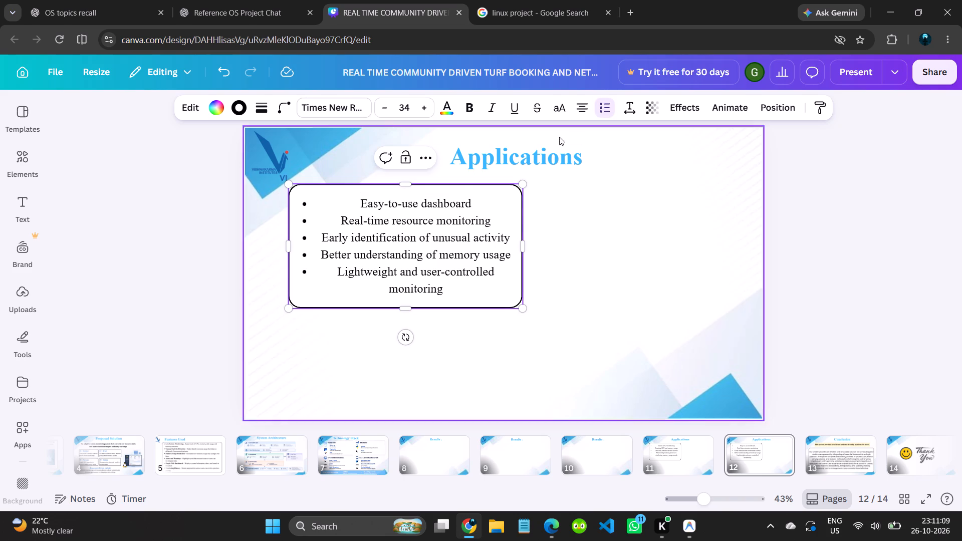
Change the heading of page 12 to "Advantages".
double_click(547, 155)
type("Ad")
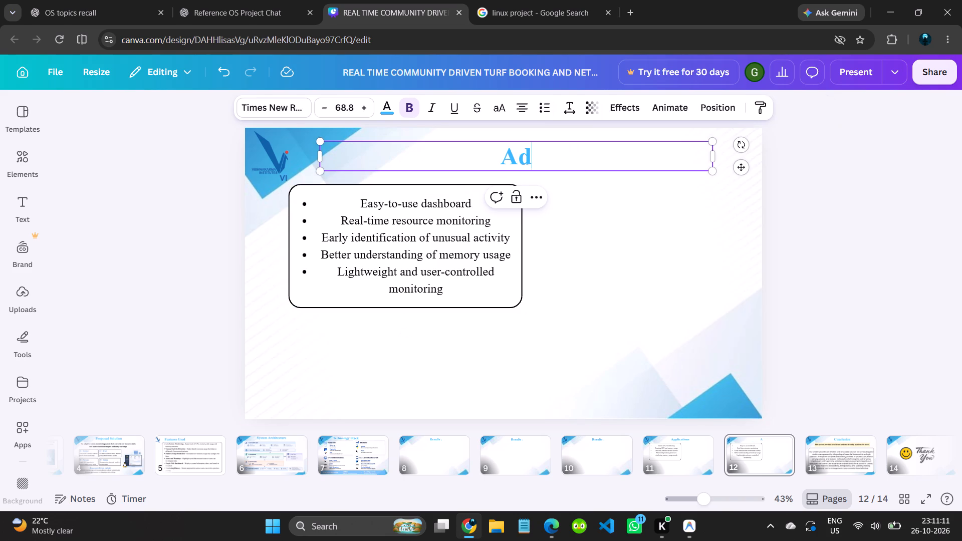
type("vante")
key("BackSpace")
type("ages")
left_click(610, 263)
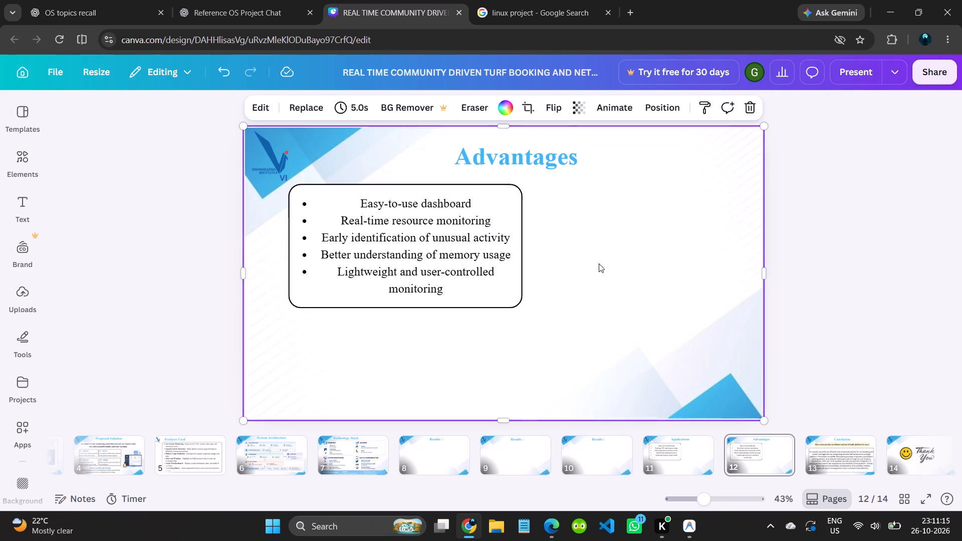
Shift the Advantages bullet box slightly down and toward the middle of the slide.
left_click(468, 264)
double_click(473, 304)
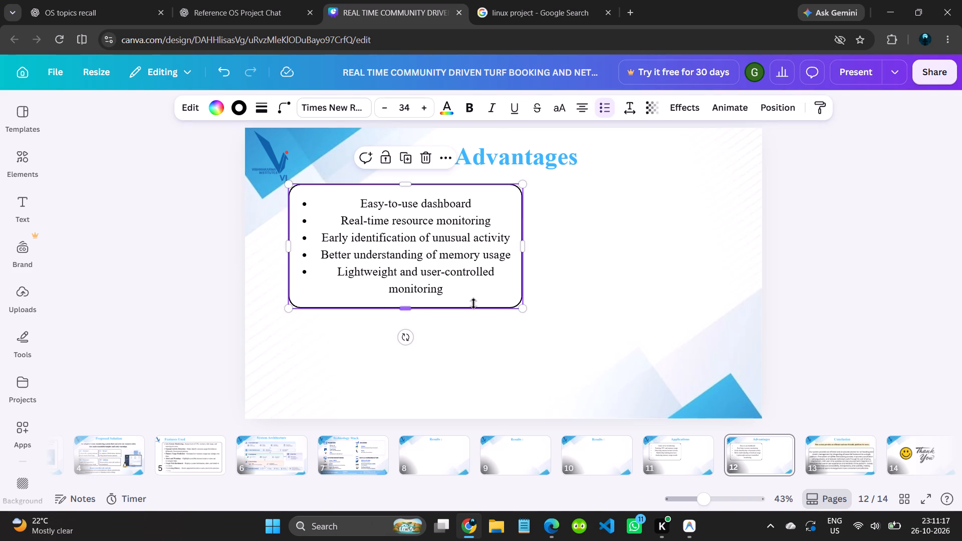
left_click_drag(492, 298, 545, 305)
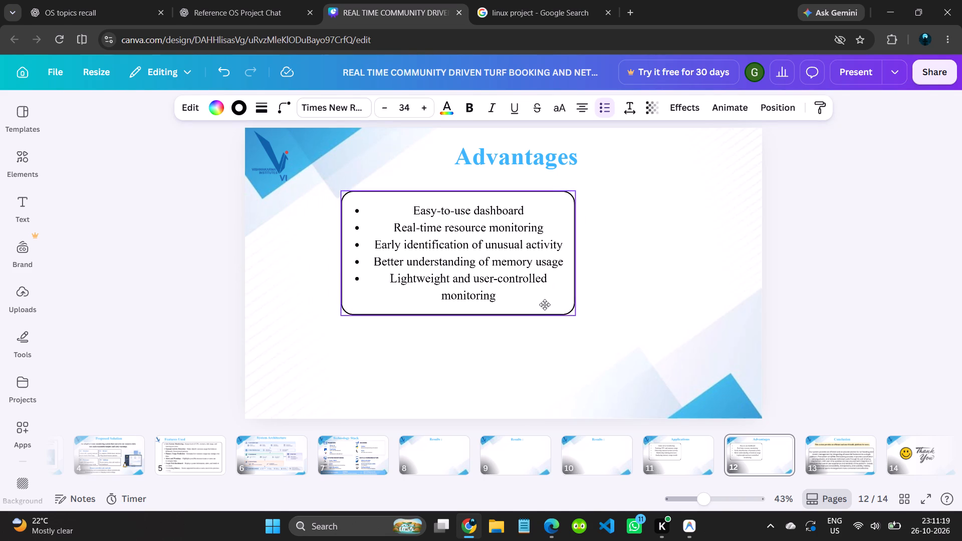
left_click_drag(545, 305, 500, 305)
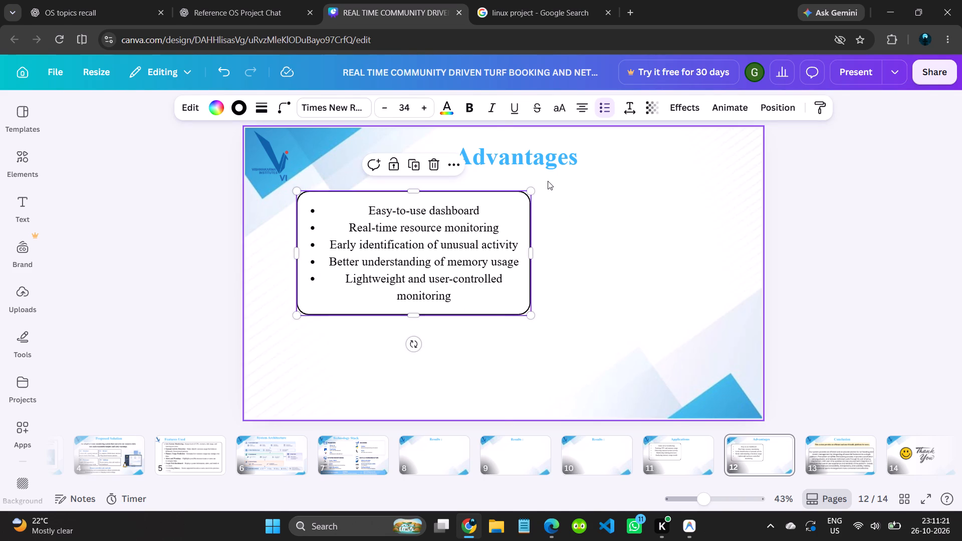
Narrow the Advantages heading's text box from its right edge so the heading sits above the bullet box.
left_click(548, 181)
left_click(306, 160)
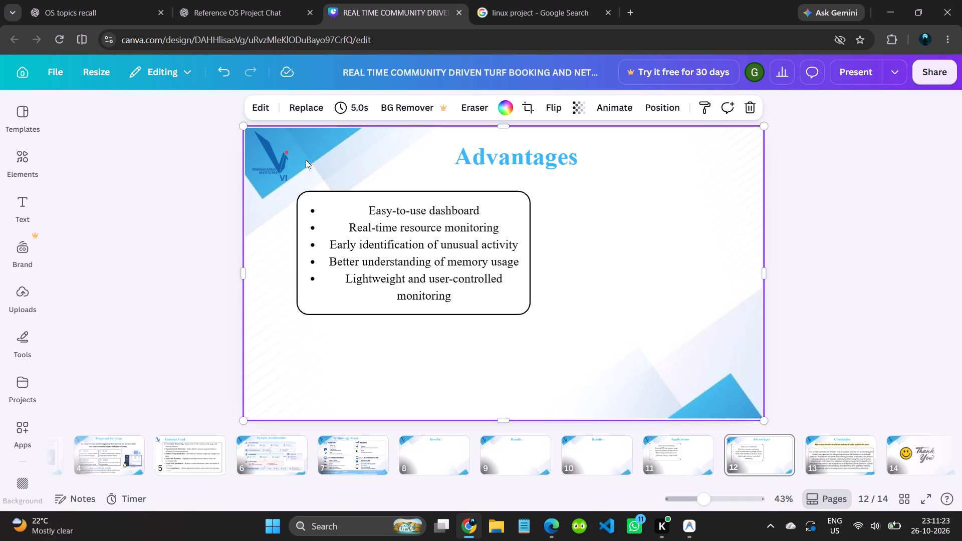
left_click(317, 165)
left_click(496, 170)
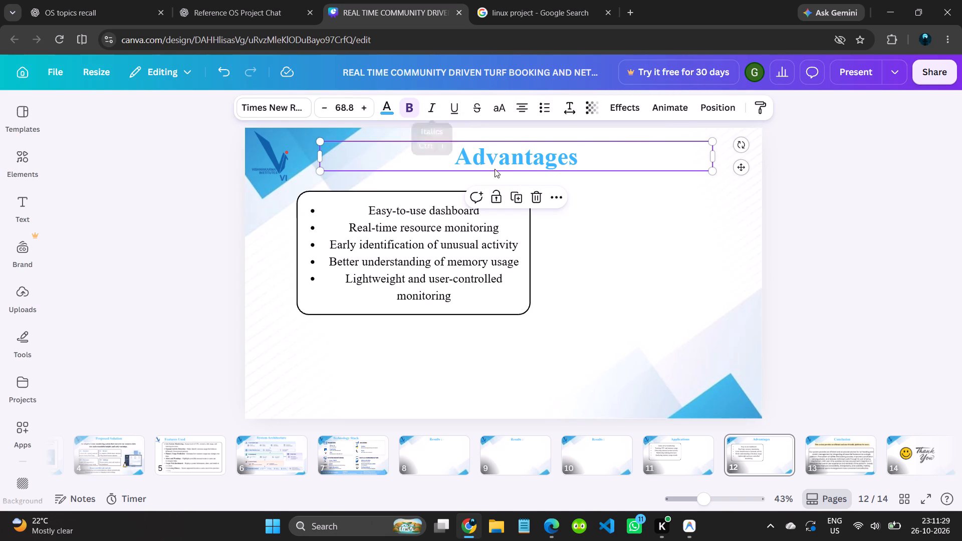
left_click(528, 172)
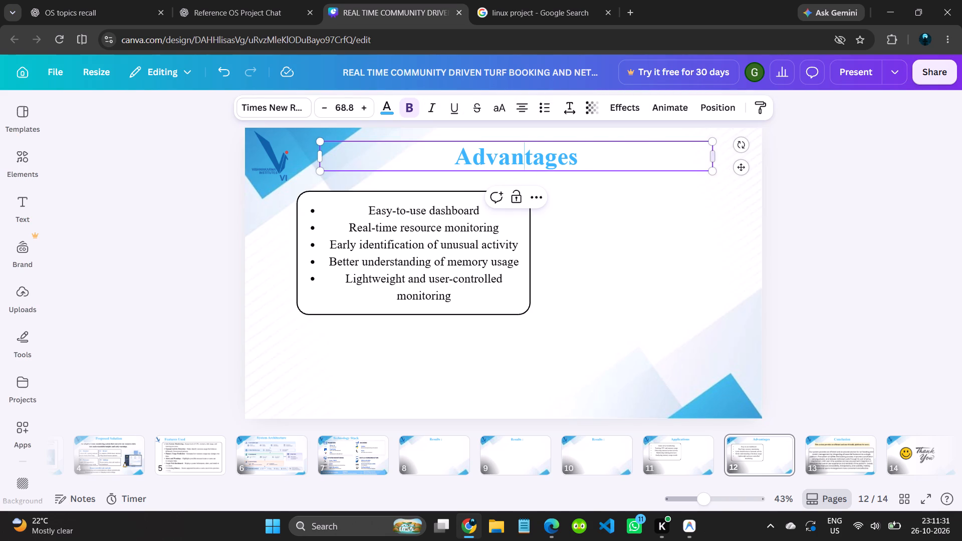
left_click_drag(716, 159, 491, 150)
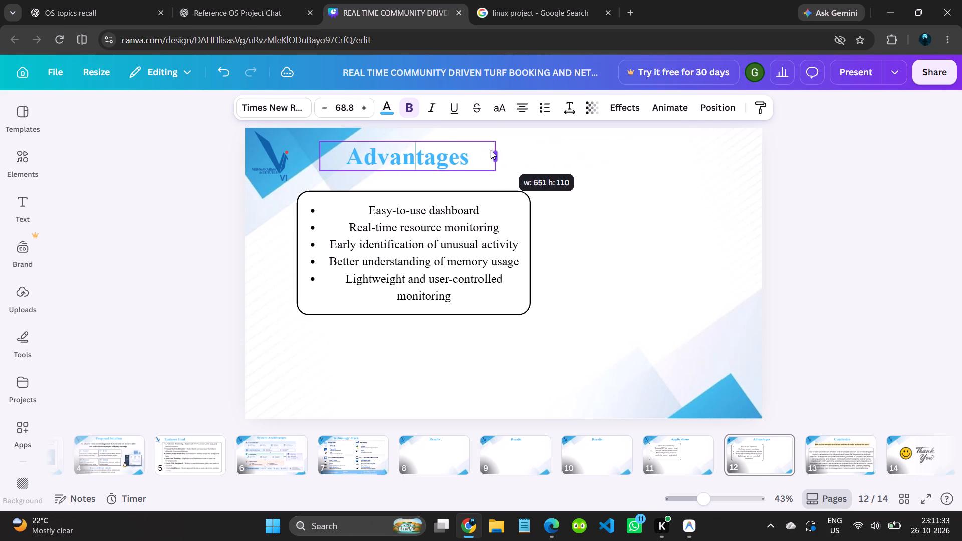
left_click_drag(491, 150, 528, 150)
Move the Advantages bullet box up and roughly centre it beneath the heading, then deselect it.
left_click_drag(593, 264, 492, 254)
left_click_drag(476, 270, 506, 270)
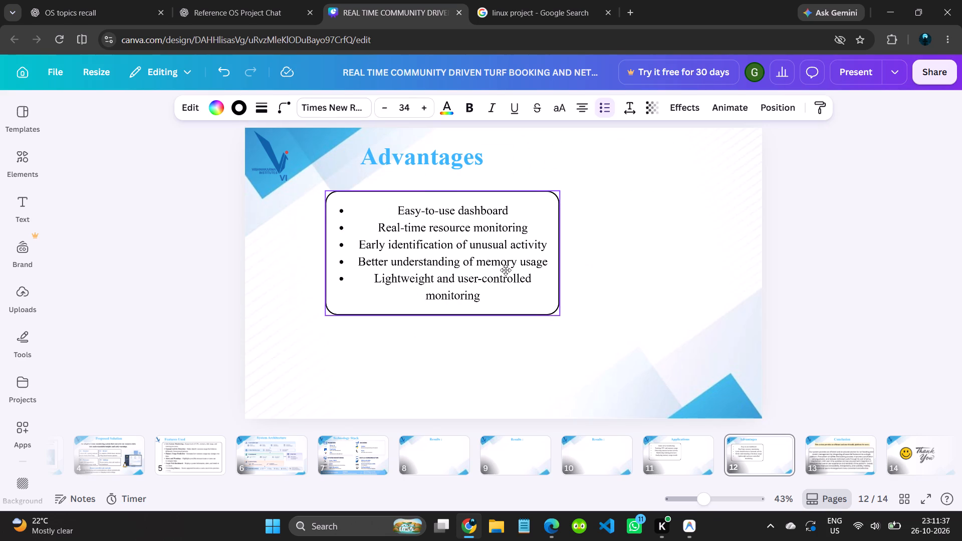
left_click_drag(506, 270, 493, 257)
left_click(652, 267)
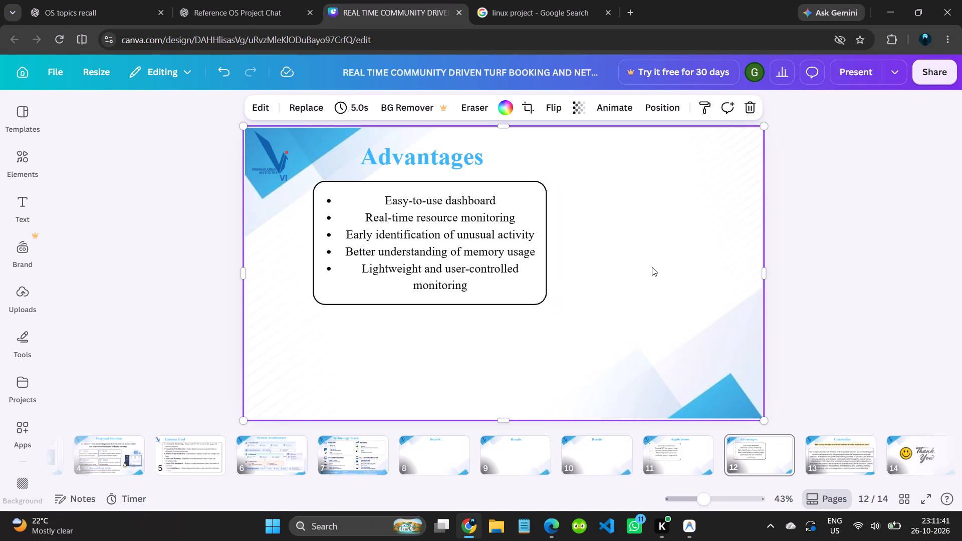
Widen and shorten the Advantages bullet box so every bullet fits on one line with little spare space.
left_click(522, 288)
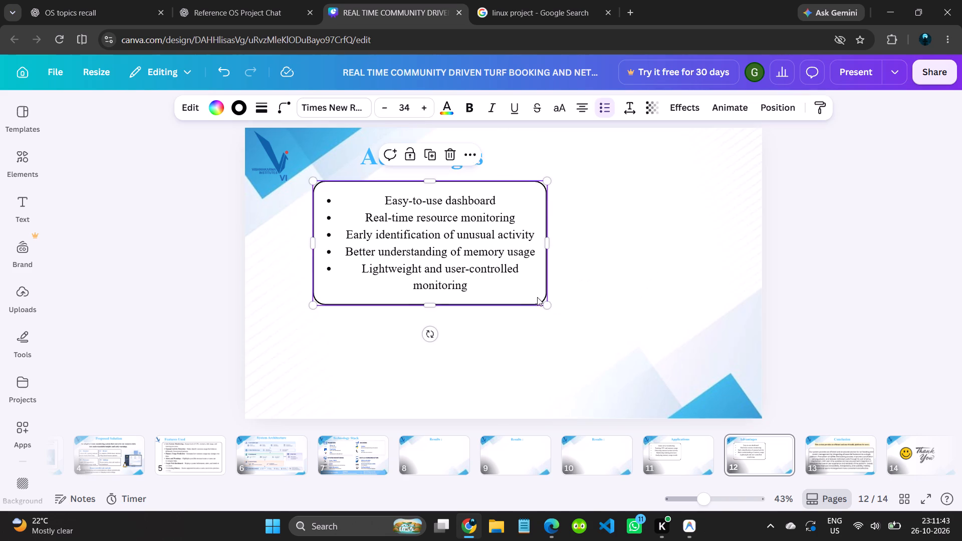
left_click_drag(544, 305, 523, 317)
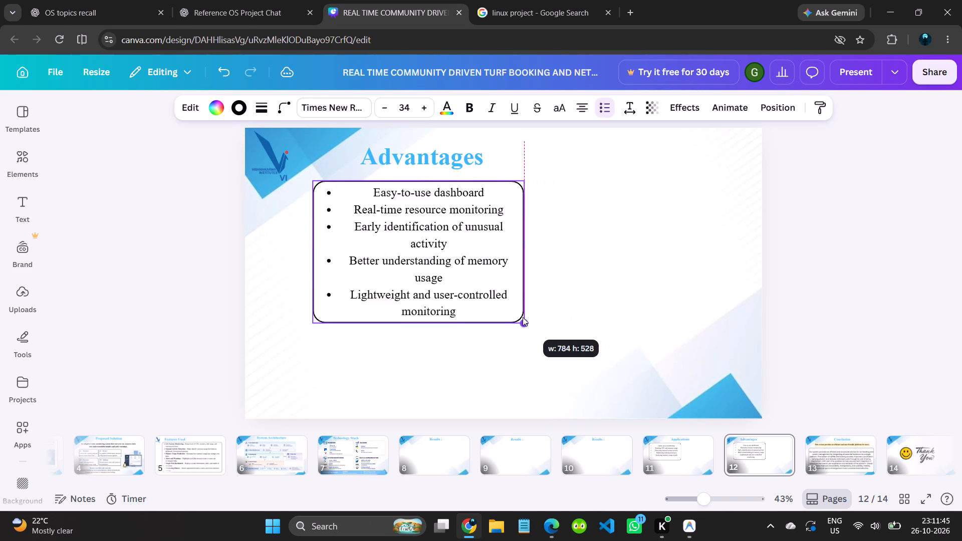
left_click_drag(523, 317, 554, 301)
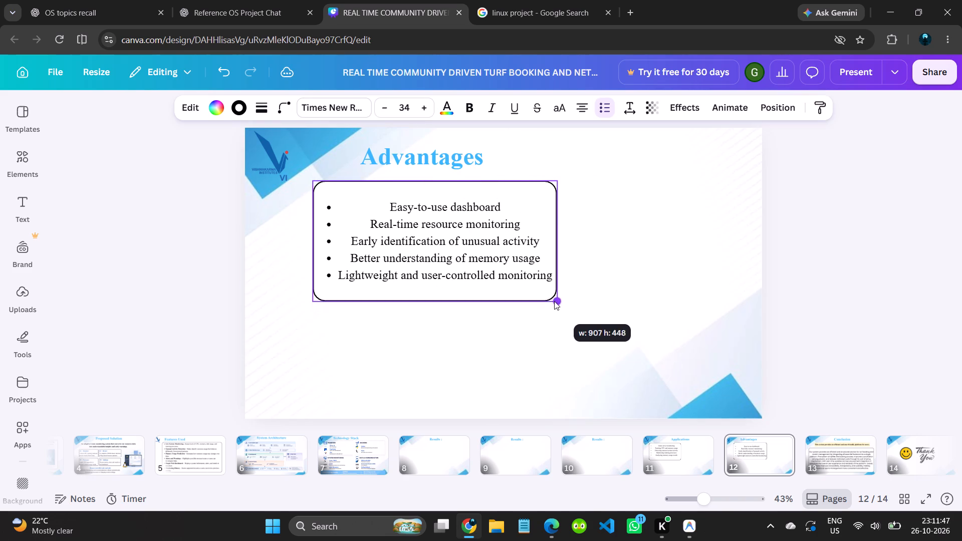
left_click_drag(554, 301, 558, 284)
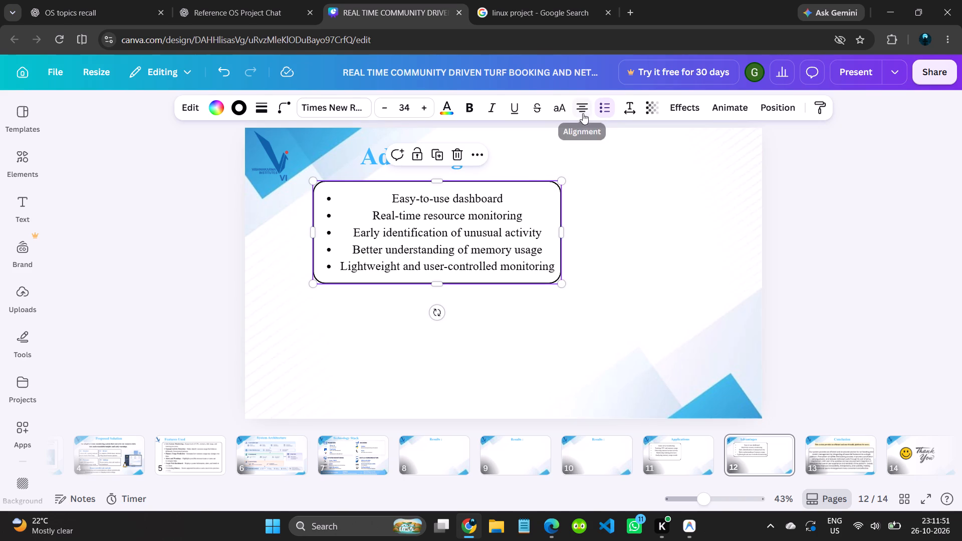
Left-align the bullet lists on the Advantages slide and on the Applications slide, page 11.
left_click(583, 113)
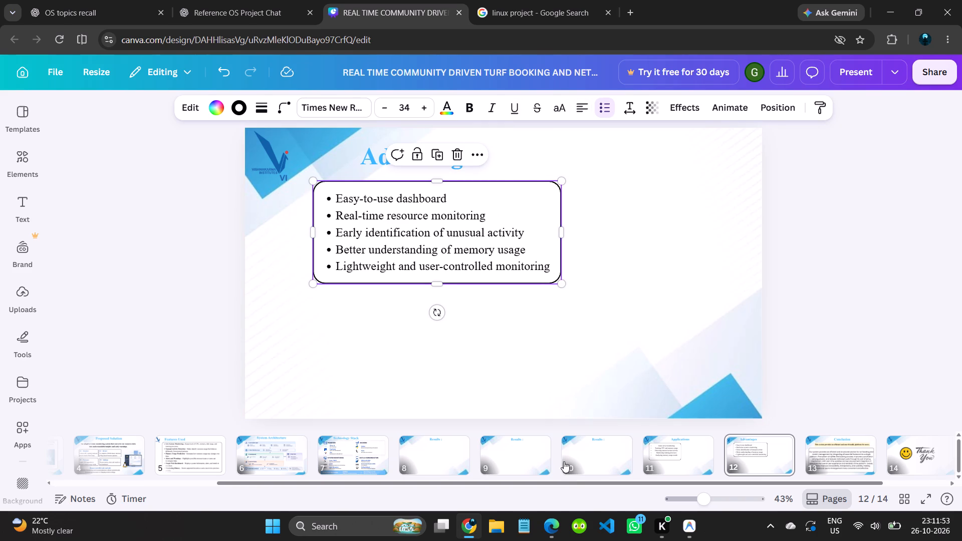
left_click(652, 448)
left_click(459, 223)
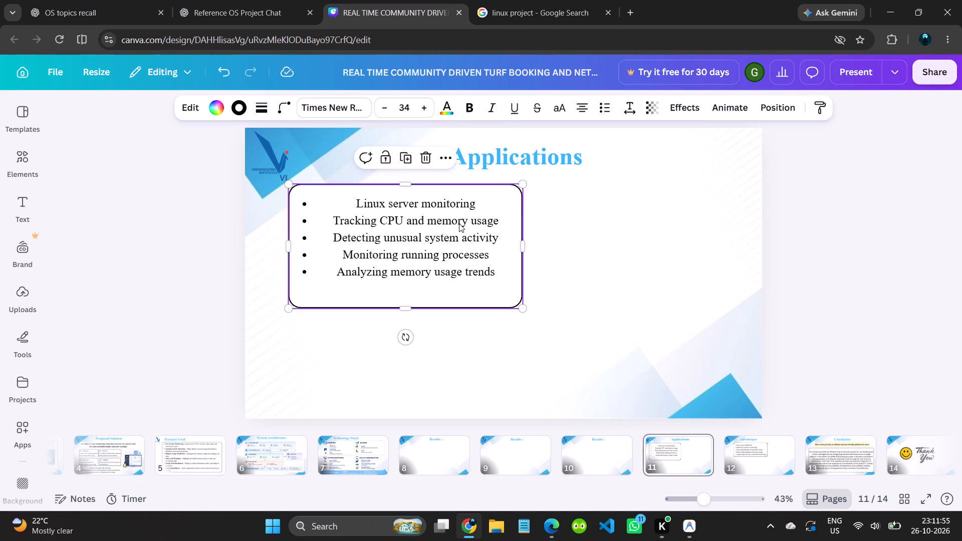
left_click(577, 104)
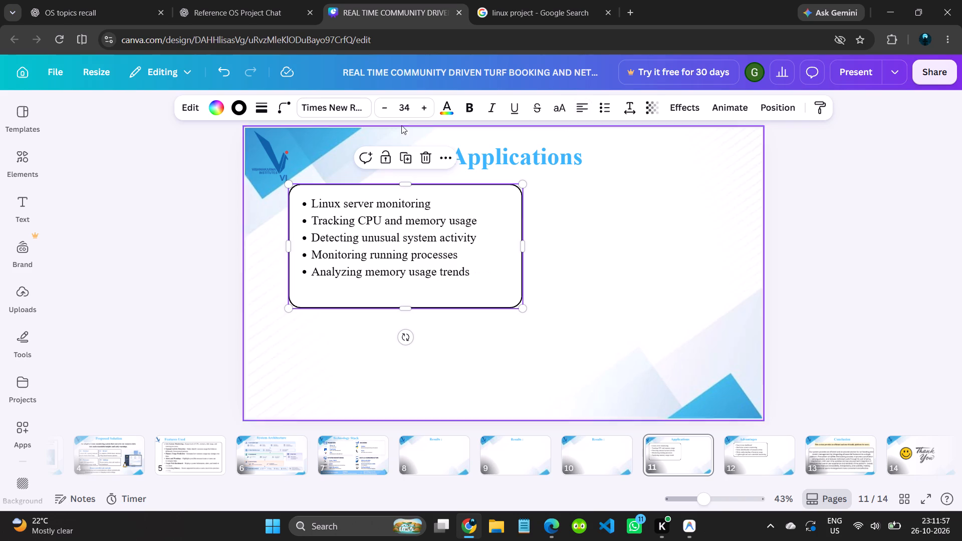
Switch to the ChatGPT project chat and send the follow-up prompt "bhar bhar ke" below the two-slide reply.
left_click(242, 2)
scroll(501, 307, "down", 4)
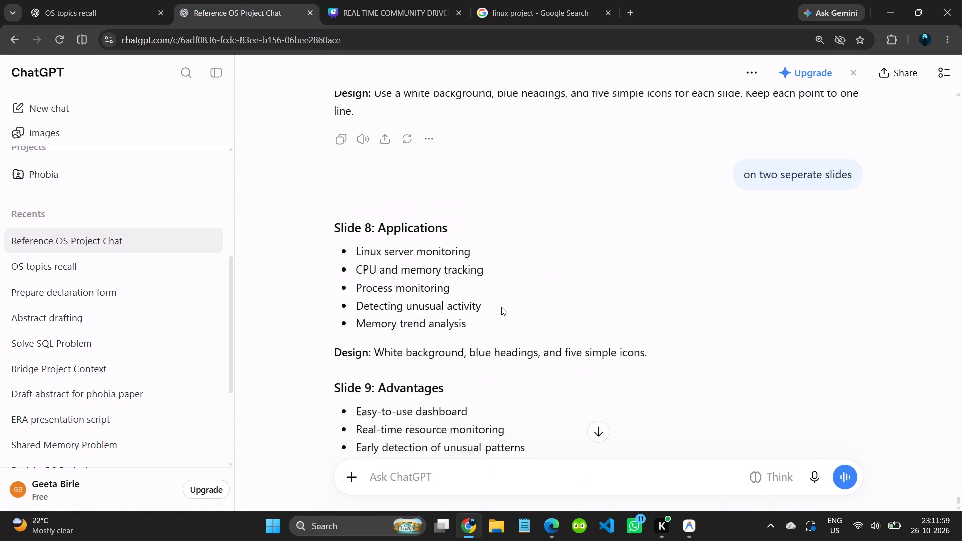
scroll(501, 307, "down", 3)
left_click(427, 460)
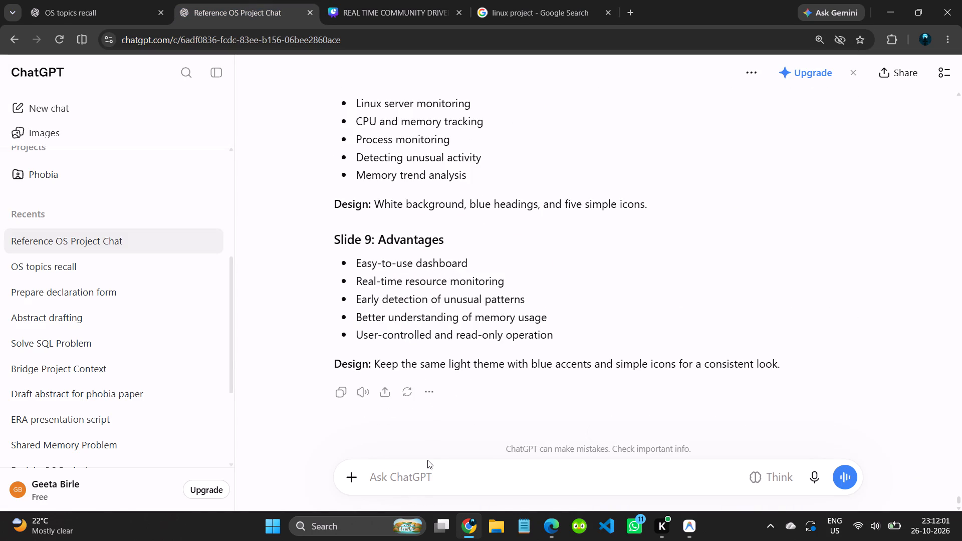
type("bha")
key("space")
key("BackSpace")
type("r bhar kr")
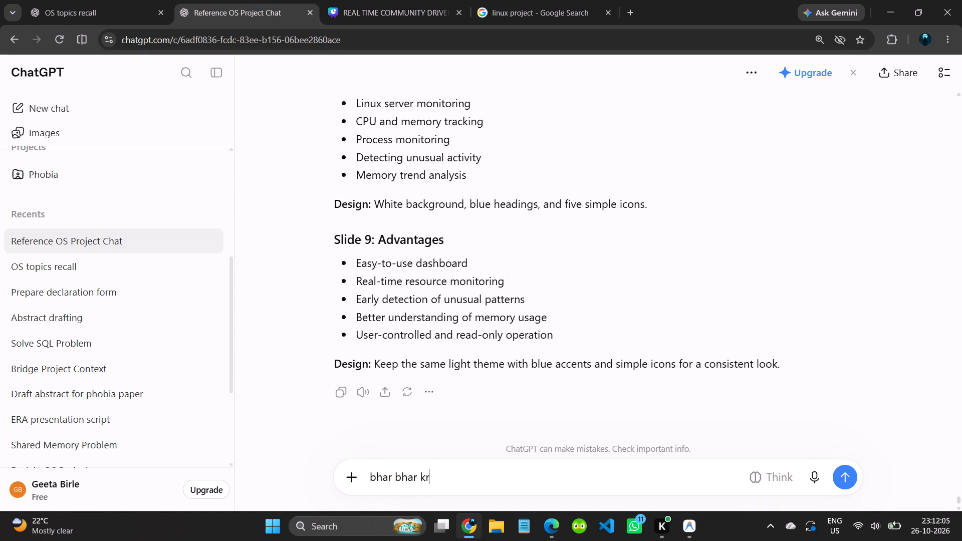
key("BackSpace")
key("e")
key("Return")
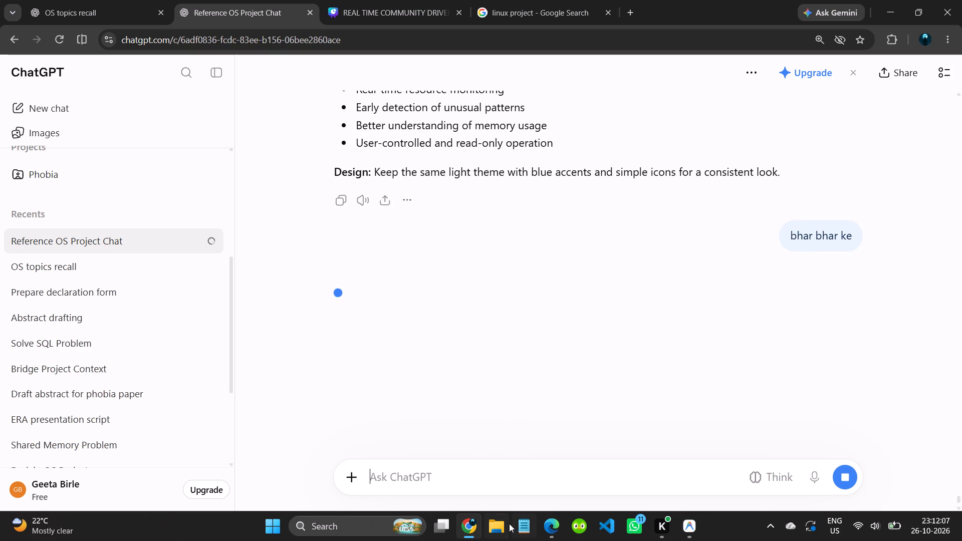
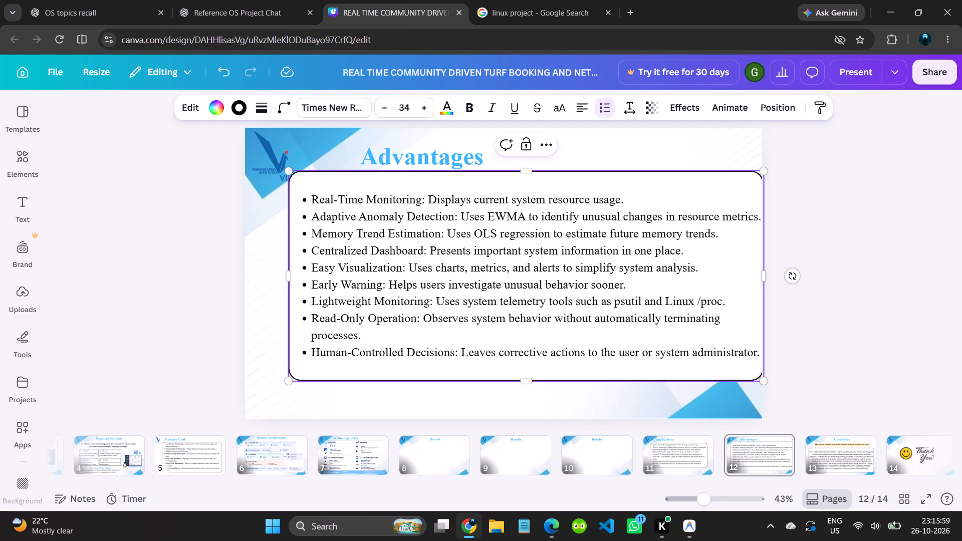
double_click(358, 245)
triple_click(358, 245)
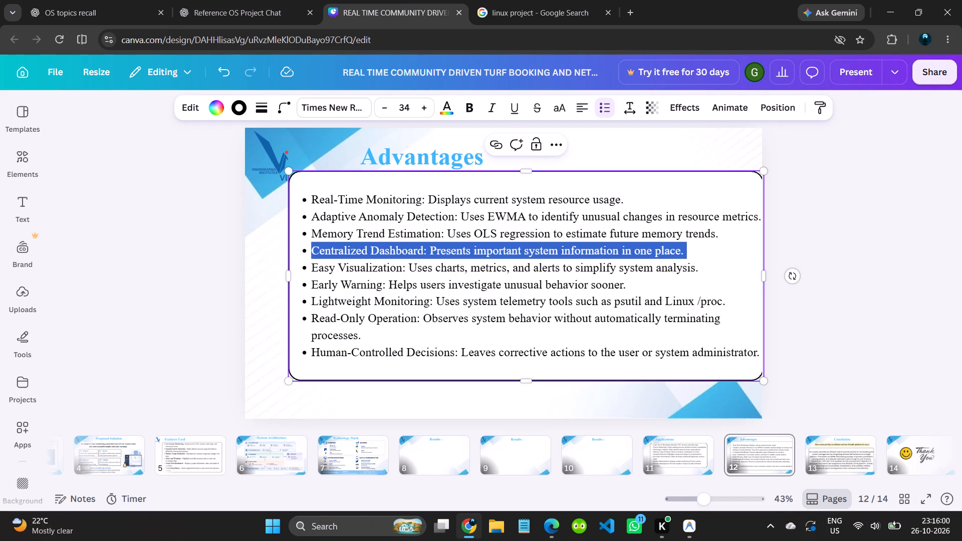
triple_click(356, 230)
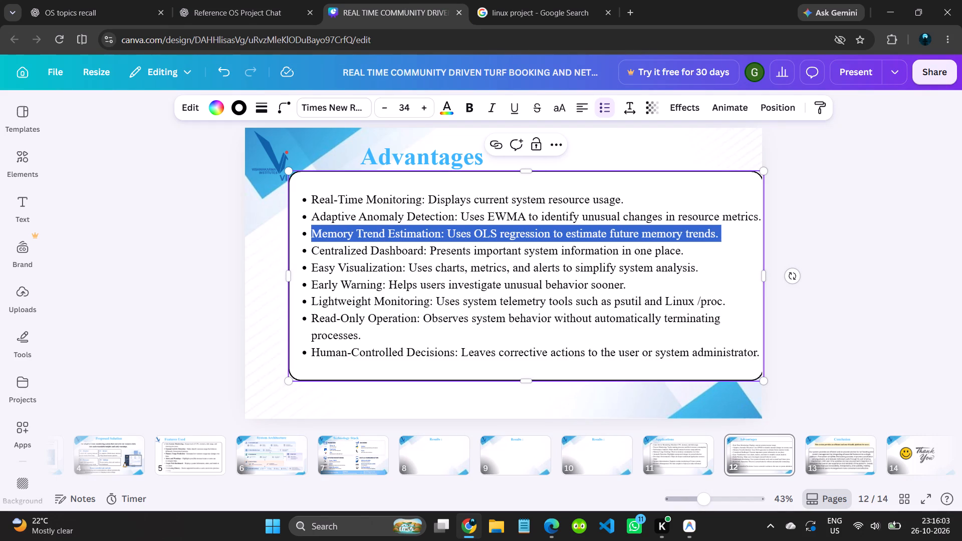
key("BackSpace")
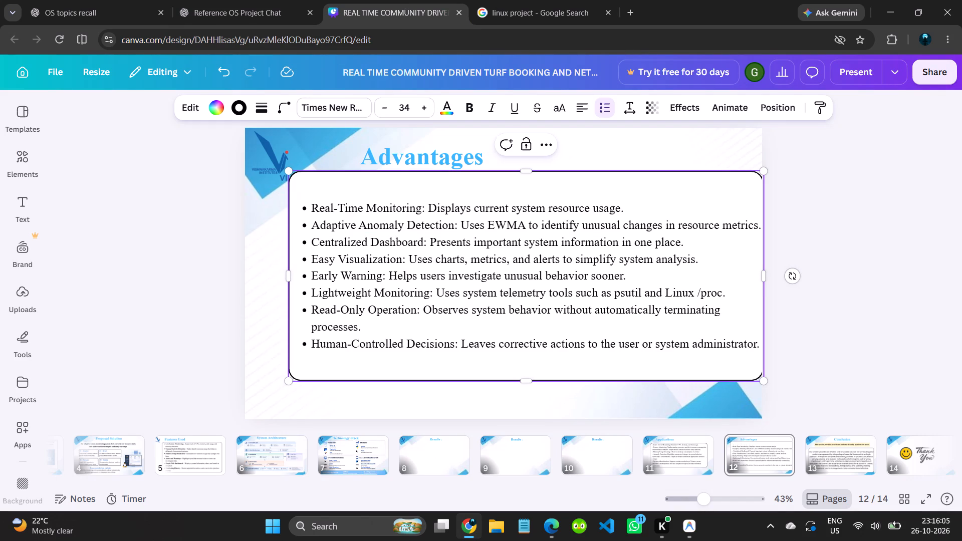
Try to remove the blank space below the "Human-Controlled Decisions" bullet by deleting backwards from the end of its text.
double_click(523, 359)
left_click(437, 384)
left_click(375, 364)
double_click(339, 365)
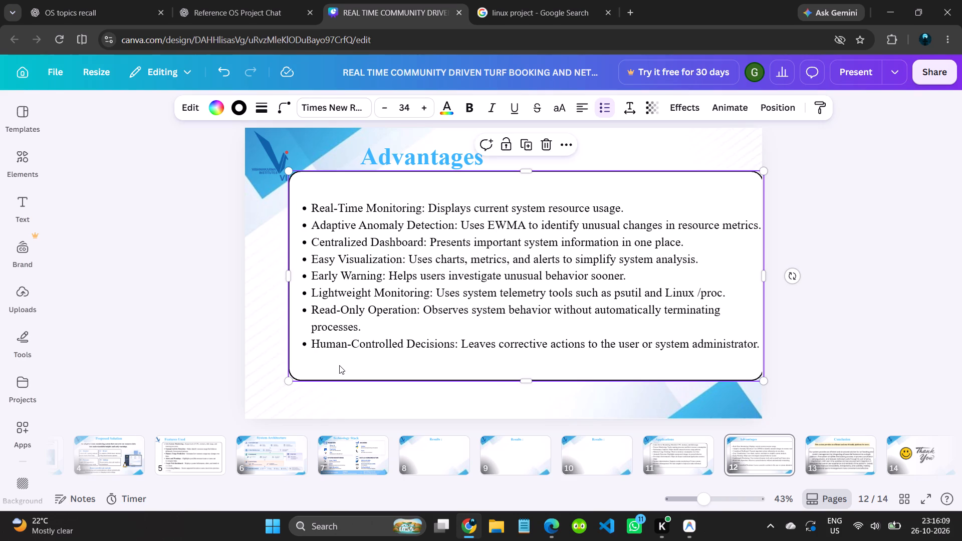
left_click(339, 365)
key("Down")
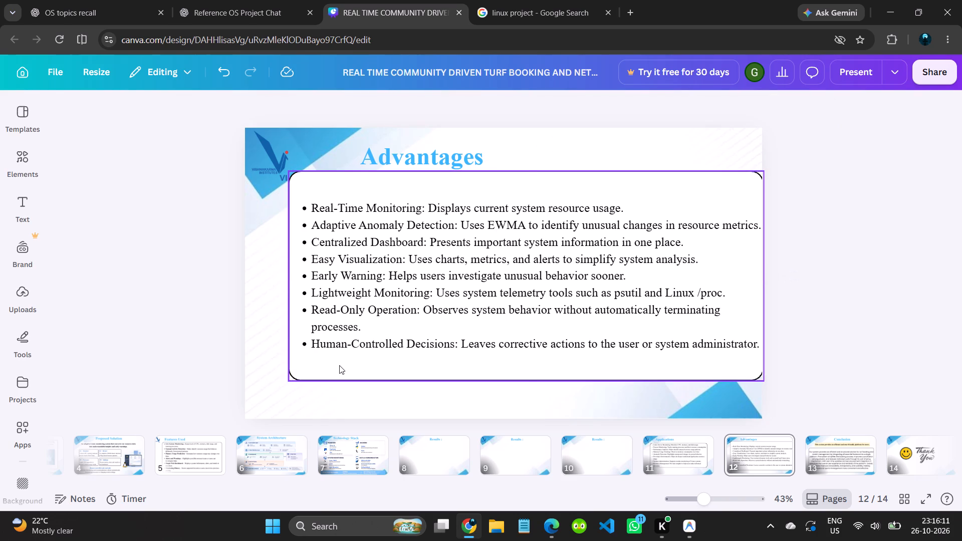
double_click(354, 337)
key("Down")
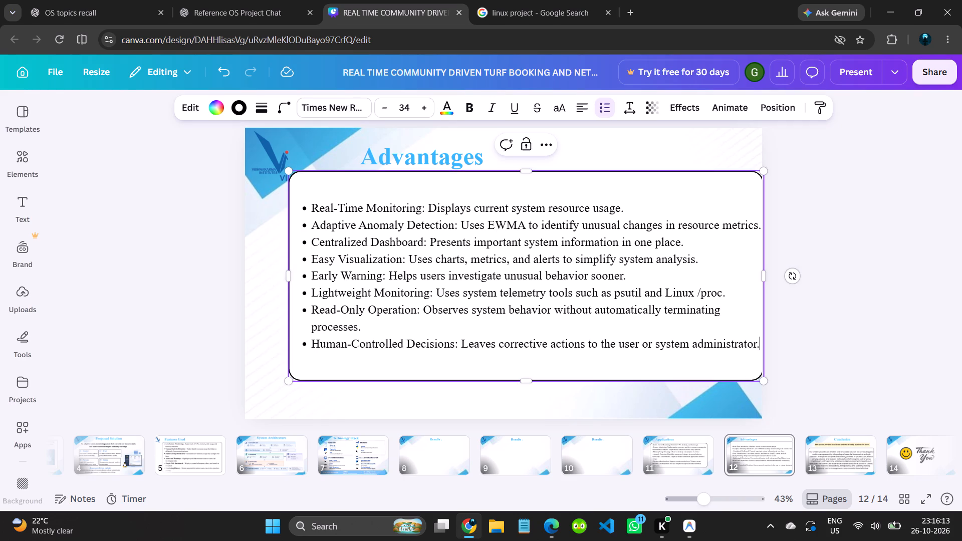
key("BackSpace")
key("Down")
triple_click(372, 343)
key("Down")
key("BackSpace")
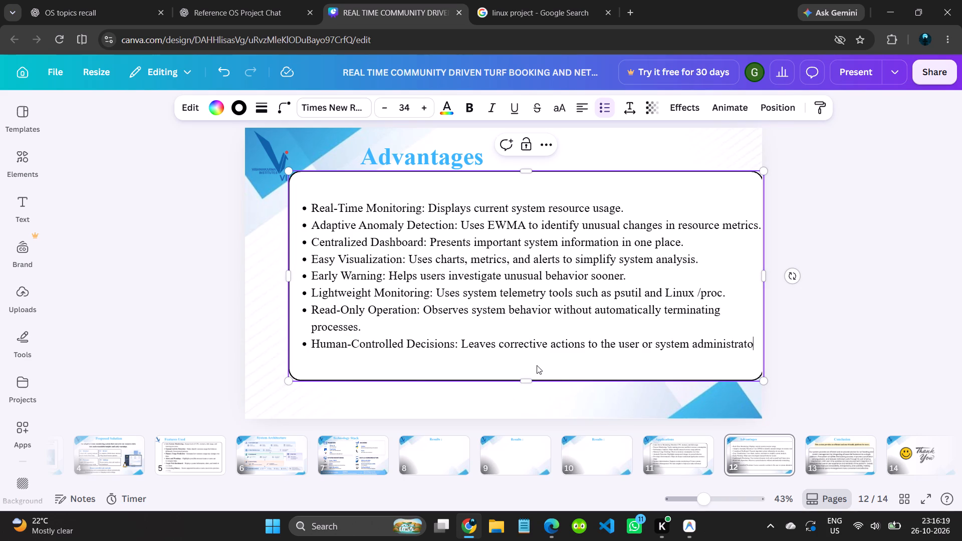
Shorten the Advantages bullet box from its bottom edge to remove the blank space around the bullets.
left_click(537, 365)
double_click(526, 380)
left_click_drag(526, 380, 525, 373)
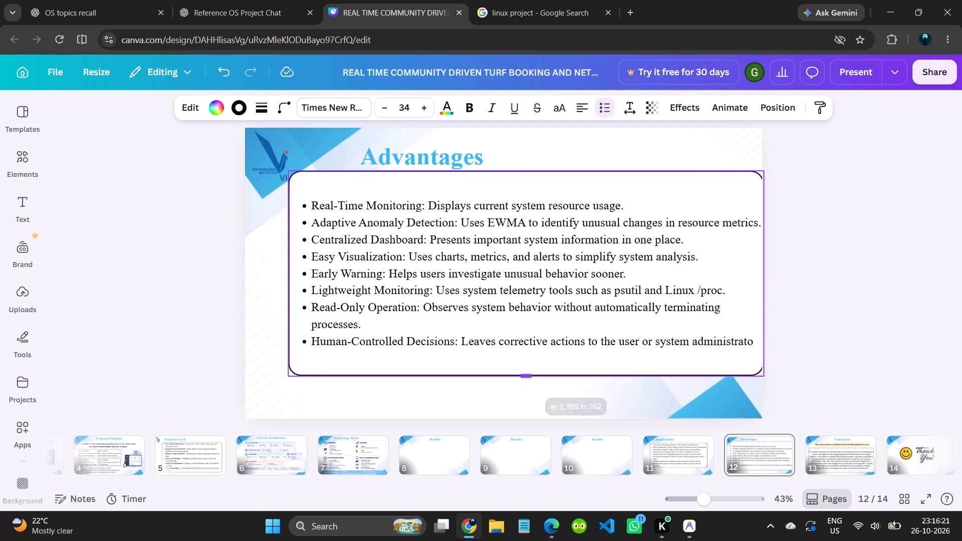
left_click_drag(525, 373, 547, 338)
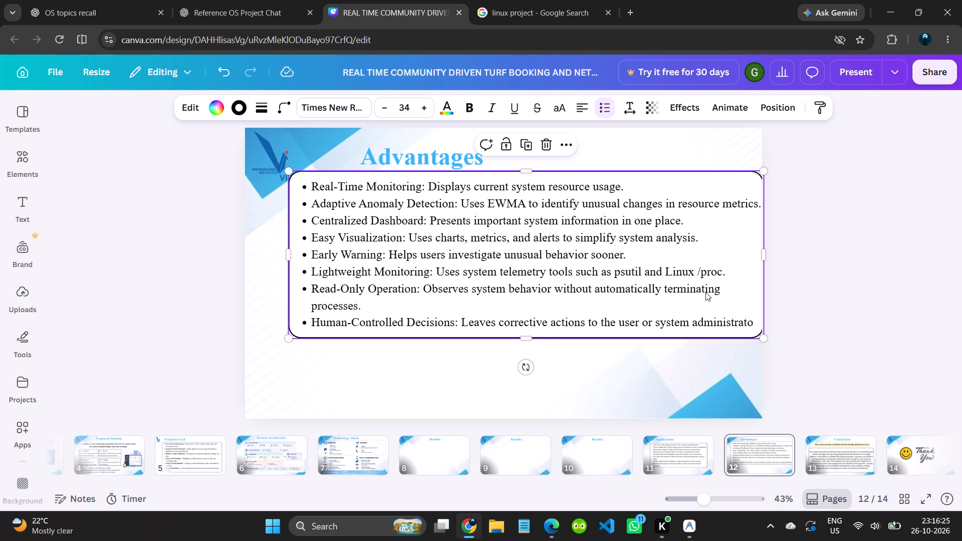
Narrow the Advantages bullet box from its right edge so it sits inside the slide.
left_click(770, 250)
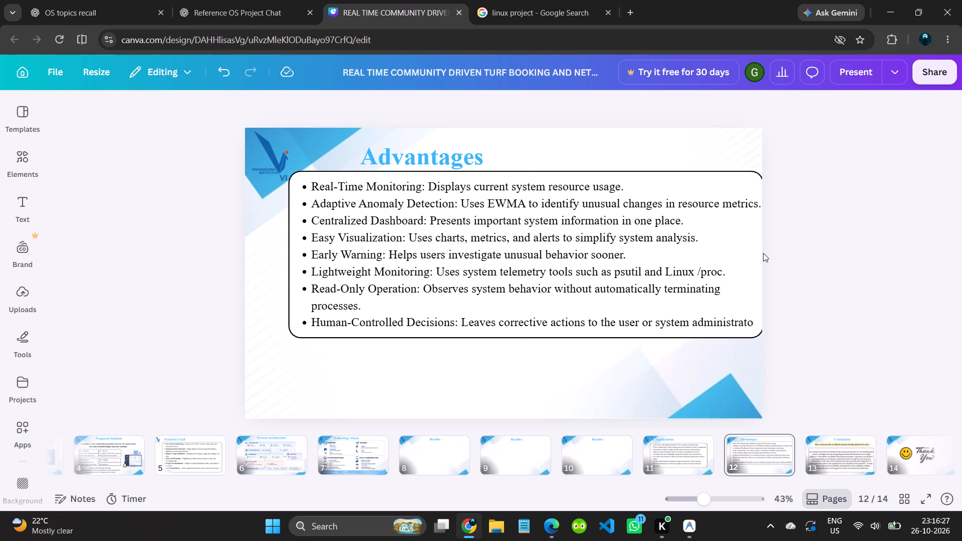
left_click(762, 254)
left_click(762, 254)
left_click_drag(762, 254, 724, 262)
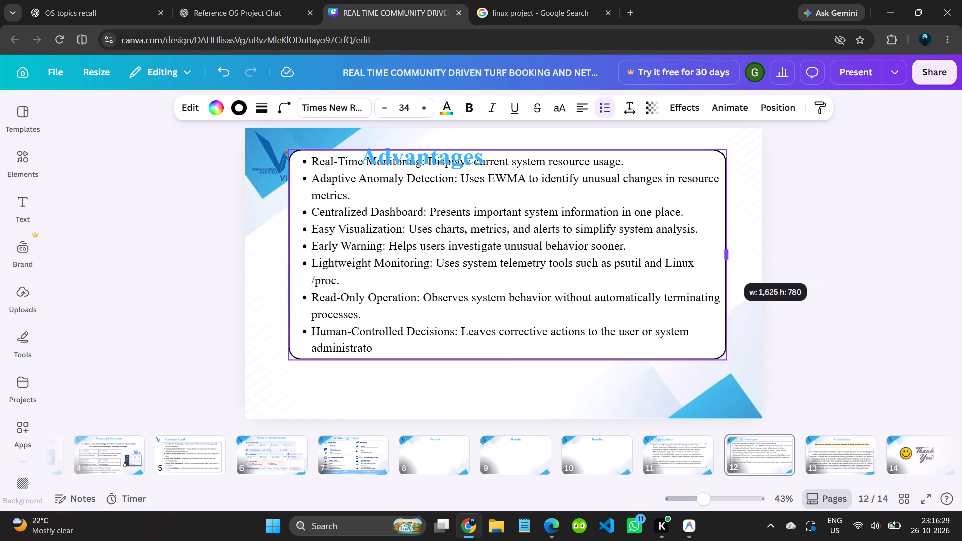
left_click_drag(724, 262, 720, 265)
Move the Advantages bullet box down clear of the heading and slightly right on the slide.
left_click_drag(704, 288, 712, 318)
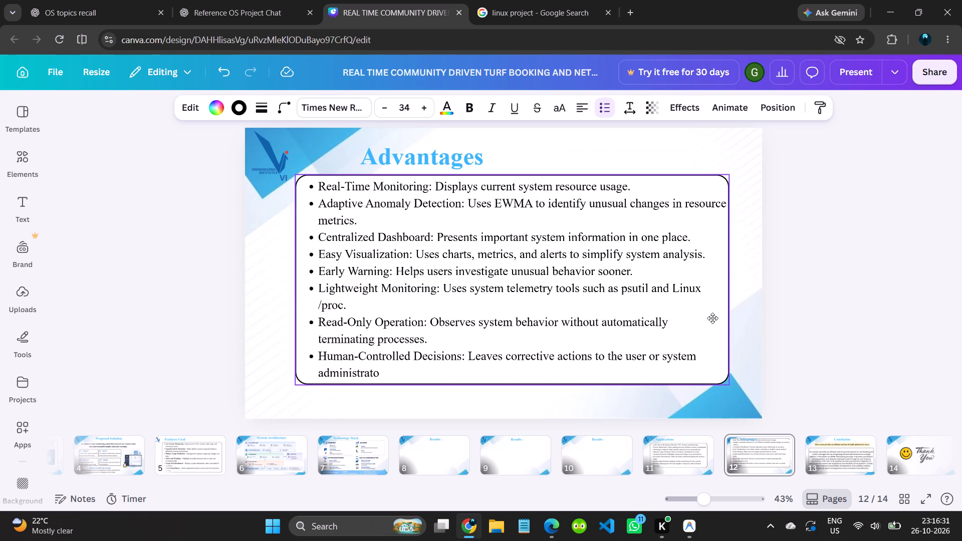
left_click_drag(712, 318, 707, 315)
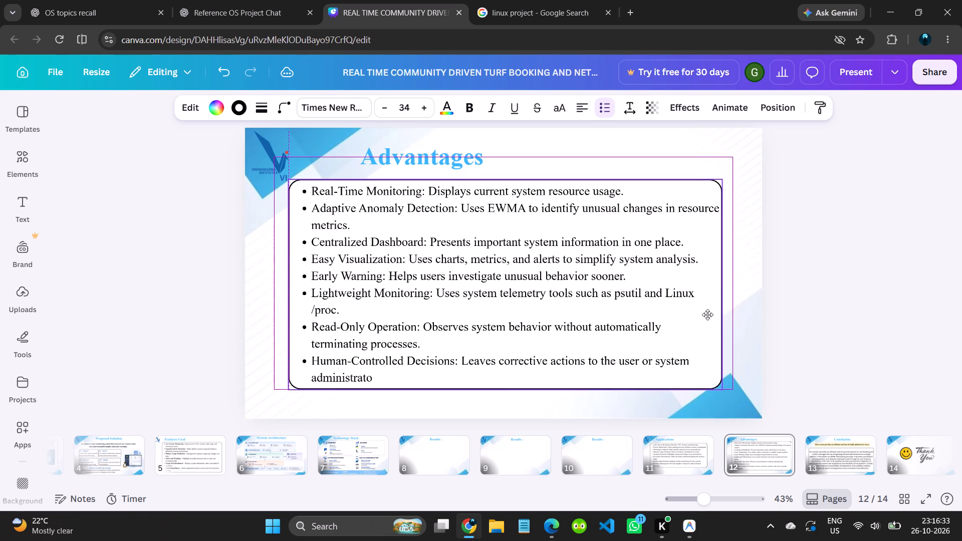
left_click_drag(707, 315, 708, 315)
left_click(901, 366)
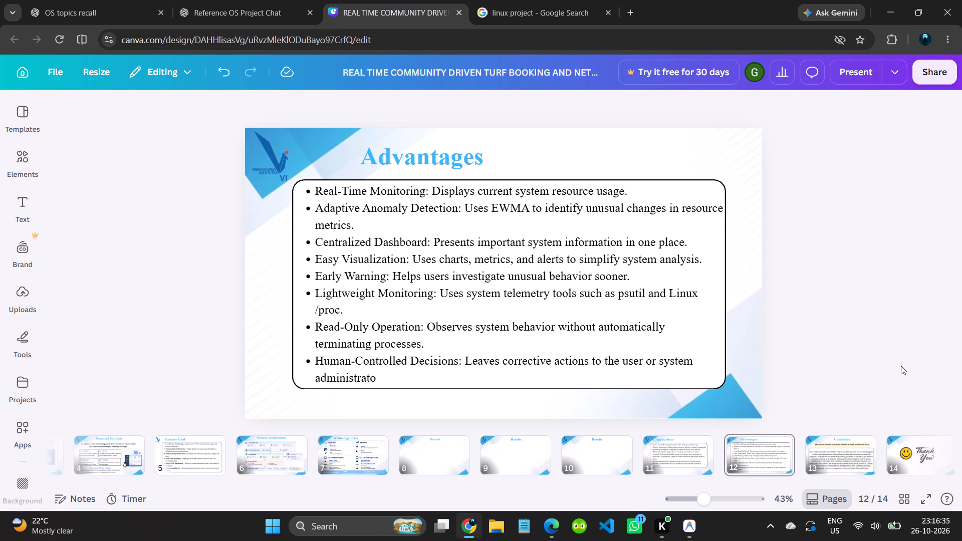
left_click_drag(745, 365, 750, 368)
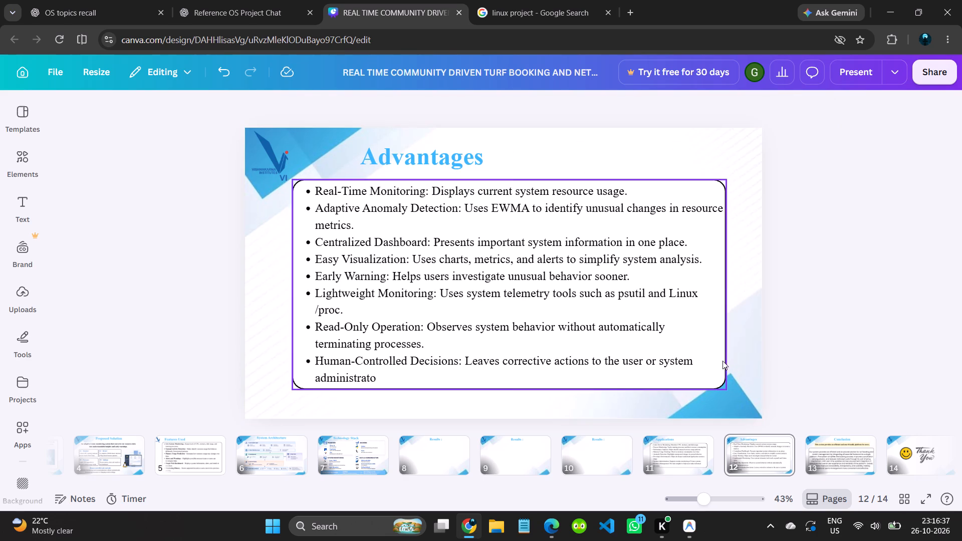
left_click_drag(717, 354, 722, 357)
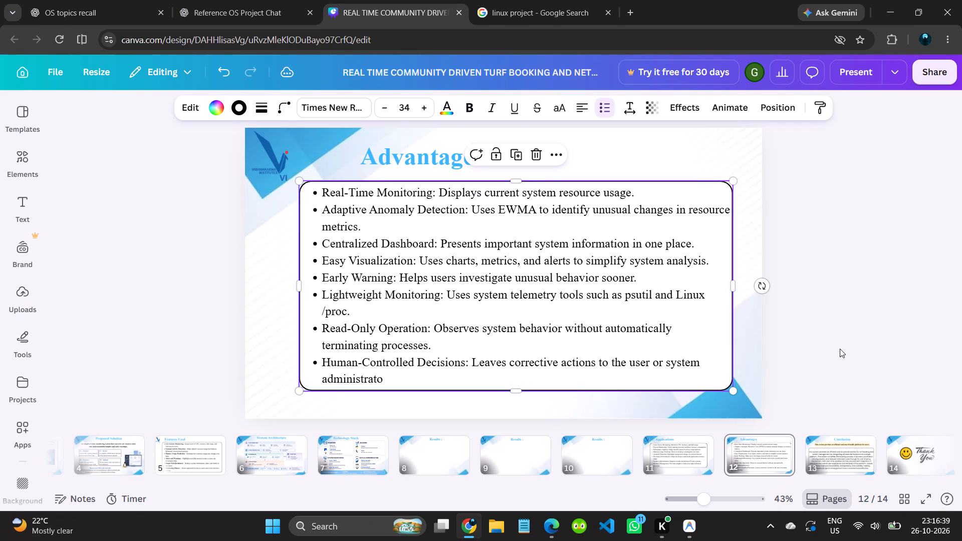
left_click(840, 349)
Move the "Advantages" heading left, closer to the logo.
left_click_drag(456, 170, 446, 169)
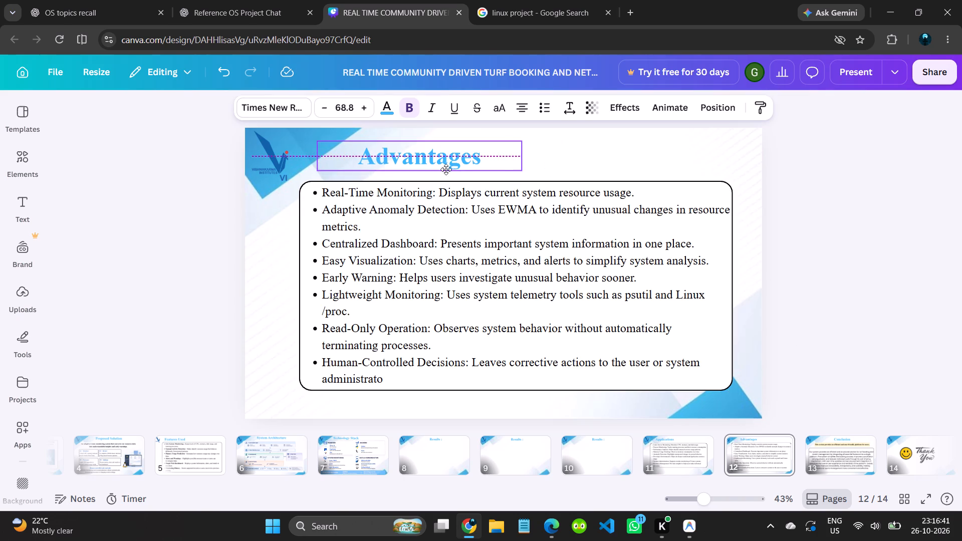
left_click_drag(446, 169, 426, 173)
left_click(926, 259)
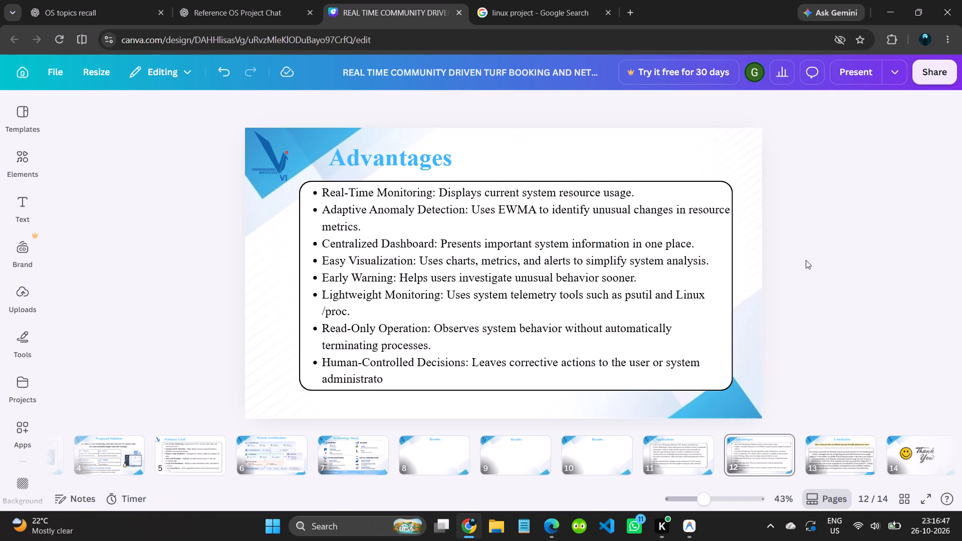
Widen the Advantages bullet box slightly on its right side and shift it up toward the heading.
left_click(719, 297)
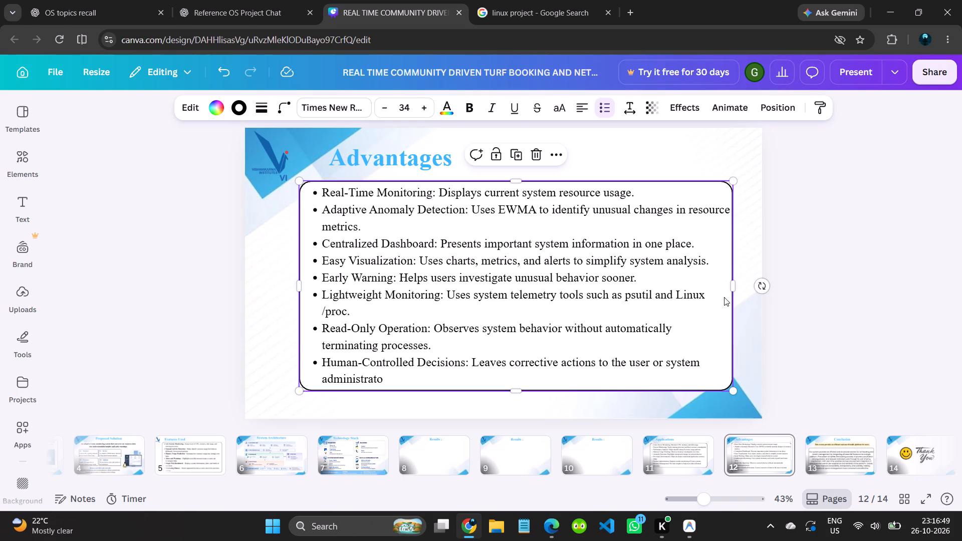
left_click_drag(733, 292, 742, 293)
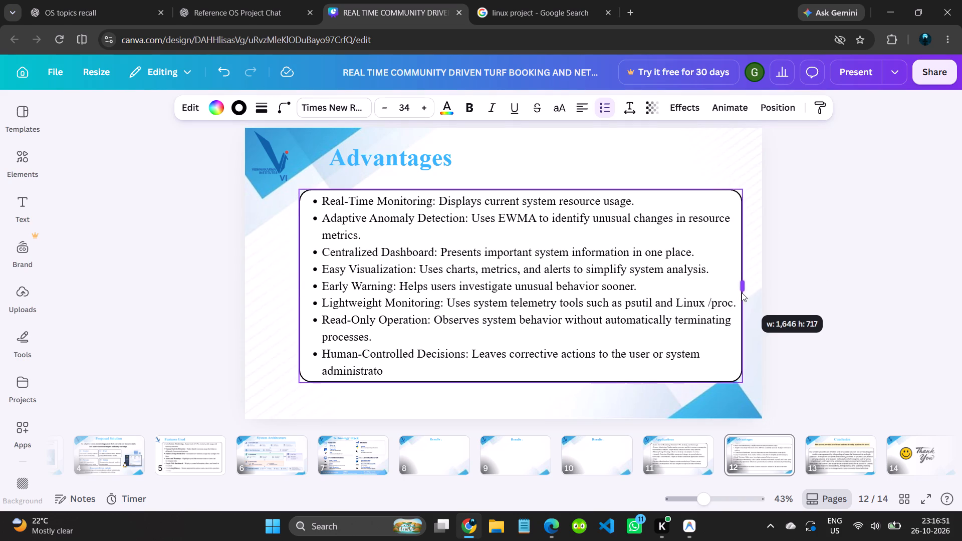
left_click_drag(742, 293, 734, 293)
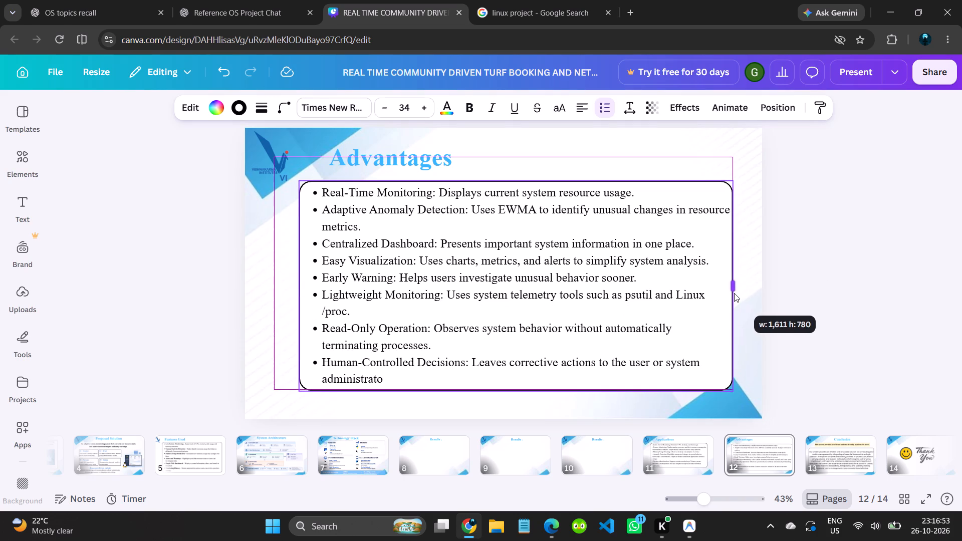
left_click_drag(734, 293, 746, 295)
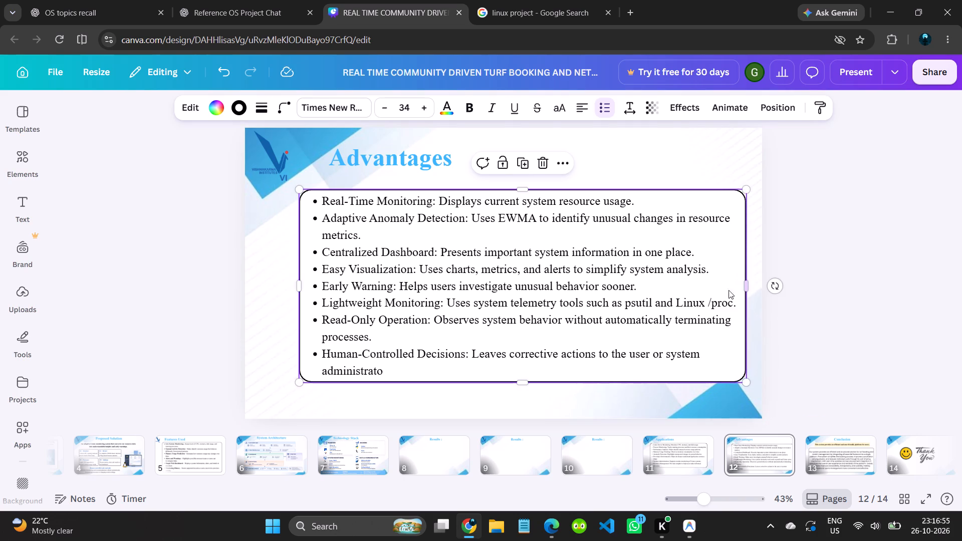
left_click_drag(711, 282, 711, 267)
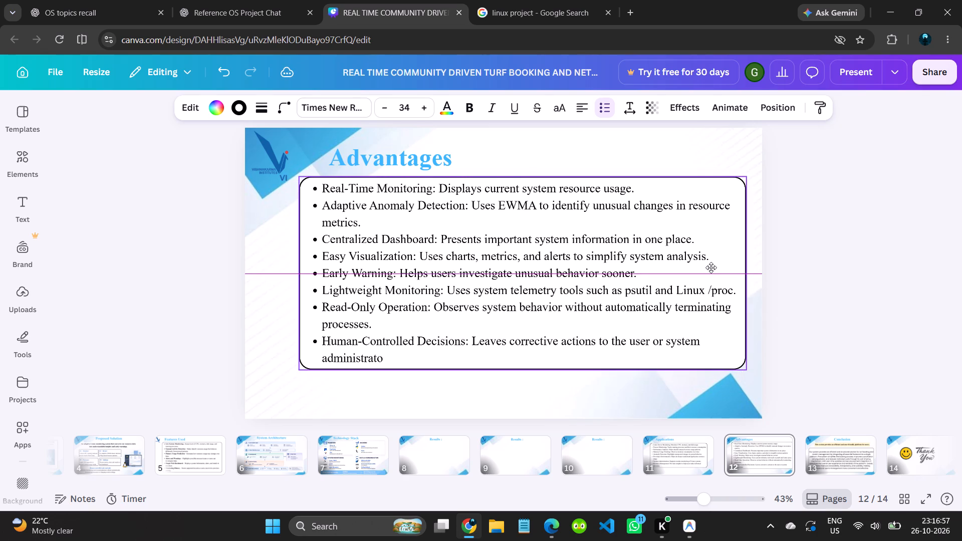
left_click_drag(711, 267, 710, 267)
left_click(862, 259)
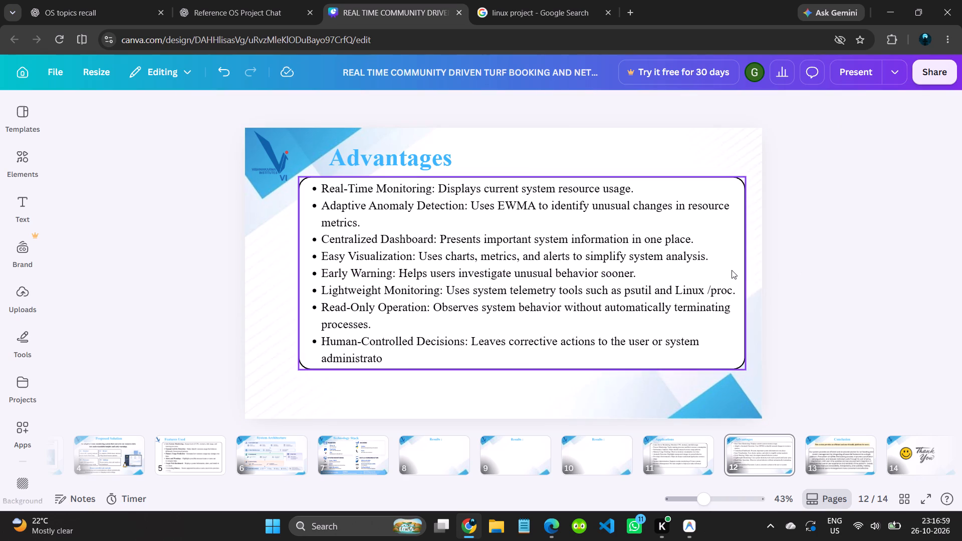
Narrow the Advantages bullet box slightly from its right edge and move it down to sit just below the heading.
left_click(732, 270)
left_click_drag(747, 275, 741, 275)
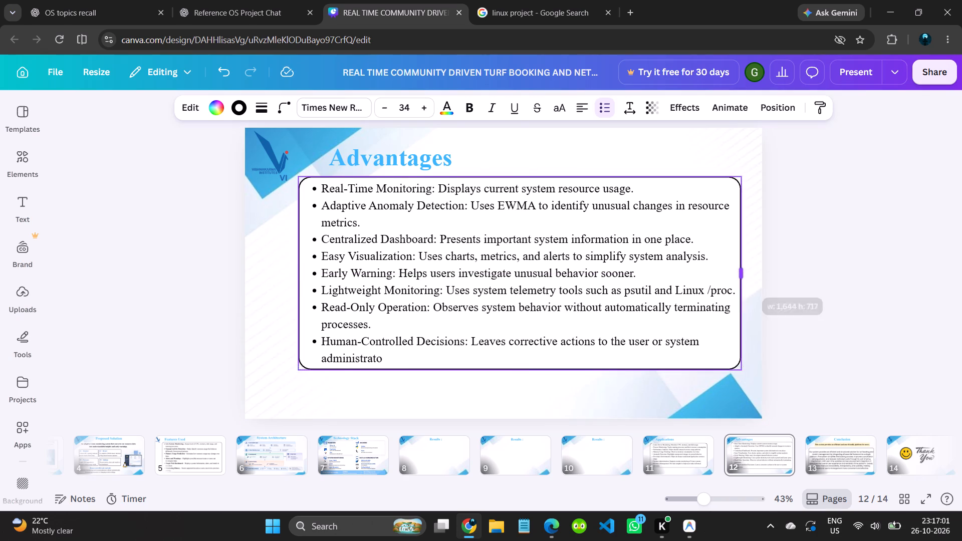
left_click_drag(741, 275, 738, 275)
left_click(841, 295)
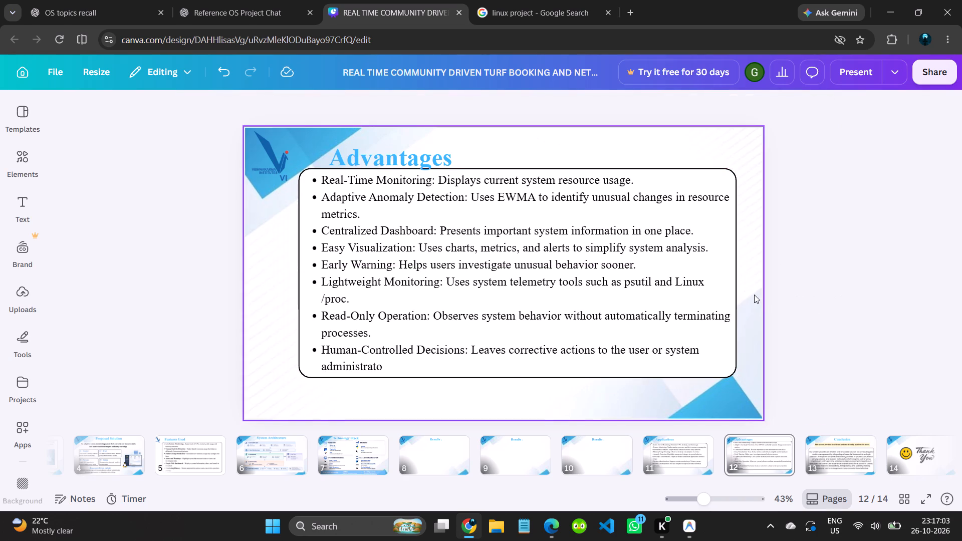
left_click_drag(703, 298, 700, 303)
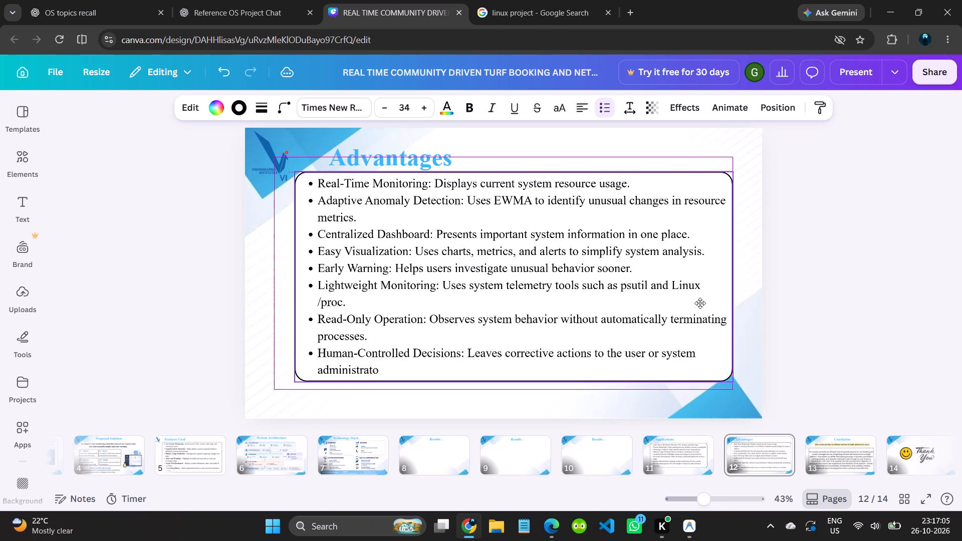
left_click_drag(700, 303, 701, 306)
left_click(835, 320)
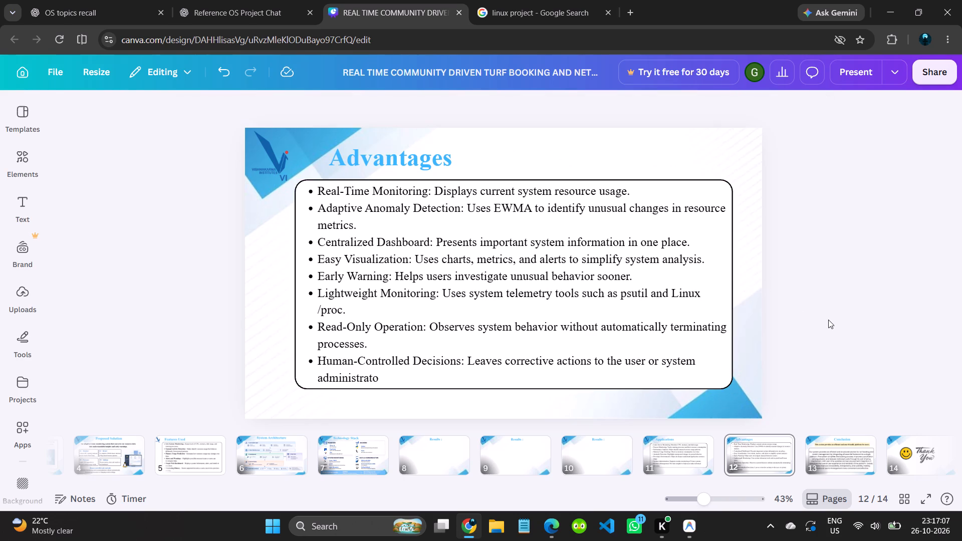
Make the label "Centralized Dashboard:" bold in the third Advantages bullet.
left_click(407, 234)
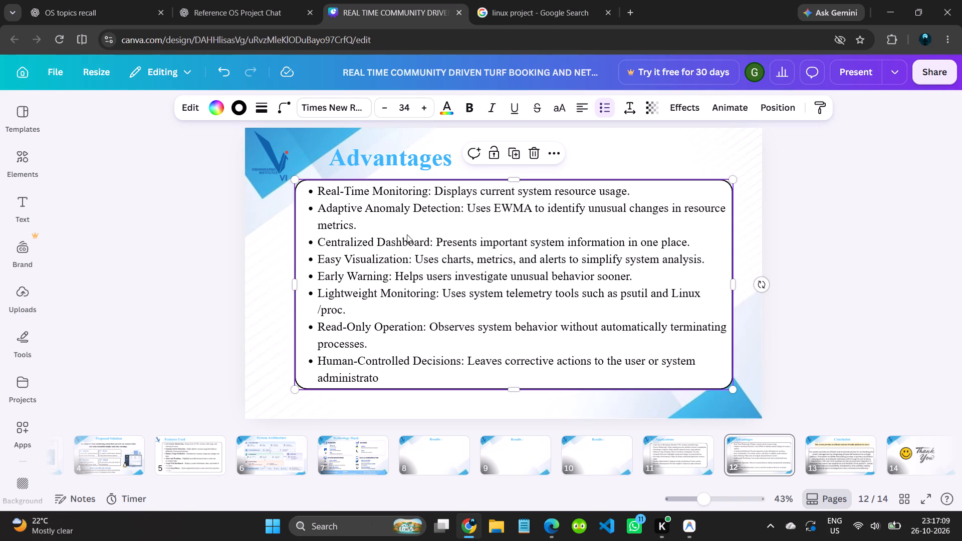
left_click(407, 234)
left_click(407, 234)
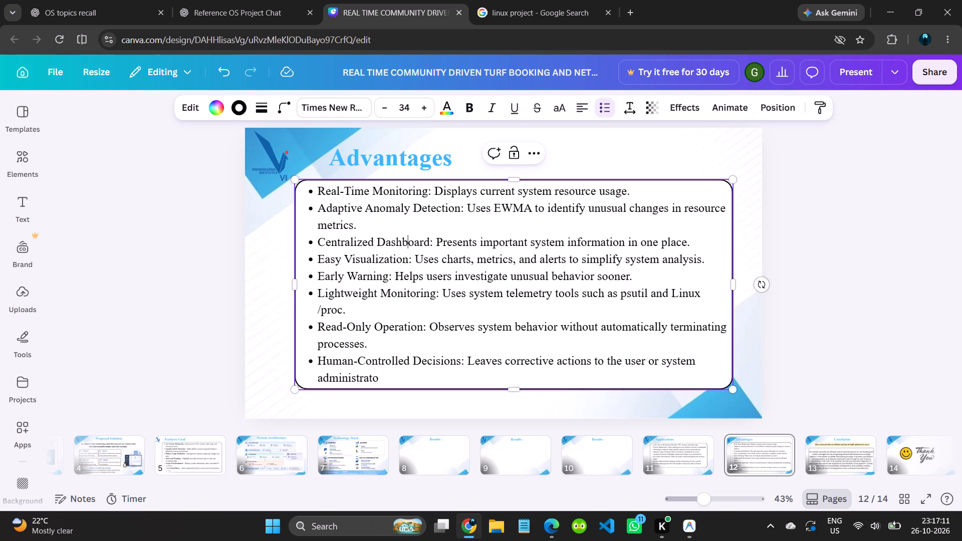
left_click(407, 234)
left_click_drag(434, 241, 403, 237)
left_click_drag(403, 237, 319, 235)
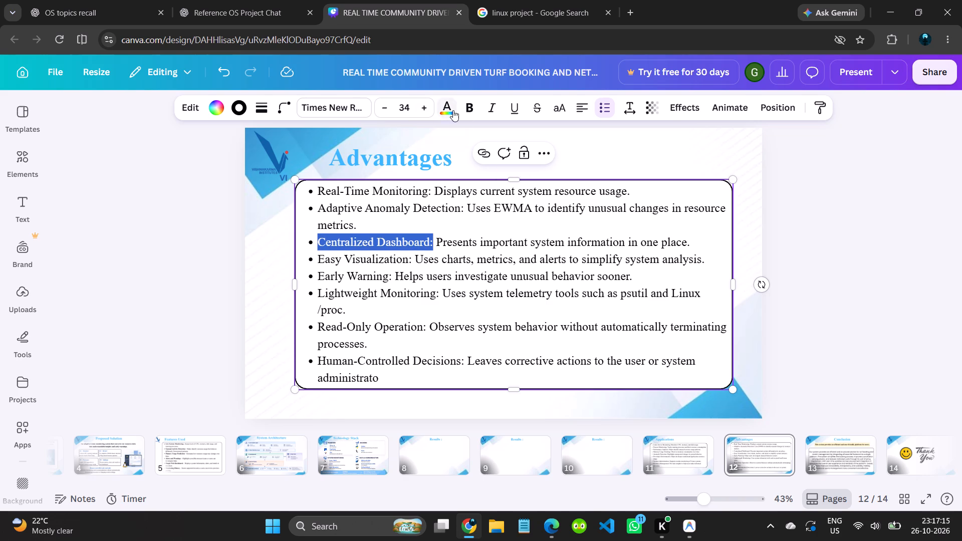
left_click(462, 113)
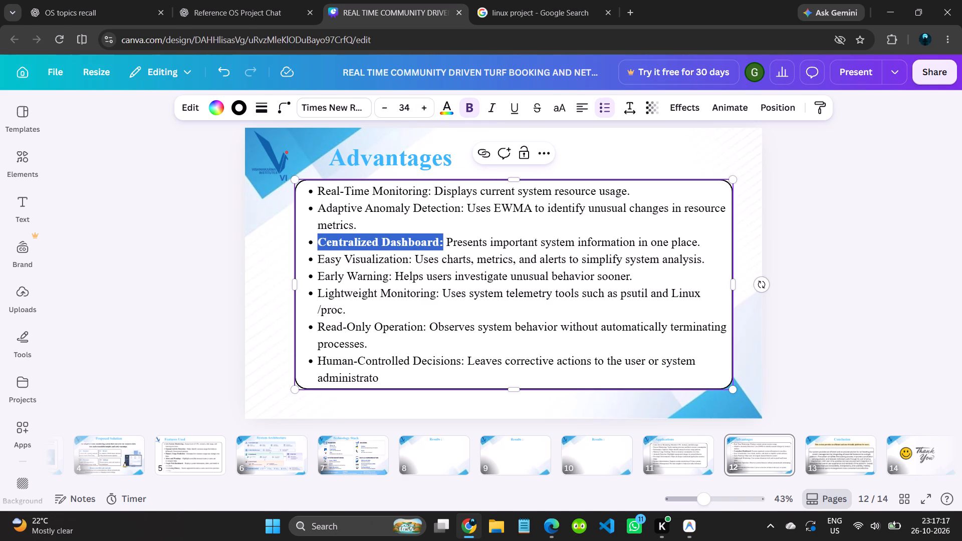
Make the labels "Adaptive Anomaly Detection:" and "Real-Time Monitoring:" bold in the first two Advantages bullets.
left_click_drag(466, 212, 316, 208)
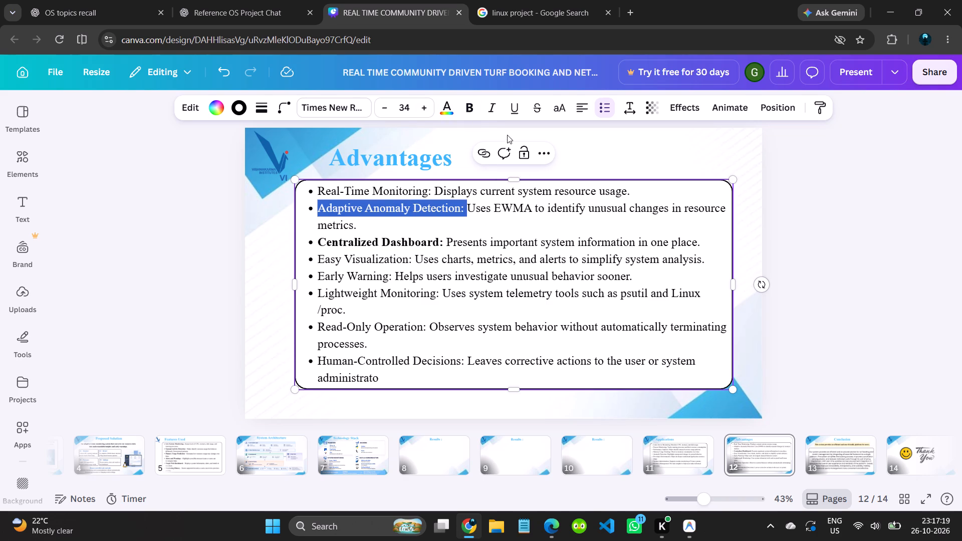
left_click(472, 113)
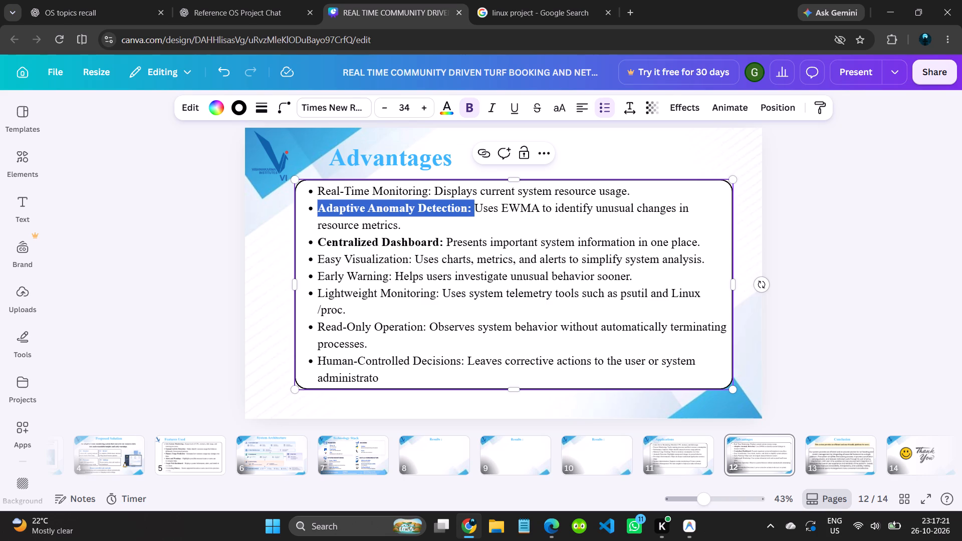
left_click_drag(435, 189, 319, 193)
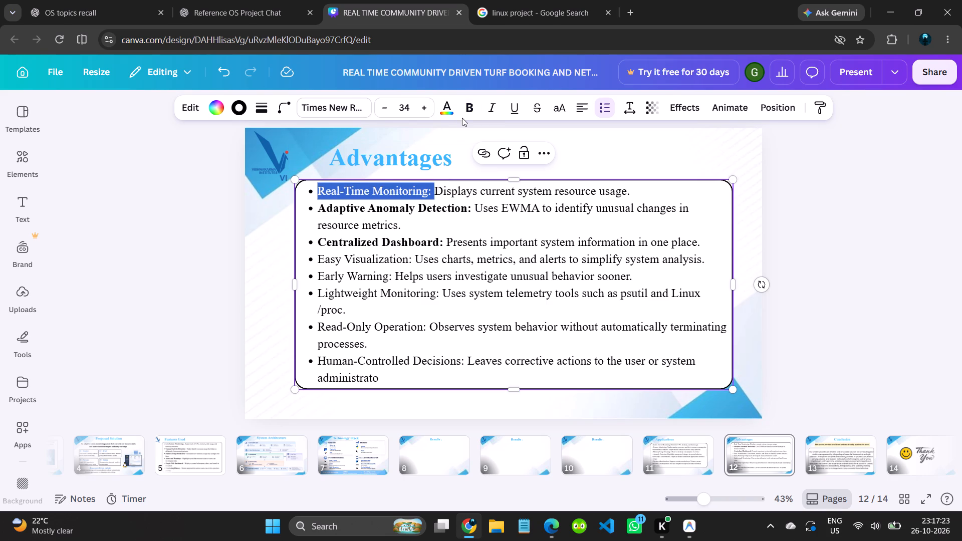
left_click(465, 117)
left_click(473, 240)
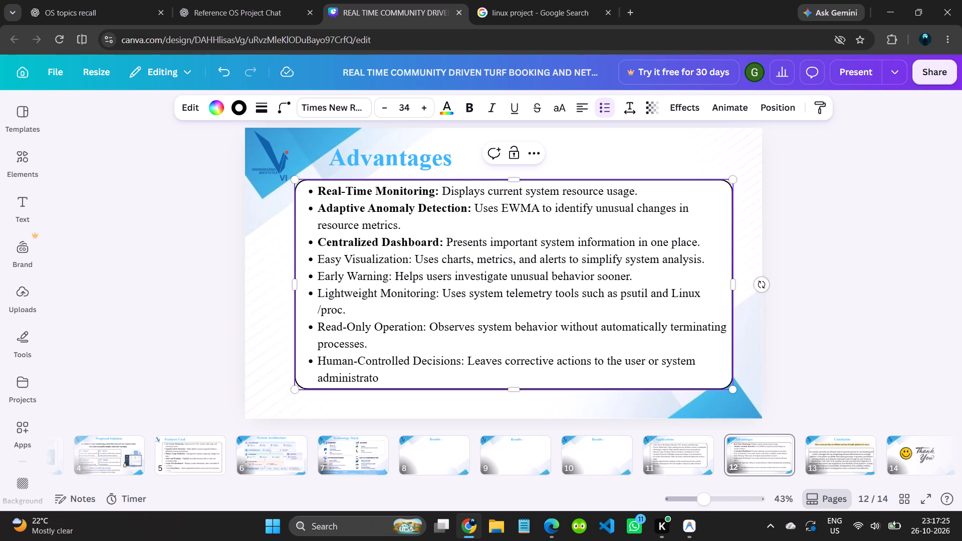
Make the label "Easy Visualization" bold in the fourth Advantages bullet.
left_click_drag(414, 260, 322, 246)
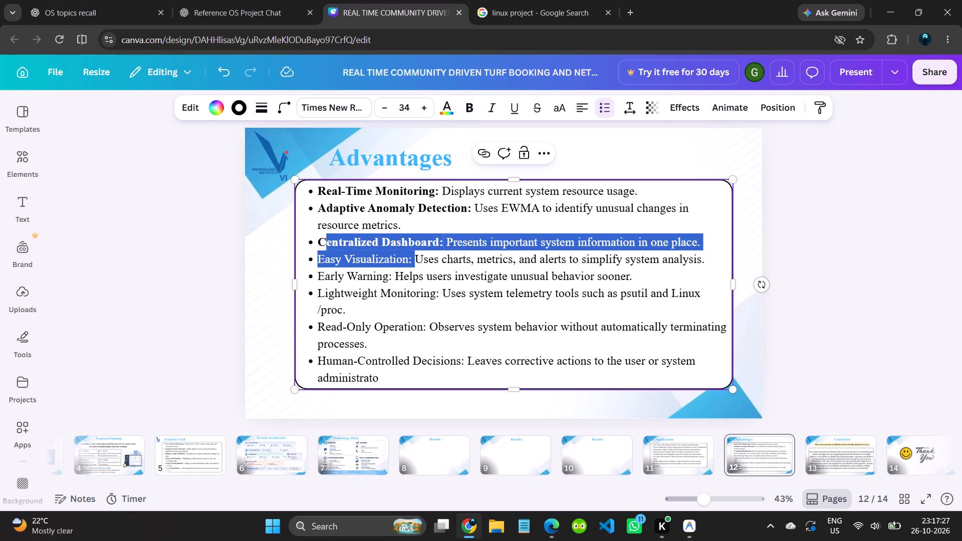
left_click(317, 260)
left_click_drag(317, 260, 393, 265)
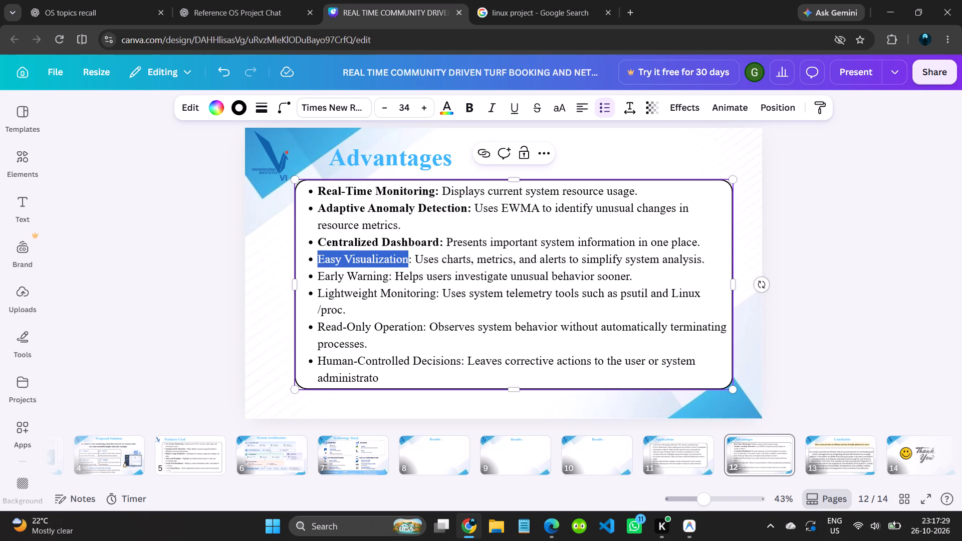
left_click(468, 115)
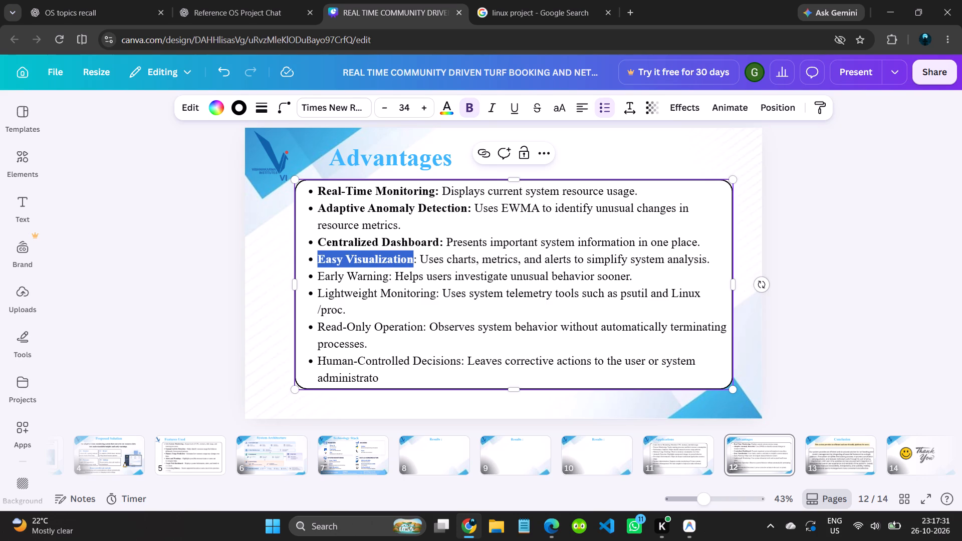
Make the remaining Advantages labels bold: "Early Warning:", "Read-Only Operation:", "Lightweight Monitoring:" and "Human-Controlled Decisions:".
double_click(367, 279)
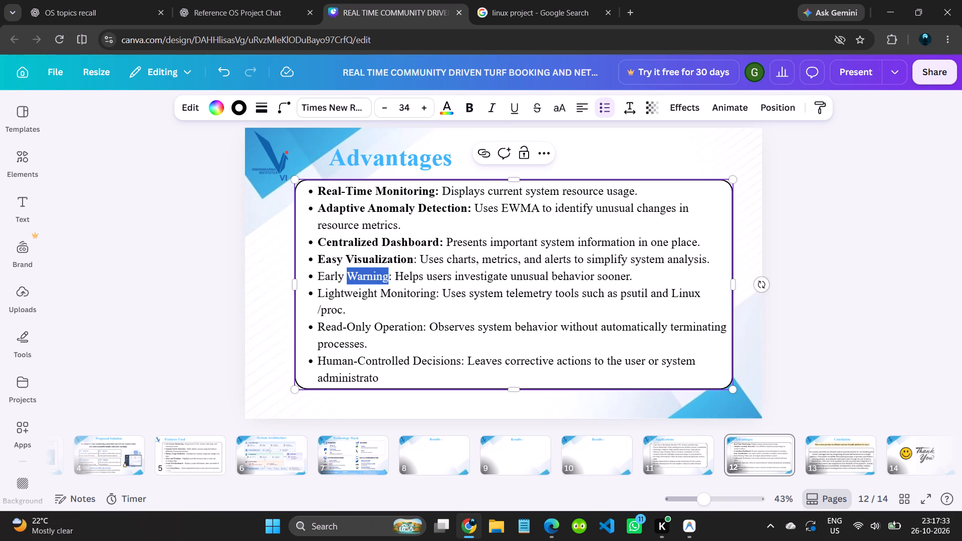
left_click_drag(392, 275, 316, 281)
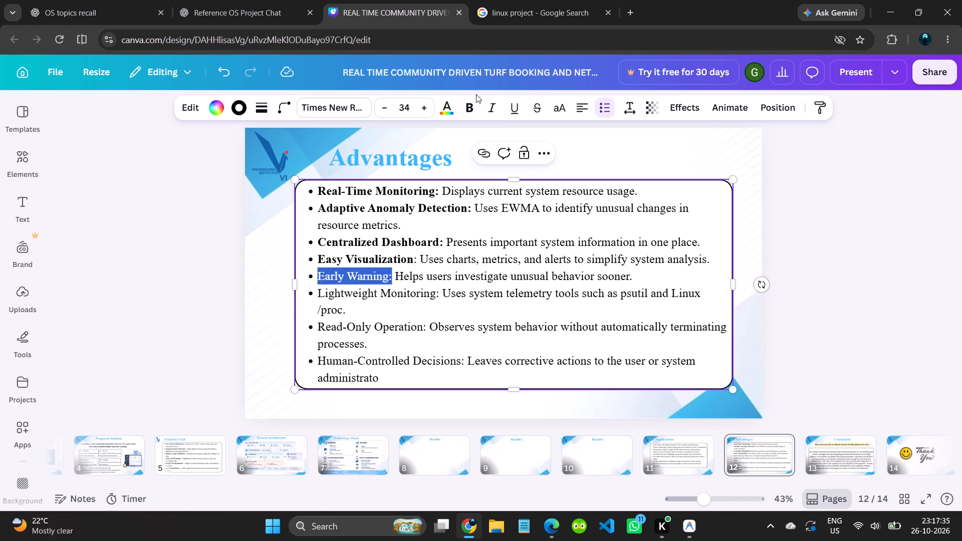
left_click(465, 108)
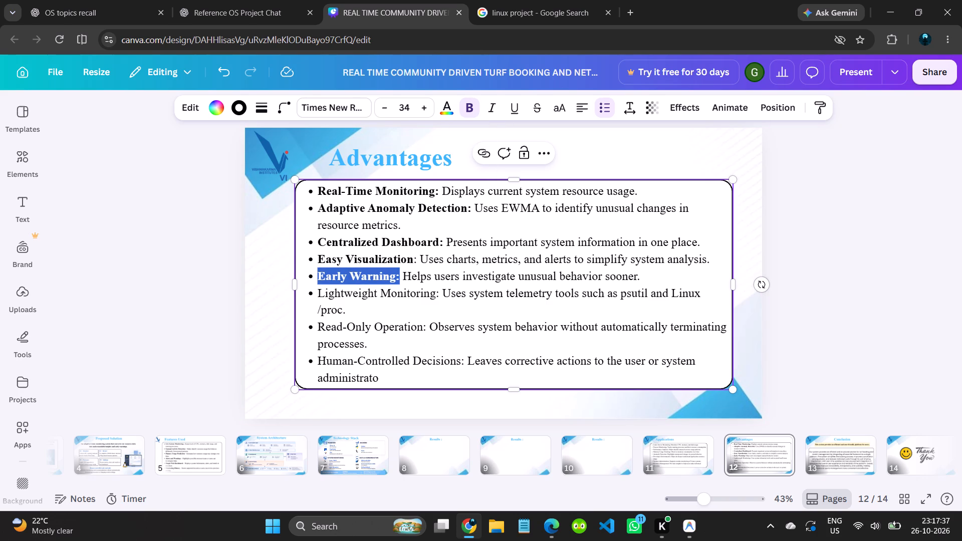
left_click_drag(425, 332, 315, 327)
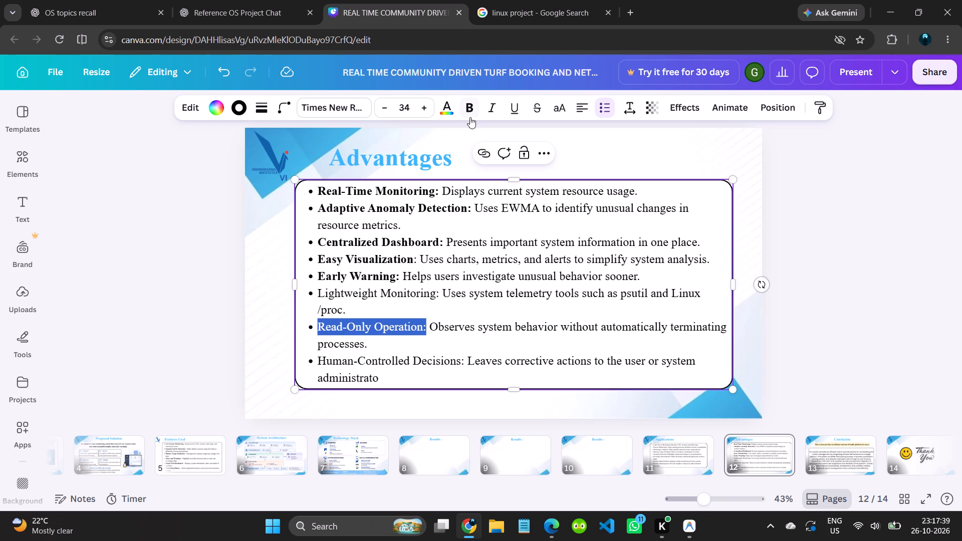
left_click(470, 117)
left_click_drag(442, 294, 352, 301)
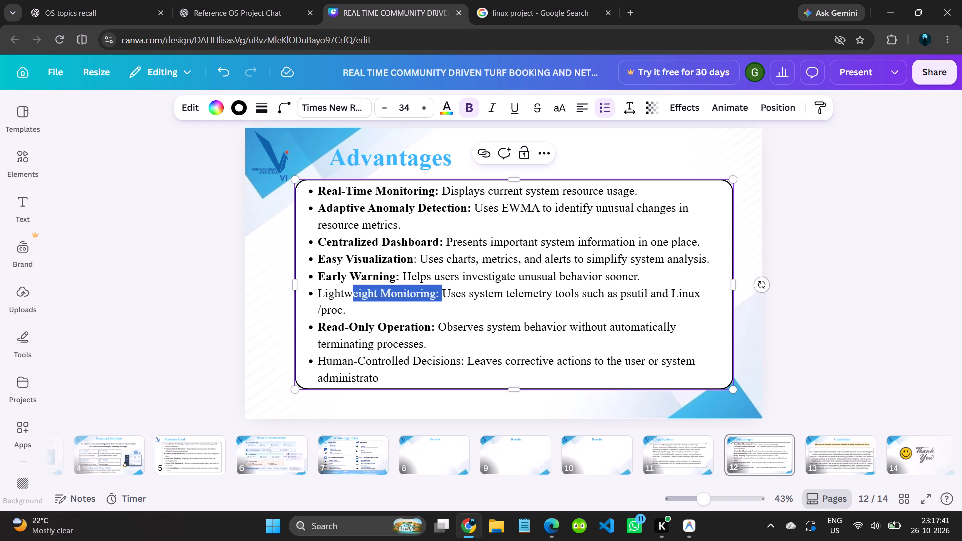
left_click_drag(352, 301, 321, 294)
left_click(465, 117)
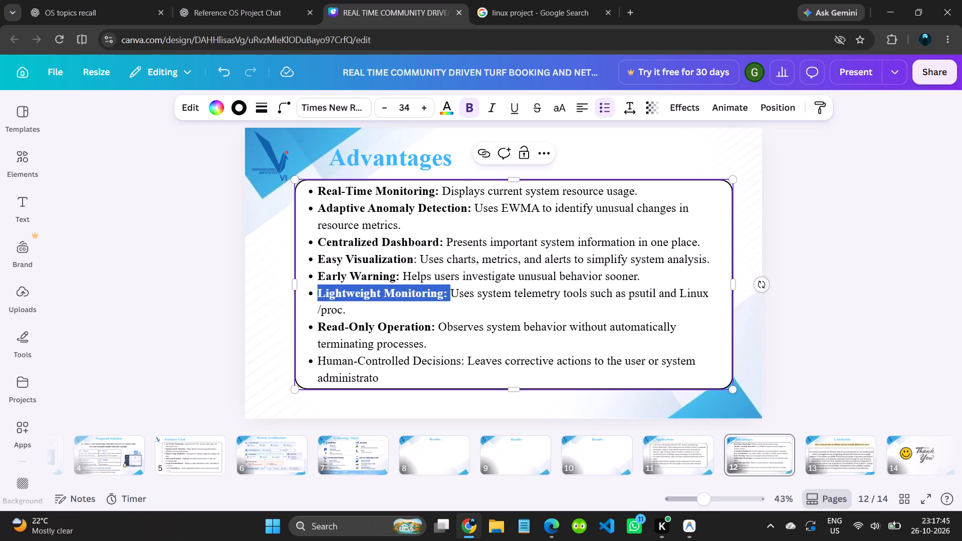
left_click_drag(465, 362, 320, 358)
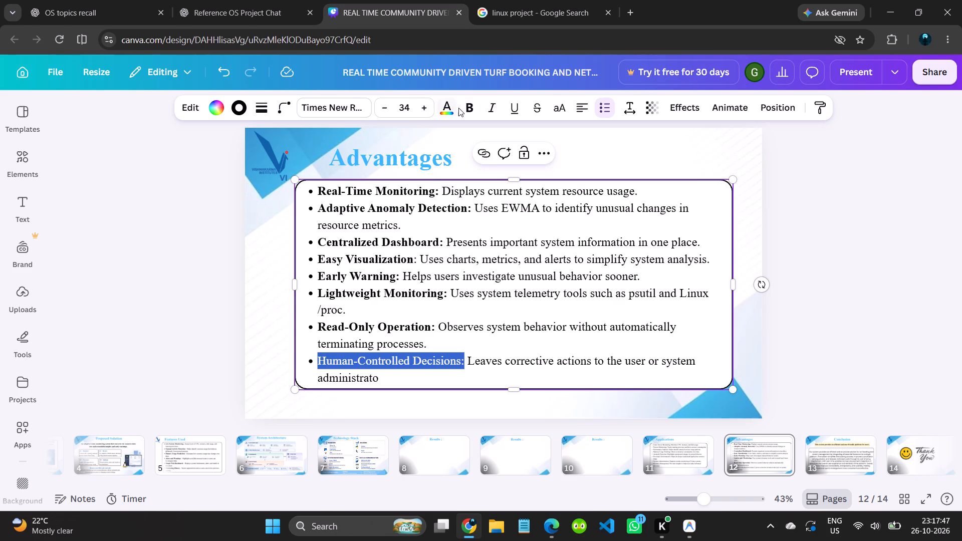
left_click(463, 110)
left_click(659, 438)
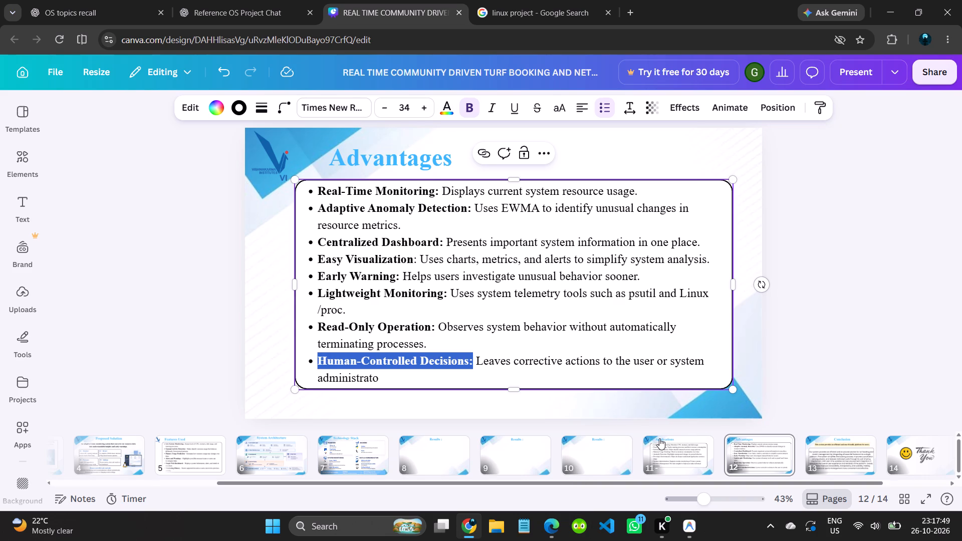
left_click(438, 317)
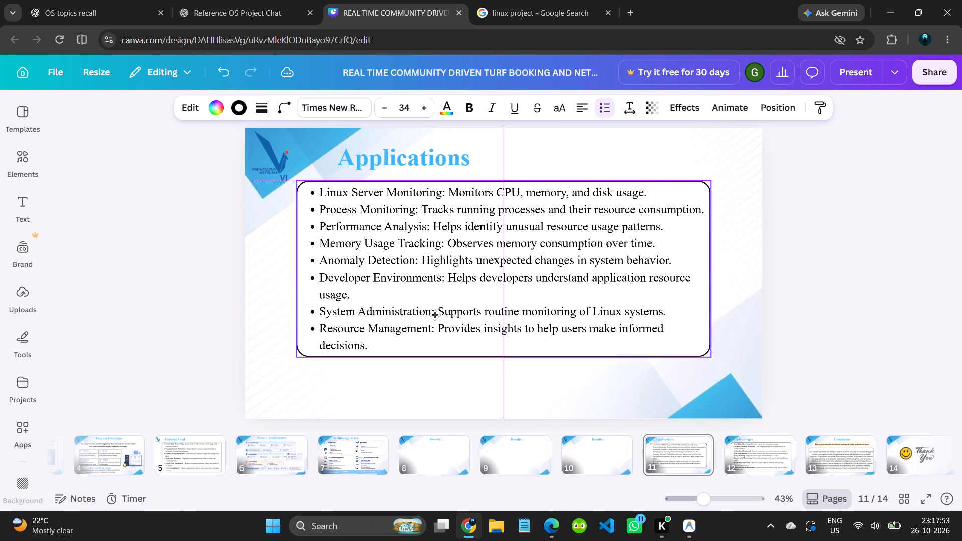
left_click(434, 315)
double_click(425, 314)
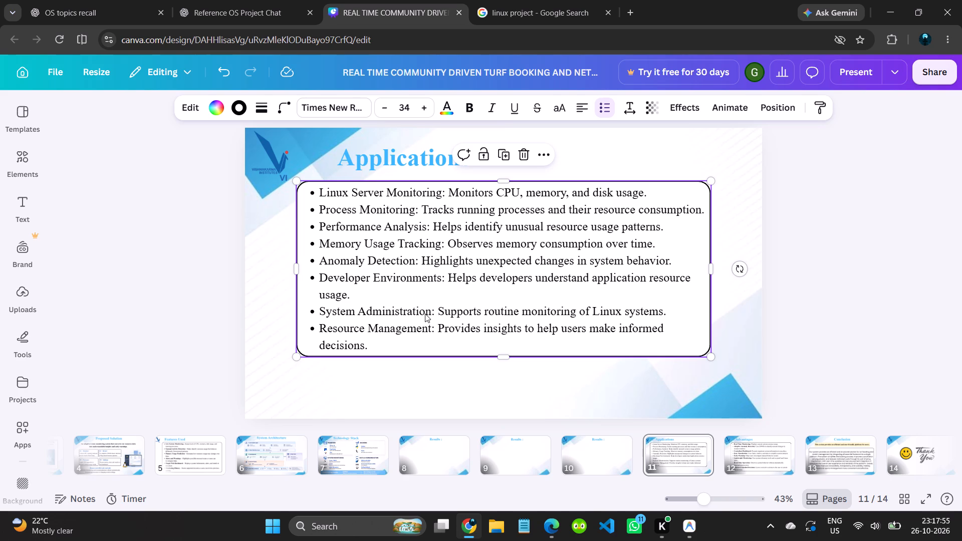
left_click_drag(435, 314, 338, 302)
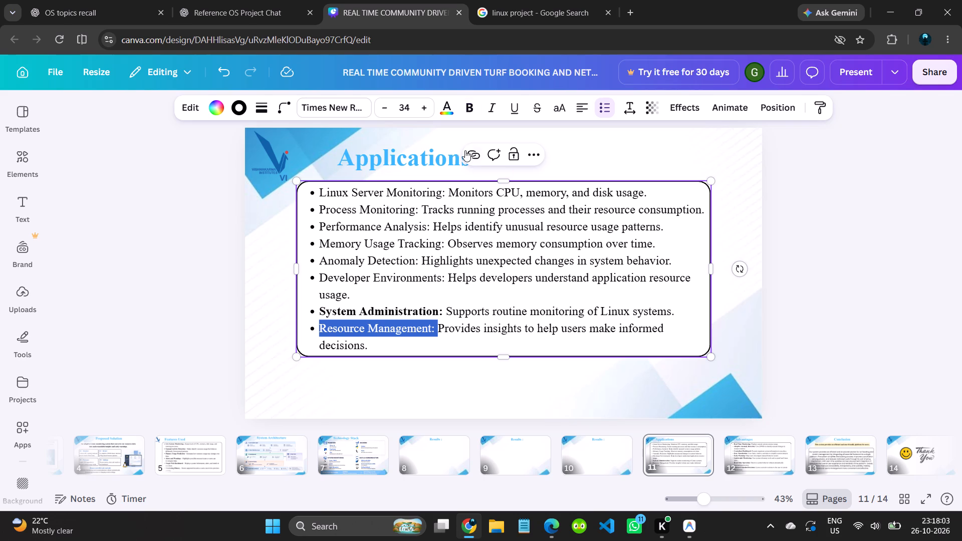
left_click(470, 114)
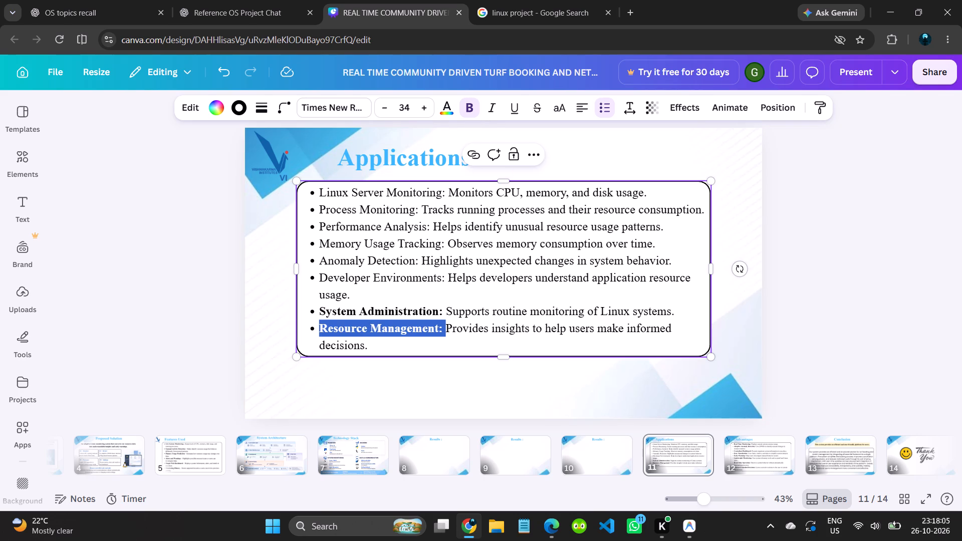
Make the labels "Anomaly Detection:" and "Memory Usage Tracking:" bold in the Applications bullets.
left_click_drag(444, 252, 337, 262)
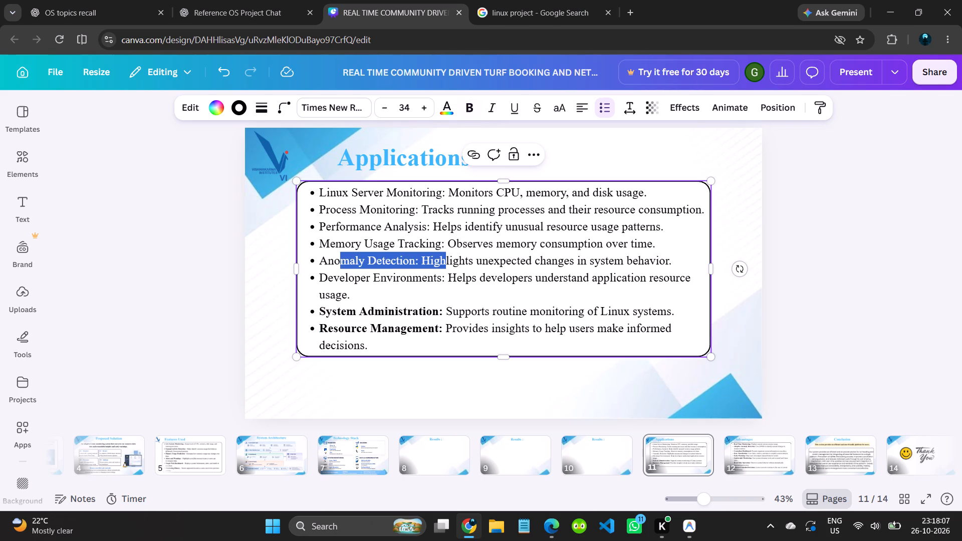
left_click(337, 262)
left_click_drag(317, 263, 437, 267)
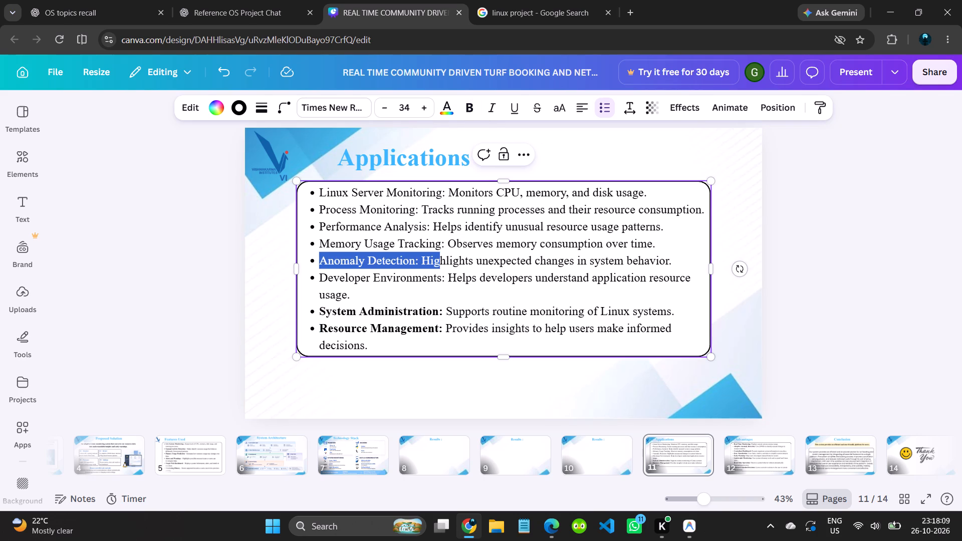
left_click_drag(437, 267, 423, 267)
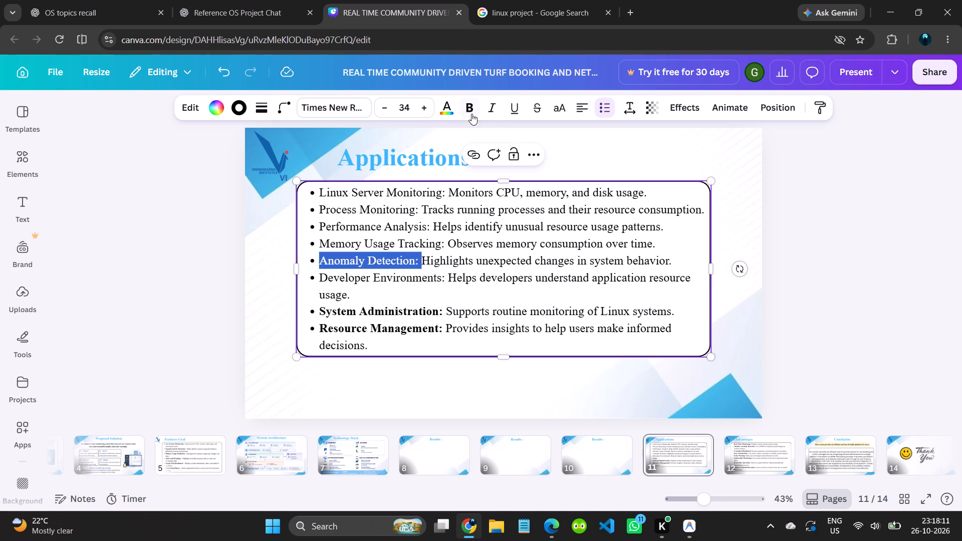
left_click(471, 113)
left_click_drag(325, 247, 401, 247)
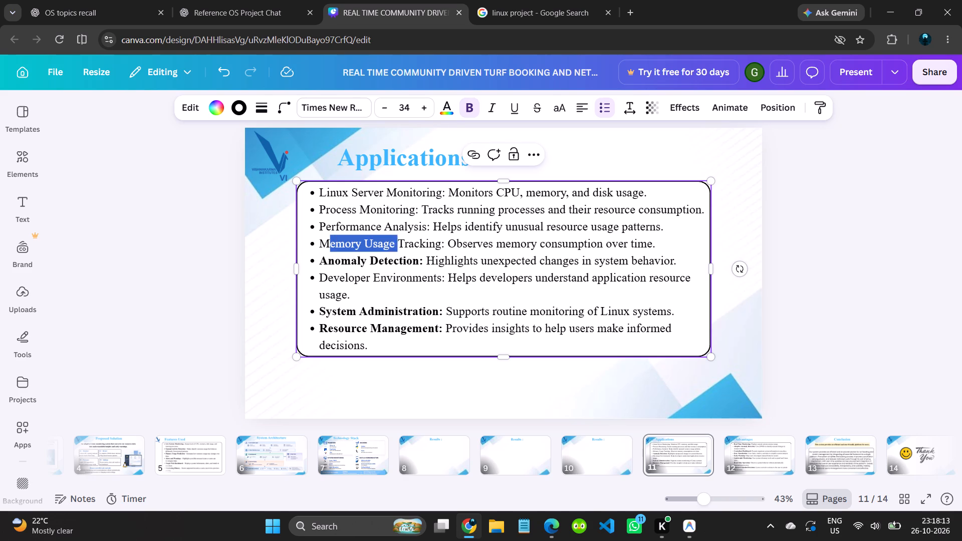
left_click_drag(401, 247, 445, 248)
left_click(445, 248)
left_click_drag(445, 244, 323, 244)
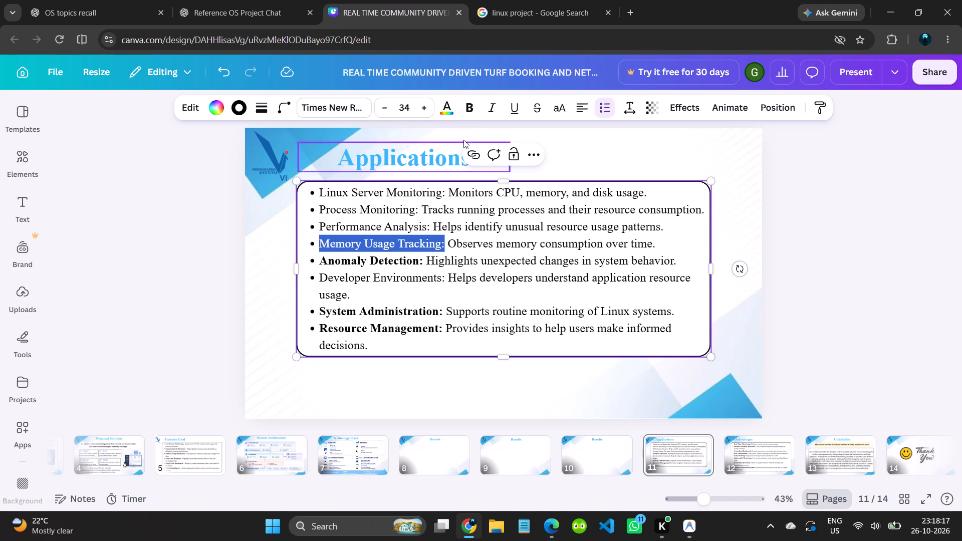
left_click(478, 109)
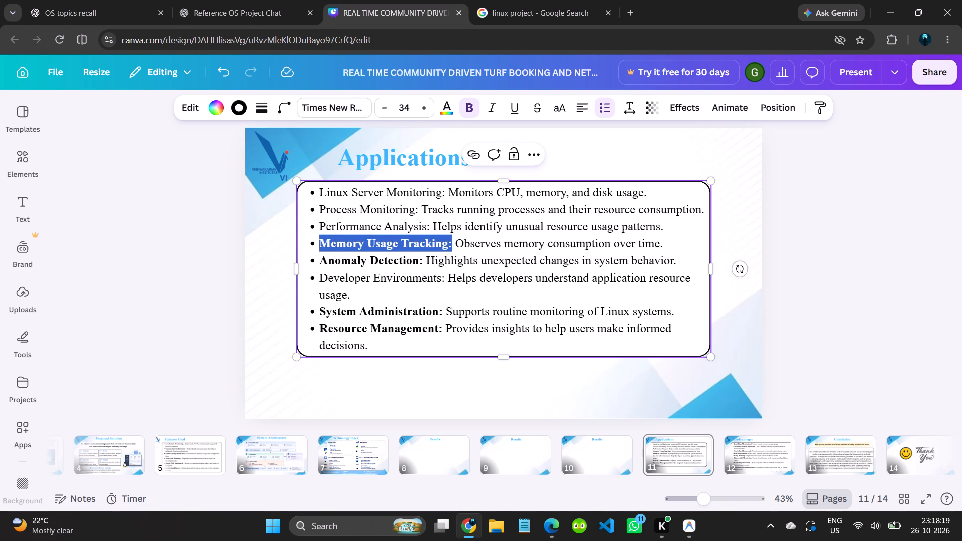
Make the Applications labels "Performance Analysis:", "Process Monitoring:", "Linux Server Monitoring:" and "Developer Environments:" bold.
left_click_drag(431, 229, 316, 230)
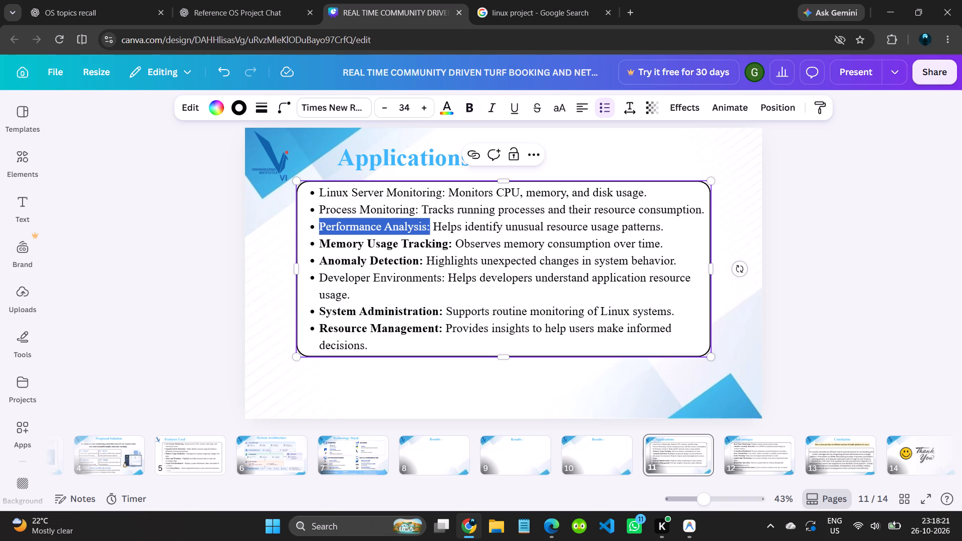
left_click(466, 106)
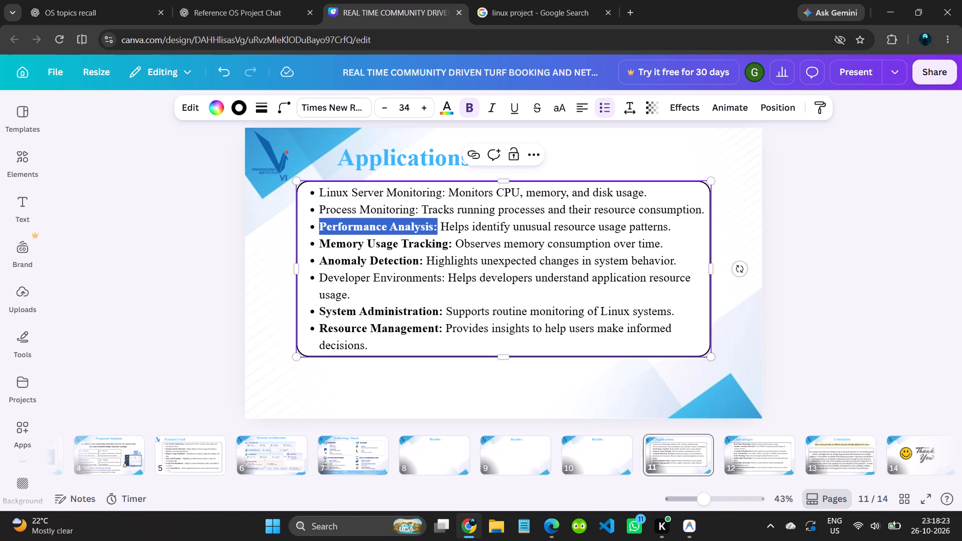
left_click(413, 212)
left_click_drag(418, 212, 304, 216)
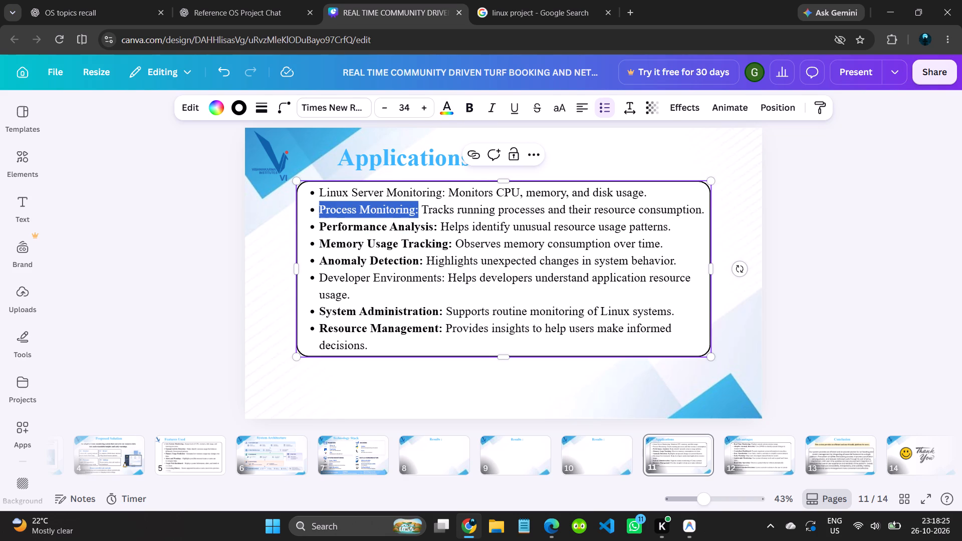
left_click(475, 113)
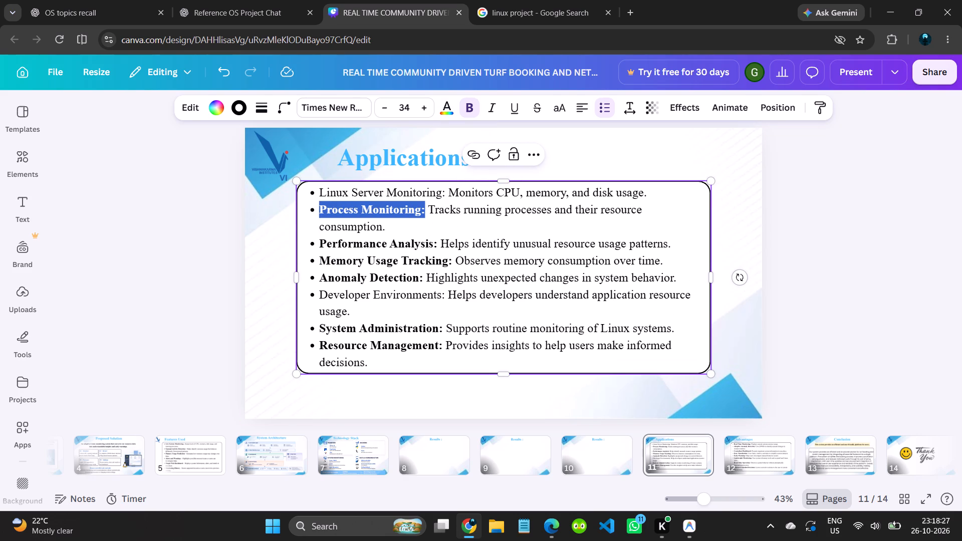
left_click_drag(445, 191, 302, 185)
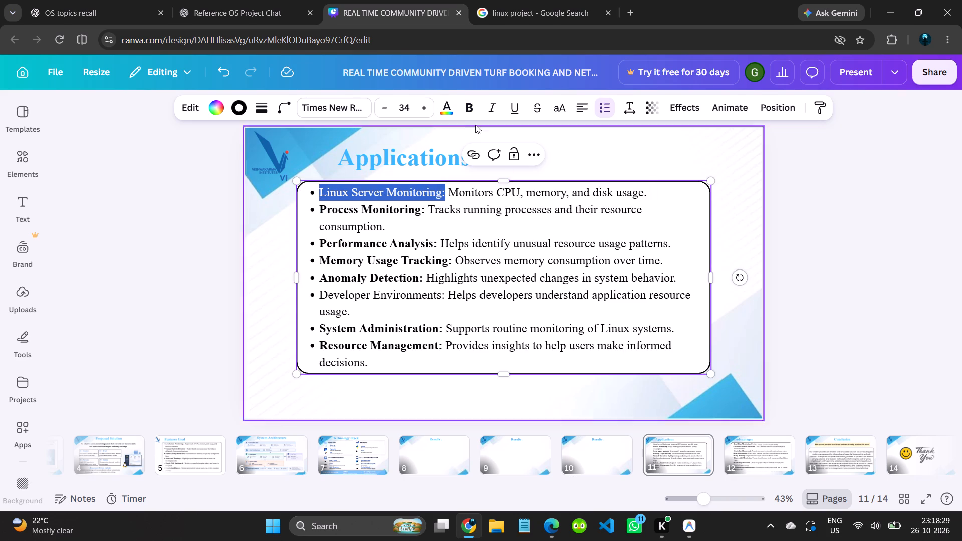
left_click(475, 102)
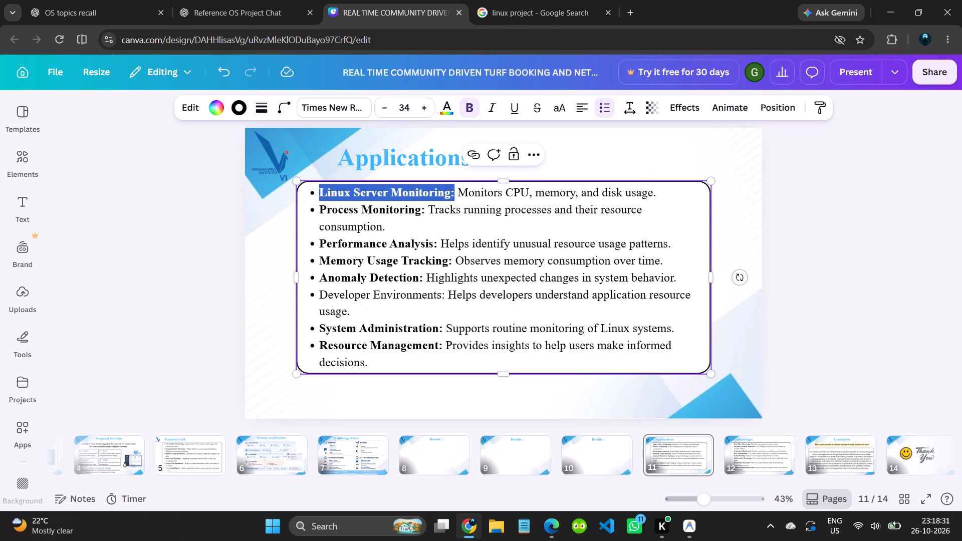
left_click_drag(445, 295, 316, 292)
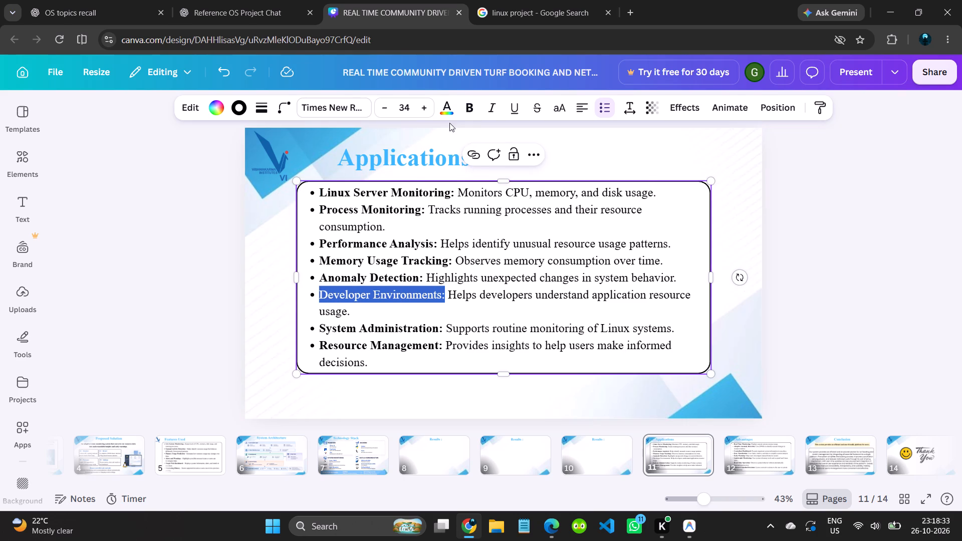
left_click(464, 106)
left_click(811, 277)
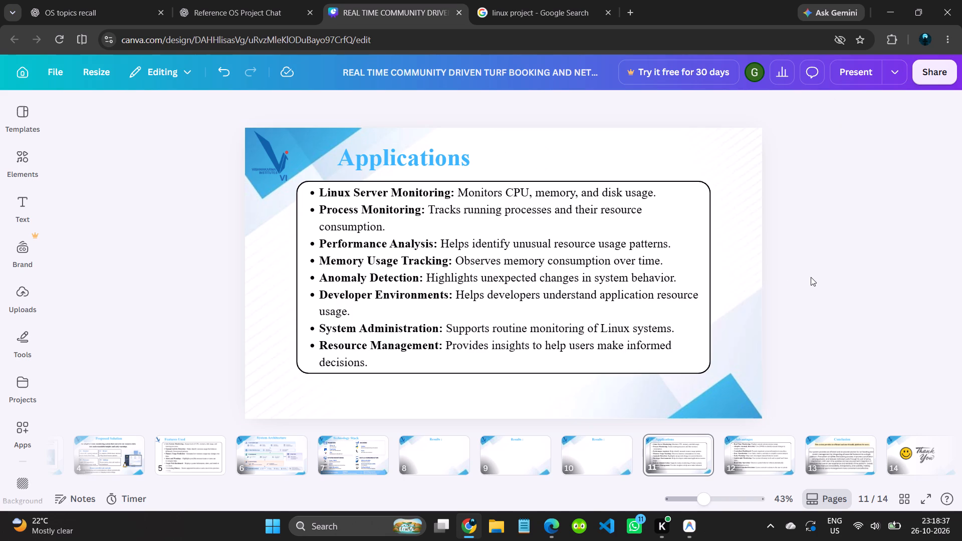
Shift the "Applications" heading slightly left on its slide, keeping it just above the bullet box.
left_click_drag(464, 158, 438, 154)
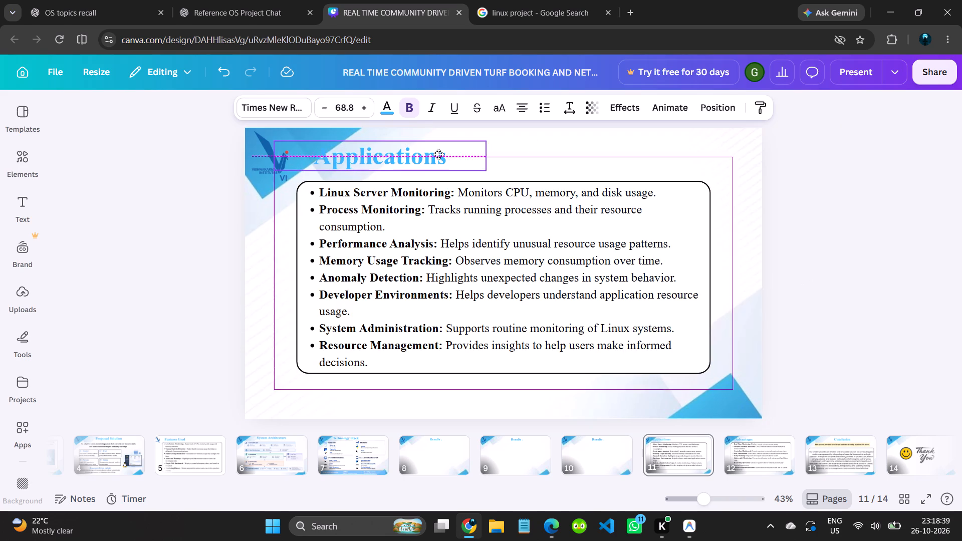
left_click_drag(438, 154, 439, 154)
left_click_drag(441, 156, 446, 160)
left_click(802, 237)
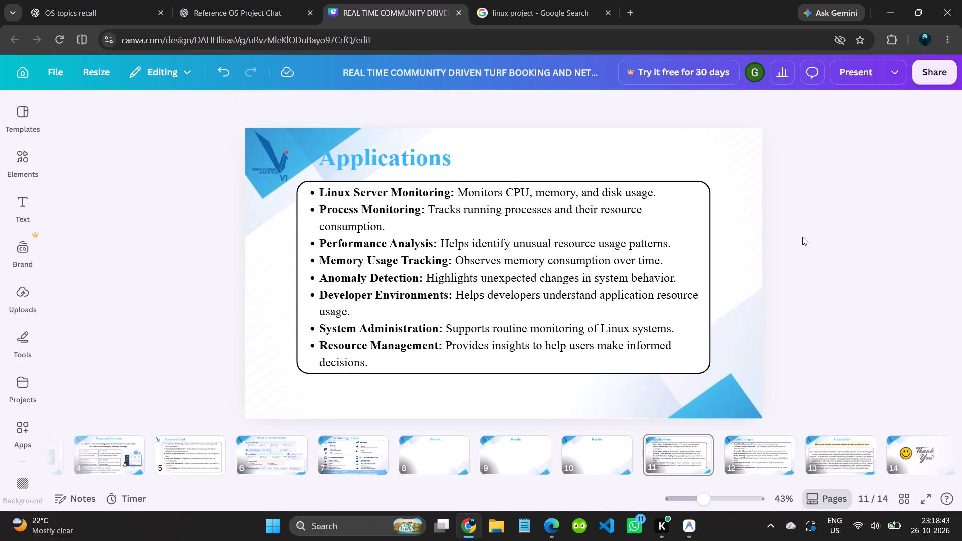
left_click_drag(417, 167, 422, 167)
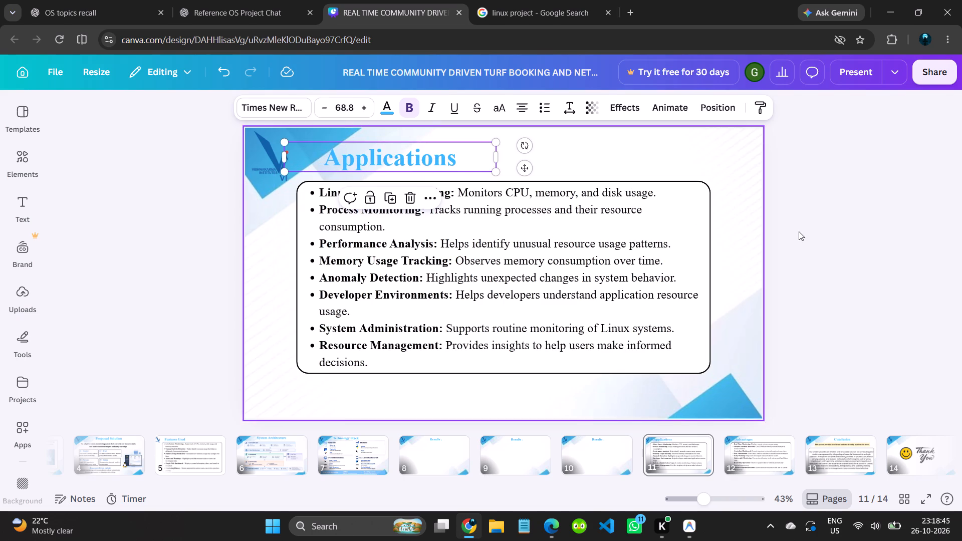
left_click(857, 254)
Shift the Applications bullet box slightly to the right beneath the heading.
left_click_drag(581, 314, 604, 314)
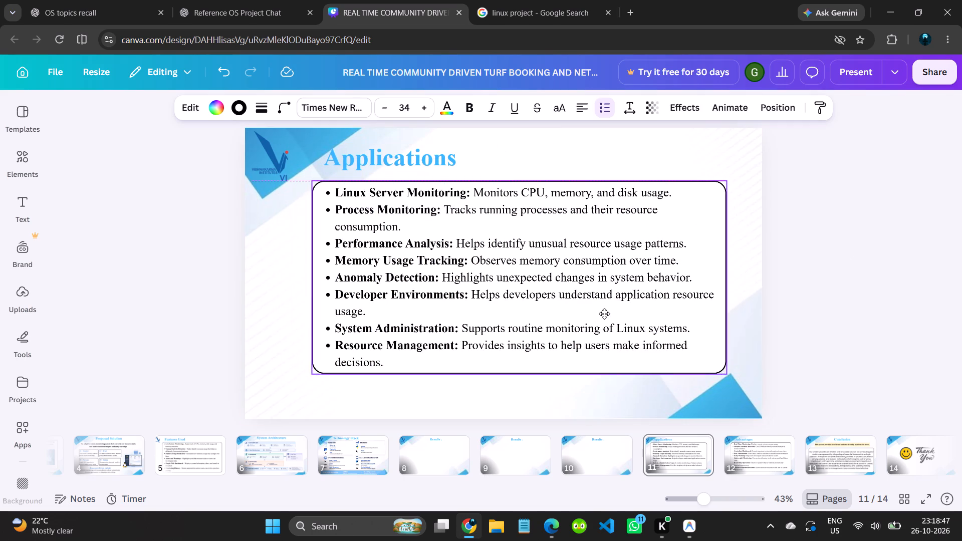
left_click_drag(604, 314, 592, 313)
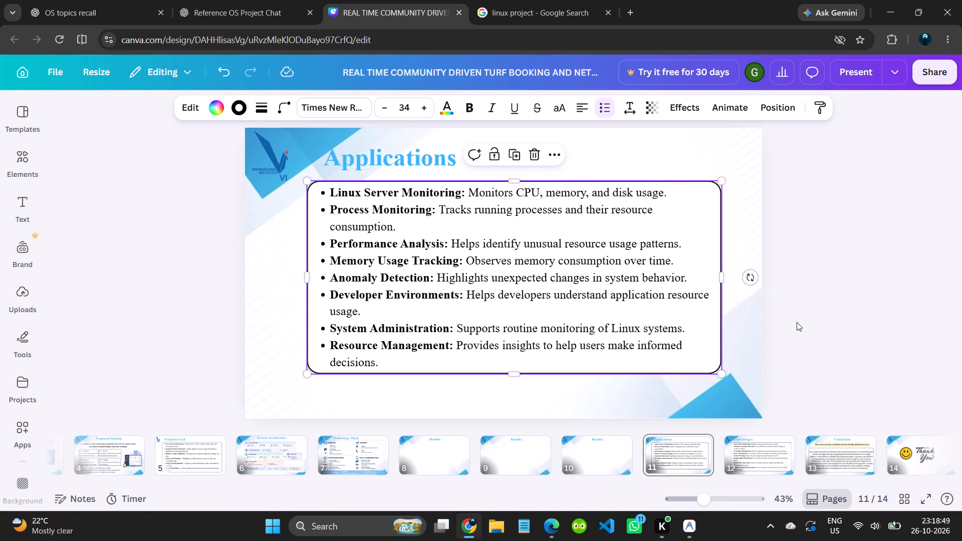
left_click(813, 318)
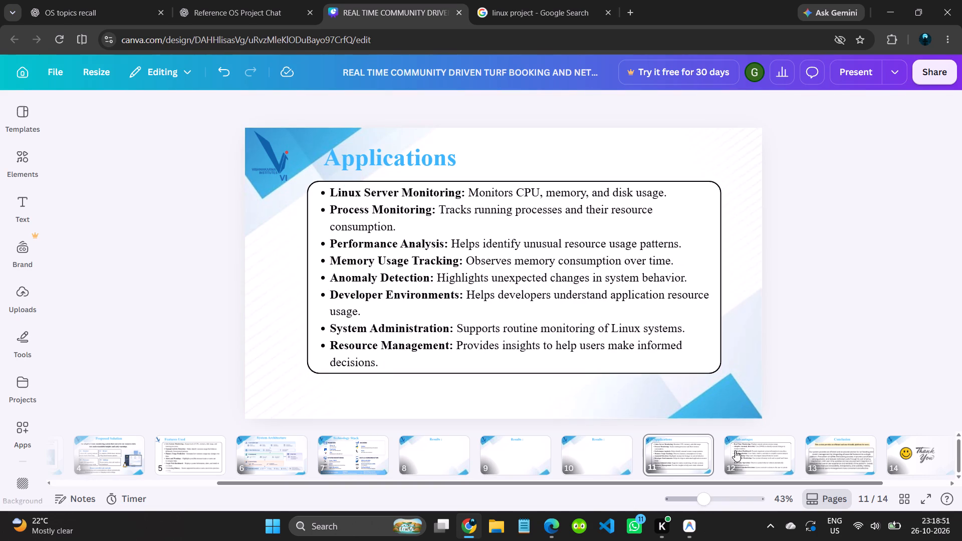
Shift the bullet box on the Advantages slide slightly to the right beneath the heading.
left_click(746, 447)
left_click_drag(483, 352, 498, 352)
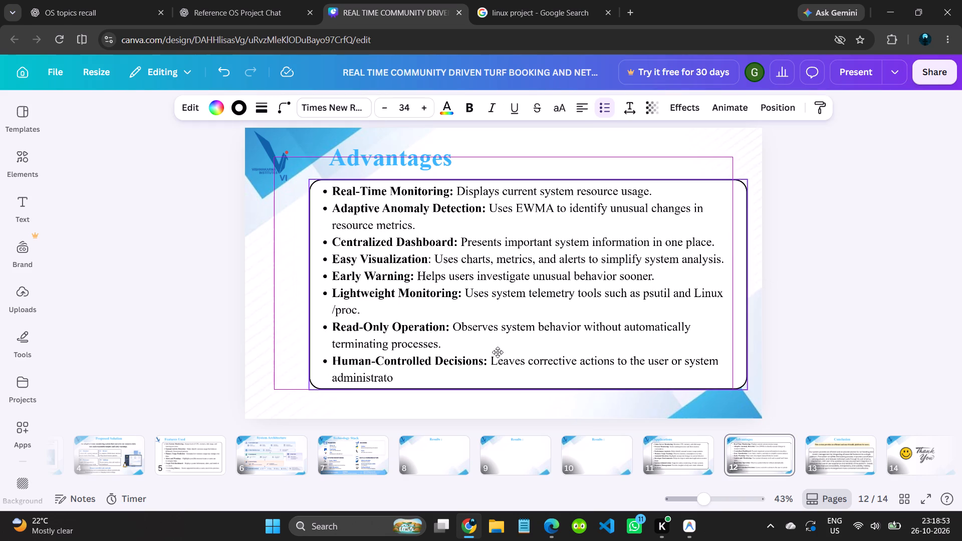
left_click_drag(498, 352, 490, 352)
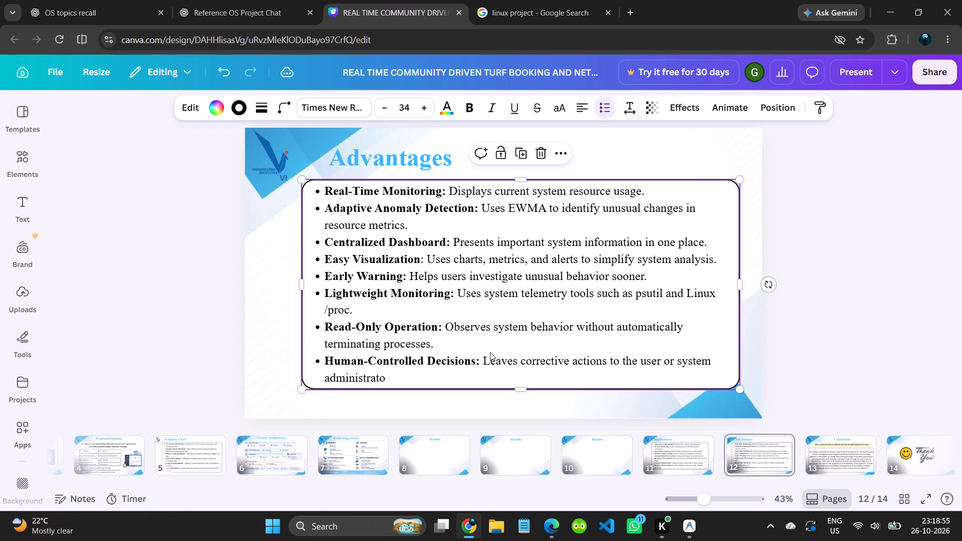
left_click(660, 322)
left_click(800, 248)
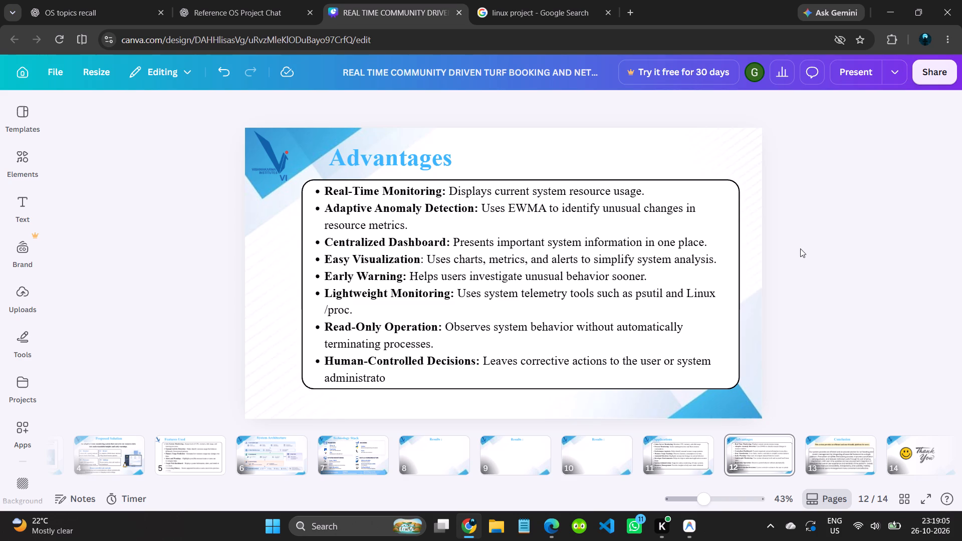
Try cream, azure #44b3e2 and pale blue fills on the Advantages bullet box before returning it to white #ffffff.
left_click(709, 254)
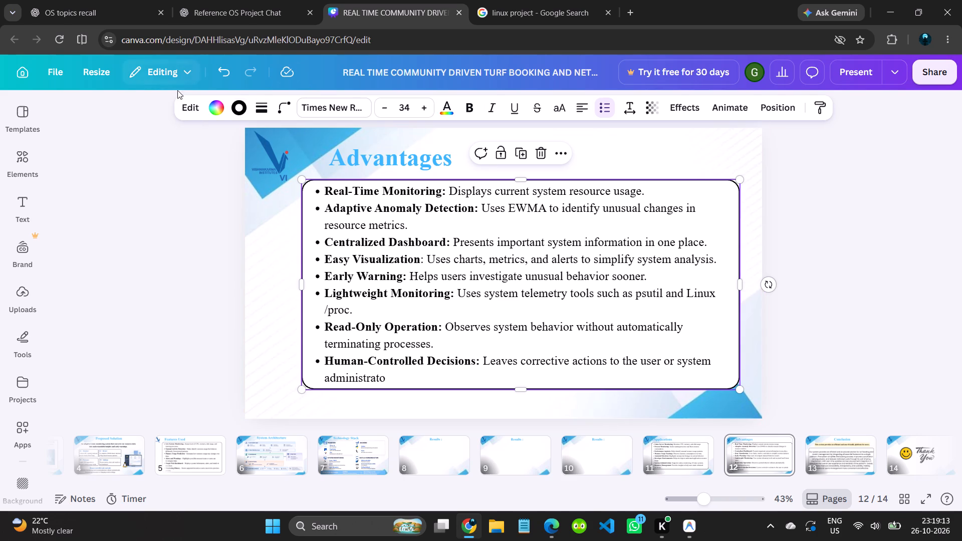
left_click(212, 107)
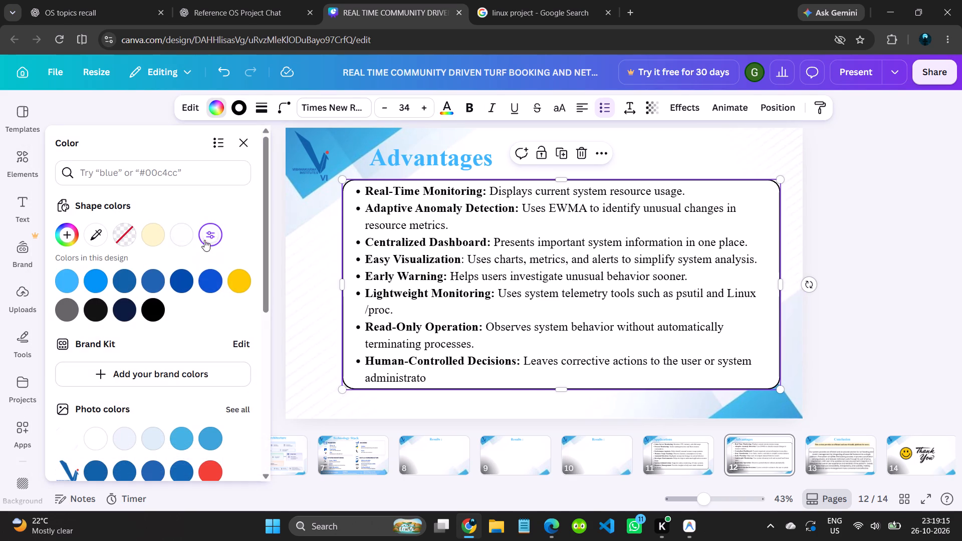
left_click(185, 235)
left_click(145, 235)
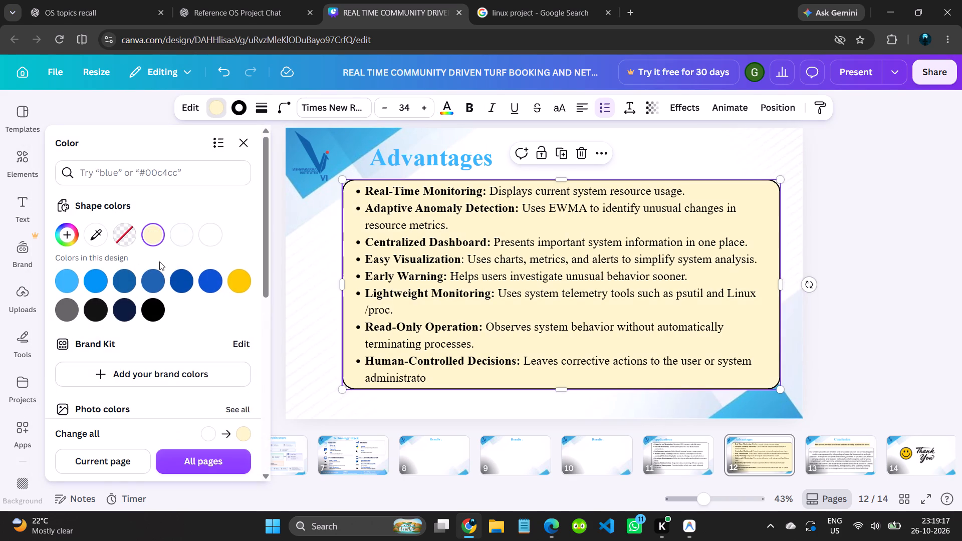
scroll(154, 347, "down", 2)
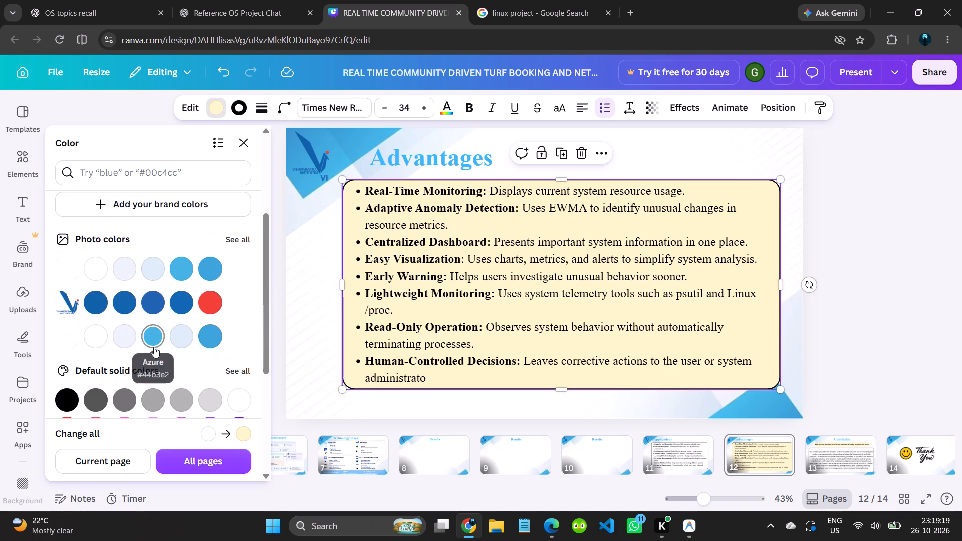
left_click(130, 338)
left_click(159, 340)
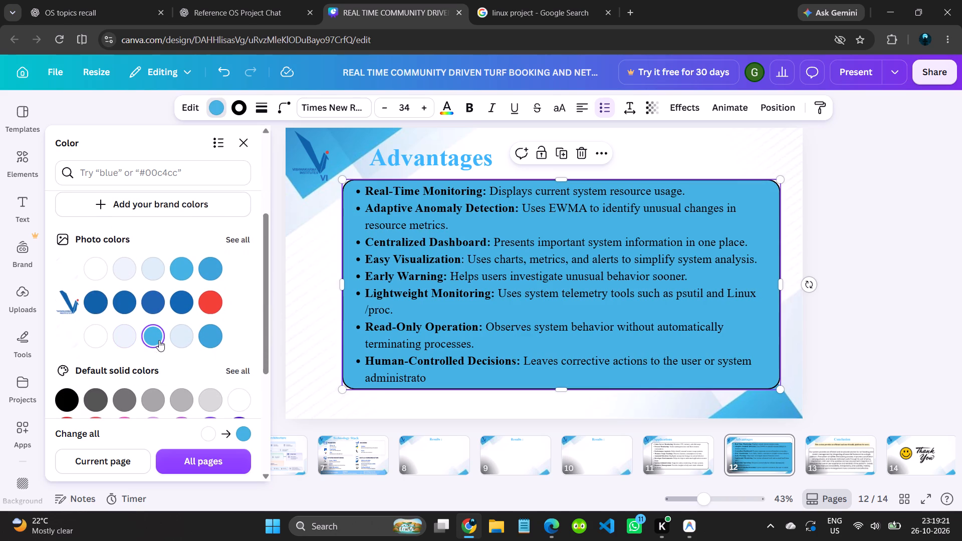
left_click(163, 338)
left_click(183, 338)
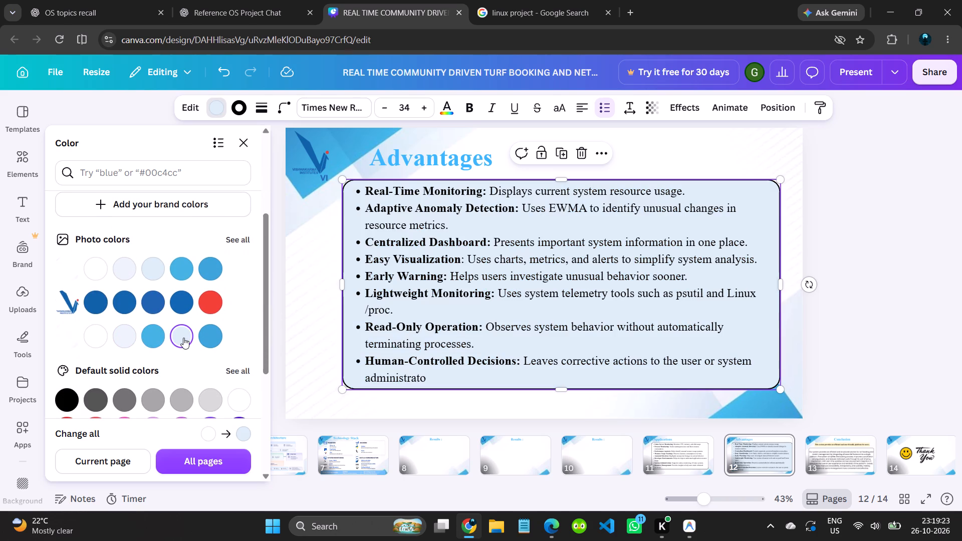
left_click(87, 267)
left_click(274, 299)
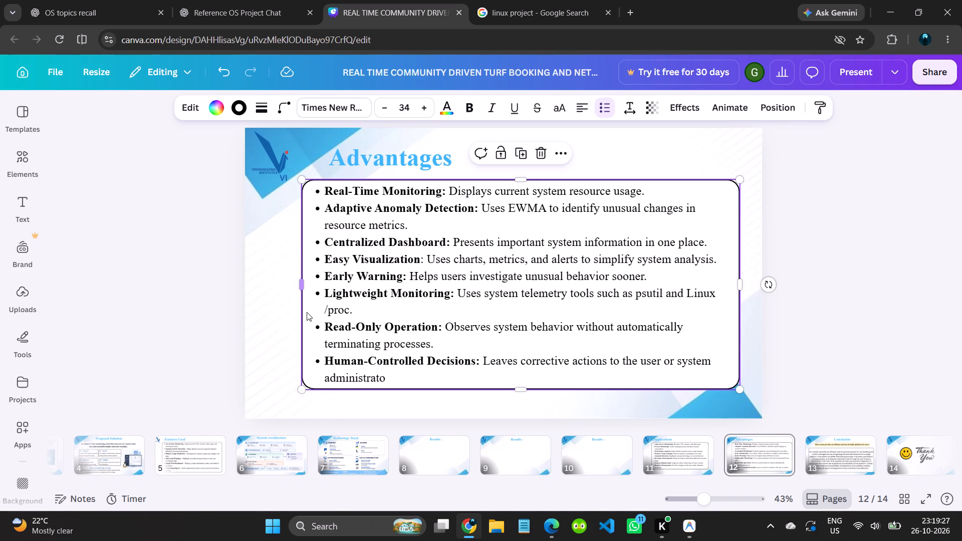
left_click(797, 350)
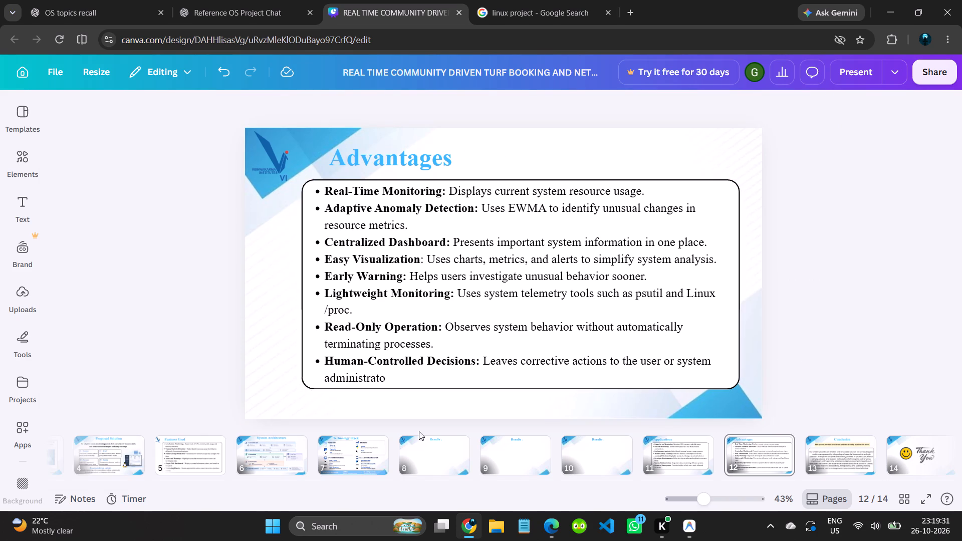
Enlarge the Linux dashboard illustration on the Proposed Solution slide by extending its bottom edge and scaling it up slightly.
scroll(258, 447, "down", 3)
scroll(258, 447, "right", 6)
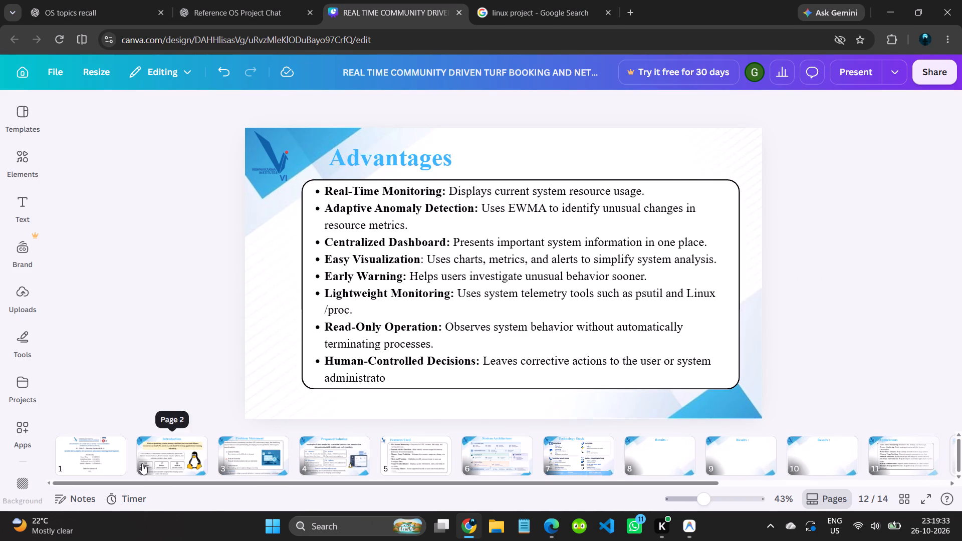
left_click(142, 463)
key("Right")
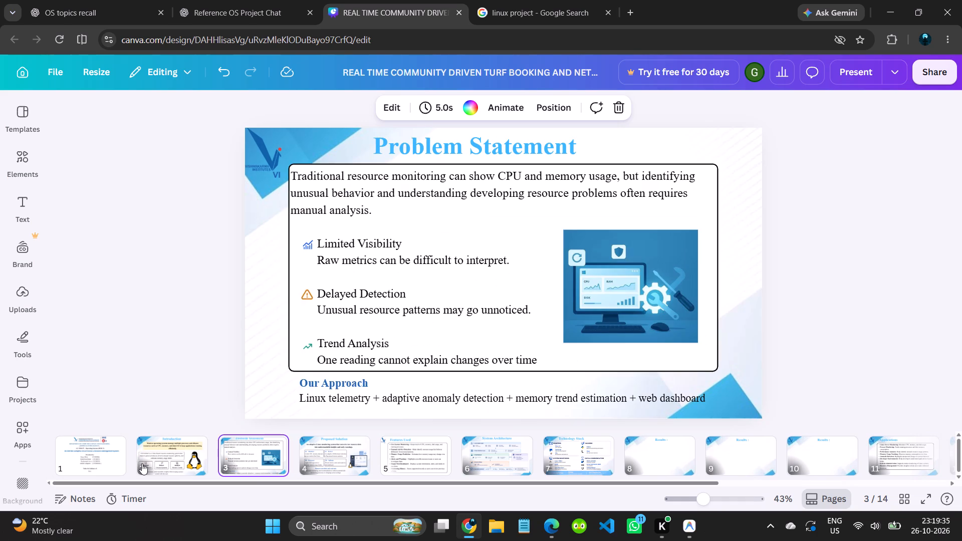
key("Right")
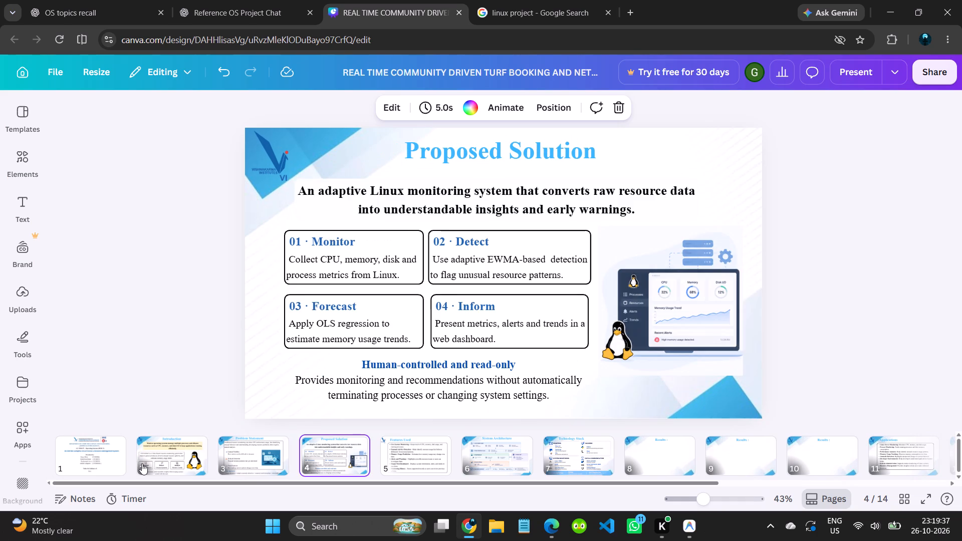
left_click(672, 299)
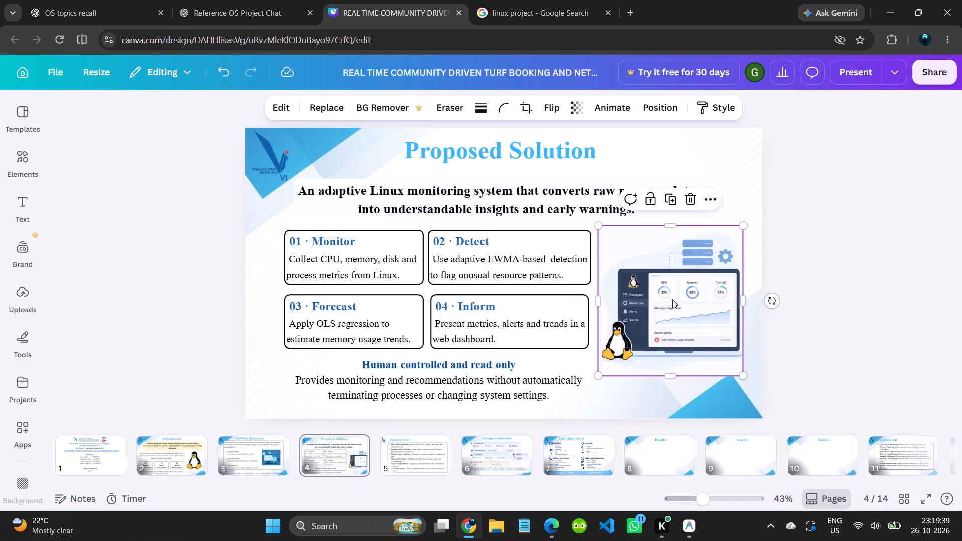
left_click_drag(669, 376, 672, 385)
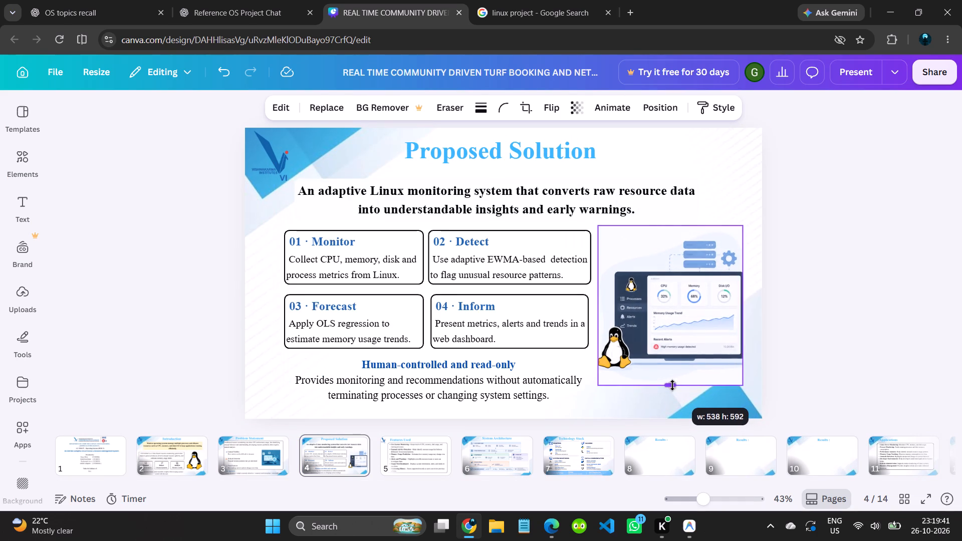
left_click_drag(672, 385, 671, 385)
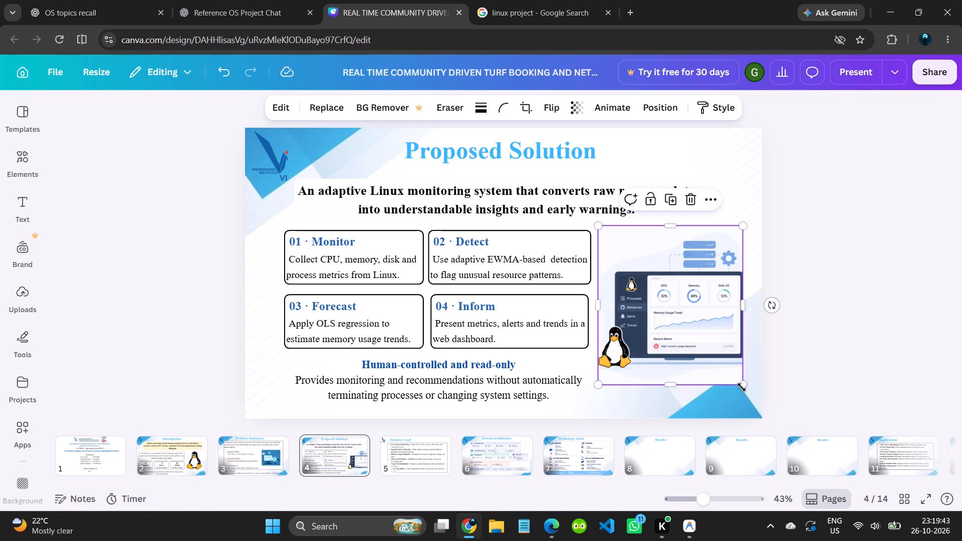
left_click_drag(742, 384, 753, 397)
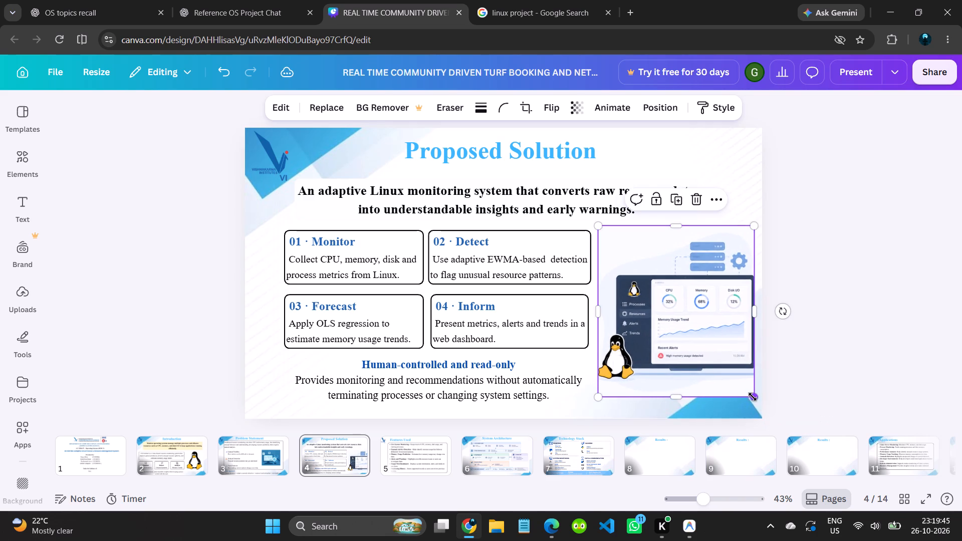
left_click(878, 362)
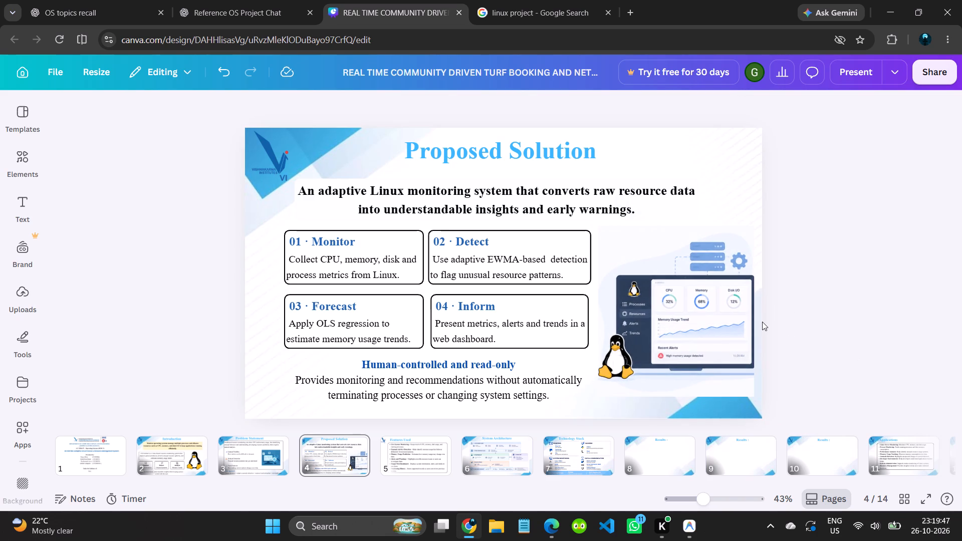
Move the Proposed Solution illustration slightly up and left beside the numbered boxes, and trim its top edge below the intro text.
left_click_drag(708, 313, 705, 301)
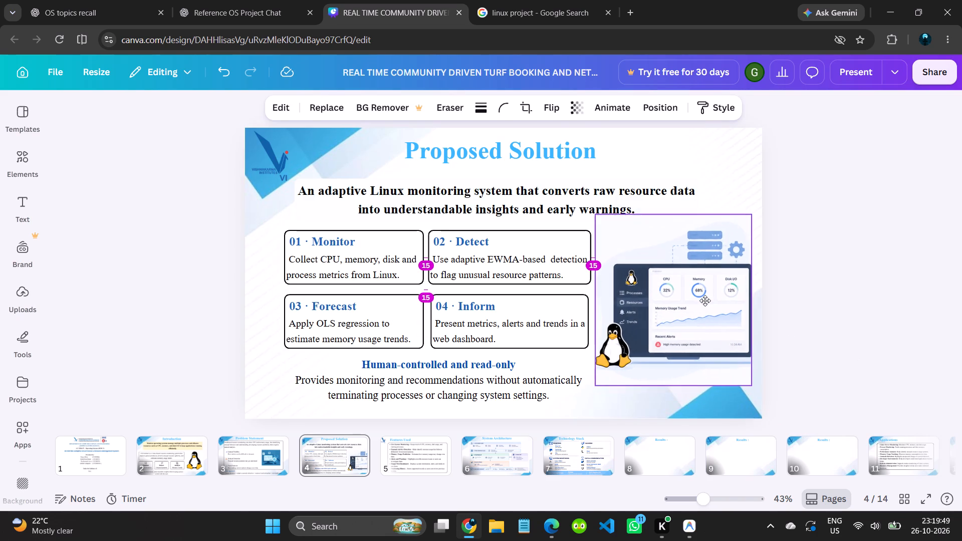
left_click_drag(705, 301, 704, 300)
left_click_drag(675, 212, 674, 222)
left_click(791, 274)
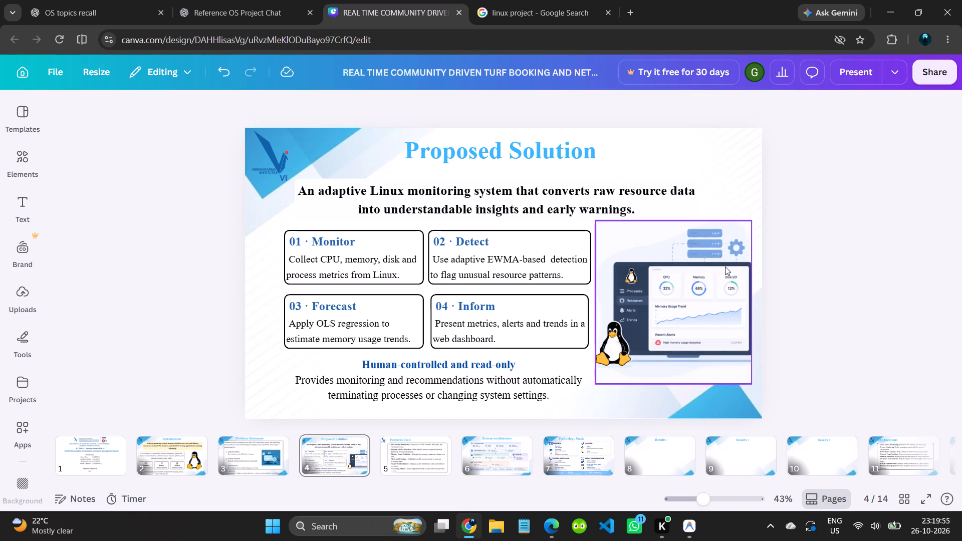
left_click(884, 320)
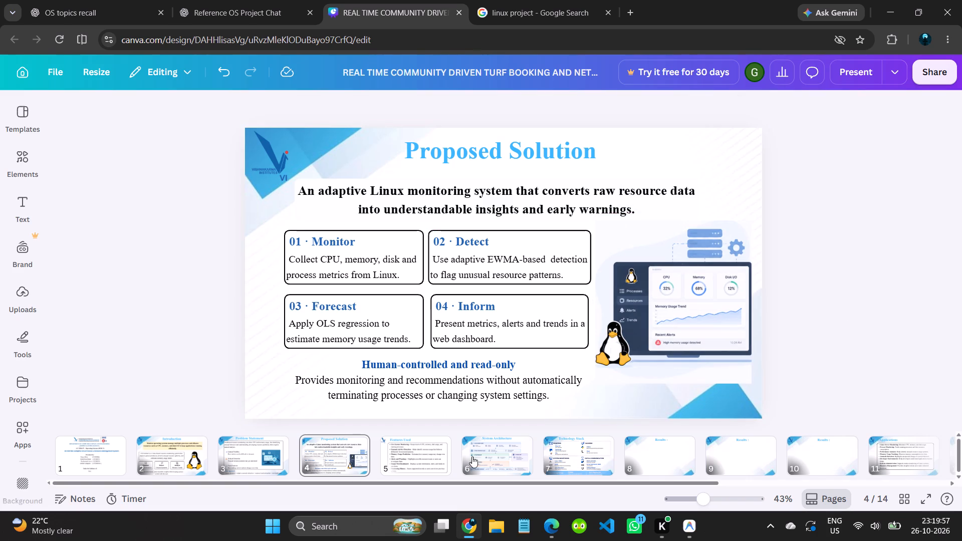
Review the slides in order from Problem Statement through Conclusion to check which content still needs adapting.
left_click(215, 457)
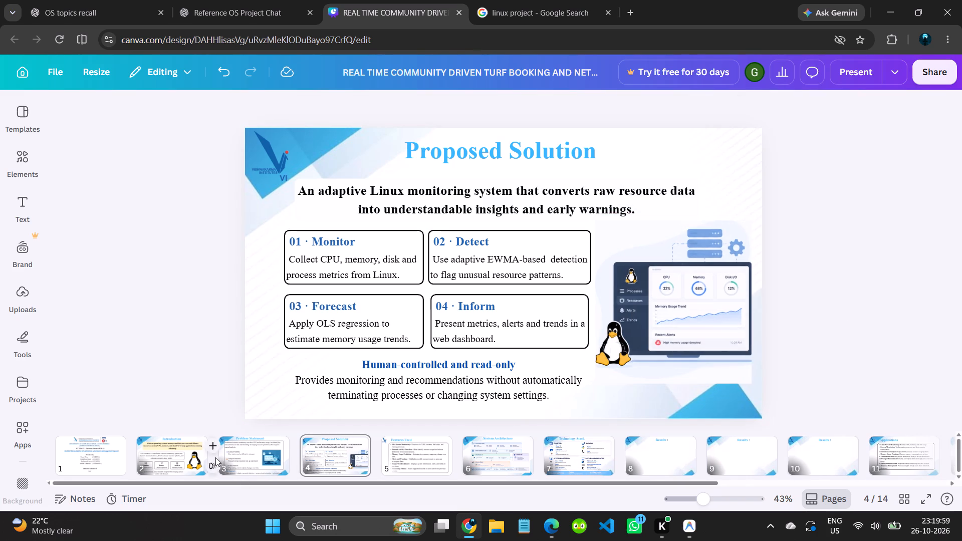
left_click(244, 455)
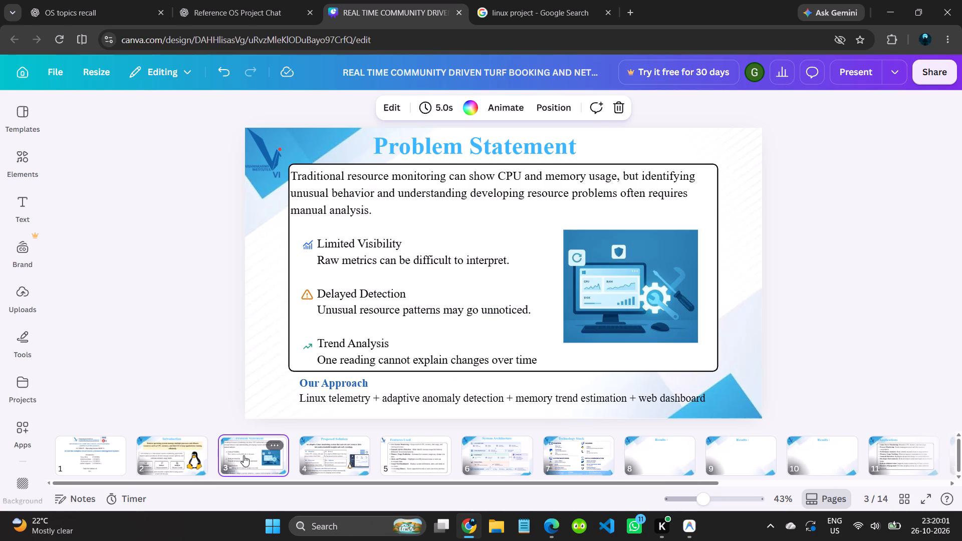
key("Right")
key("Right")
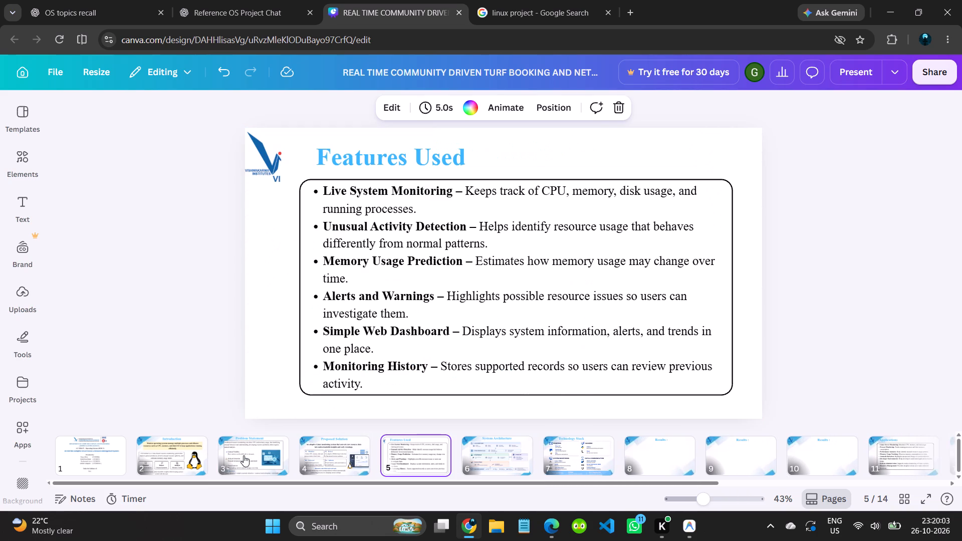
key("Right")
key("Right")
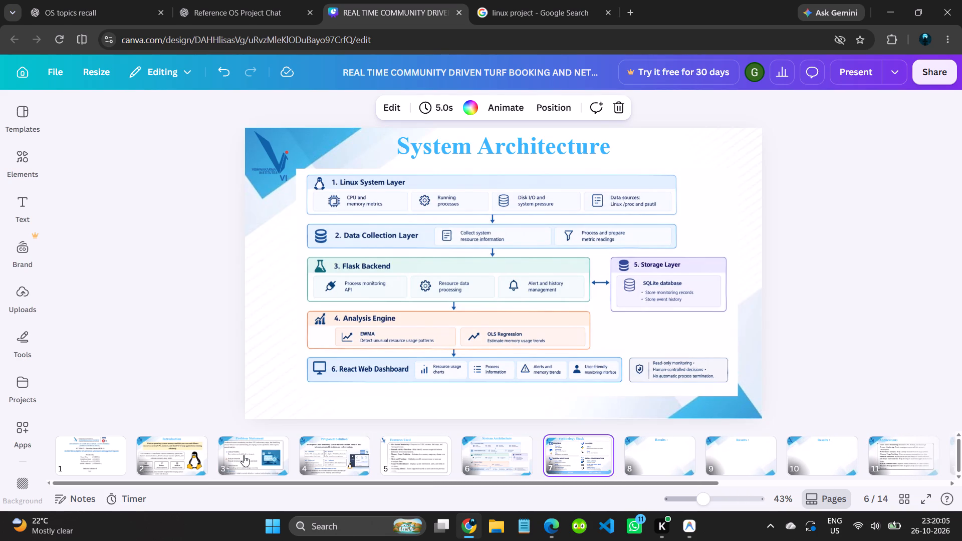
key("Right")
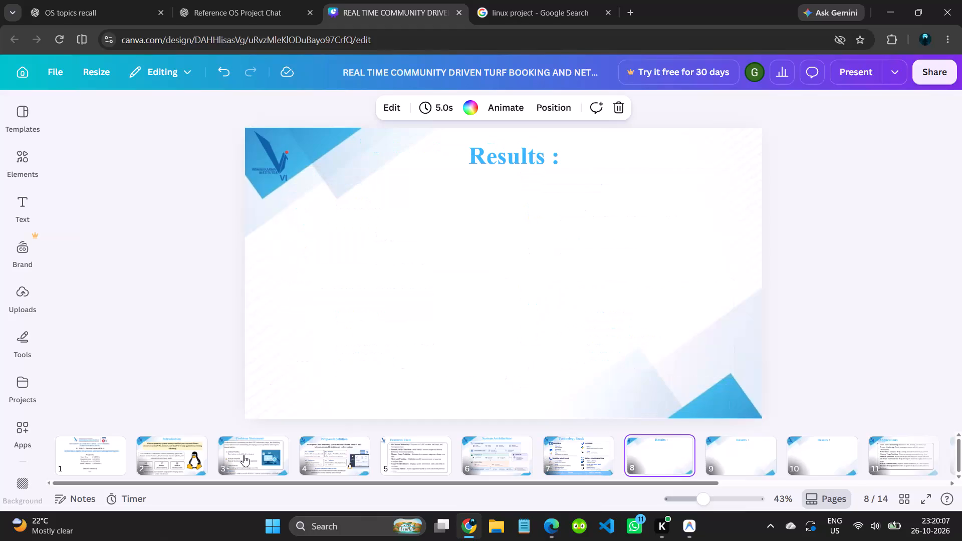
key("Right")
key("Right")
key("Right")
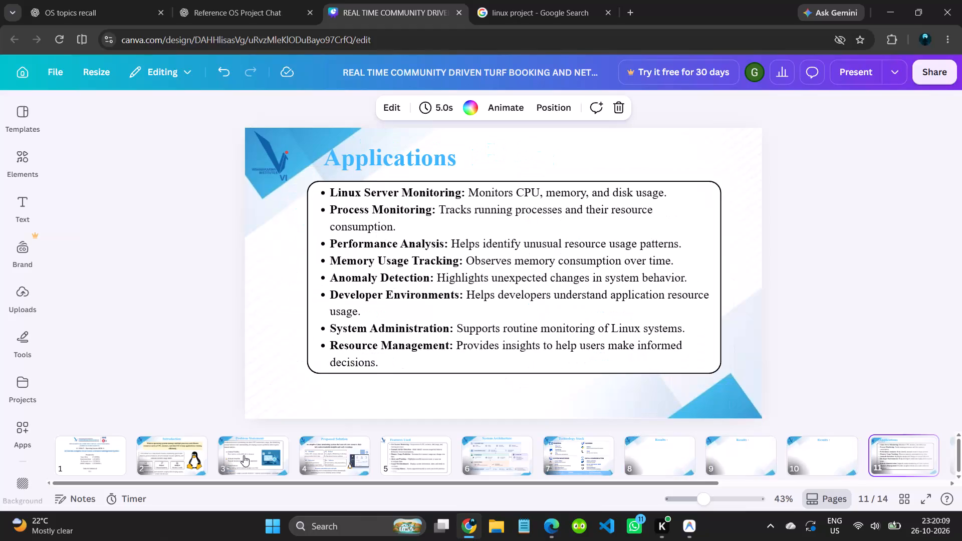
key("Right")
key("Right")
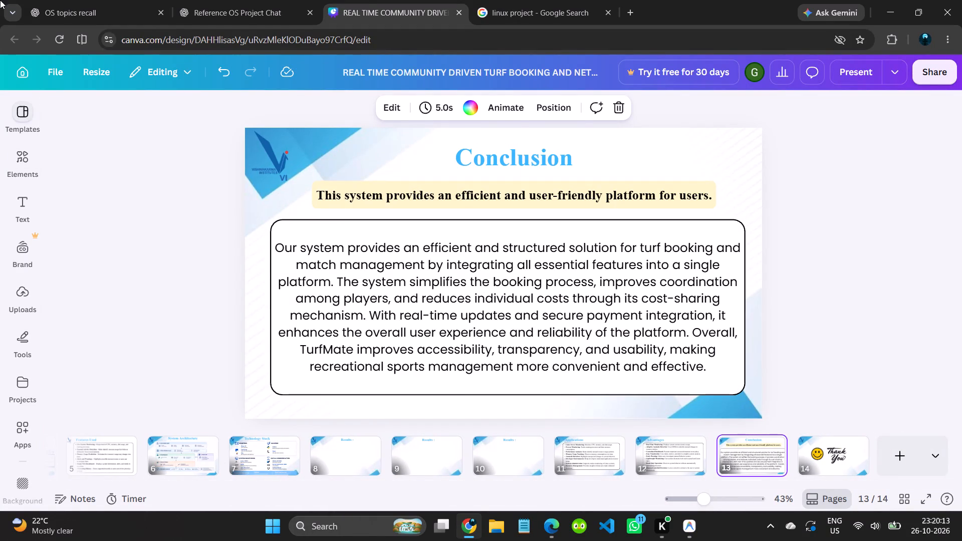
left_click(176, 0)
left_click(400, 475)
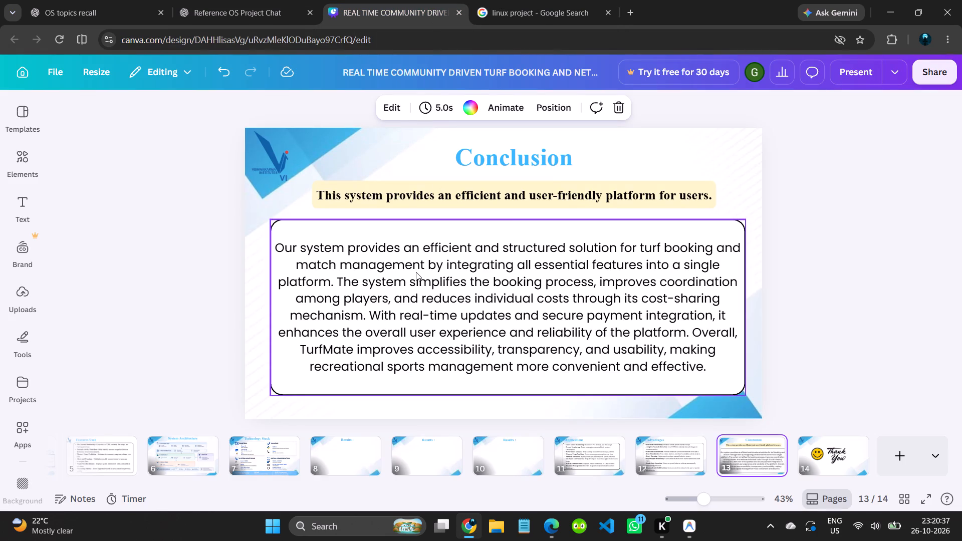
left_click(416, 272)
key("ctrl+a")
triple_click(416, 272)
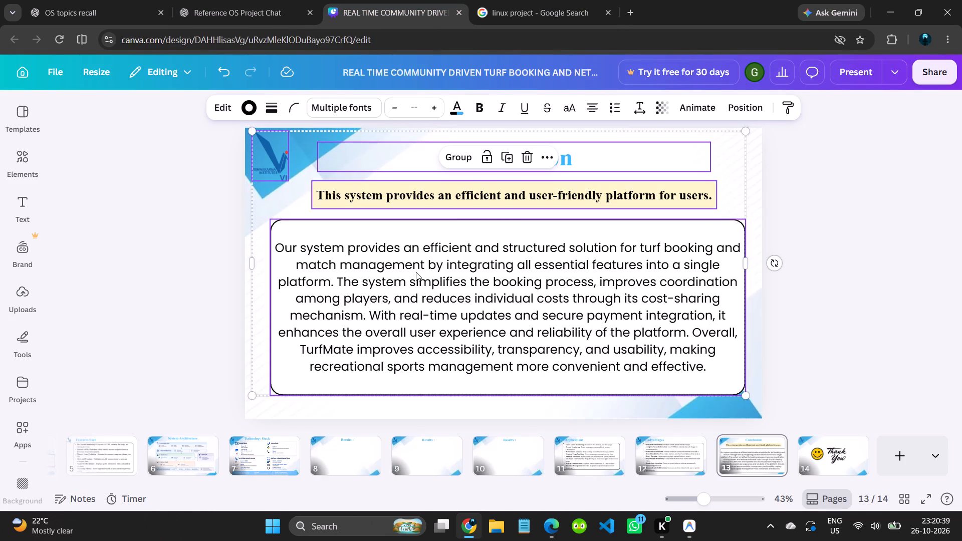
triple_click(416, 272)
left_click(286, 197)
double_click(376, 298)
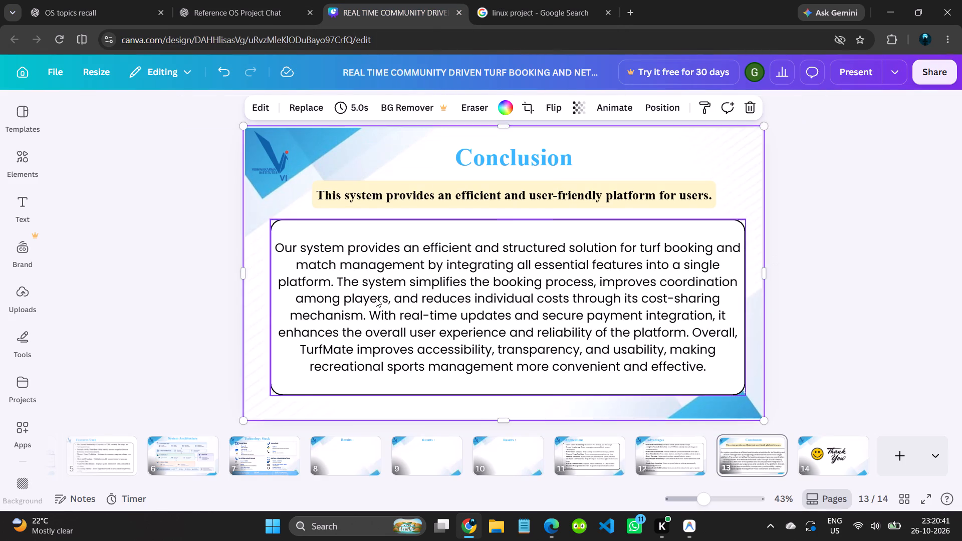
key("ctrl+a")
key("ctrl+v")
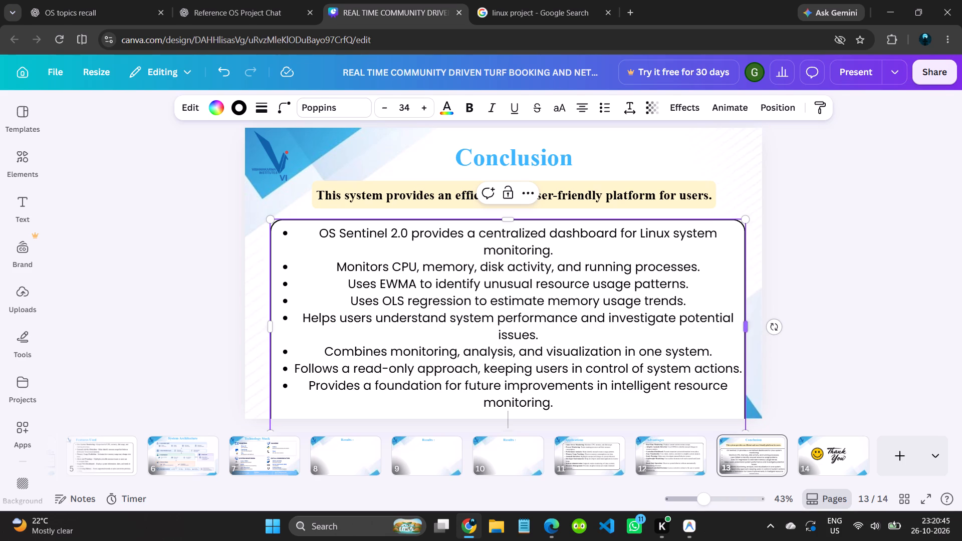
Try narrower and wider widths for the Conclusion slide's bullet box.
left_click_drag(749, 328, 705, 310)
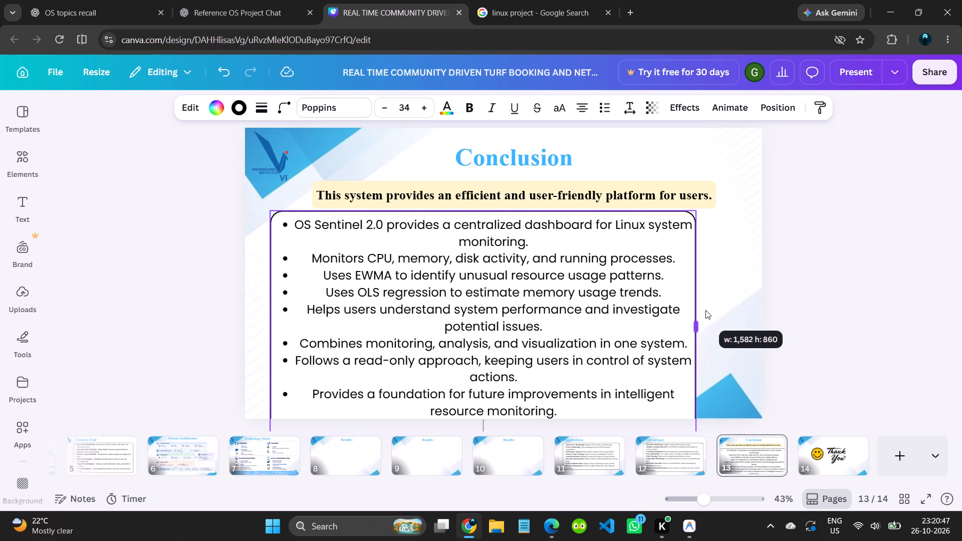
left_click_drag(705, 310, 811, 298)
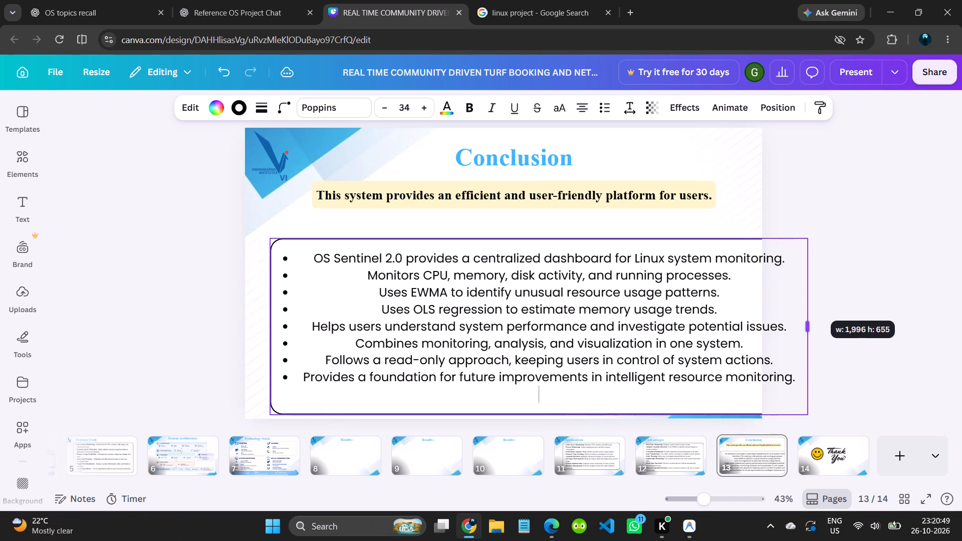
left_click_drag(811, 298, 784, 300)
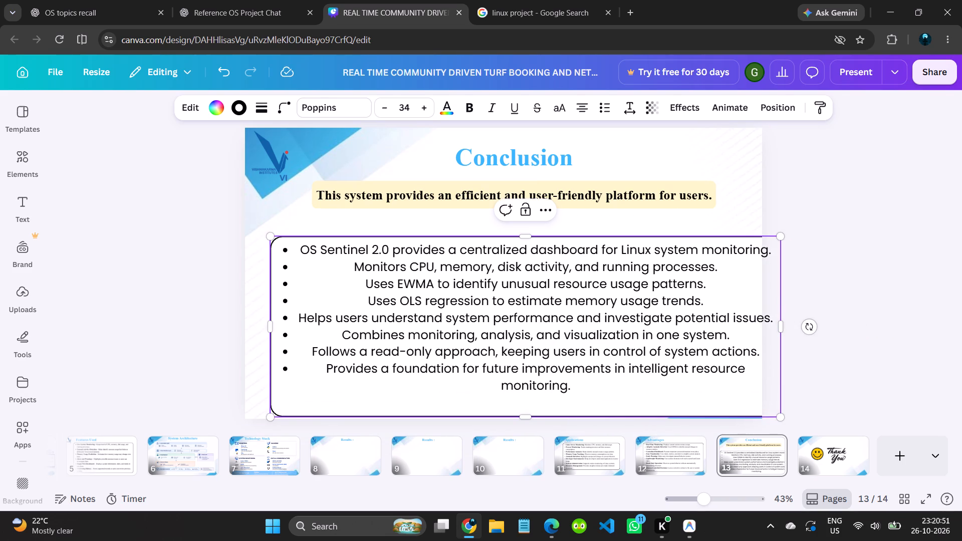
Left-align all the Conclusion bullets and narrow their box so it fits within the slide's right edge.
triple_click(656, 274)
key("ctrl+a")
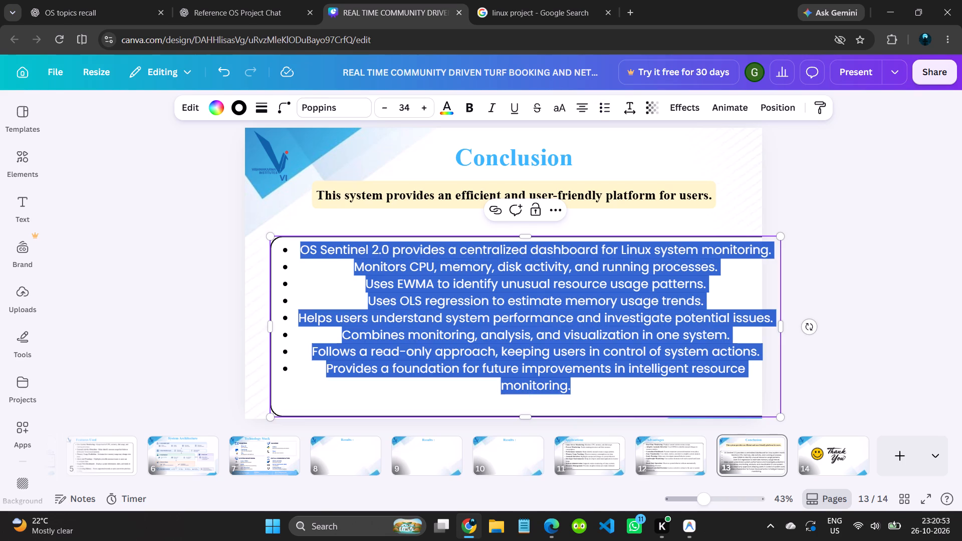
left_click(583, 105)
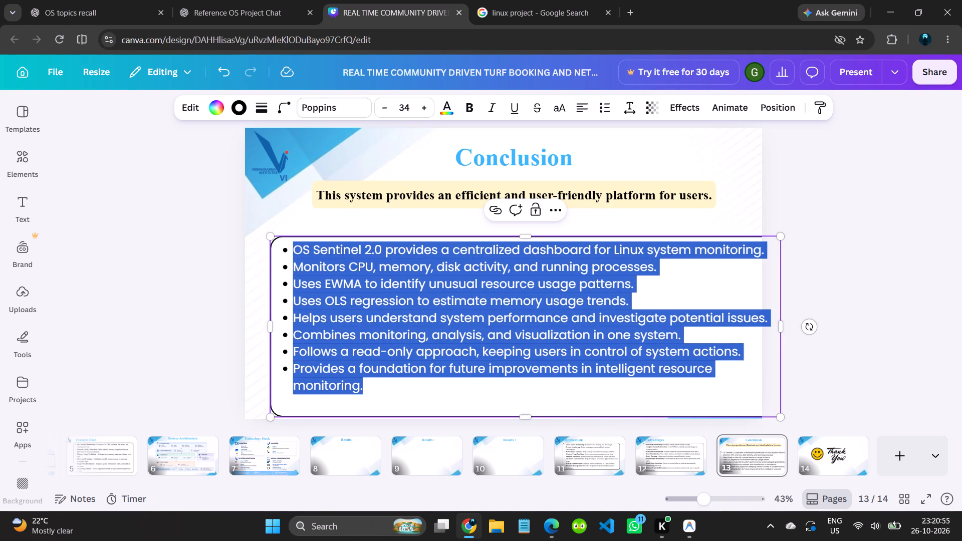
left_click_drag(782, 327, 735, 321)
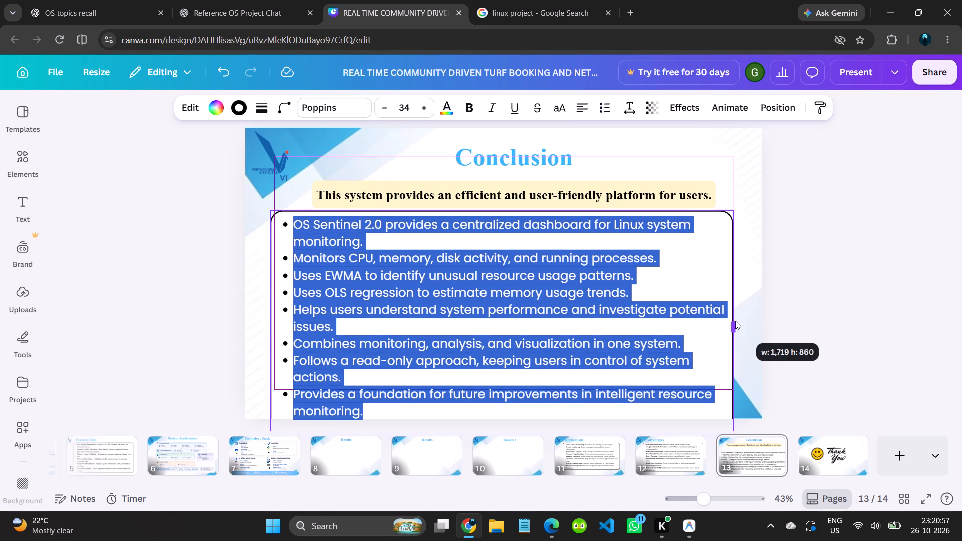
left_click_drag(735, 321, 748, 321)
Delete the highlighted tagline under the Conclusion title and move the bullet box up into the freed space.
left_click(593, 202)
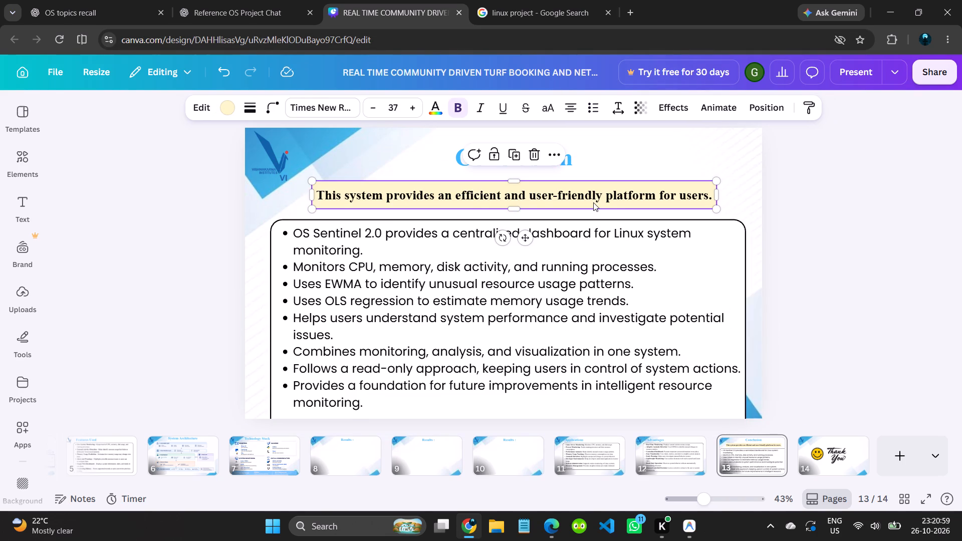
key("BackSpace")
left_click_drag(581, 255, 591, 211)
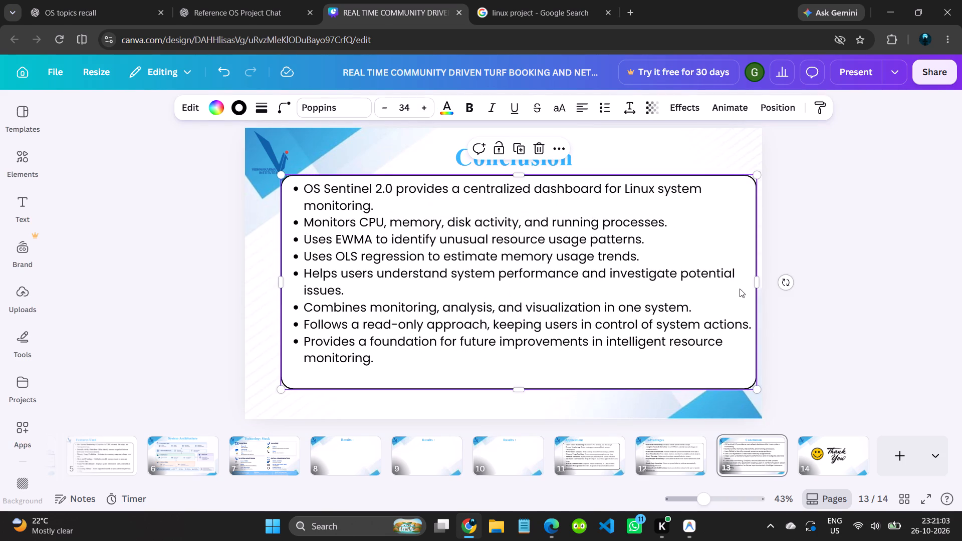
Set the Conclusion bullets to font size 32, narrowing their box and placing it just below the title.
left_click_drag(755, 280, 729, 280)
double_click(582, 258)
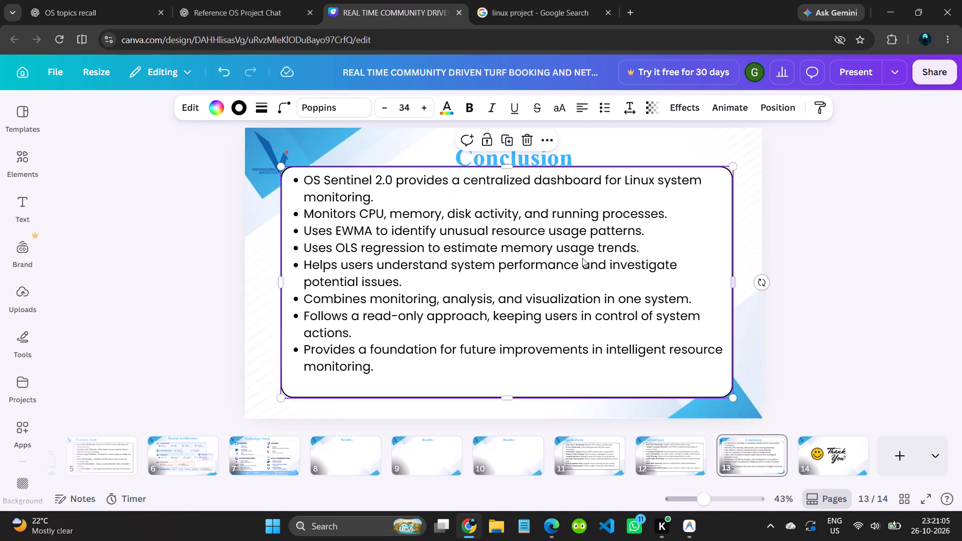
key("ctrl+a")
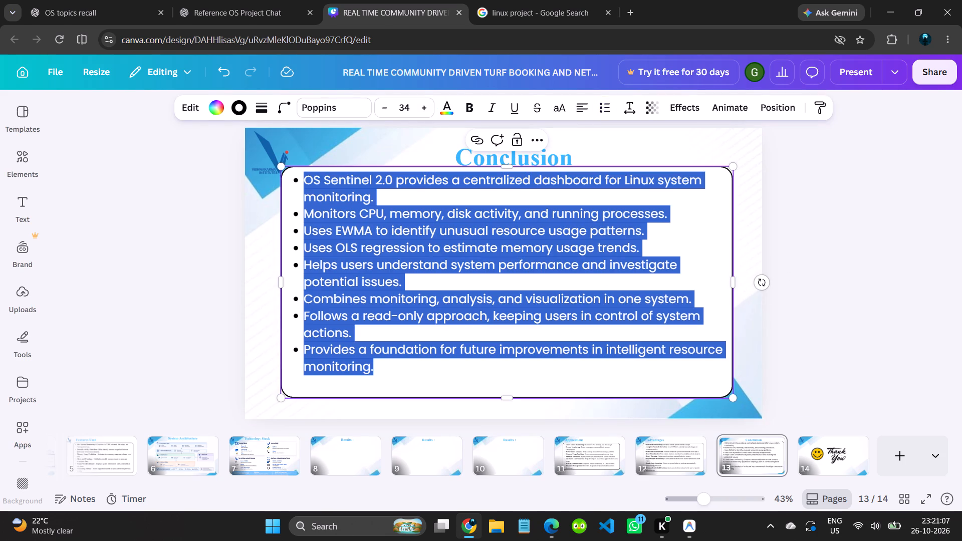
left_click(386, 109)
left_click(386, 109)
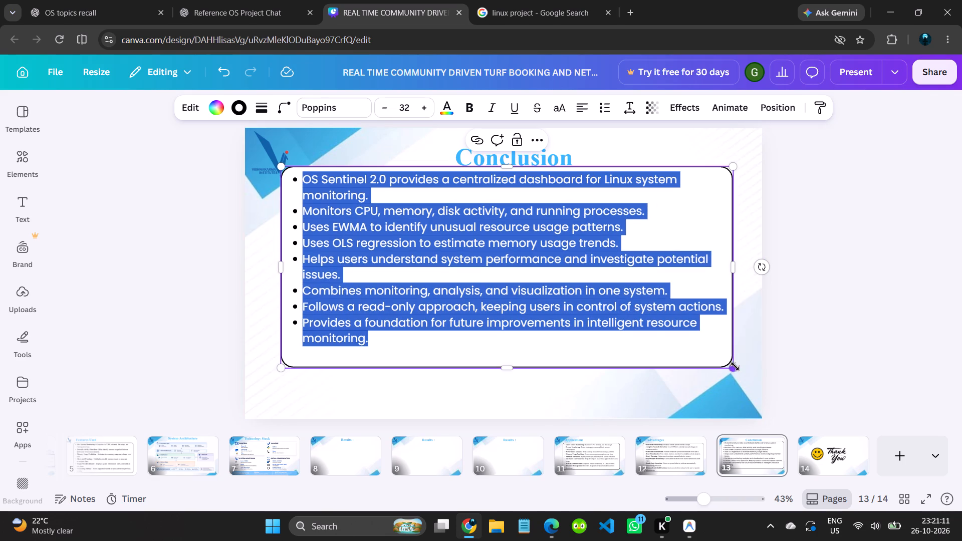
left_click_drag(734, 272, 724, 274)
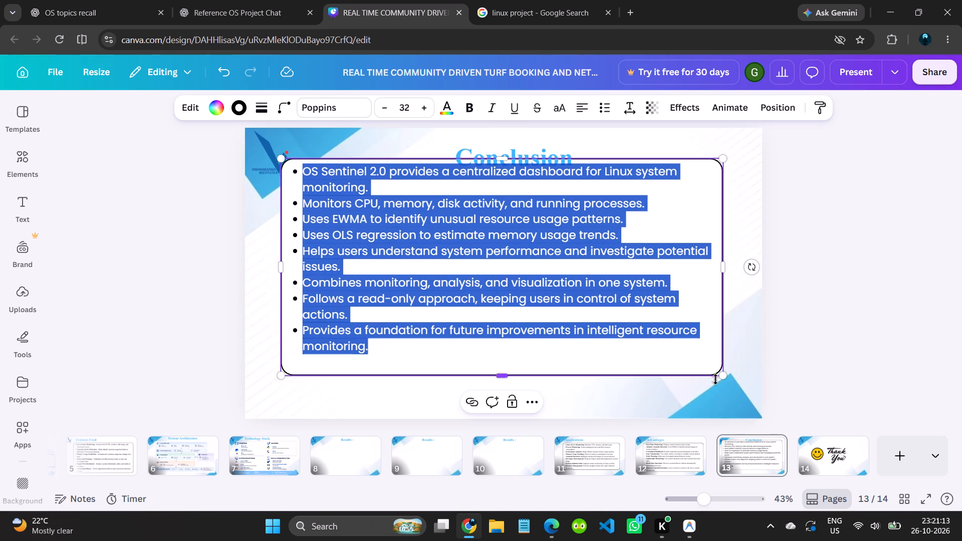
left_click(680, 352)
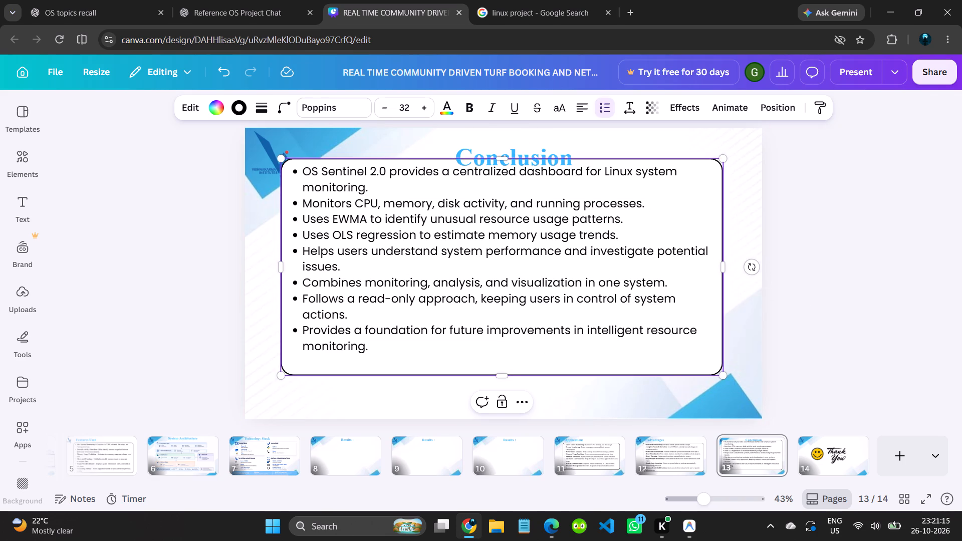
left_click(648, 392)
left_click_drag(630, 340, 648, 357)
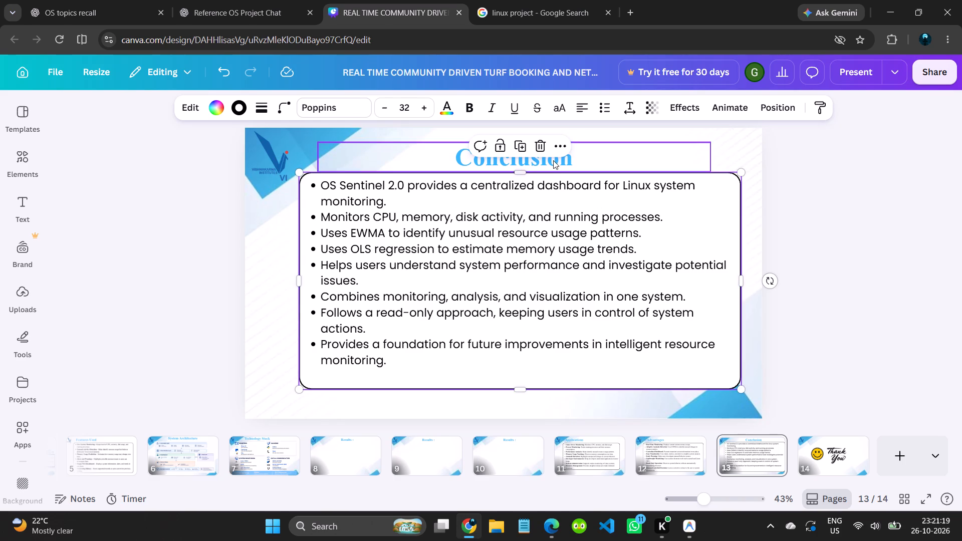
Narrow the Conclusion title's text box and place the title beside the logo, above the left part of the bullet box.
left_click(553, 160)
left_click_drag(710, 156, 698, 157)
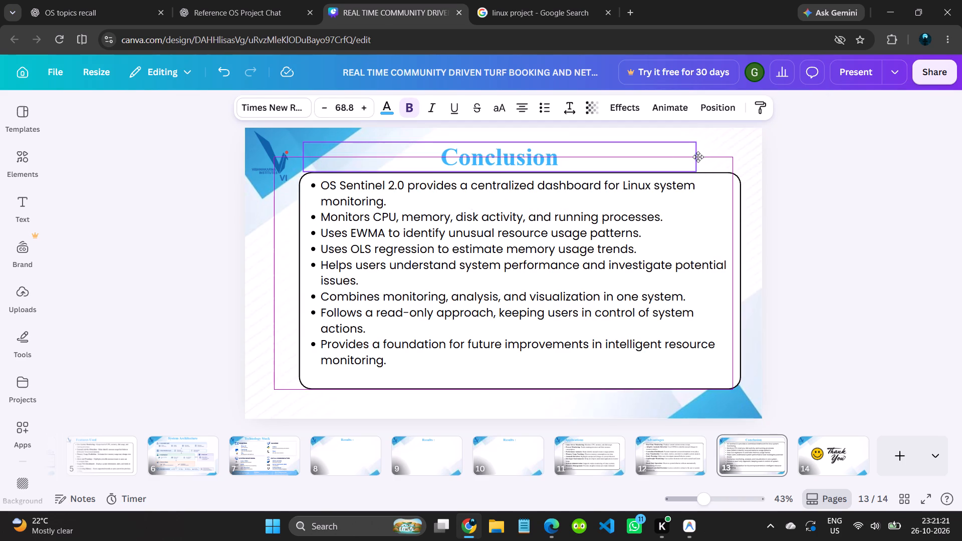
left_click_drag(698, 157, 653, 154)
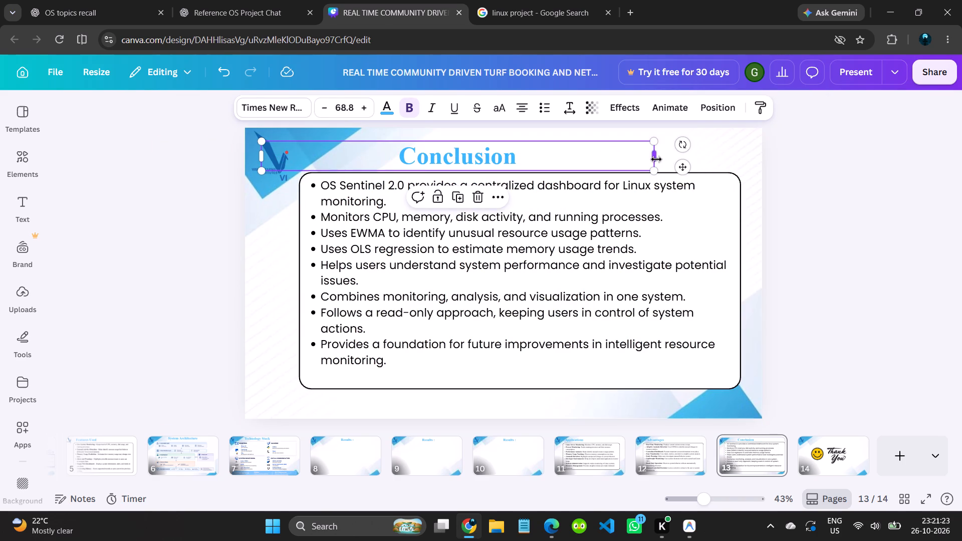
left_click_drag(656, 159, 522, 149)
left_click_drag(476, 146, 519, 142)
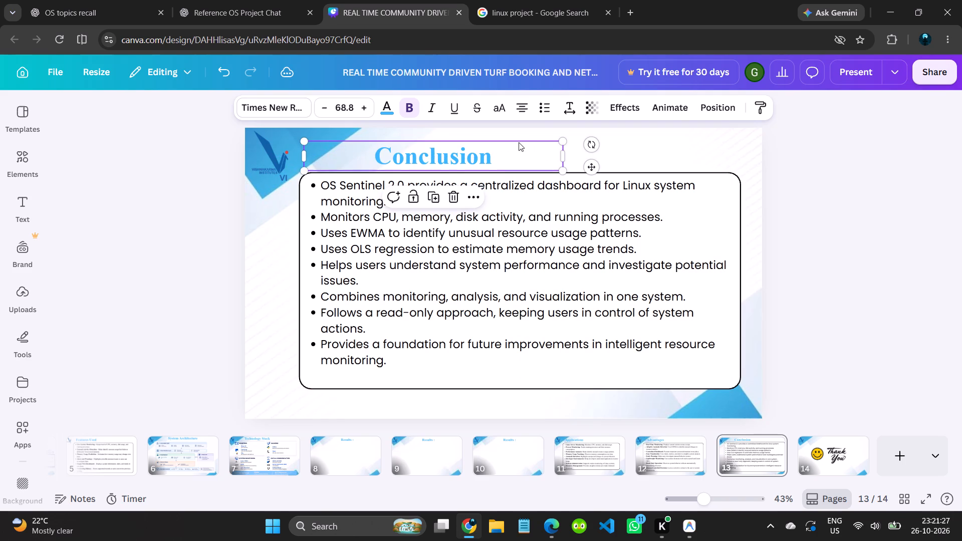
left_click(514, 147)
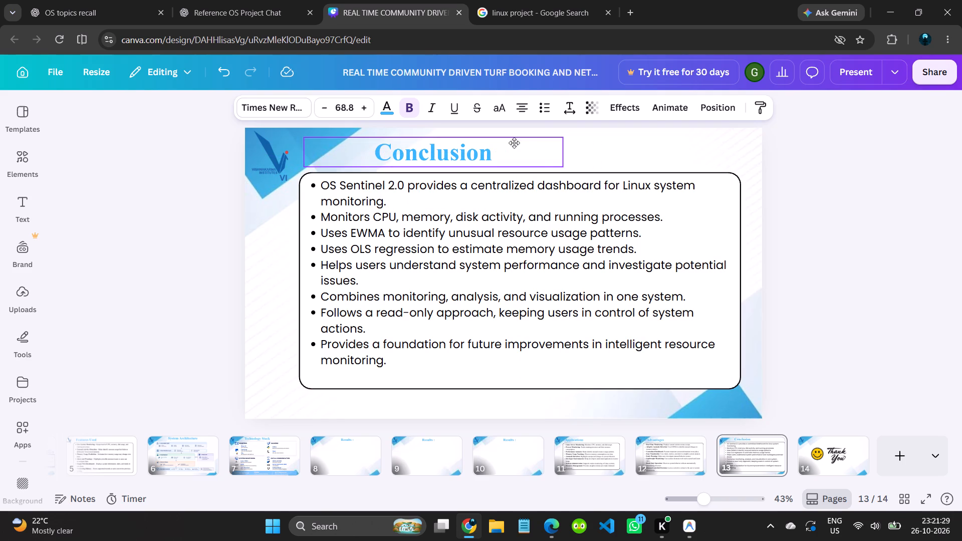
left_click_drag(565, 151, 494, 141)
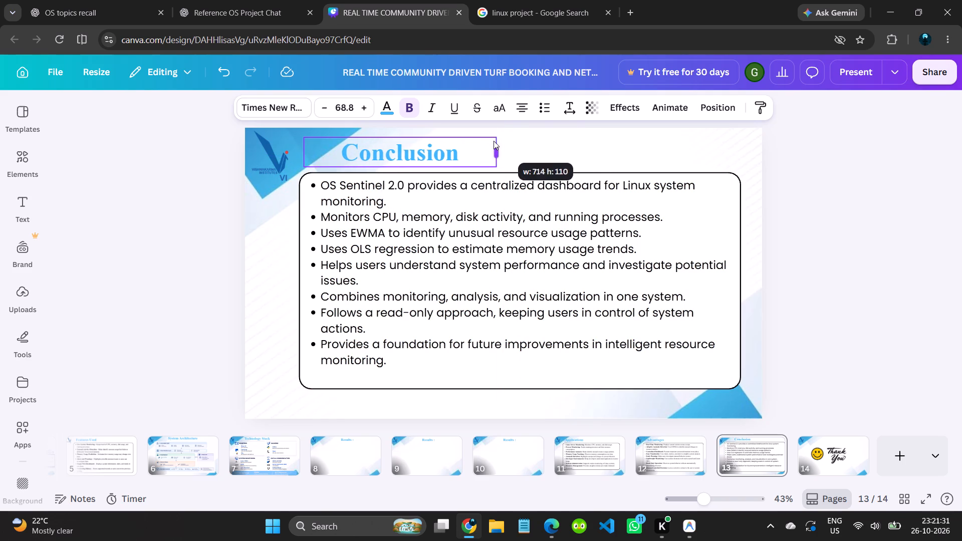
left_click_drag(494, 141, 489, 141)
left_click(850, 169)
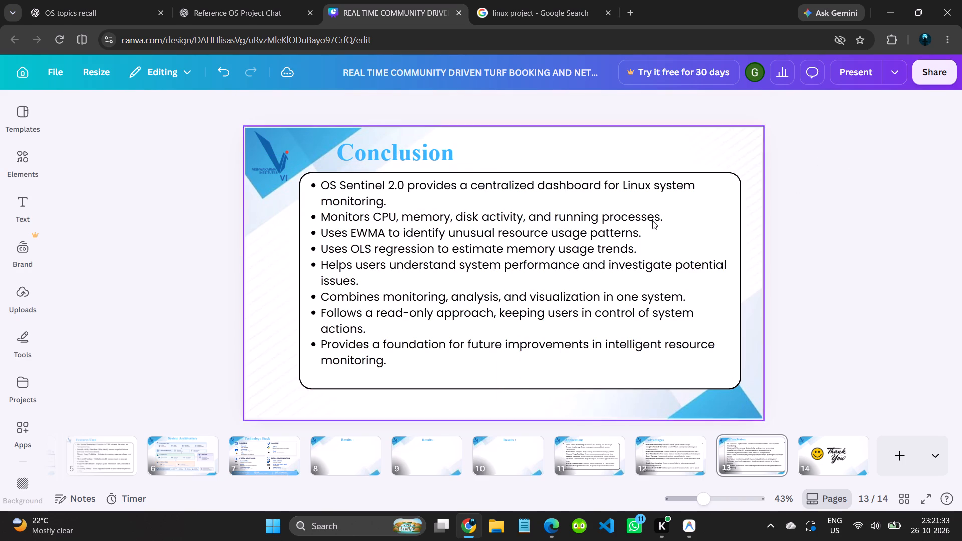
Remove the empty line after the last Conclusion bullet and move the shortened box slightly down and left.
left_click(442, 356)
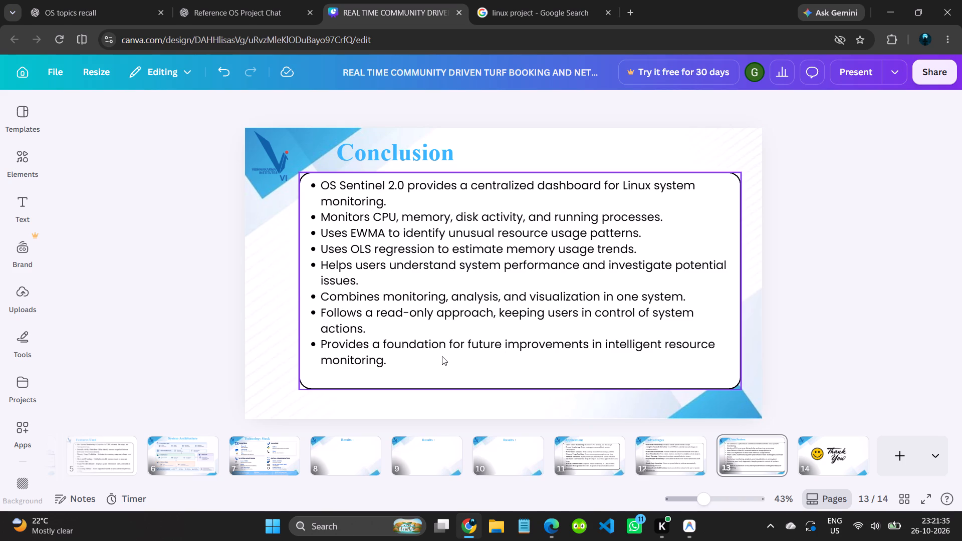
double_click(442, 356)
key("Down")
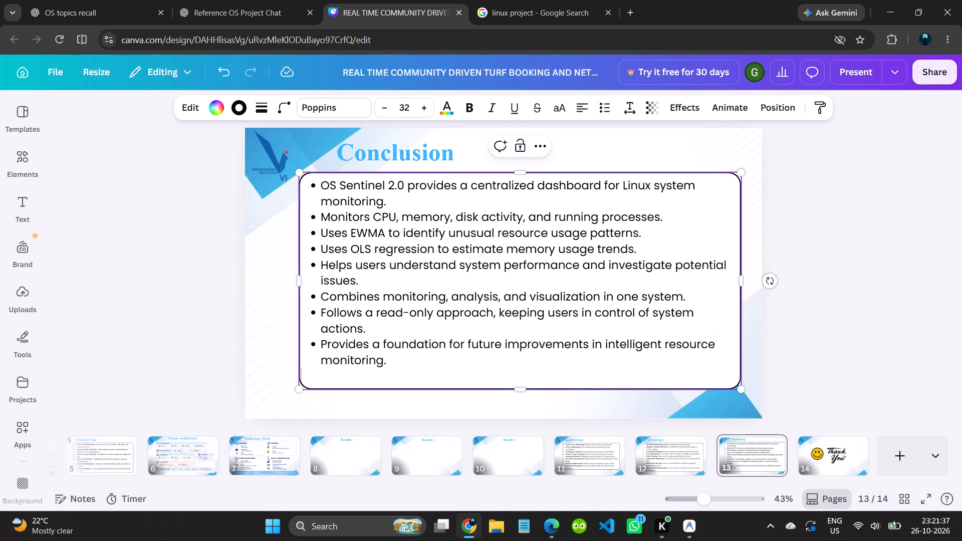
key("BackSpace")
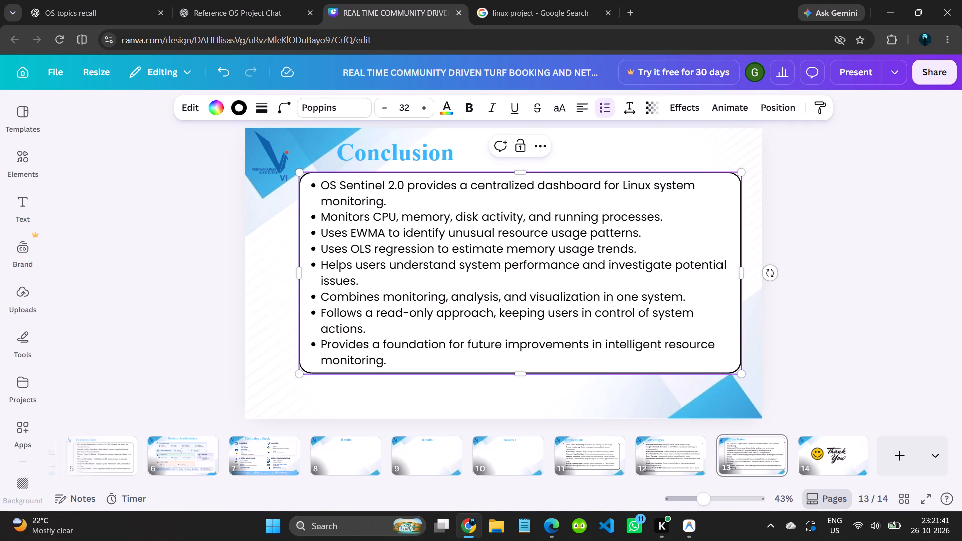
left_click(484, 393)
left_click_drag(494, 359, 490, 371)
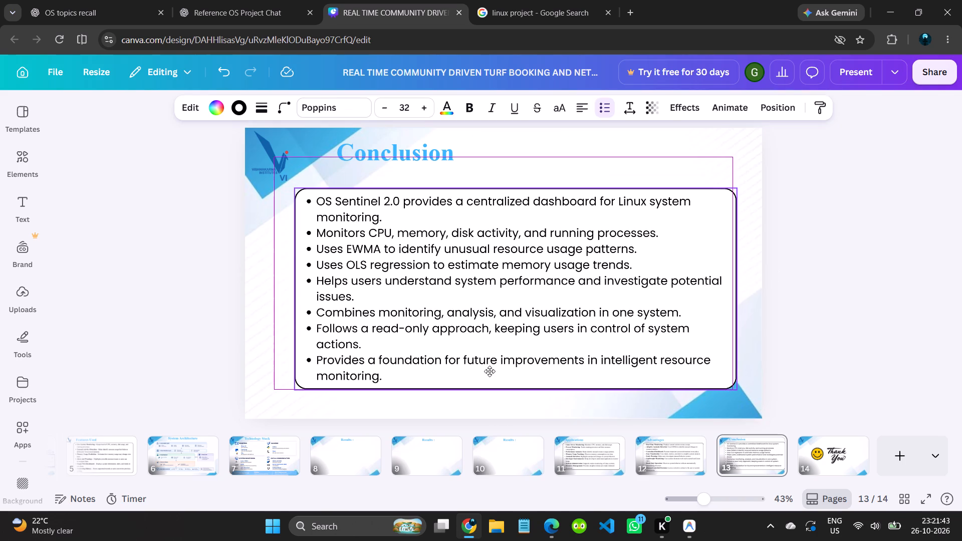
left_click_drag(490, 371, 490, 367)
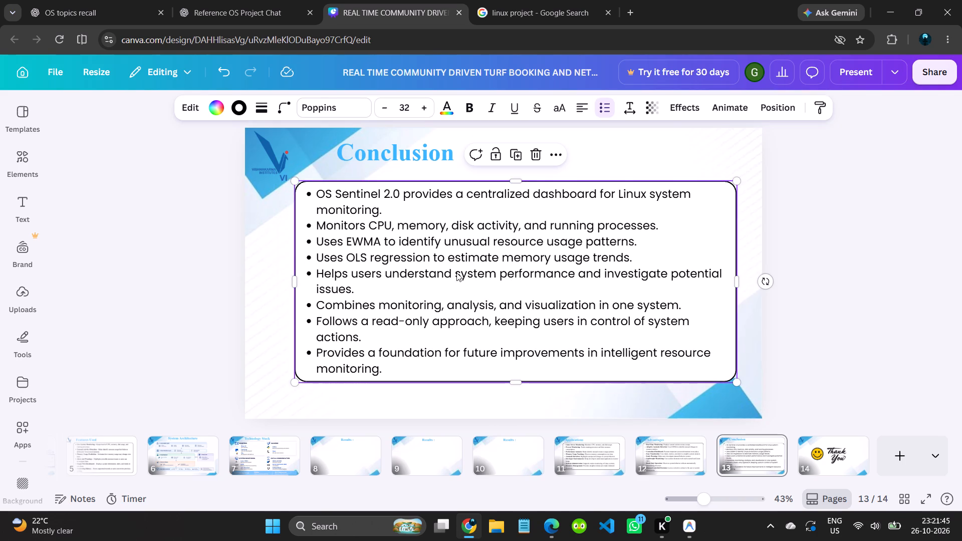
Move the Conclusion title slightly left and down so it sits just above the bullet box.
left_click_drag(410, 159, 394, 165)
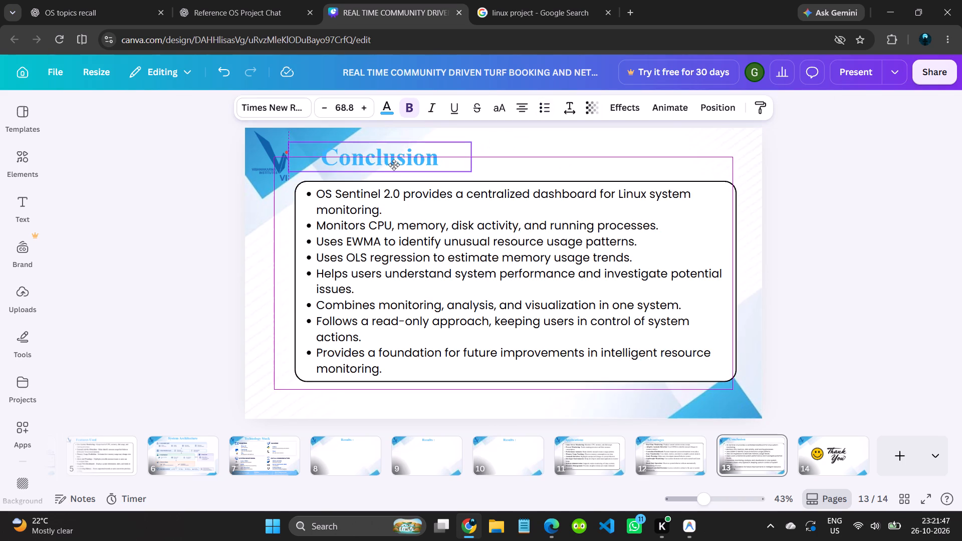
left_click_drag(394, 165, 399, 169)
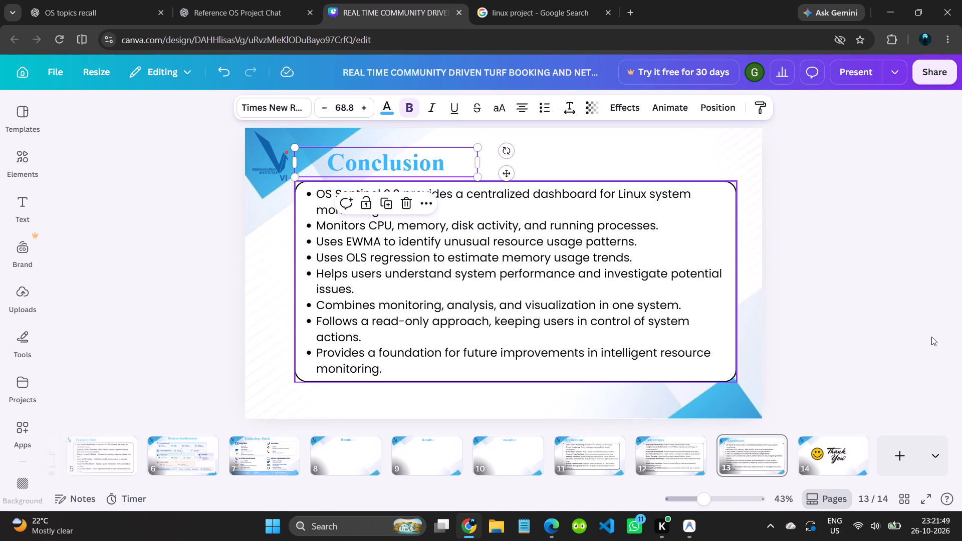
left_click(931, 337)
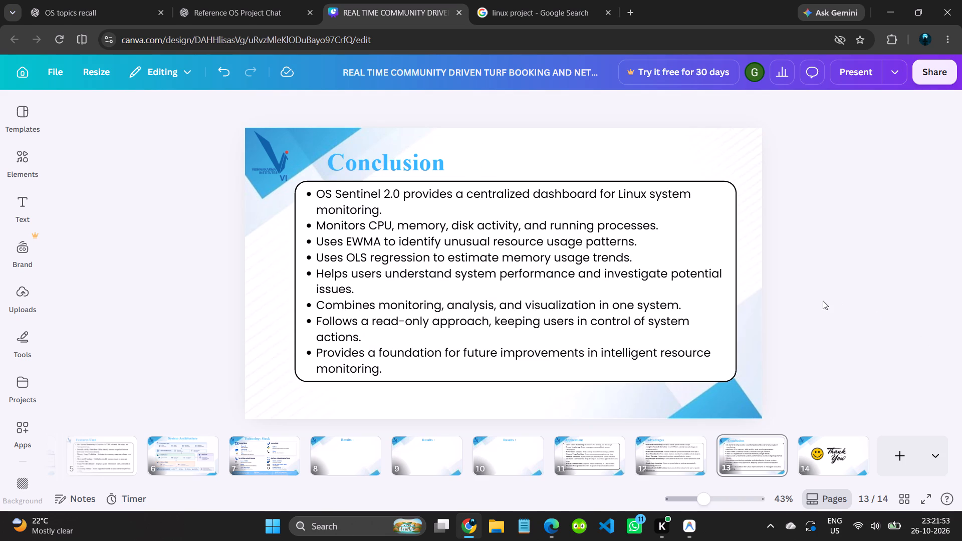
left_click(801, 365)
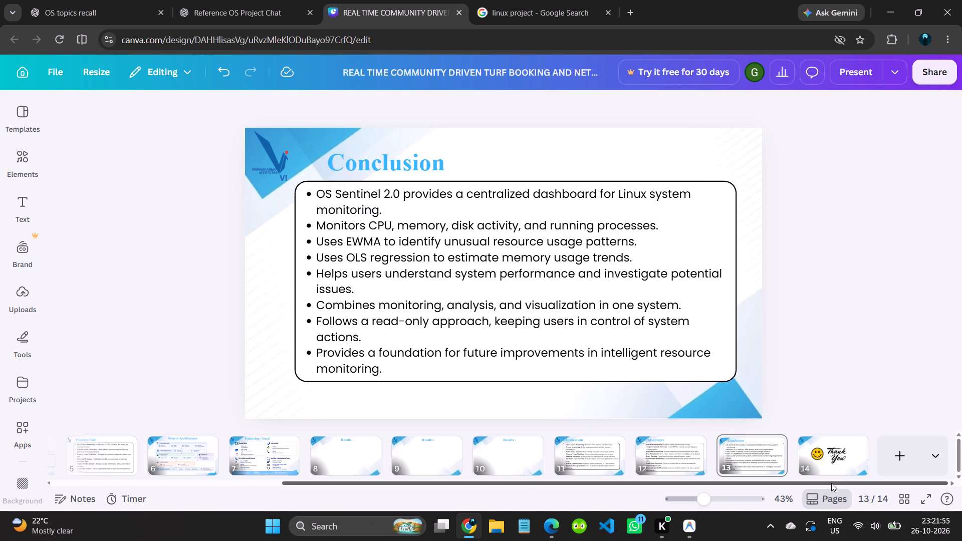
Review the slides from Thank You back through Conclusion, Advantages and Applications to the first Results slide.
left_click(840, 464)
left_click(749, 463)
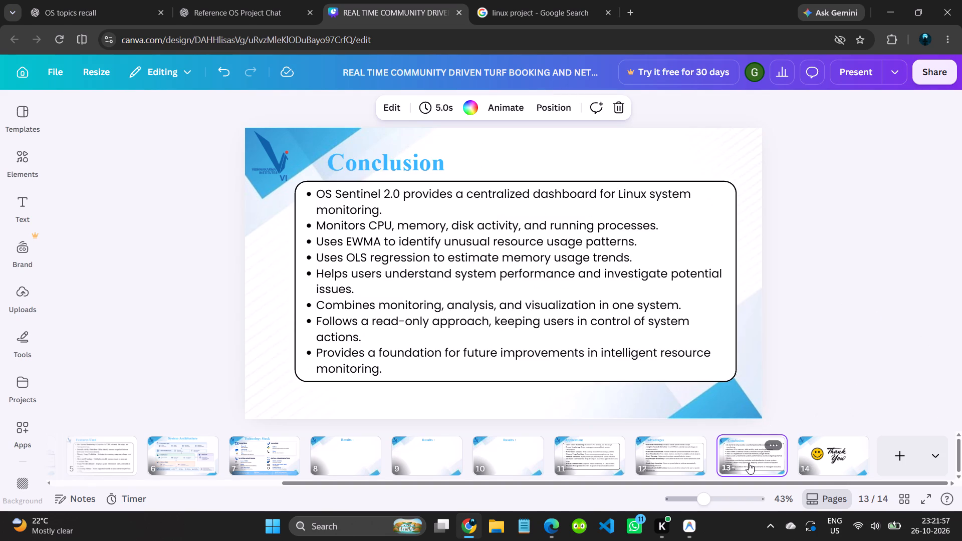
key("Left")
key("Left")
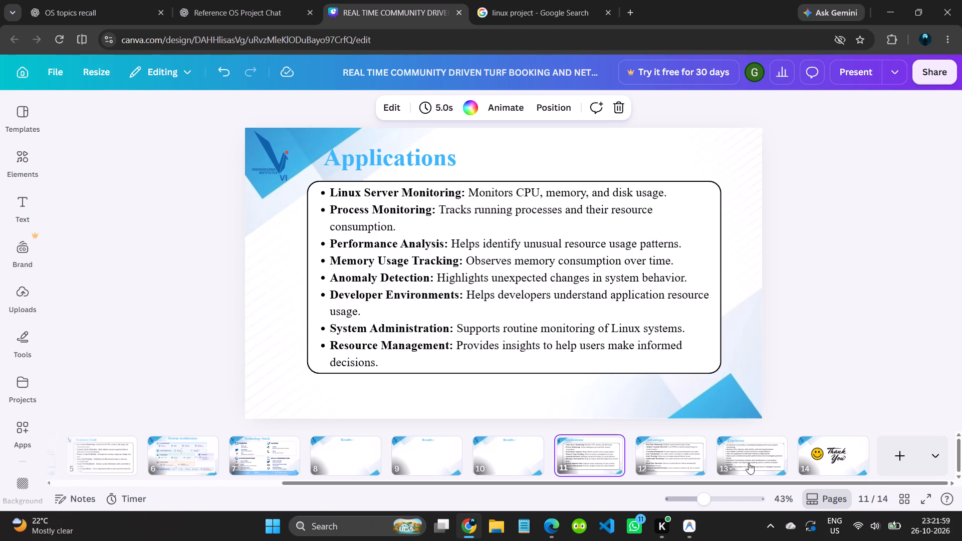
key("Right")
key("Left")
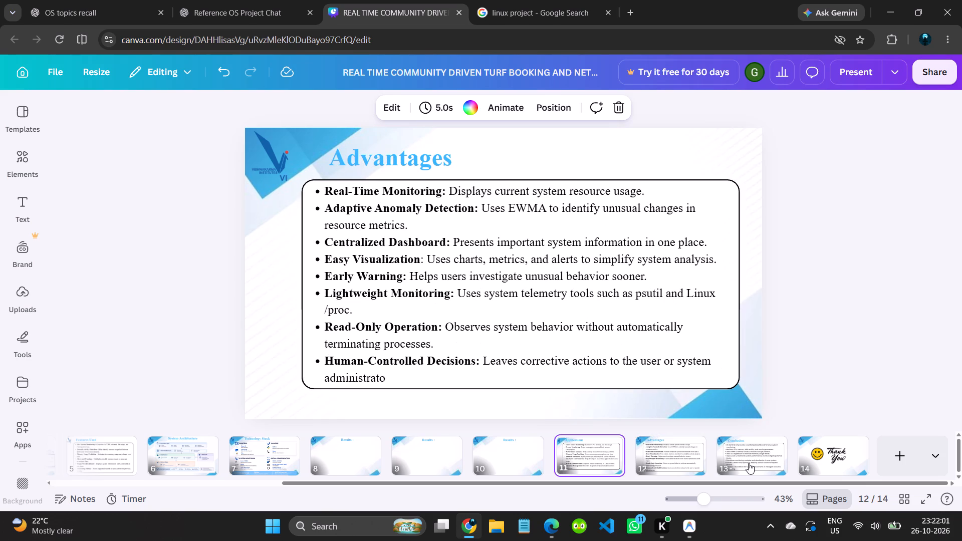
key("Left")
key("Left")
key("Left")
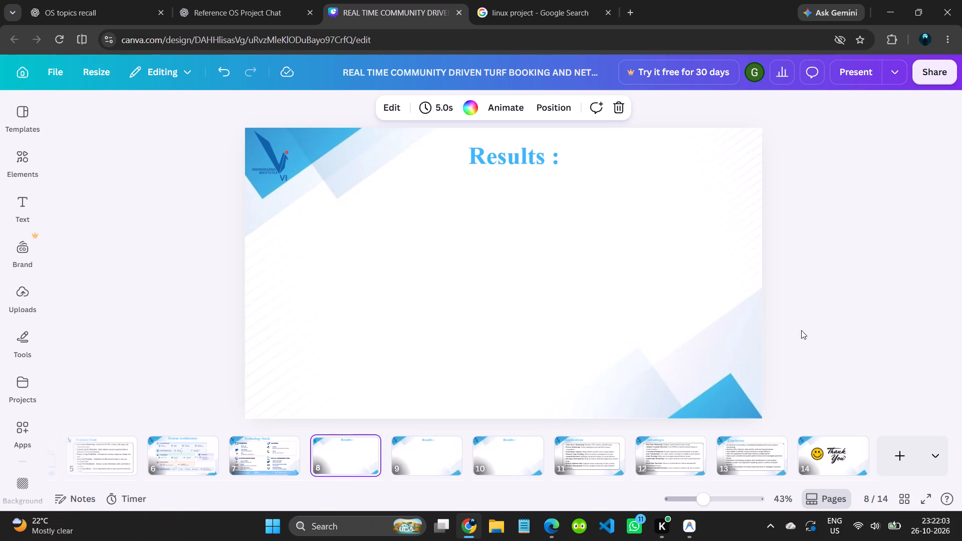
Rename the presentation as OS Sentinel, replacing its entire existing title.
left_click(923, 287)
left_click(554, 54)
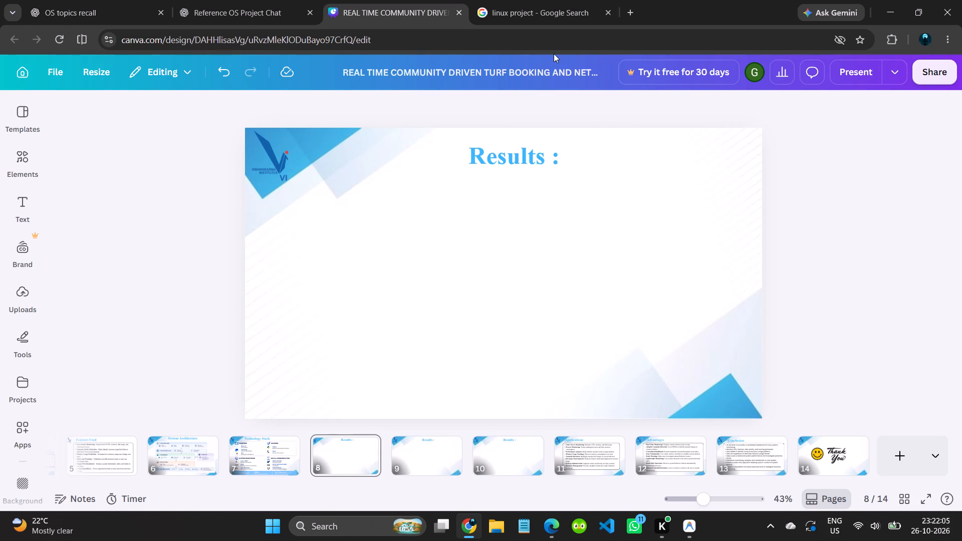
double_click(542, 76)
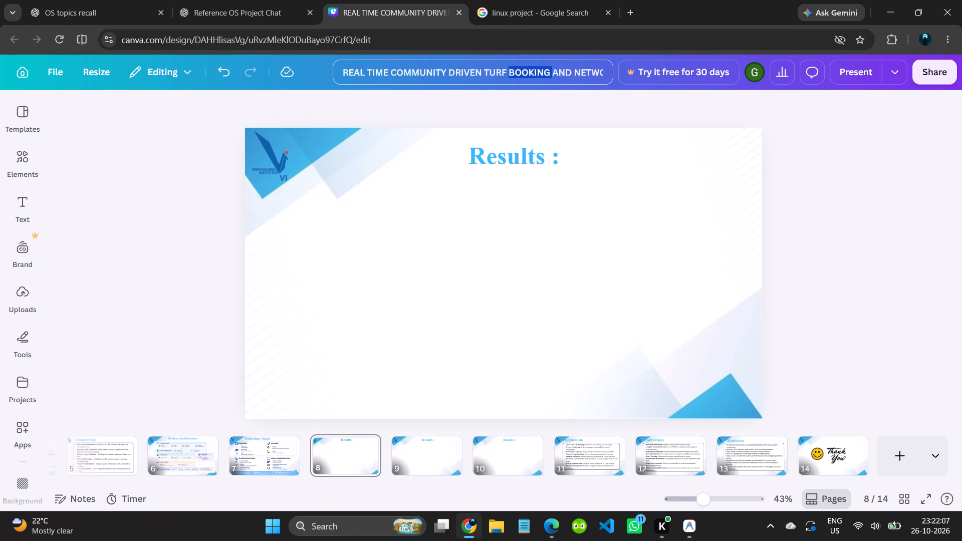
key("ctrl+a")
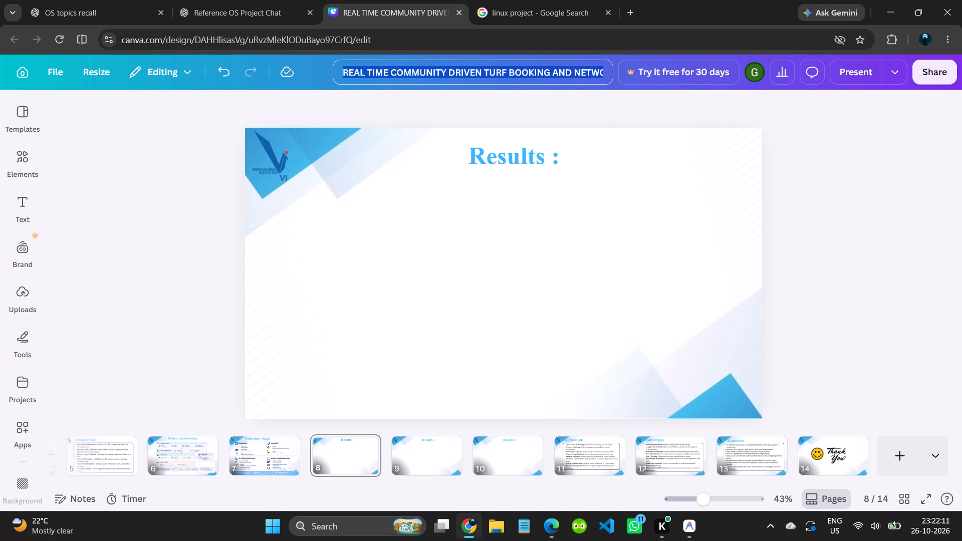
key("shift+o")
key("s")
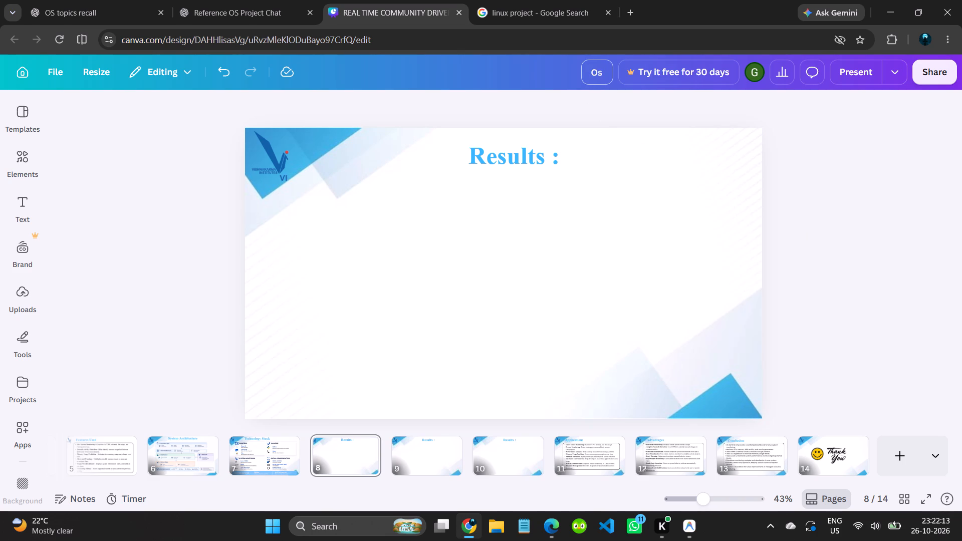
key("BackSpace")
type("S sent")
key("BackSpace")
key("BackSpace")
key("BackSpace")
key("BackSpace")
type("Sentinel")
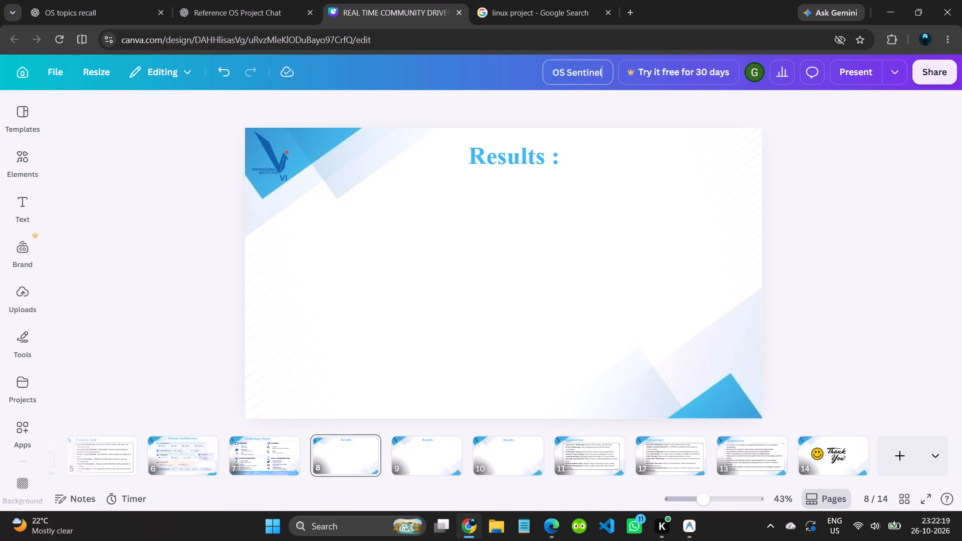